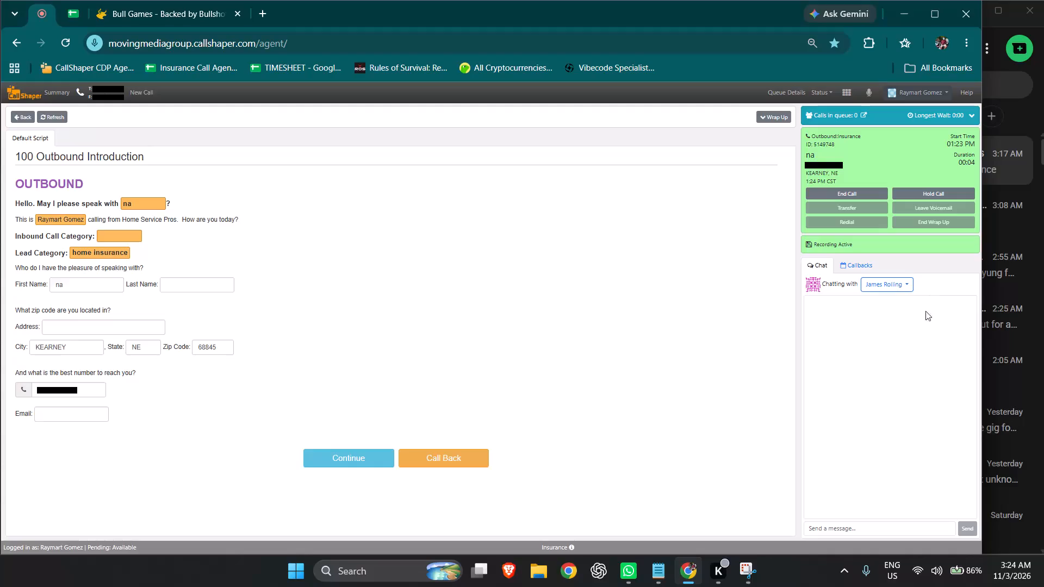
Continue the call script to Confirm Info and add another "No Response" line to the additional notes by copying the existing one.
{"action": "left_click", "coordinate": [350, 457]}
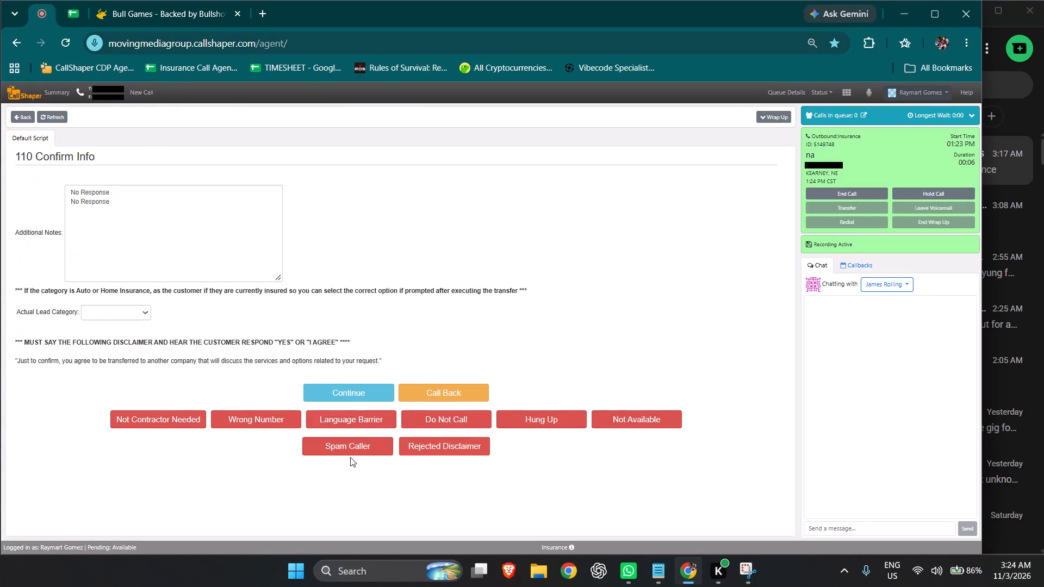
{"action": "triple_click", "coordinate": [174, 204]}
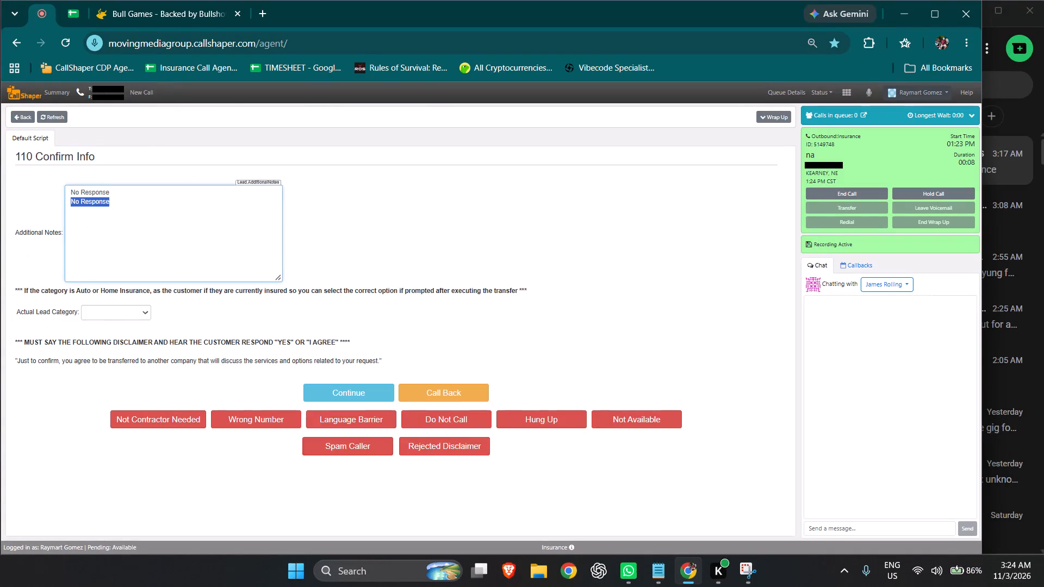
{"action": "key", "text": "ctrl+c"}
{"action": "left_click", "coordinate": [174, 204]}
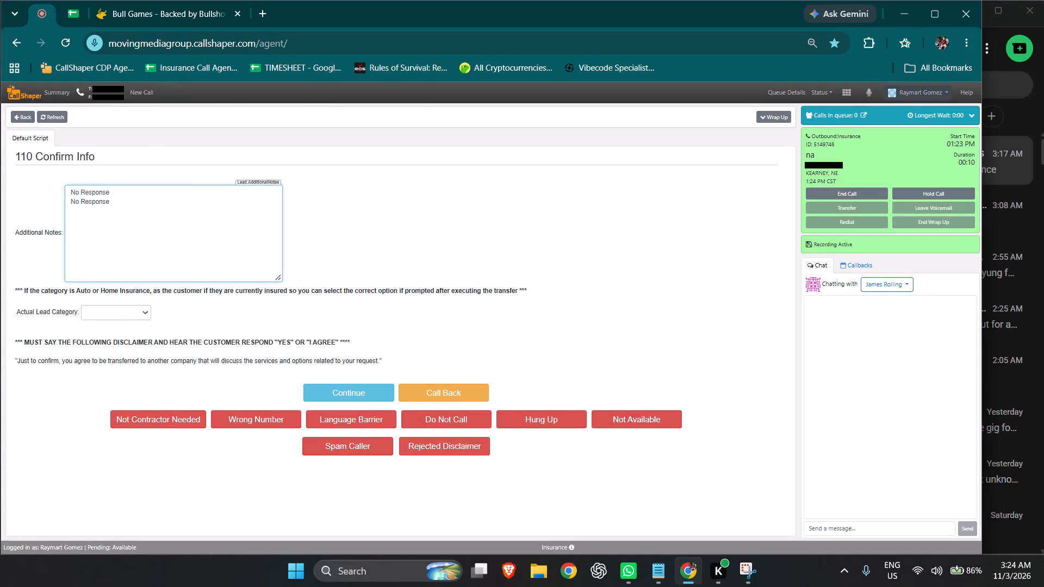
{"action": "key", "text": "Return"}
{"action": "key", "text": "ctrl+v"}
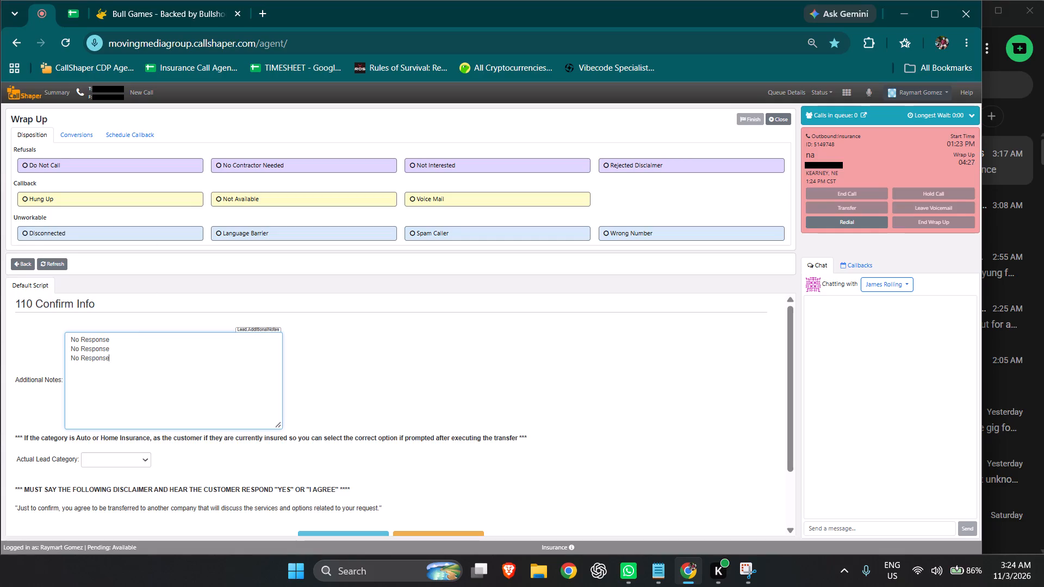
Undo the pasted note line and enter "hung up" in its place in the additional notes.
{"action": "key", "text": "ctrl+z"}
{"action": "type", "text": "hung up"}
Disposition the call as Hung Up, finish the disposition and end the wrap-up.
{"action": "left_click", "coordinate": [153, 198]}
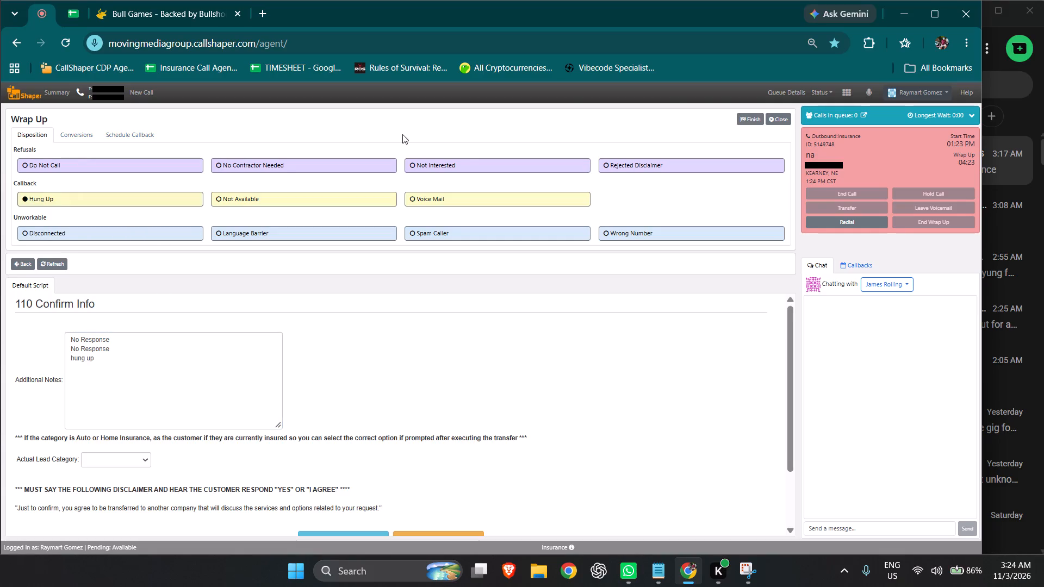
{"action": "left_click", "coordinate": [748, 121]}
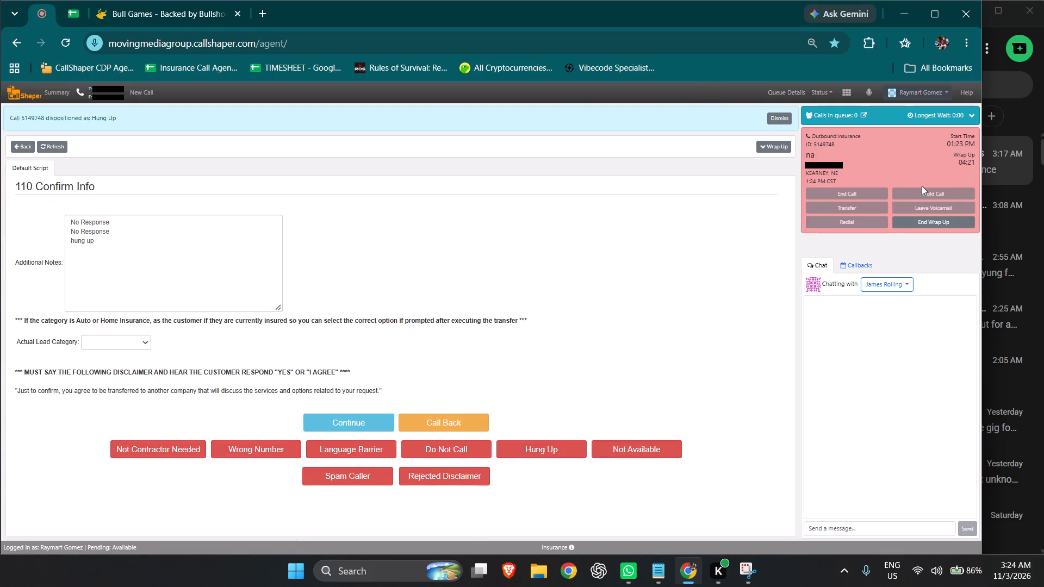
{"action": "left_click", "coordinate": [928, 224]}
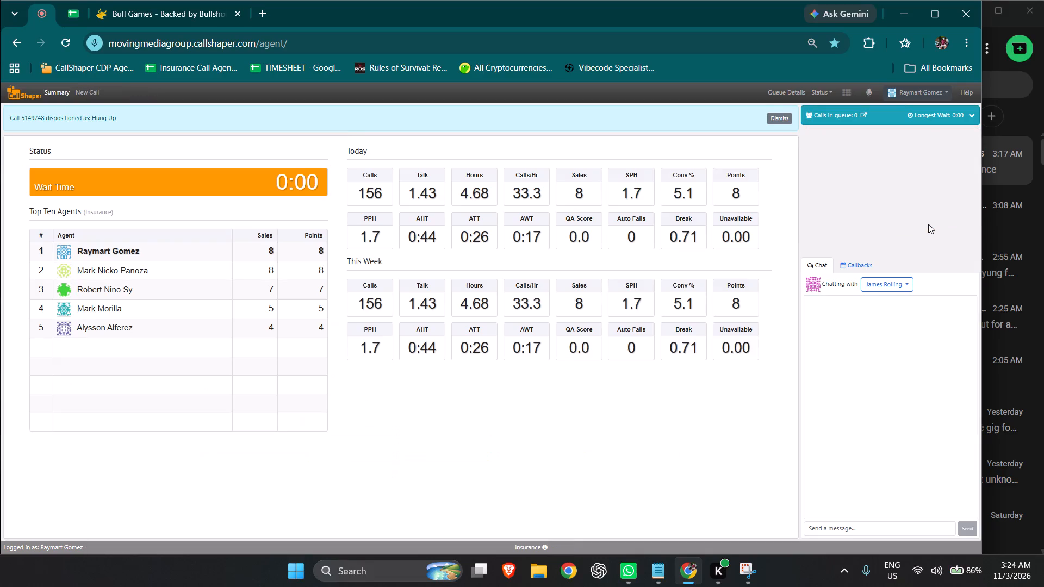
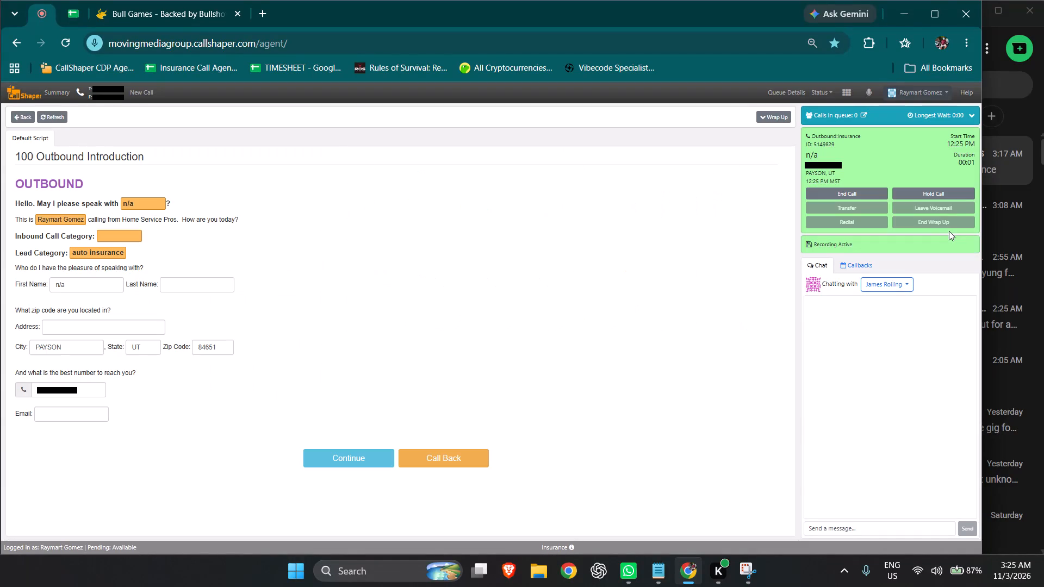
Continue the call script to Confirm Info and add a second "left vm" line to the additional notes by copying the existing one.
{"action": "left_click", "coordinate": [349, 453]}
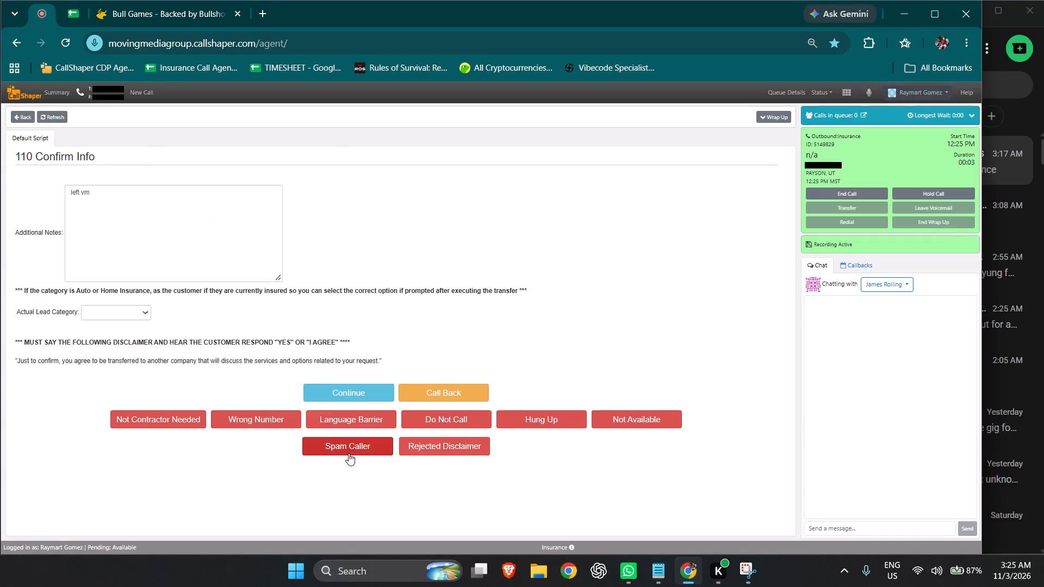
{"action": "left_click", "coordinate": [225, 235]}
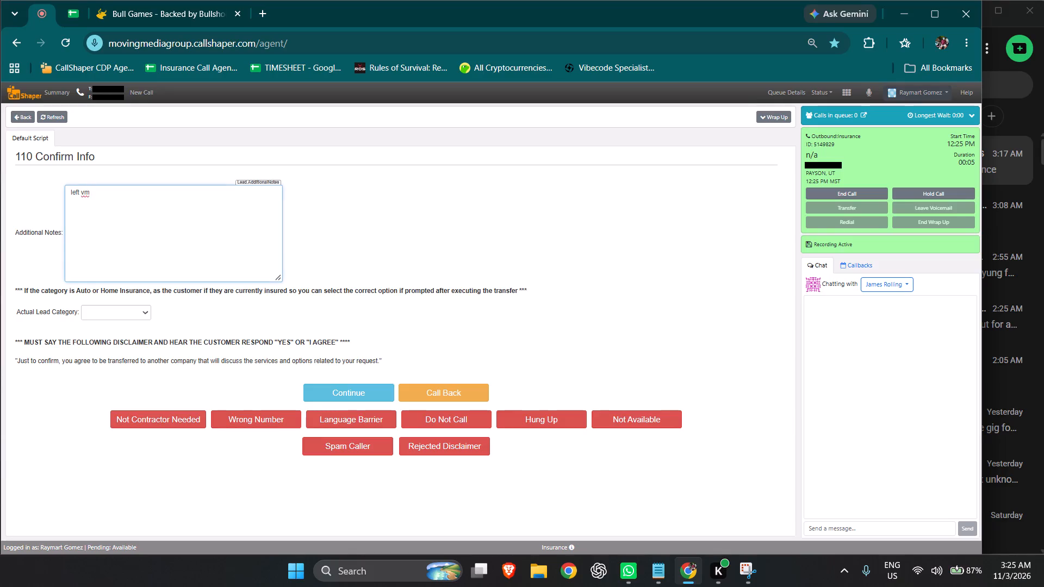
{"action": "key", "text": "ctrl+a"}
{"action": "key", "text": "ctrl+c"}
{"action": "left_click", "coordinate": [225, 235]}
{"action": "key", "text": "Down"}
{"action": "key", "text": "shift+Return"}
{"action": "key", "text": "ctrl+v"}
End the call, disposition it as Not Available, finish the disposition and end the wrap-up.
{"action": "left_click", "coordinate": [832, 193]}
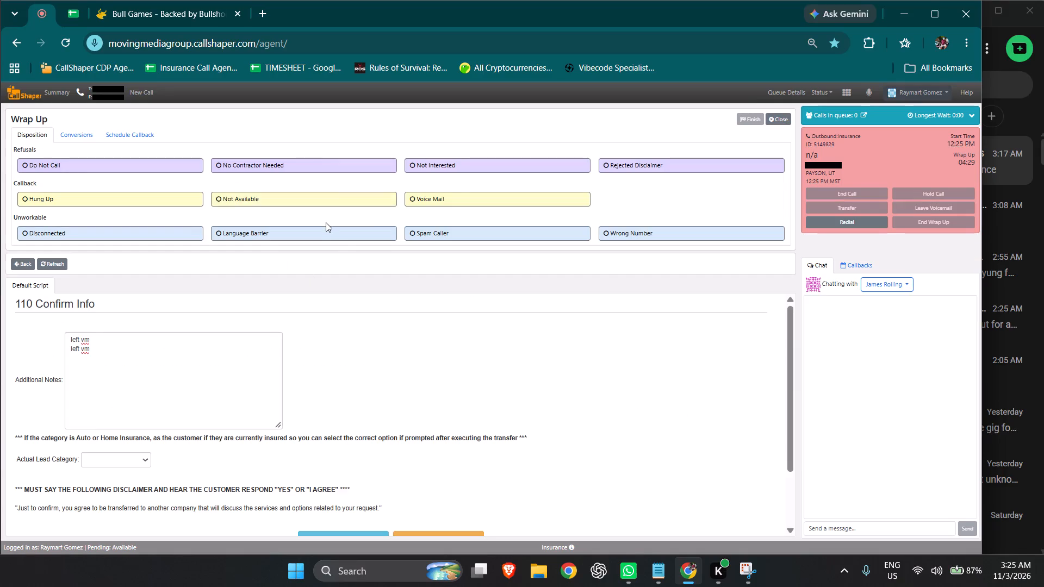
{"action": "left_click", "coordinate": [331, 202]}
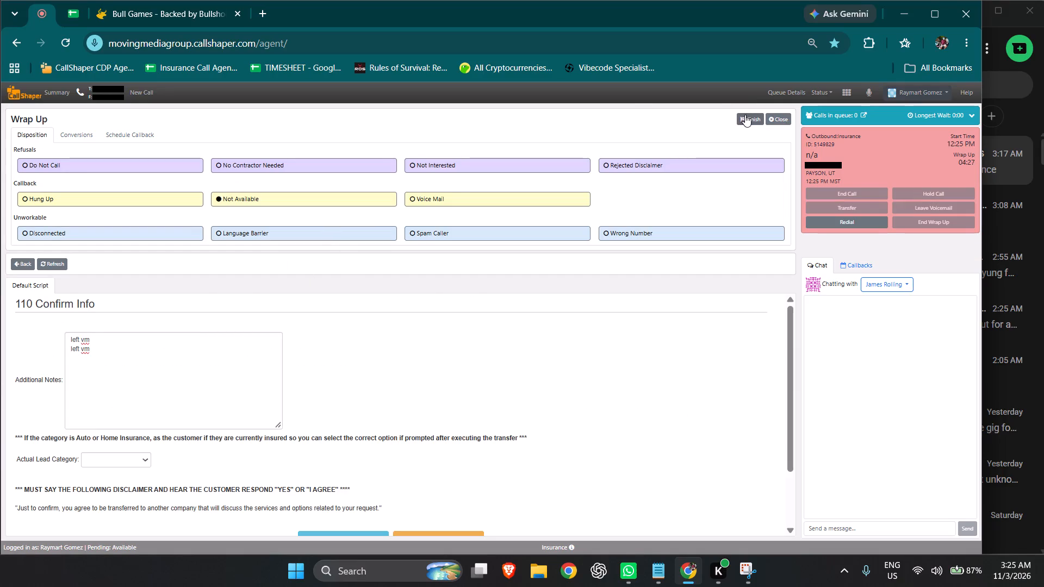
{"action": "left_click", "coordinate": [745, 115]}
{"action": "left_click", "coordinate": [917, 226]}
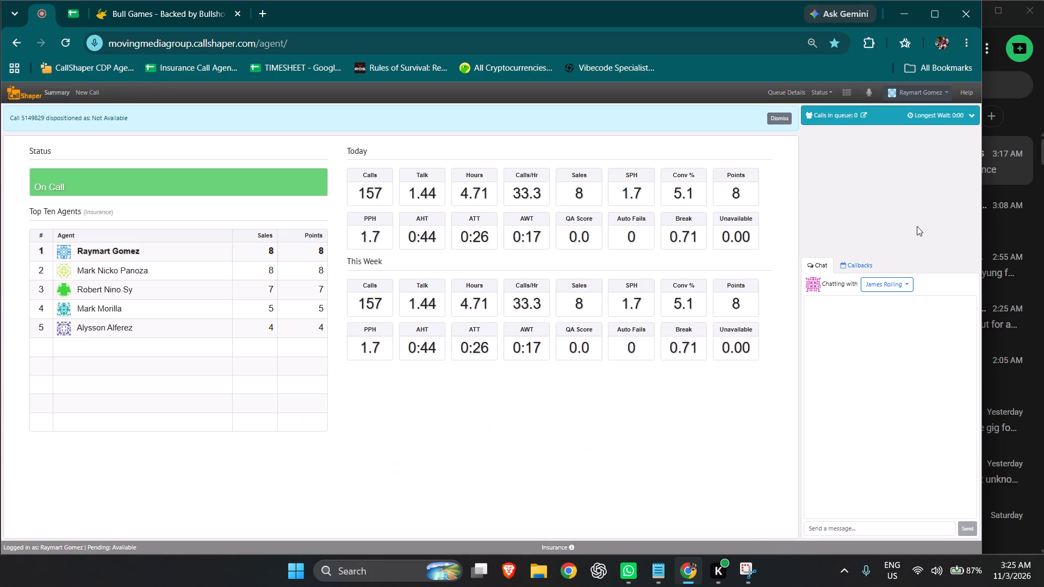
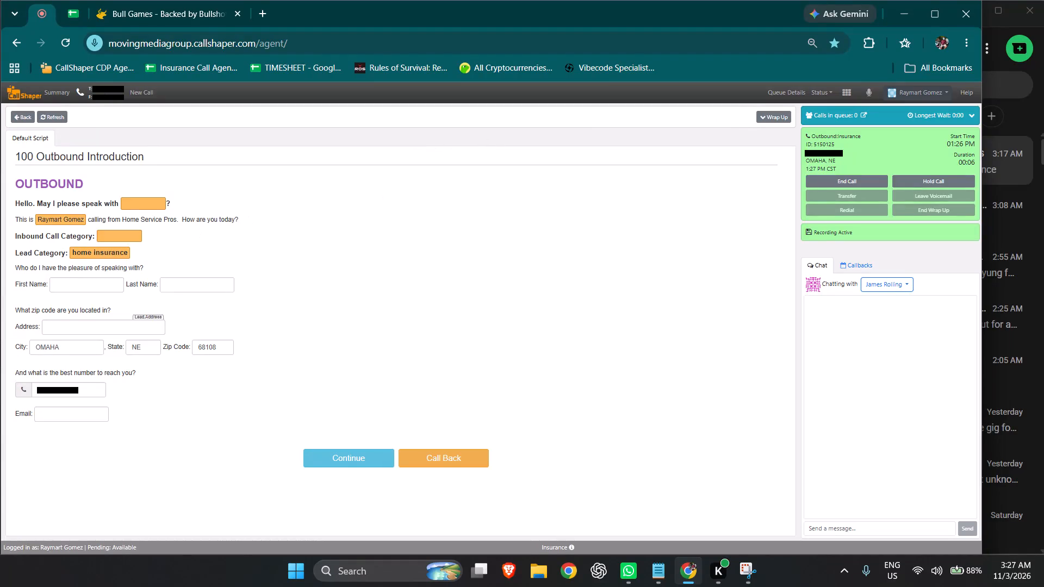
Record the lead's first name as "n/a" and enter "no contractor needed" in the additional notes on the Confirm Info page.
{"action": "left_click", "coordinate": [79, 278]}
{"action": "type", "text": "n/a"}
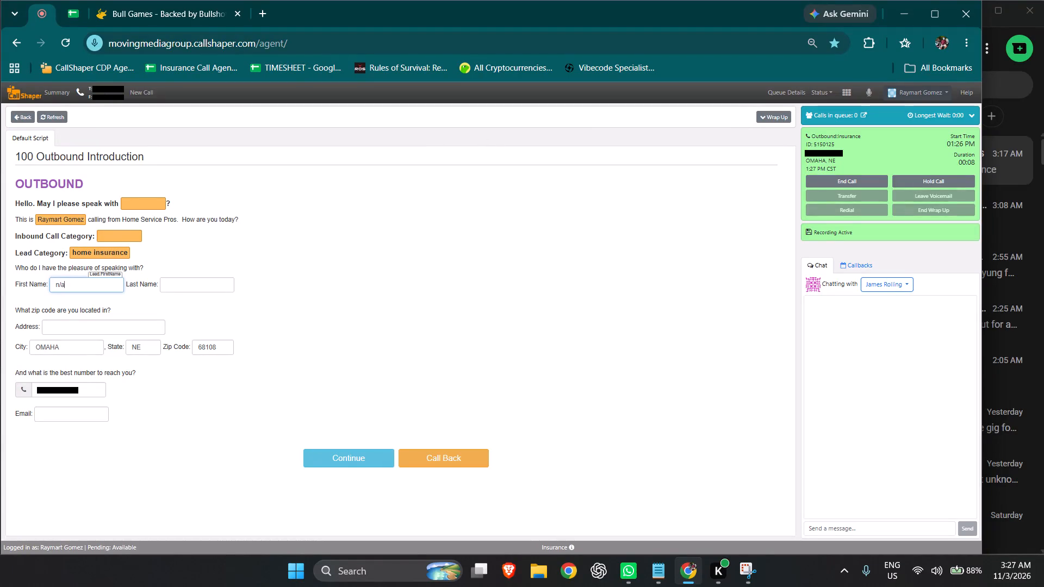
{"action": "left_click", "coordinate": [348, 455]}
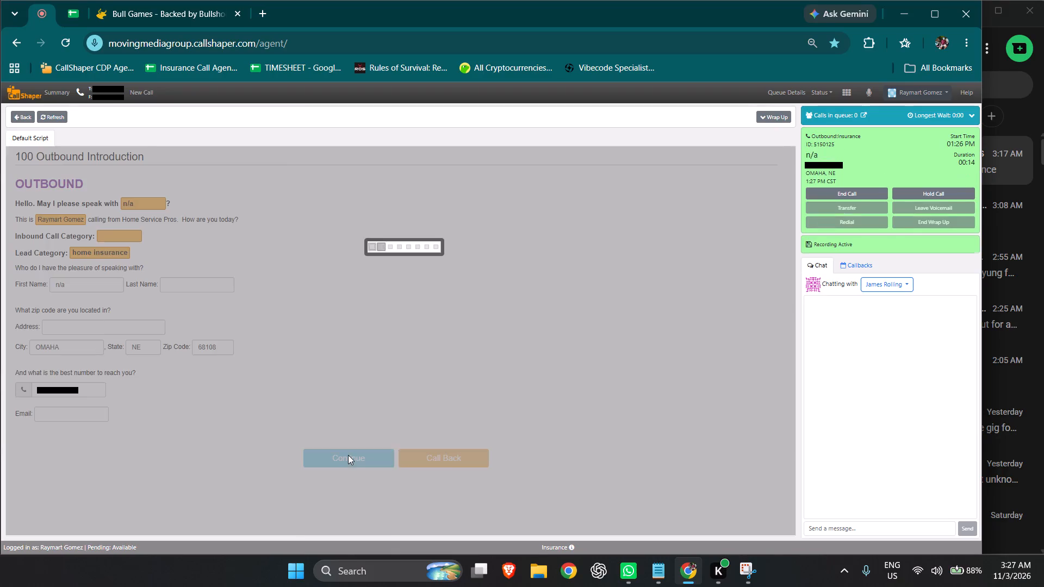
{"action": "left_click", "coordinate": [217, 395]}
{"action": "type", "text": "no contractor needed"}
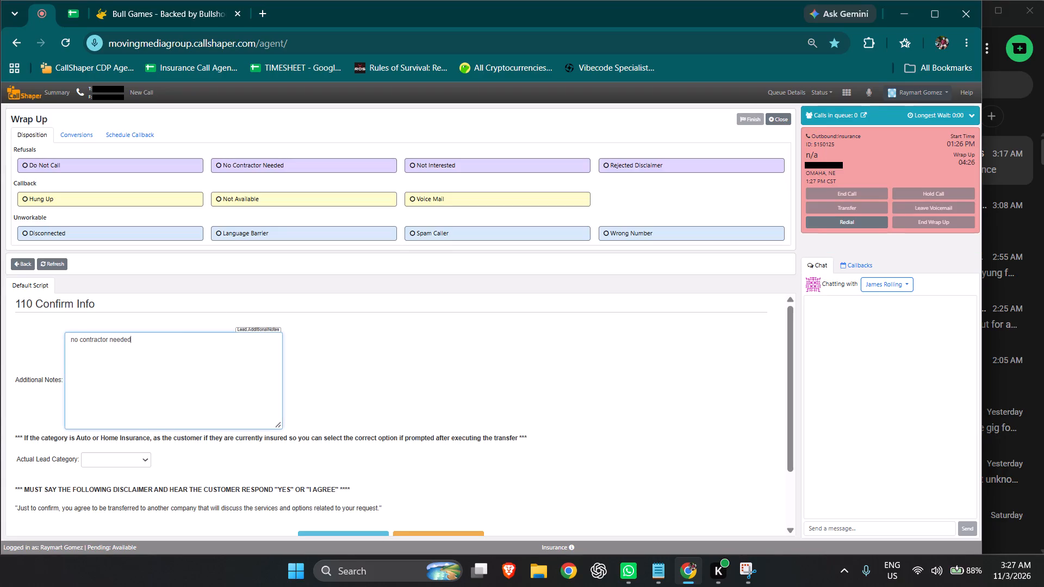
Disposition the call as No Contractor Needed, finish the disposition and end the wrap-up.
{"action": "left_click", "coordinate": [293, 163]}
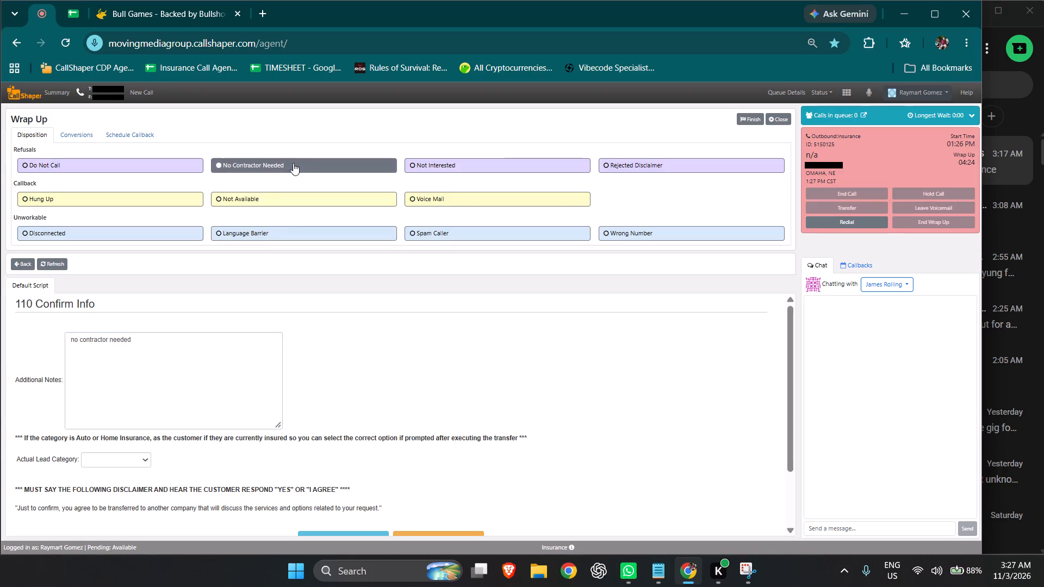
{"action": "left_click", "coordinate": [748, 113]}
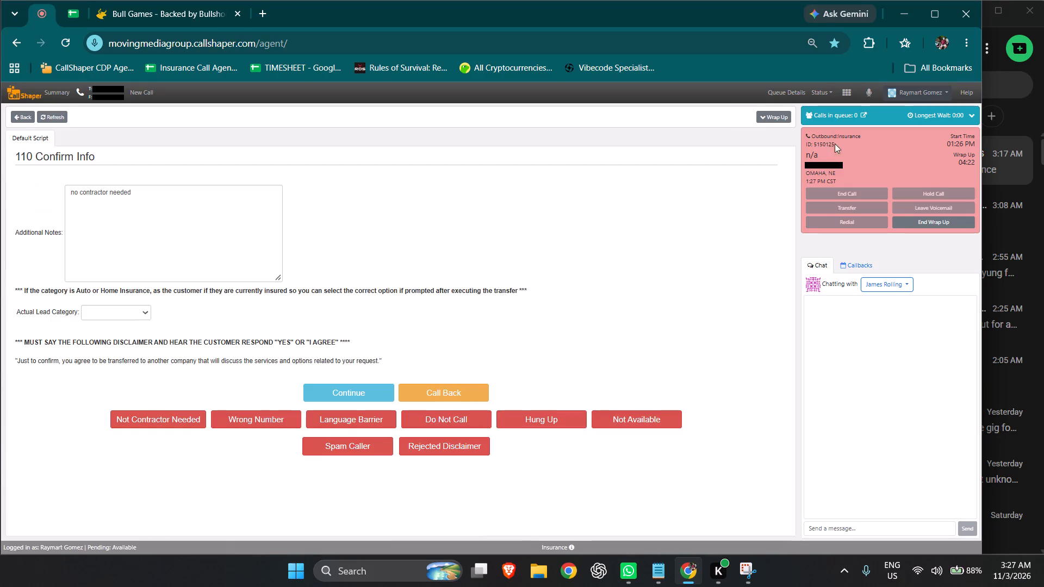
{"action": "left_click", "coordinate": [910, 219]}
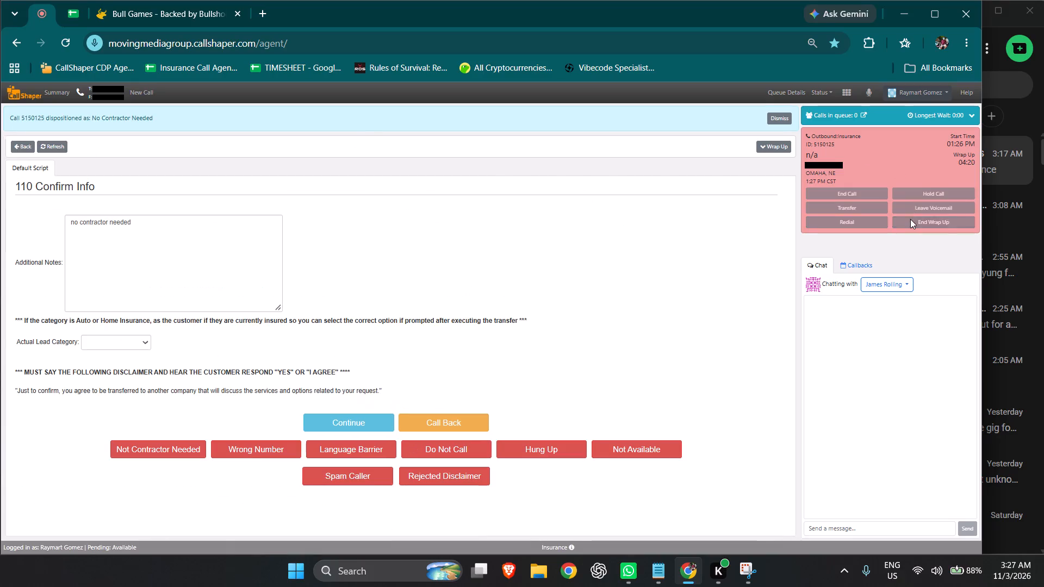
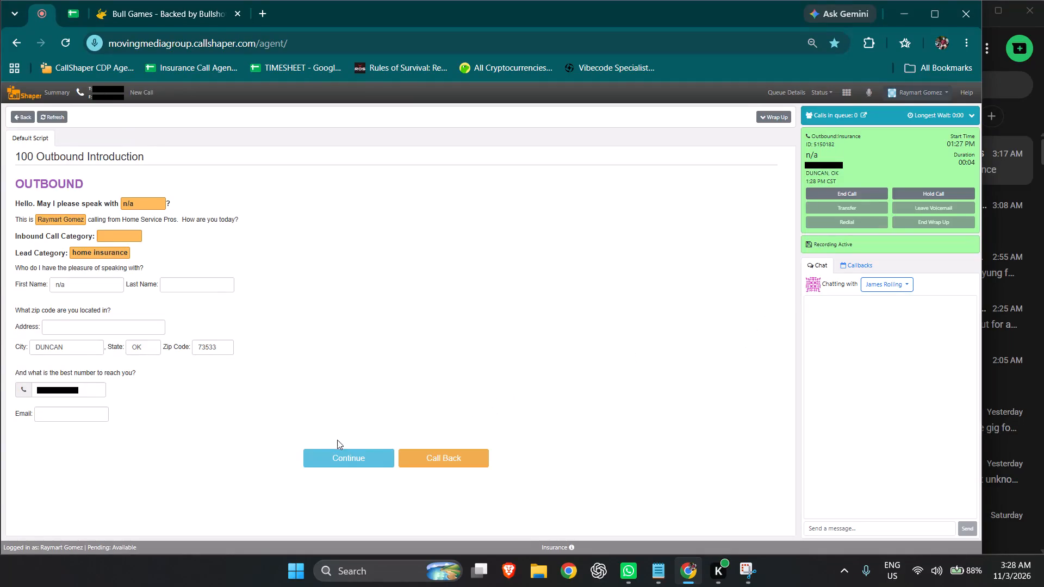
Continue to the Confirm Info page and add "hung up" on a new line below the existing additional notes.
{"action": "left_click", "coordinate": [332, 458]}
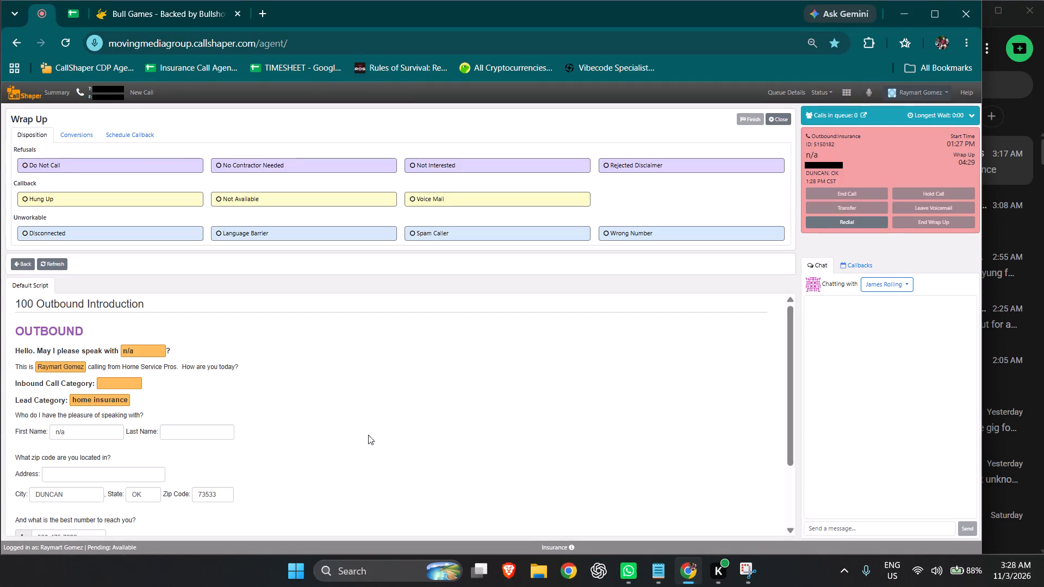
{"action": "left_click", "coordinate": [353, 519]}
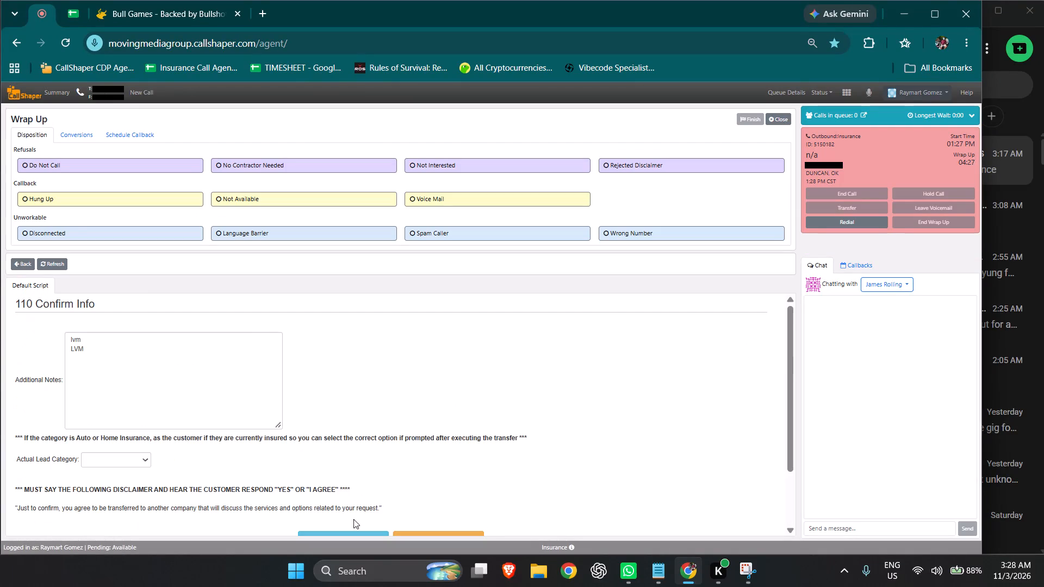
{"action": "left_click", "coordinate": [123, 358]}
{"action": "key", "text": "Return"}
{"action": "type", "text": "hung up"}
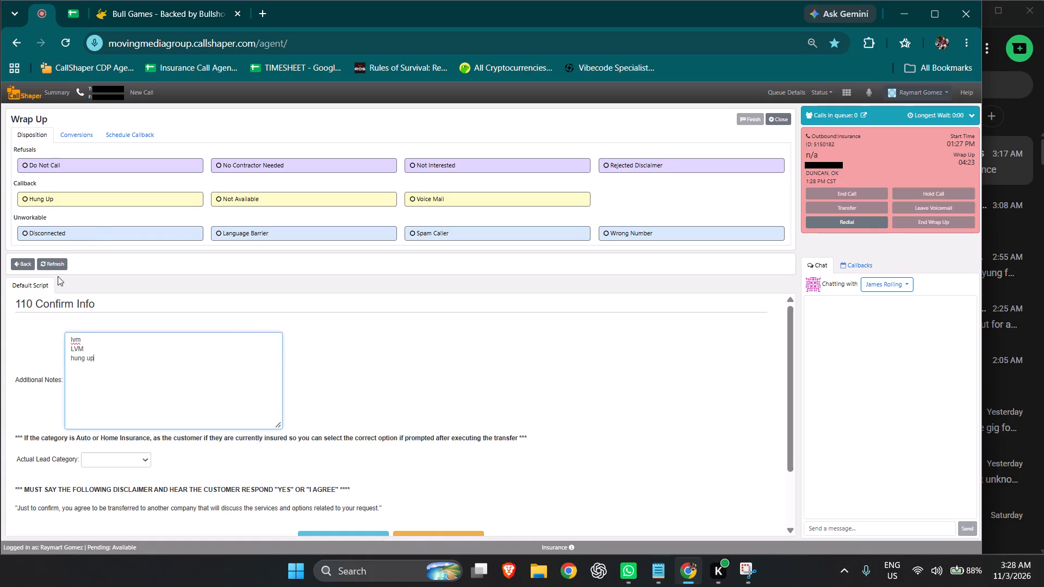
Disposition the call as Hung Up, finish the disposition and end the wrap-up.
{"action": "left_click", "coordinate": [107, 204]}
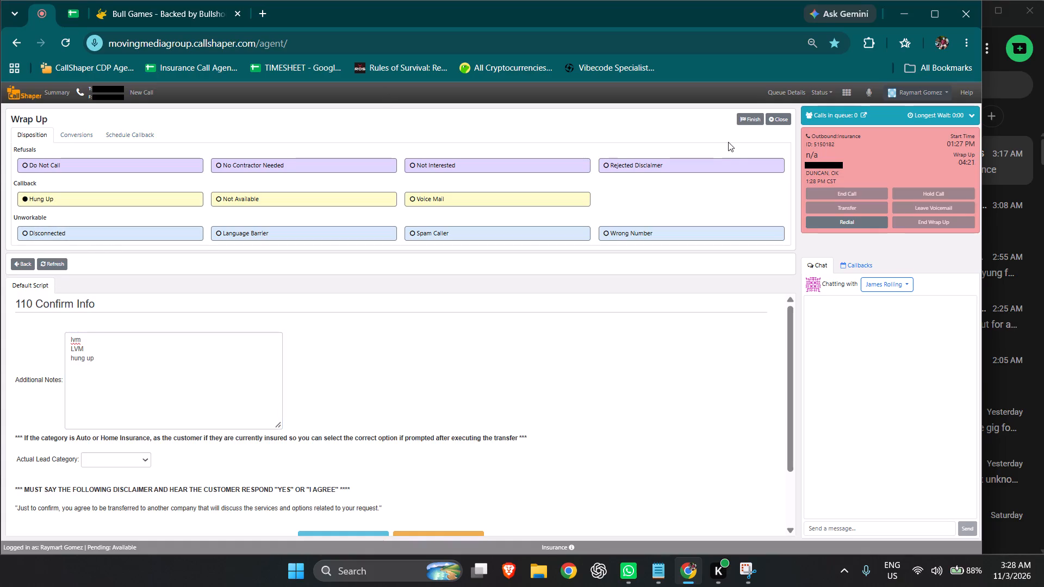
{"action": "left_click", "coordinate": [746, 117]}
{"action": "left_click", "coordinate": [935, 218]}
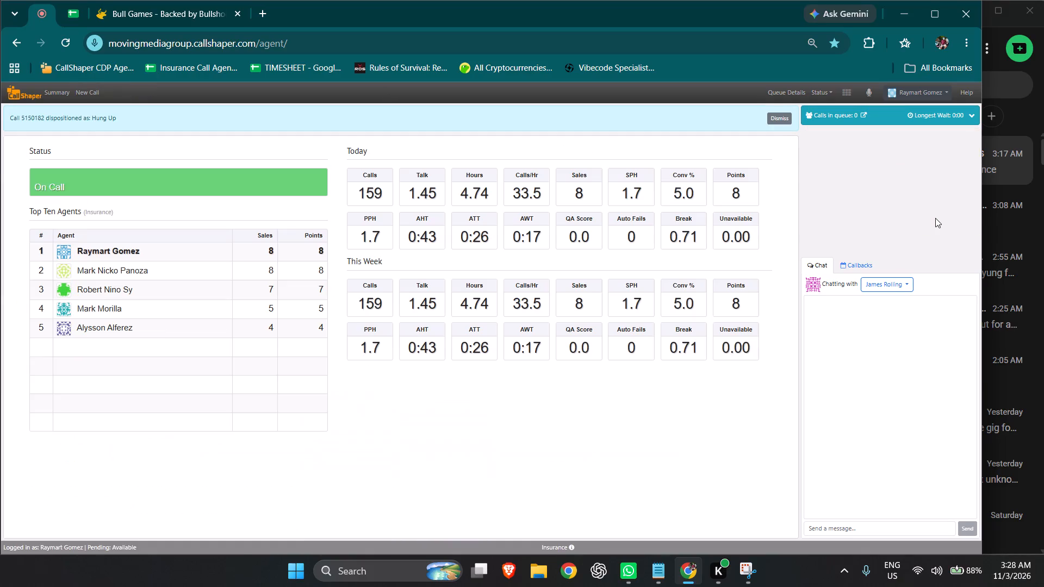
{"action": "left_click", "coordinate": [935, 218]}
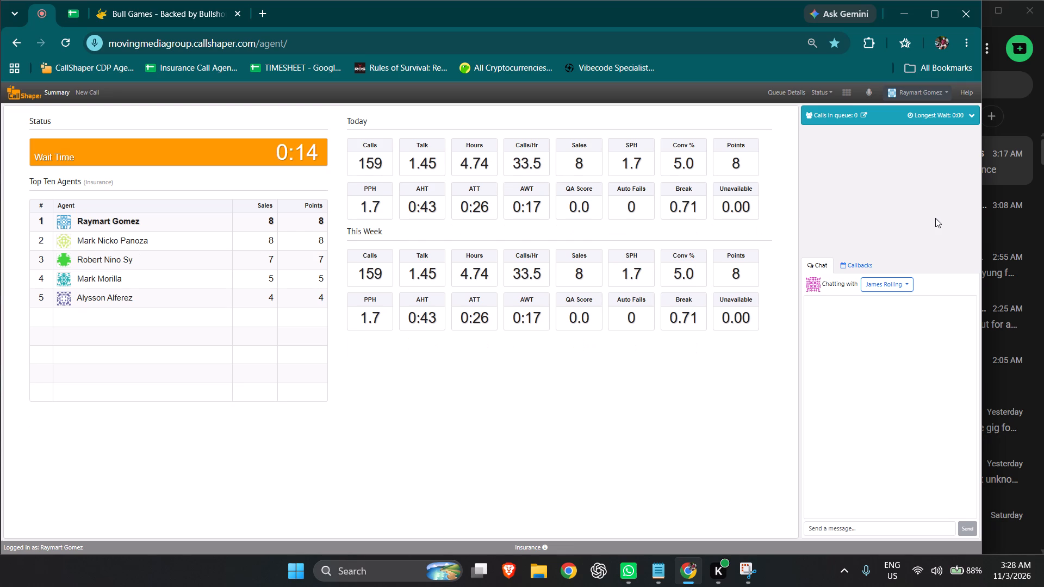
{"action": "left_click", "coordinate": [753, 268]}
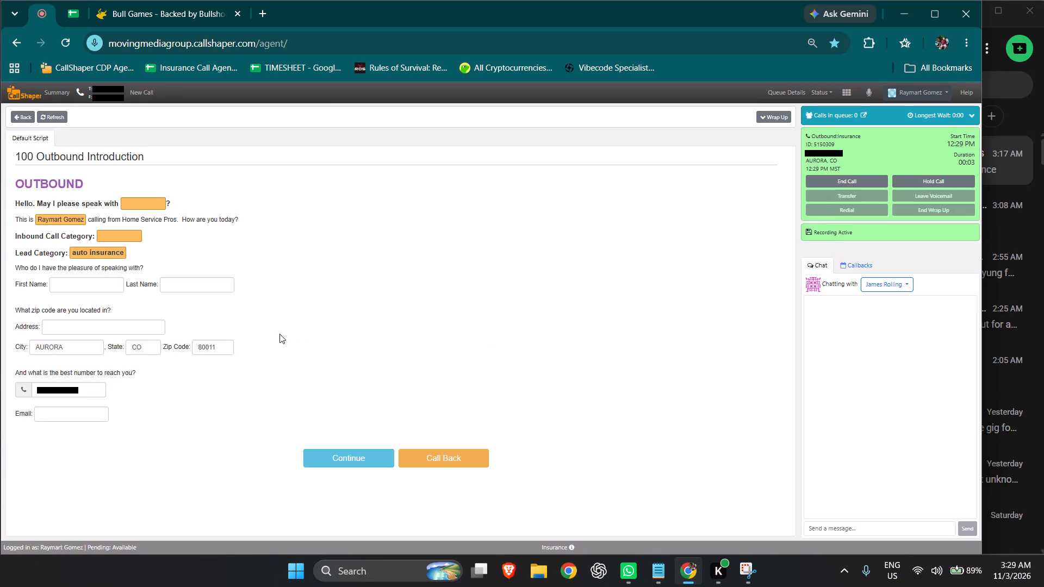
Record the auto insurance lead's first name as "n/a" and enter "hung up" in the additional notes on the Confirm Info page.
{"action": "left_click", "coordinate": [92, 283]}
{"action": "type", "text": "n/a"}
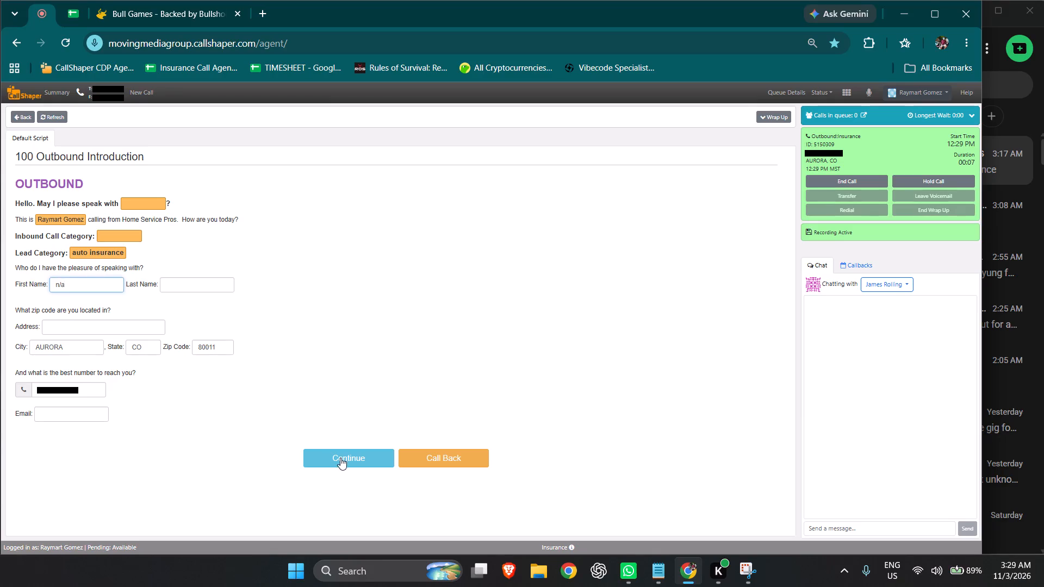
{"action": "left_click", "coordinate": [340, 458]}
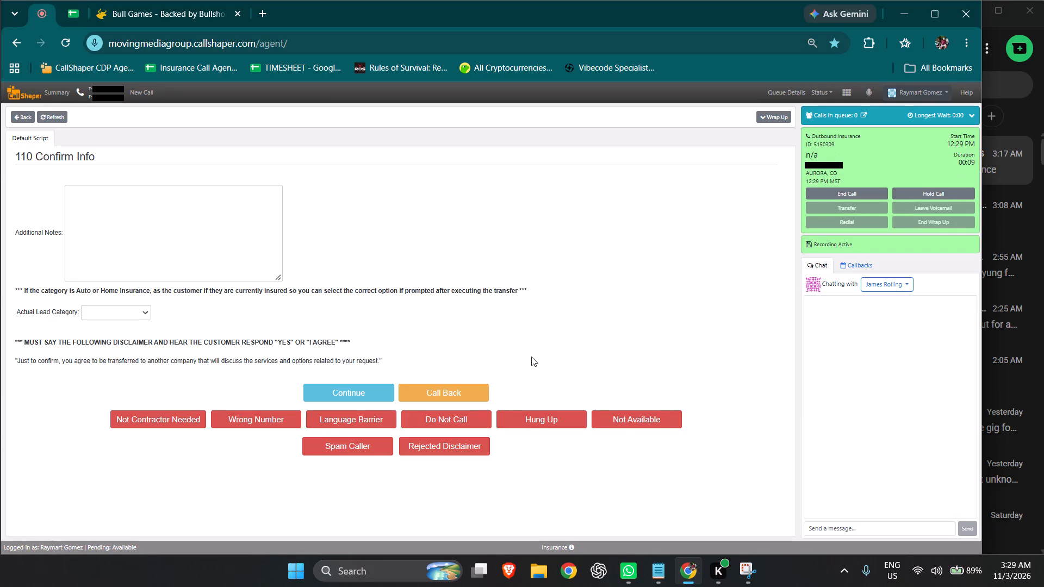
{"action": "left_click", "coordinate": [208, 223]}
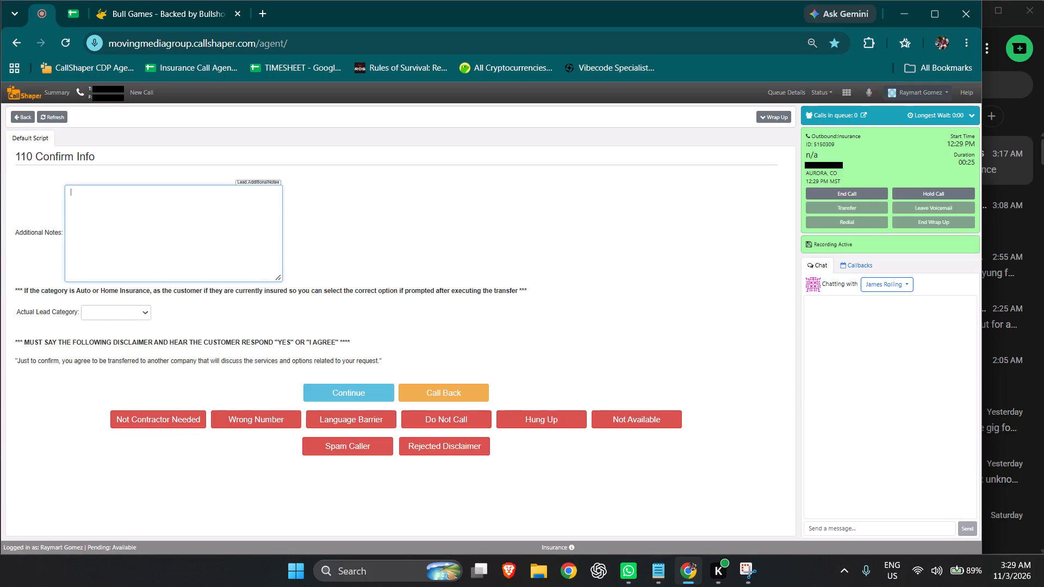
{"action": "left_click", "coordinate": [208, 223]}
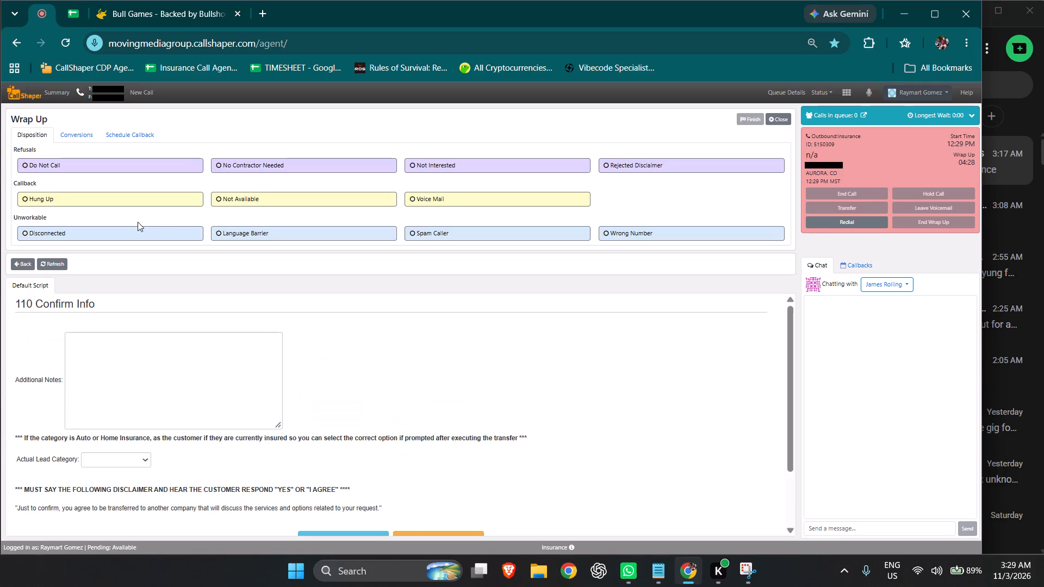
{"action": "left_click", "coordinate": [81, 361]}
{"action": "type", "text": "hung up"}
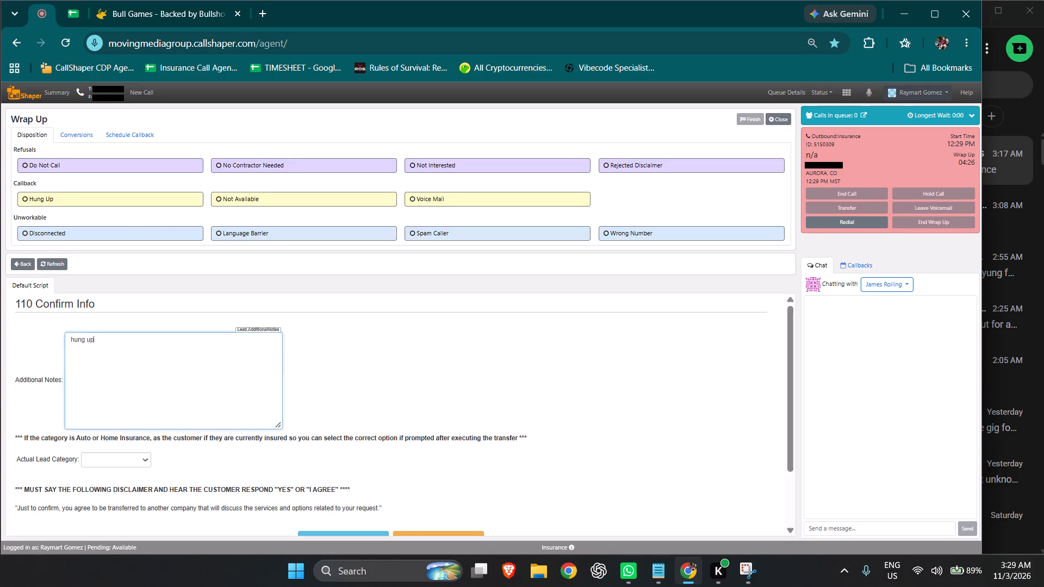
Disposition the auto insurance call as Hung Up, finish the disposition and end the wrap-up.
{"action": "left_click", "coordinate": [83, 200]}
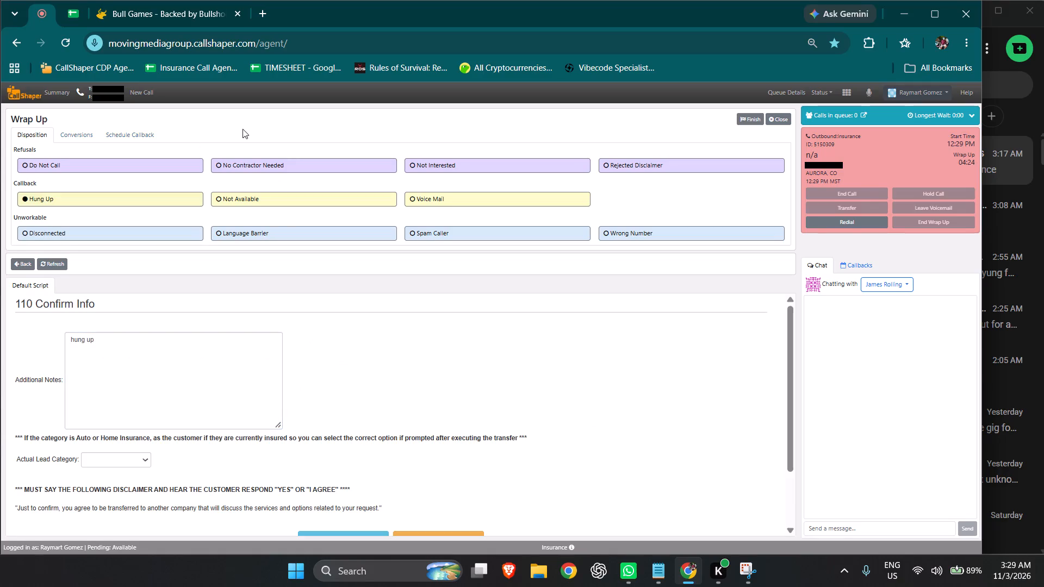
{"action": "left_click", "coordinate": [743, 112]}
{"action": "left_click", "coordinate": [749, 117]}
{"action": "left_click", "coordinate": [913, 215]}
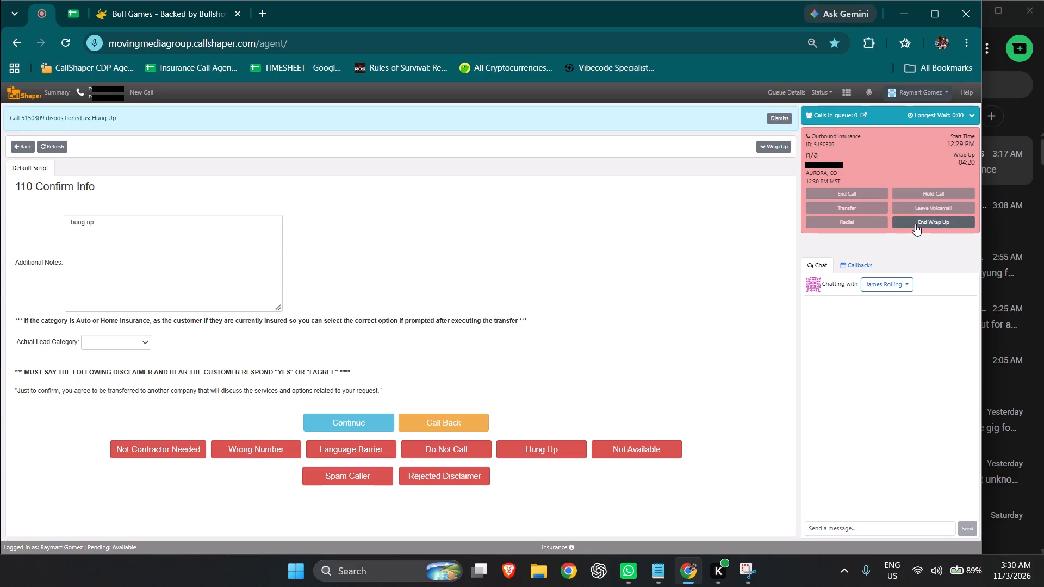
{"action": "left_click", "coordinate": [915, 224]}
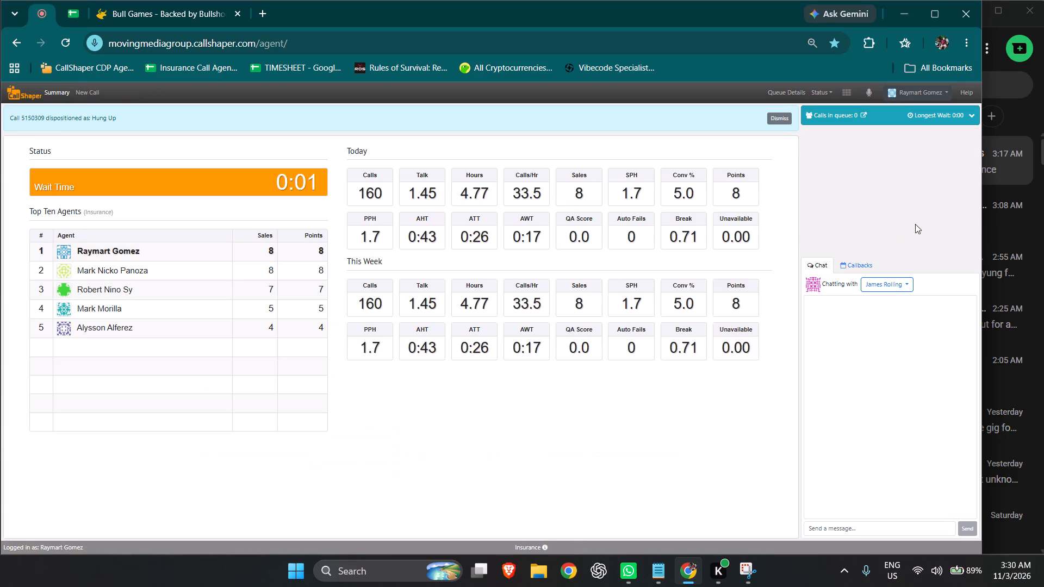
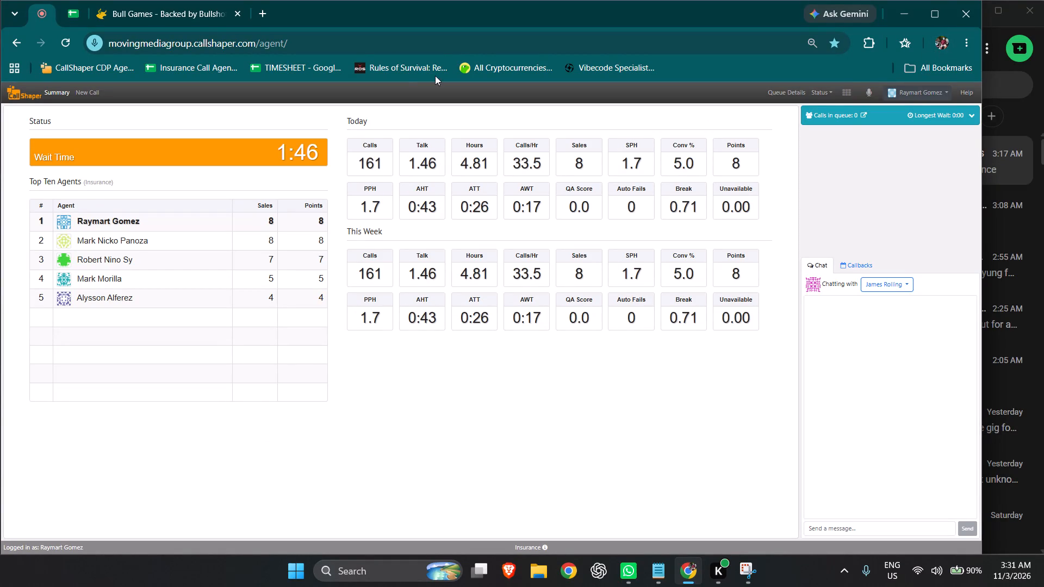
Check the Break schedule sheet in the Insurance Call Agent Schedule spreadsheet, and return to the CallShaper agent page.
{"action": "left_click", "coordinate": [73, 14]}
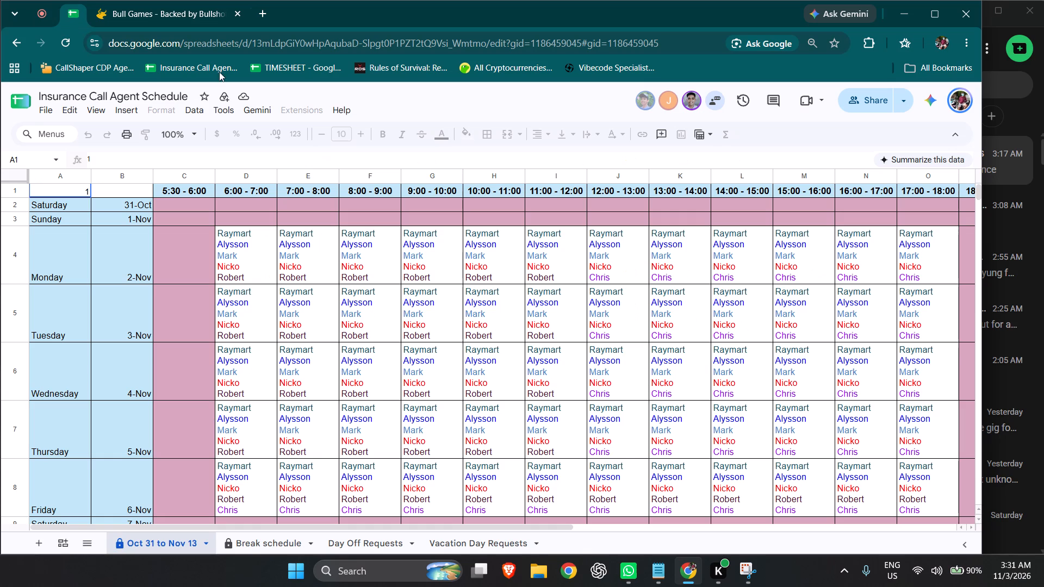
{"action": "left_click", "coordinate": [277, 535]}
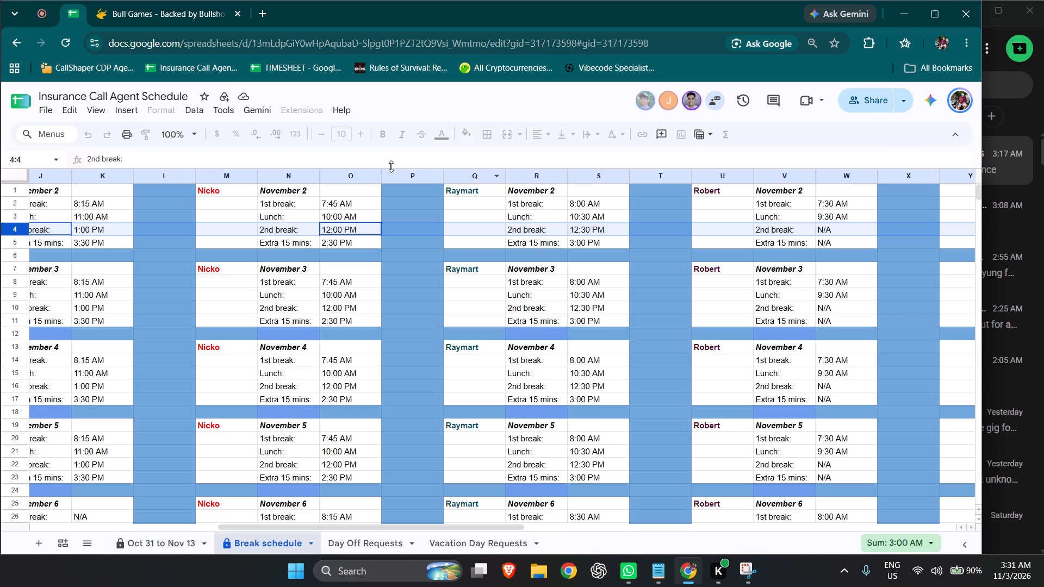
{"action": "left_click", "coordinate": [38, 14]}
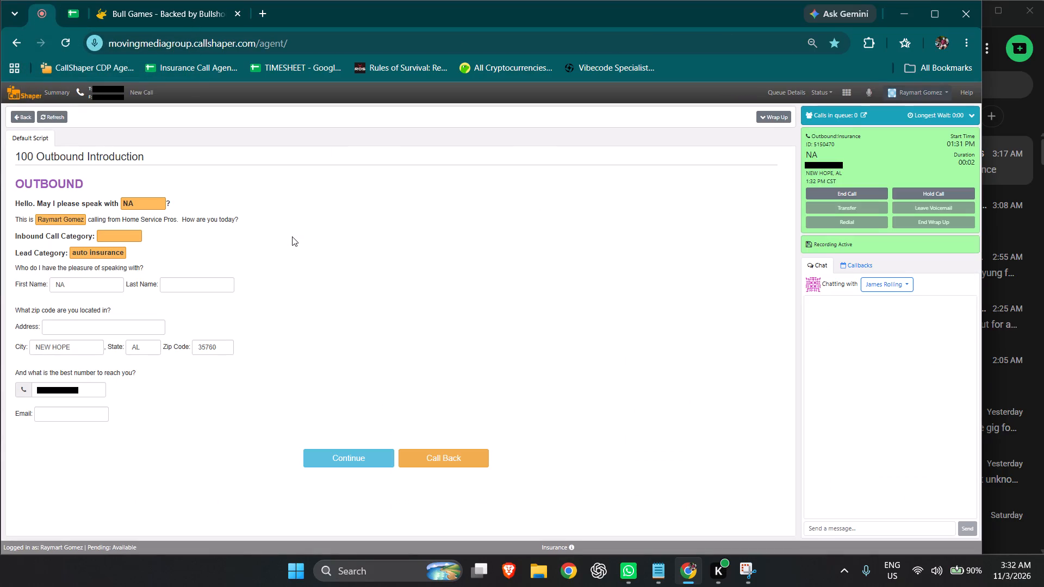
Continue to the Confirm Info page and add "no response" on a new line below the existing additional notes.
{"action": "left_click", "coordinate": [376, 457]}
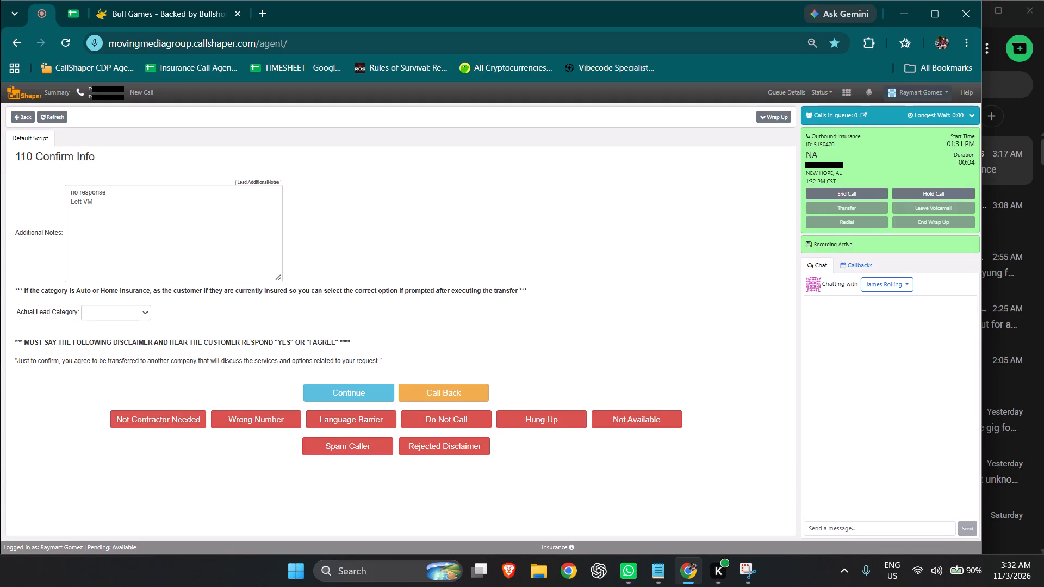
{"action": "left_click", "coordinate": [148, 229]}
{"action": "key", "text": "Return"}
{"action": "type", "text": "no response"}
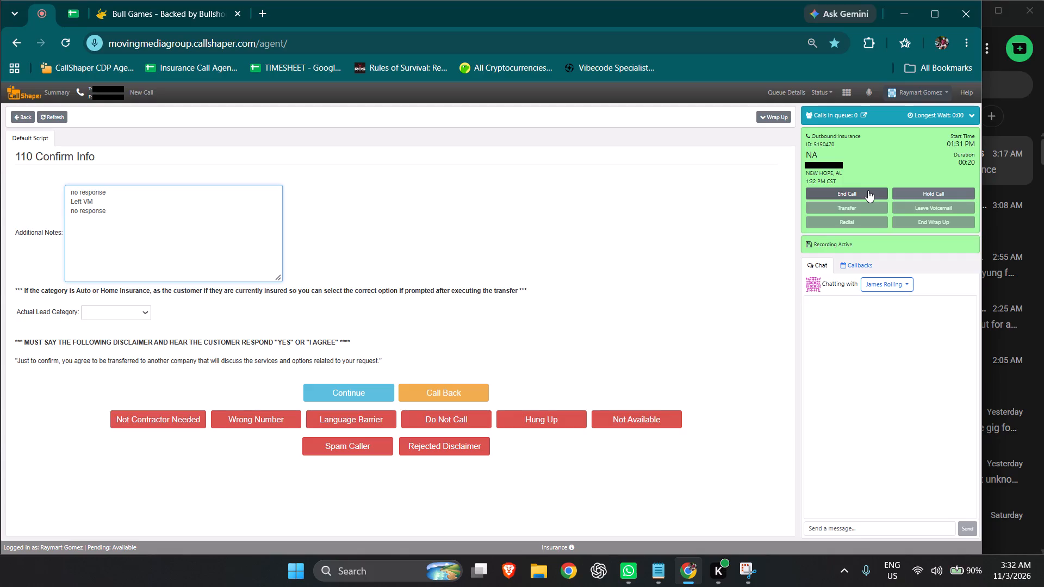
End the call, disposition it as Not Available, finish the disposition and end the wrap-up.
{"action": "left_click", "coordinate": [868, 190]}
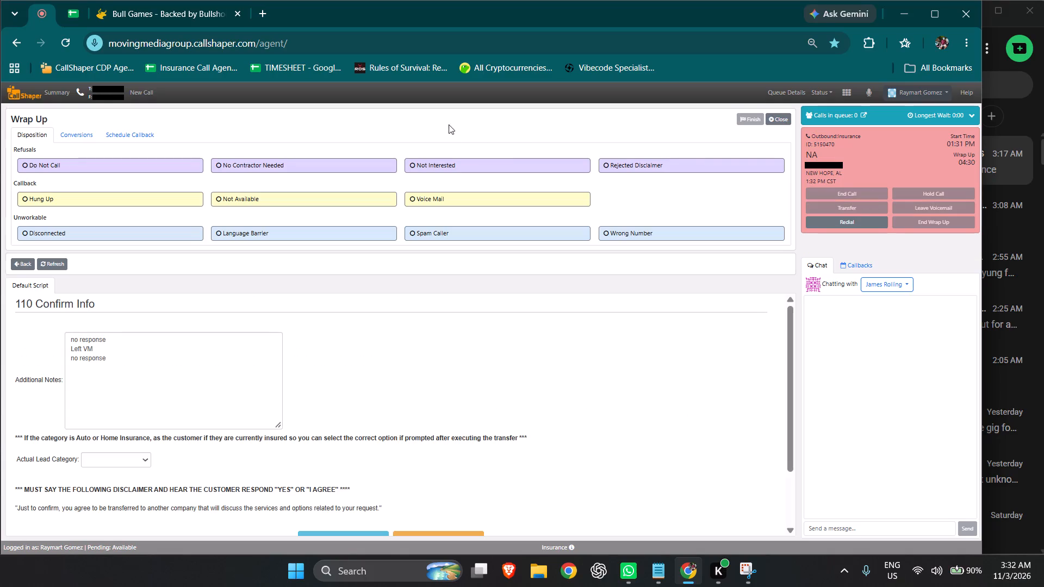
{"action": "left_click", "coordinate": [363, 210]}
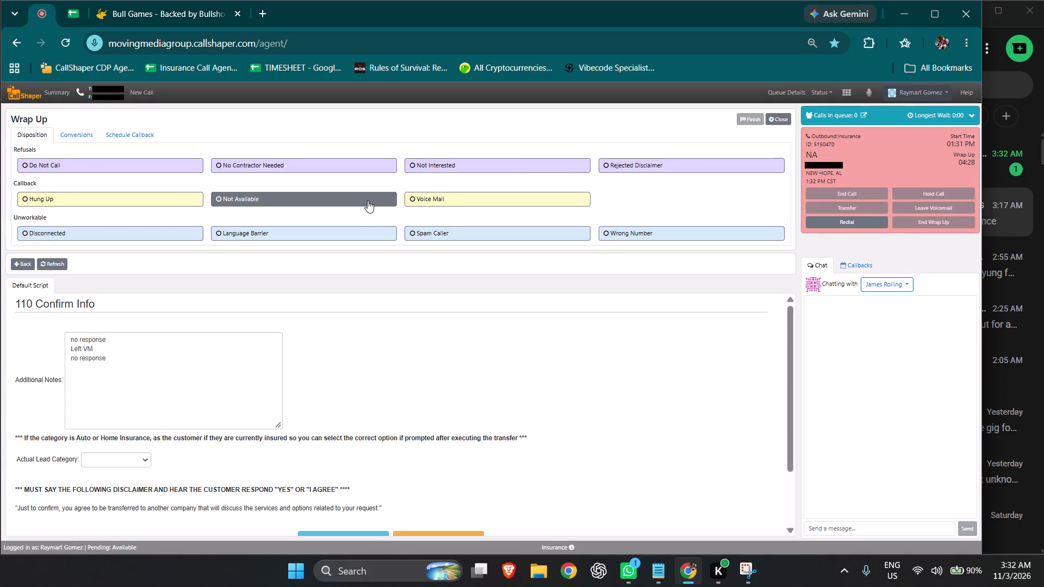
{"action": "left_click", "coordinate": [368, 201]}
{"action": "left_click", "coordinate": [746, 118]}
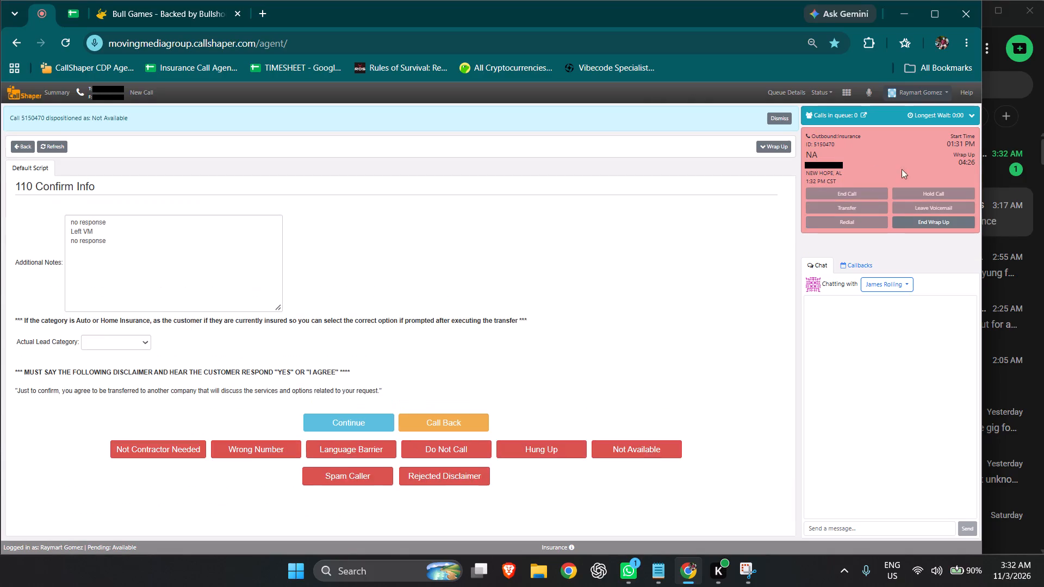
{"action": "left_click", "coordinate": [936, 220]}
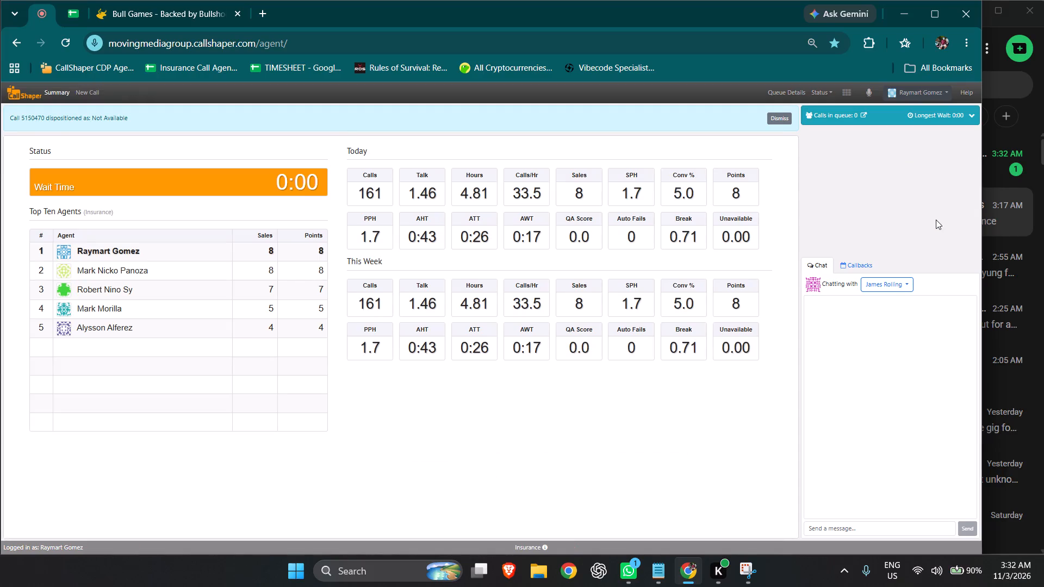
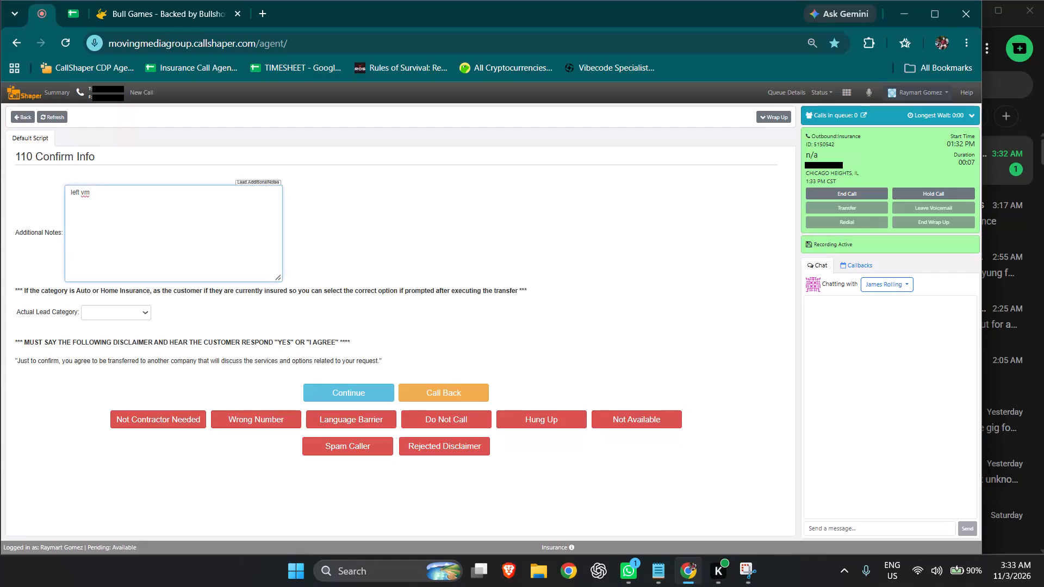
Duplicate the existing "left vm" entry on a new line in the lead's additional notes.
{"action": "key", "text": "ctrl+a"}
{"action": "key", "text": "ctrl+c"}
{"action": "key", "text": "Down"}
{"action": "key", "text": "Return"}
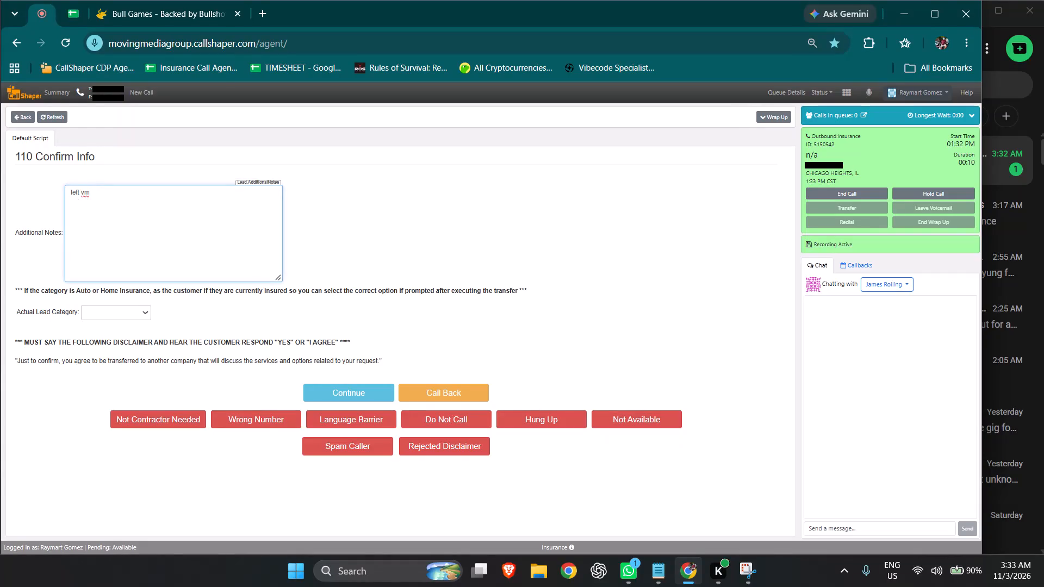
{"action": "key", "text": "ctrl+v"}
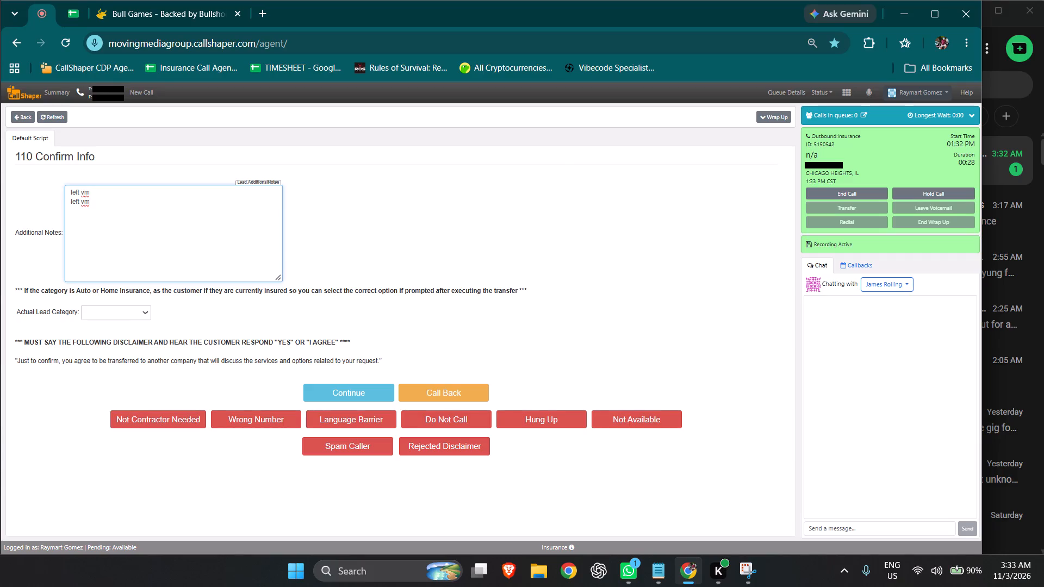
End the call, disposition it as Not Available, finish the disposition and end the wrap-up.
{"action": "left_click", "coordinate": [822, 190]}
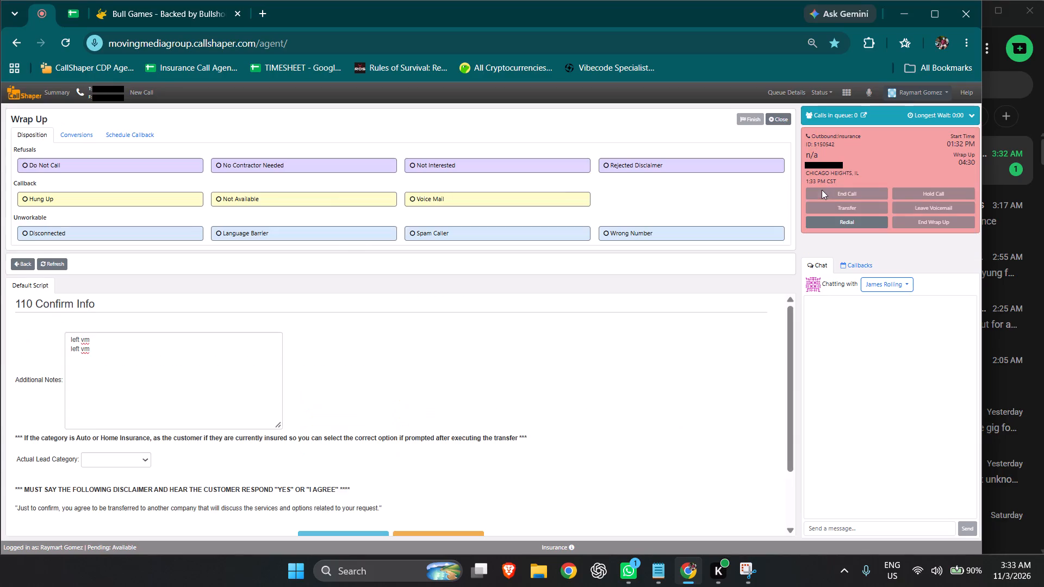
{"action": "left_click_drag", "start_coordinate": [331, 211], "coordinate": [340, 199]}
{"action": "left_click", "coordinate": [340, 199]}
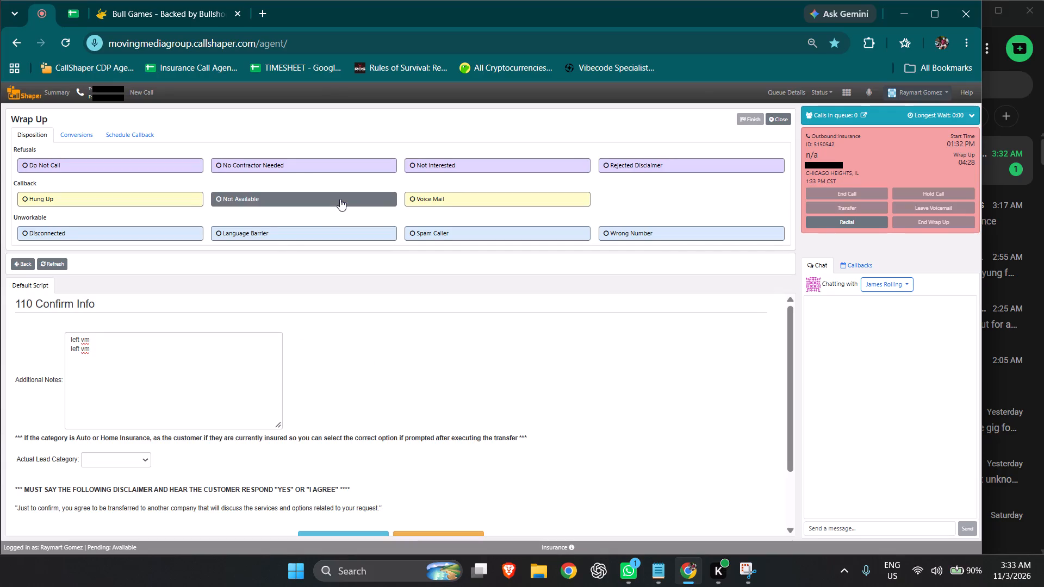
{"action": "left_click_drag", "start_coordinate": [749, 123], "coordinate": [919, 218]}
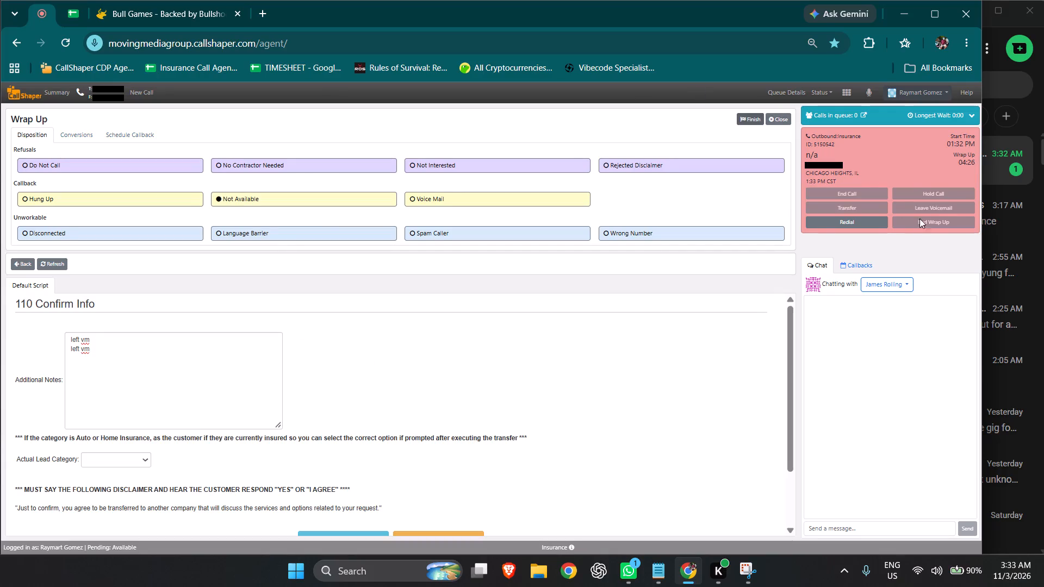
{"action": "left_click_drag", "start_coordinate": [919, 218], "coordinate": [902, 219]}
{"action": "left_click", "coordinate": [750, 118]}
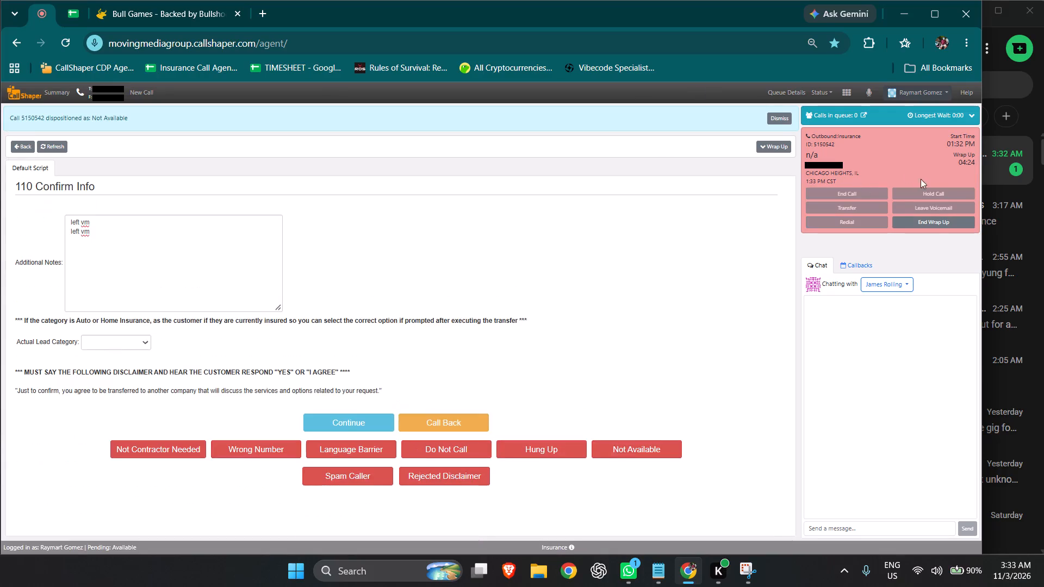
{"action": "left_click", "coordinate": [934, 223]}
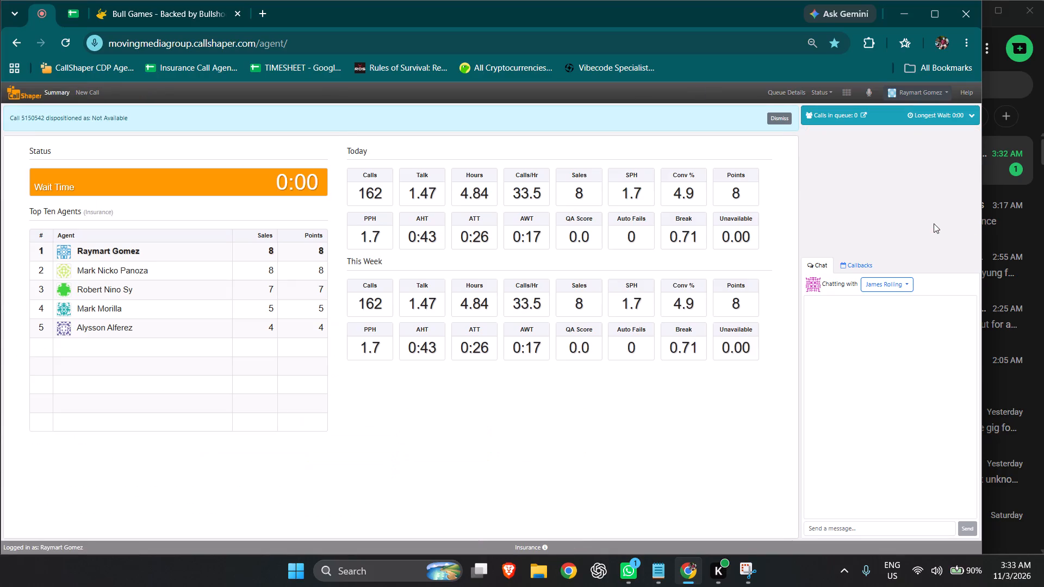
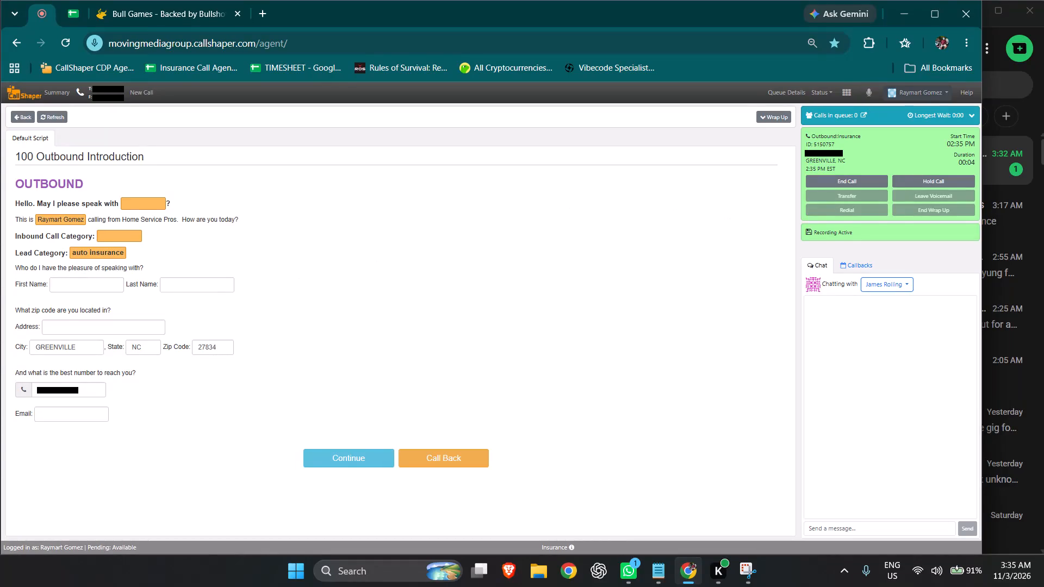
Record the lead's first name as "na", continue to the confirmation page and add the note "no response".
{"action": "left_click", "coordinate": [105, 287]}
{"action": "type", "text": "na"}
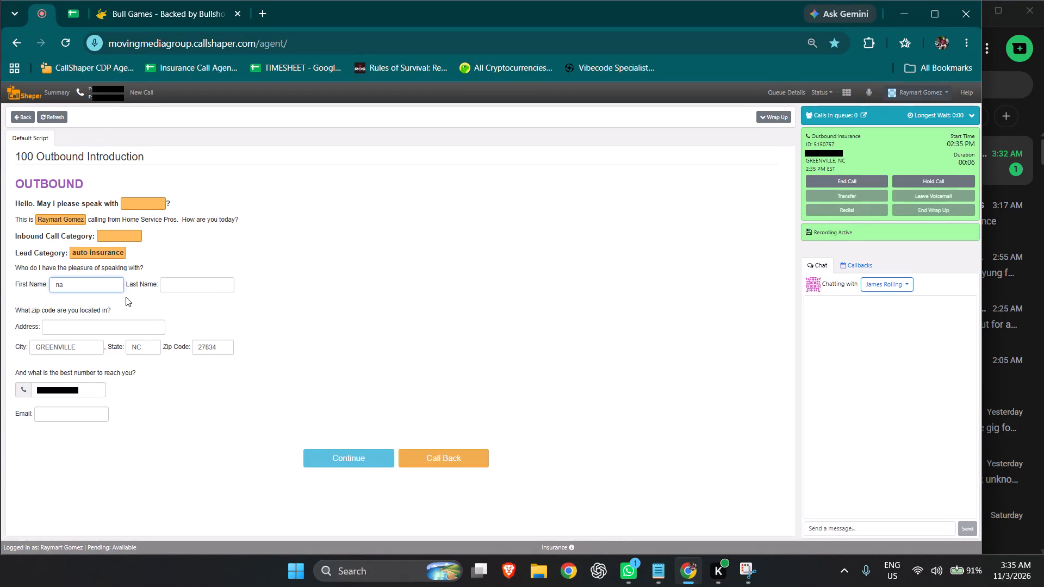
{"action": "left_click", "coordinate": [312, 452]}
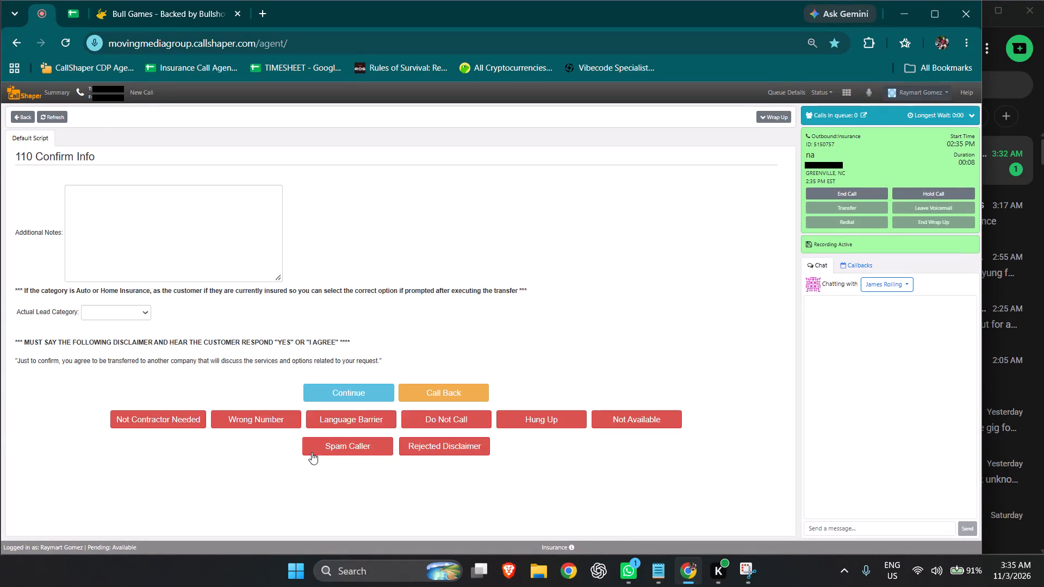
{"action": "left_click", "coordinate": [104, 248]}
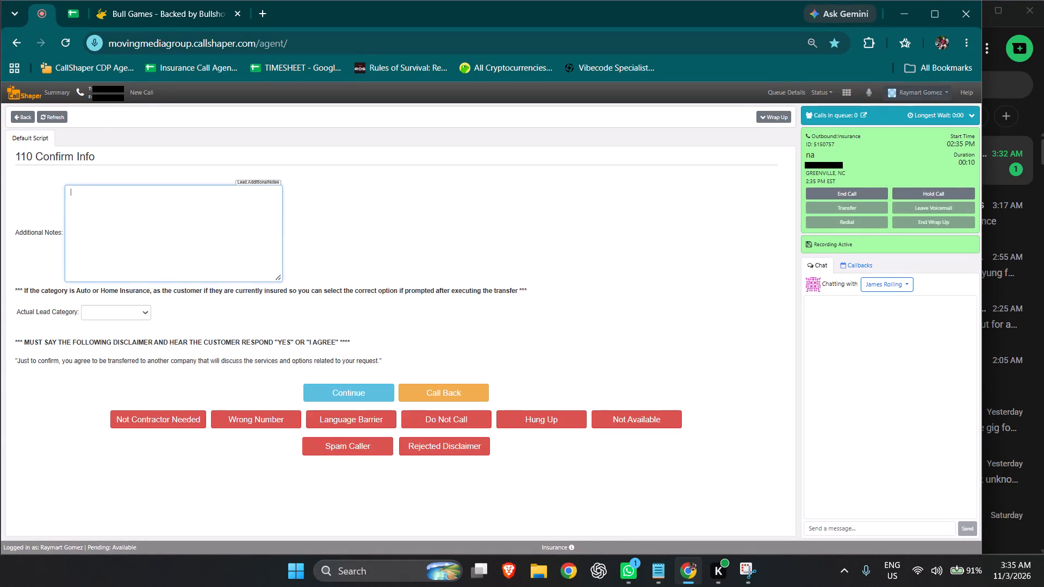
{"action": "type", "text": "no response"}
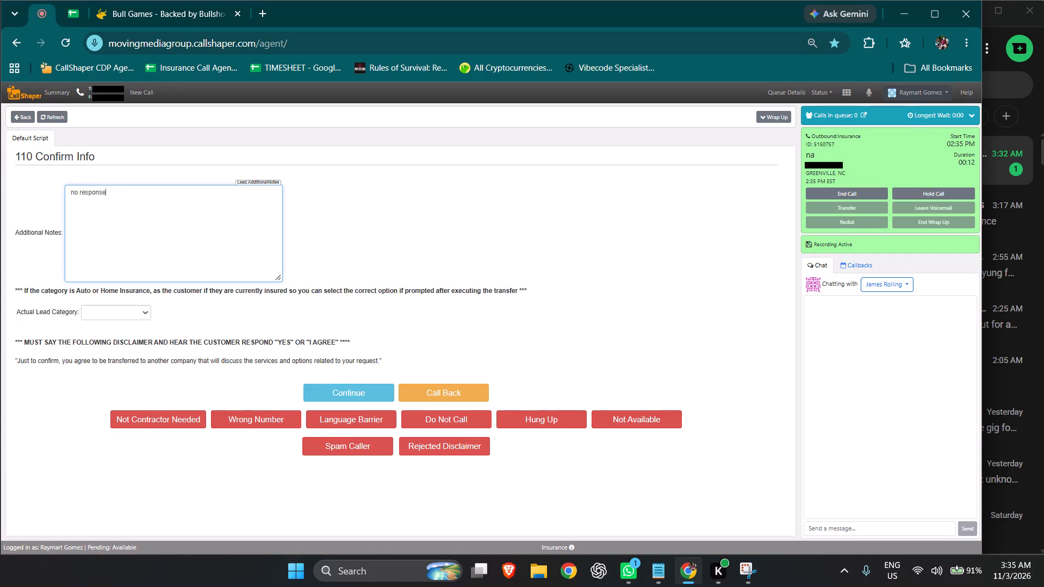
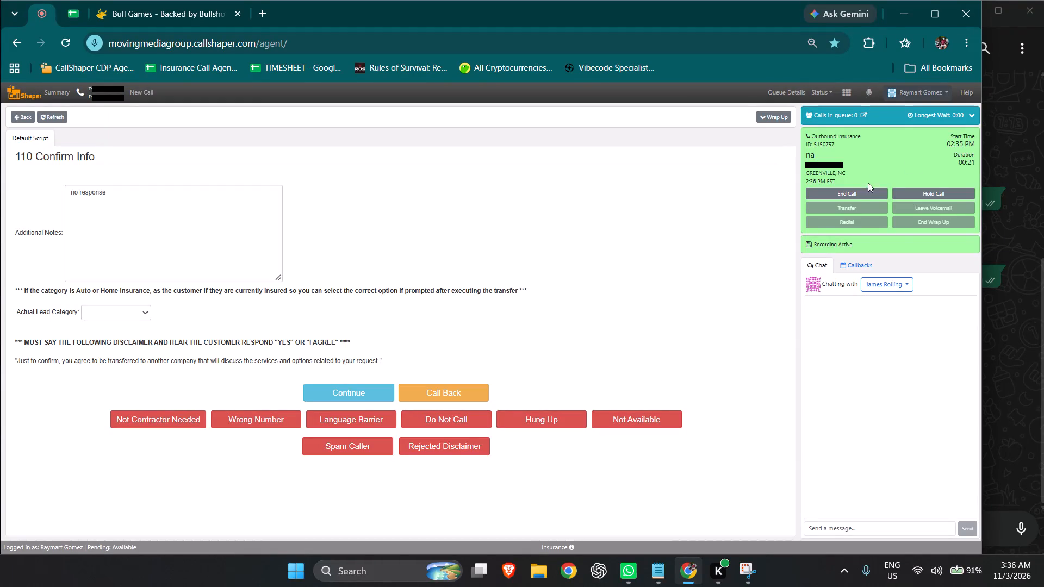
End the call, set its disposition to Not Available and finish the wrap-up.
{"action": "left_click", "coordinate": [855, 195]}
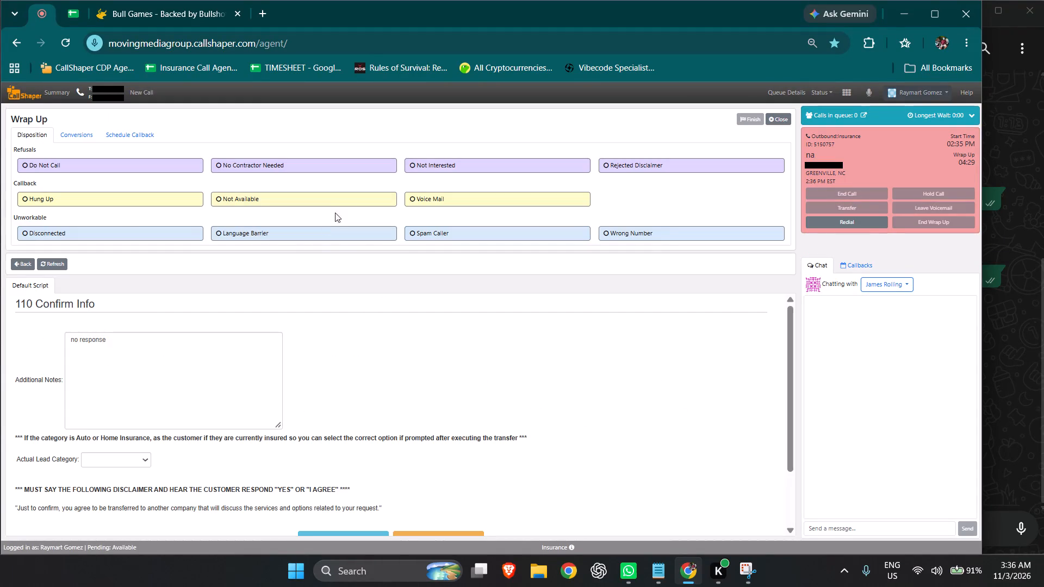
{"action": "left_click", "coordinate": [345, 199]}
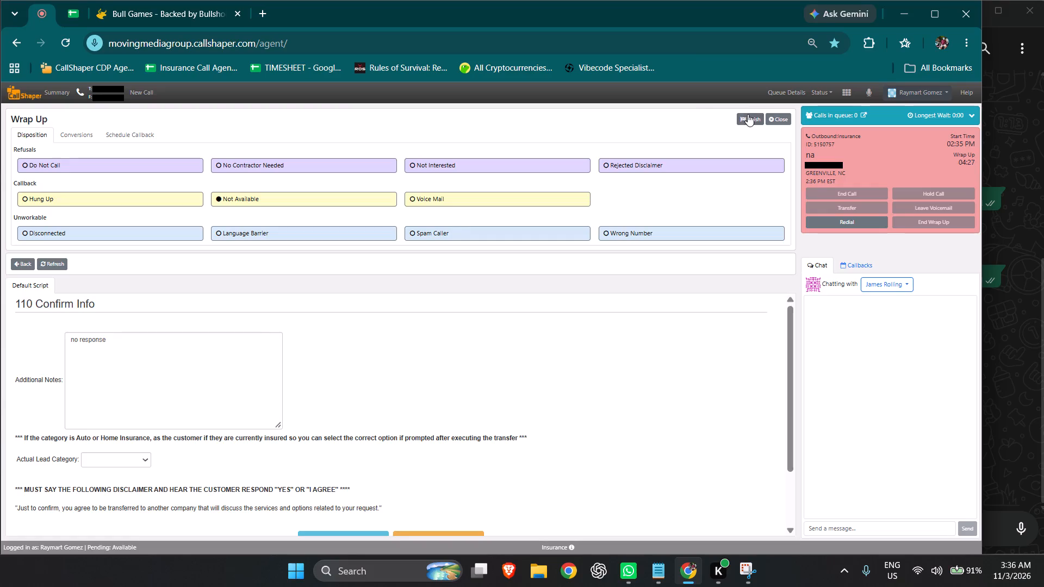
{"action": "left_click", "coordinate": [747, 114]}
{"action": "left_click", "coordinate": [945, 224]}
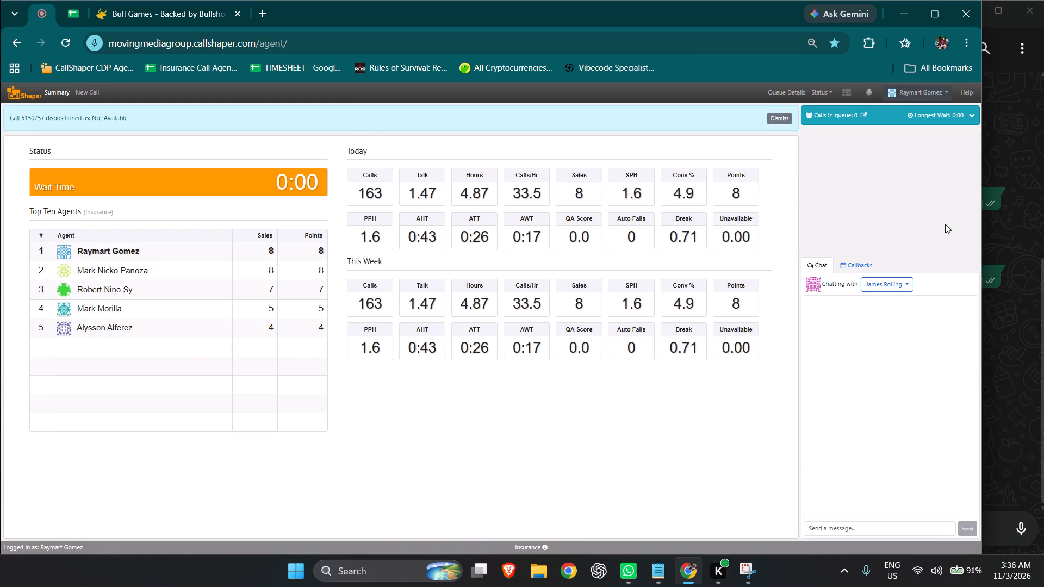
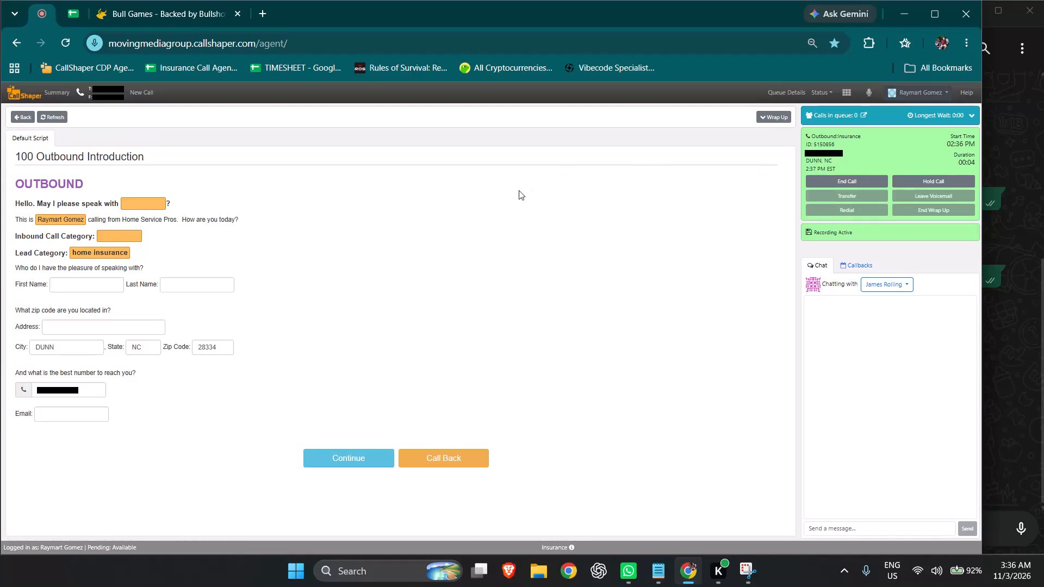
Enter n/a as the lead's first name, continue to Confirm Info and add the note "no contractor needed".
{"action": "left_click", "coordinate": [119, 288]}
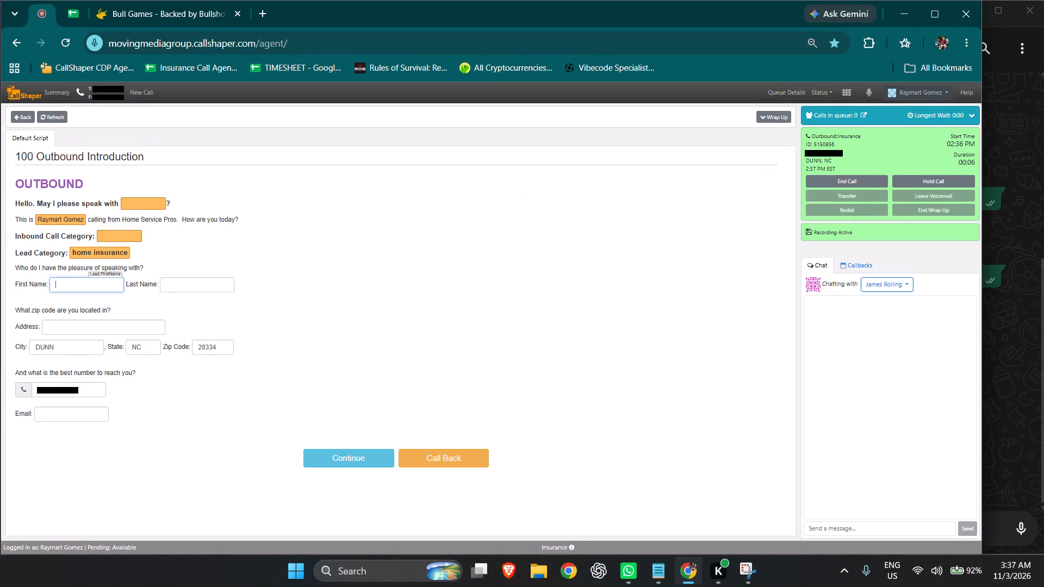
{"action": "type", "text": "n/a"}
{"action": "left_click", "coordinate": [368, 448]}
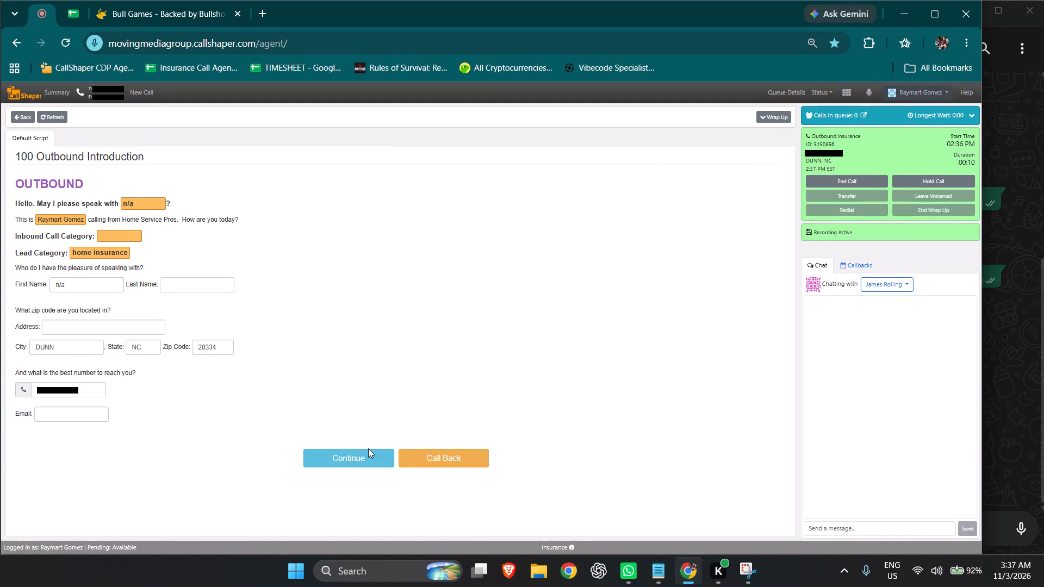
{"action": "left_click", "coordinate": [370, 456]}
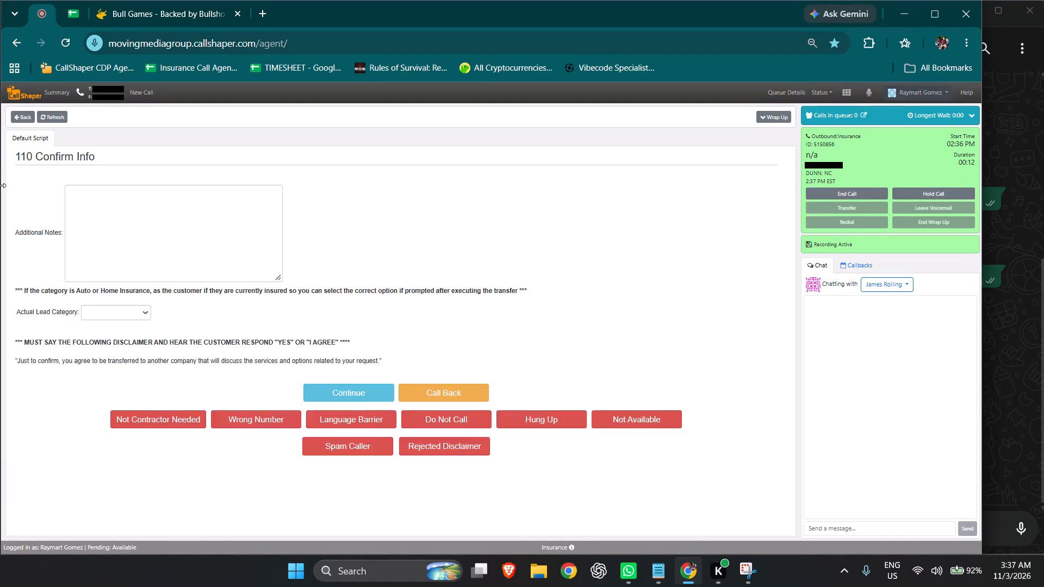
{"action": "left_click", "coordinate": [111, 202]}
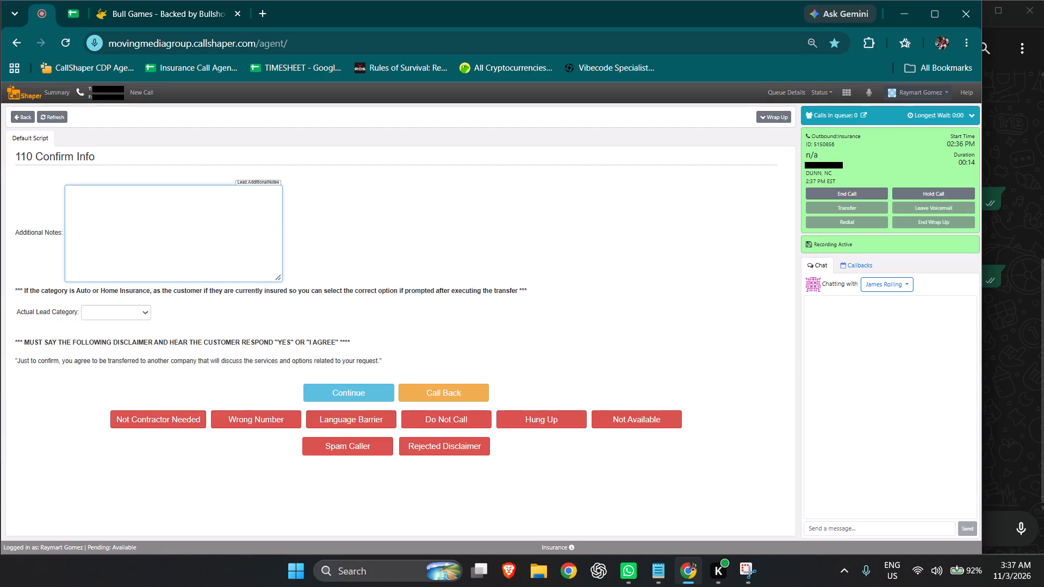
{"action": "type", "text": "no contractor needed"}
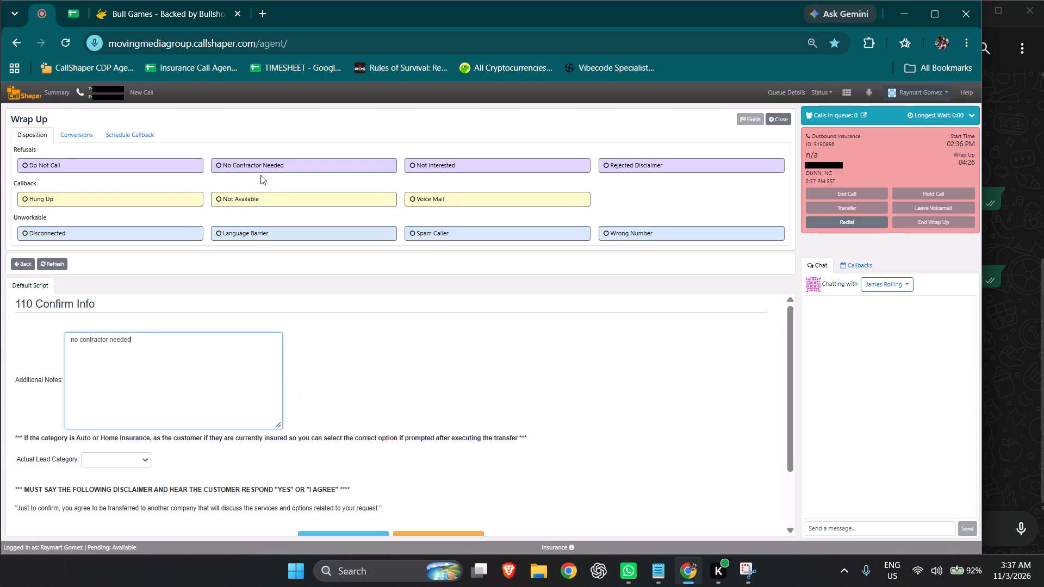
Set the call's disposition to No Contractor Needed and end the wrap-up.
{"action": "left_click", "coordinate": [271, 164]}
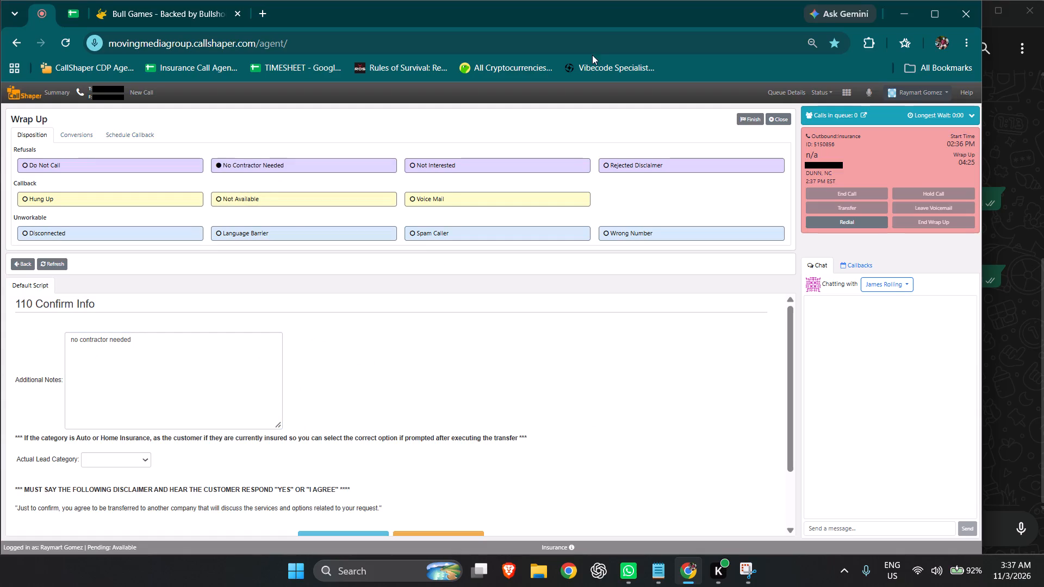
{"action": "left_click", "coordinate": [759, 120]}
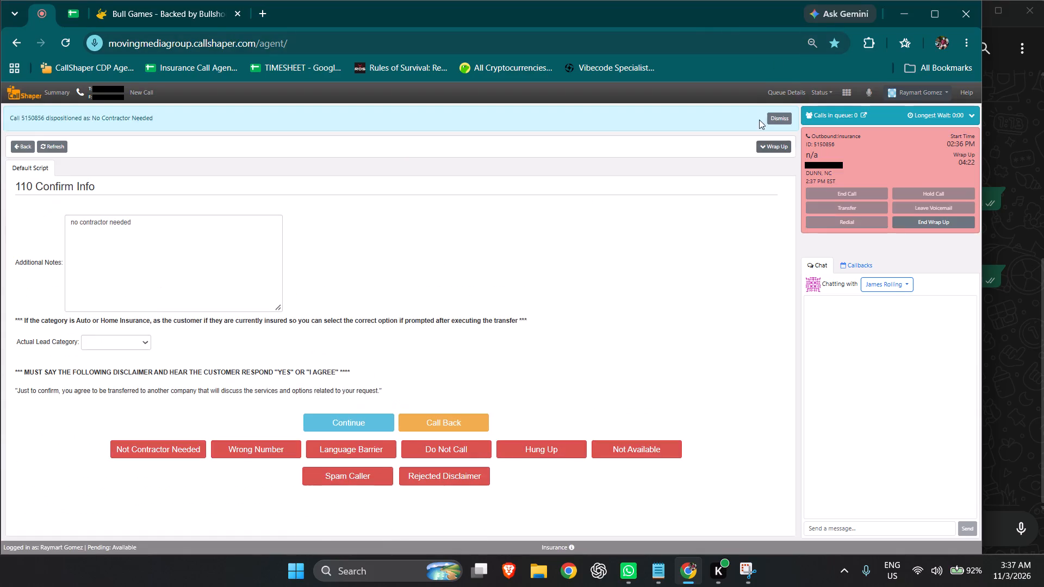
{"action": "left_click", "coordinate": [930, 227]}
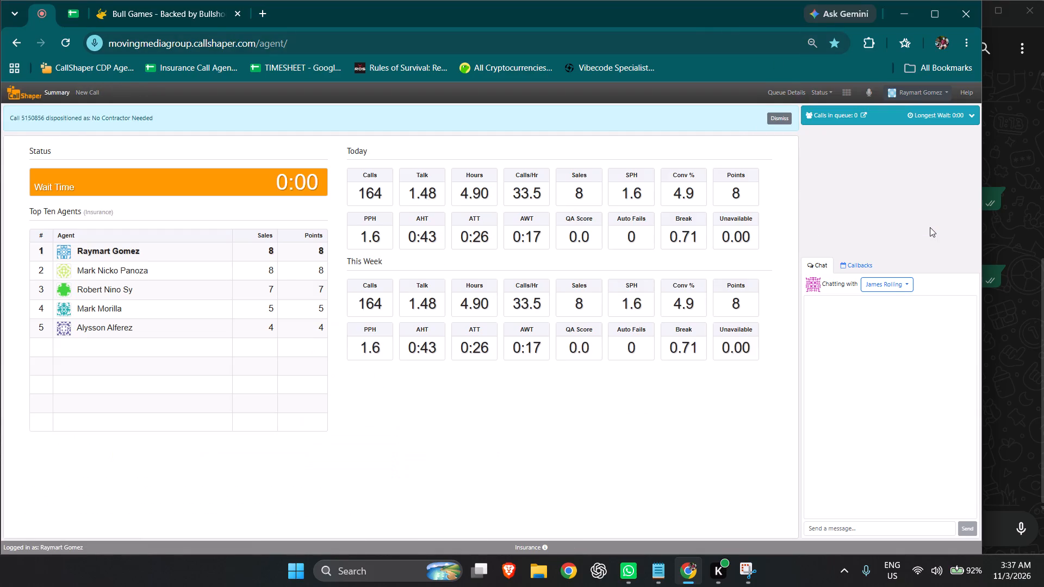
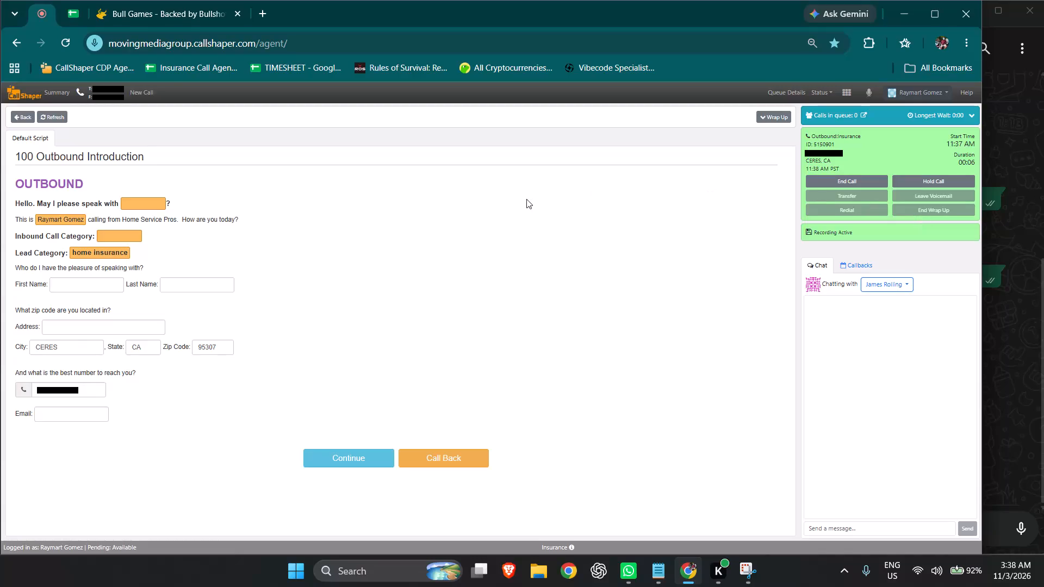
Enter n/a as the lead's first name and continue to the Confirm Info page's additional notes.
{"action": "left_click", "coordinate": [79, 288]}
{"action": "type", "text": "n/a"}
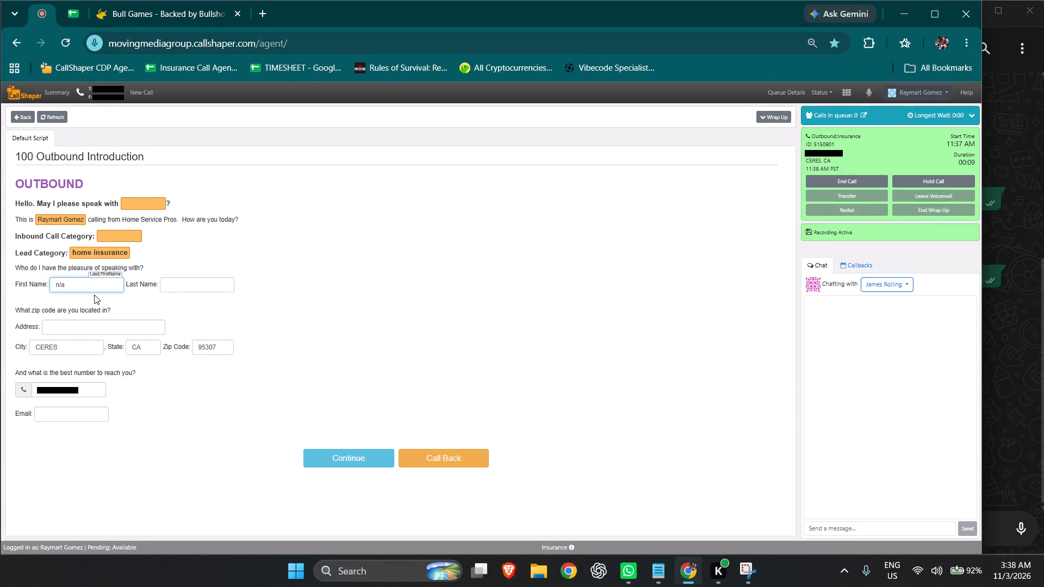
{"action": "left_click", "coordinate": [375, 457]}
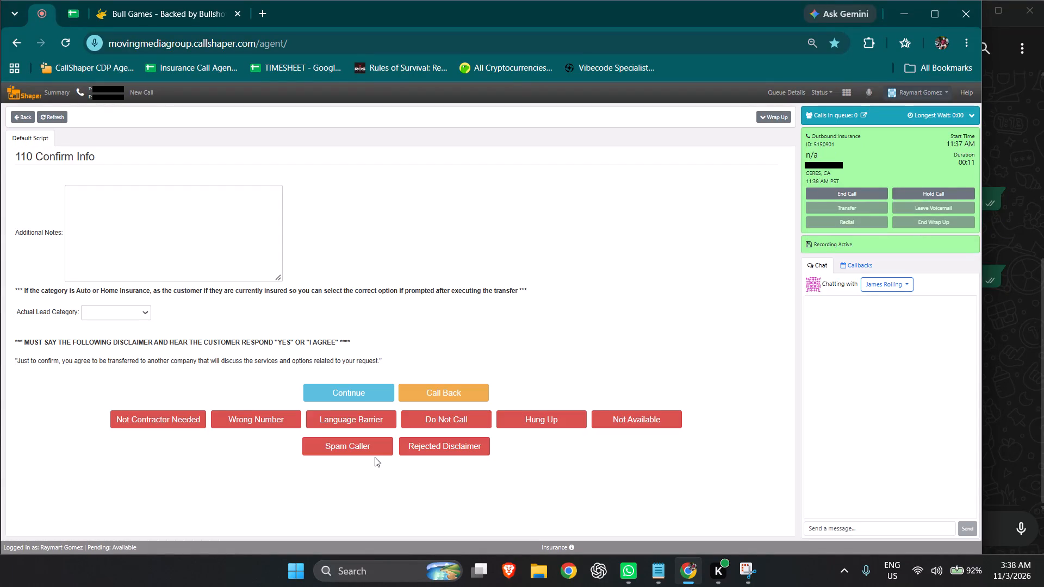
{"action": "left_click", "coordinate": [156, 225]}
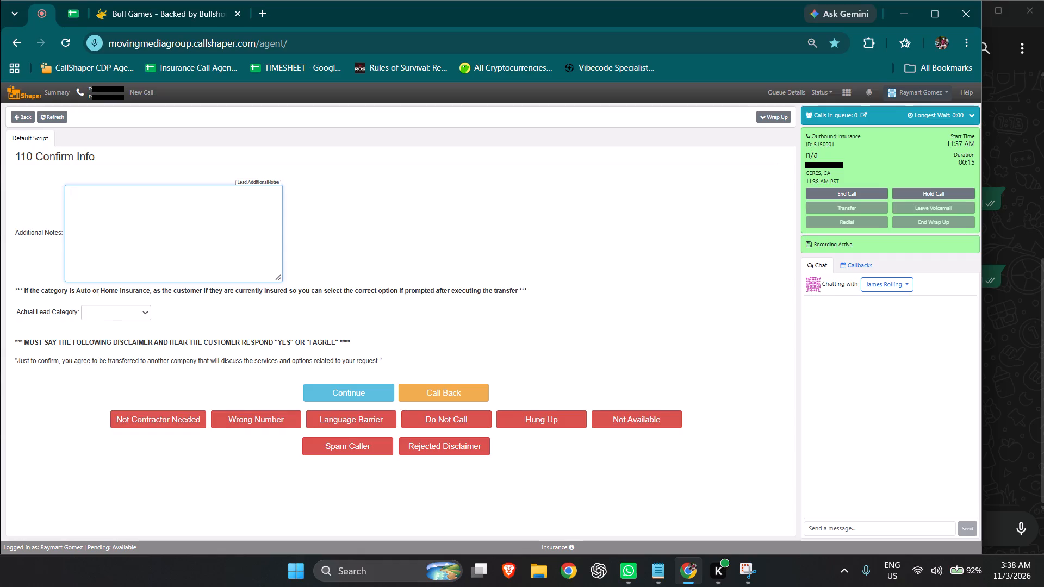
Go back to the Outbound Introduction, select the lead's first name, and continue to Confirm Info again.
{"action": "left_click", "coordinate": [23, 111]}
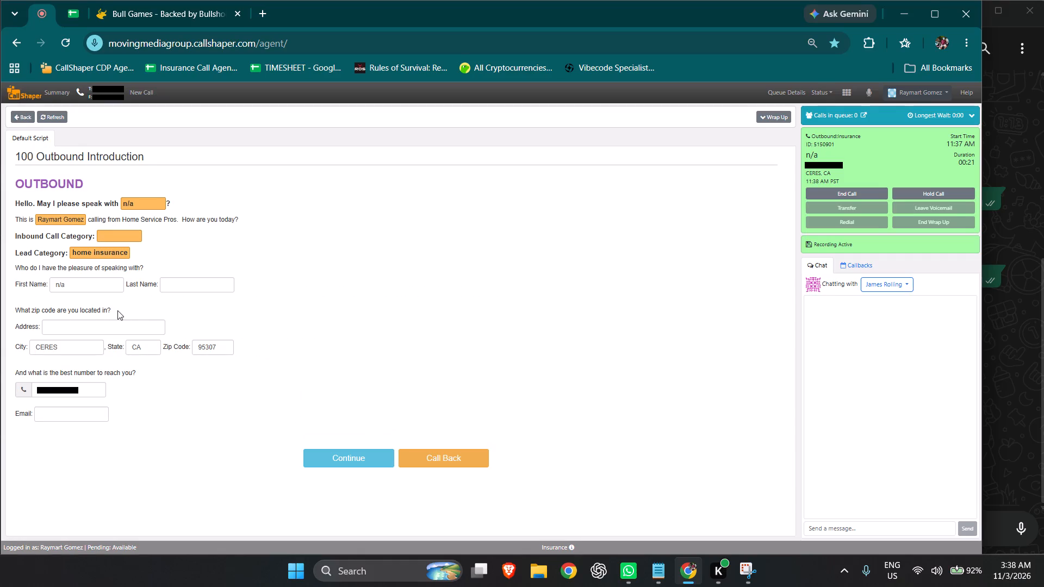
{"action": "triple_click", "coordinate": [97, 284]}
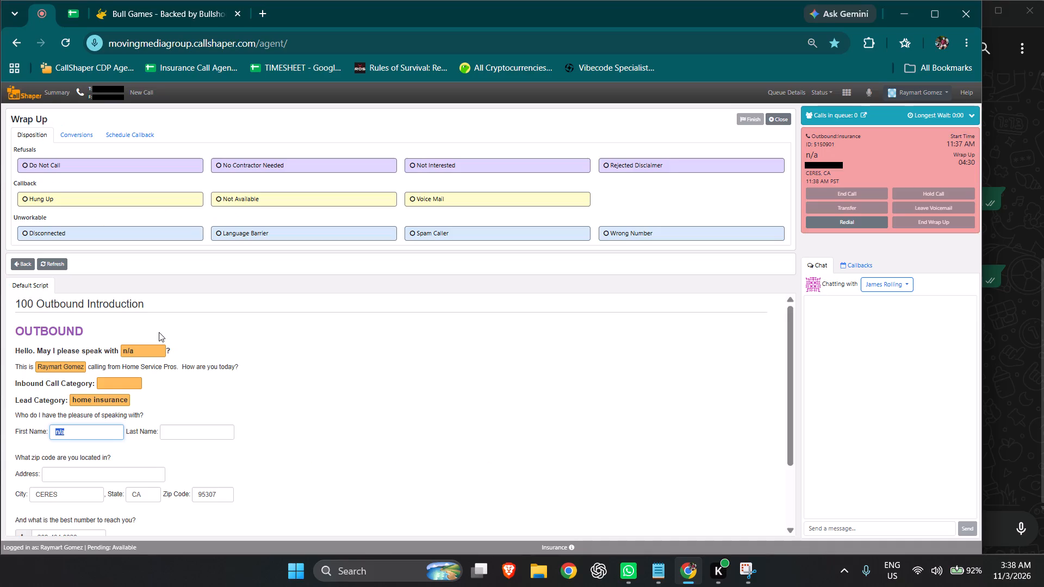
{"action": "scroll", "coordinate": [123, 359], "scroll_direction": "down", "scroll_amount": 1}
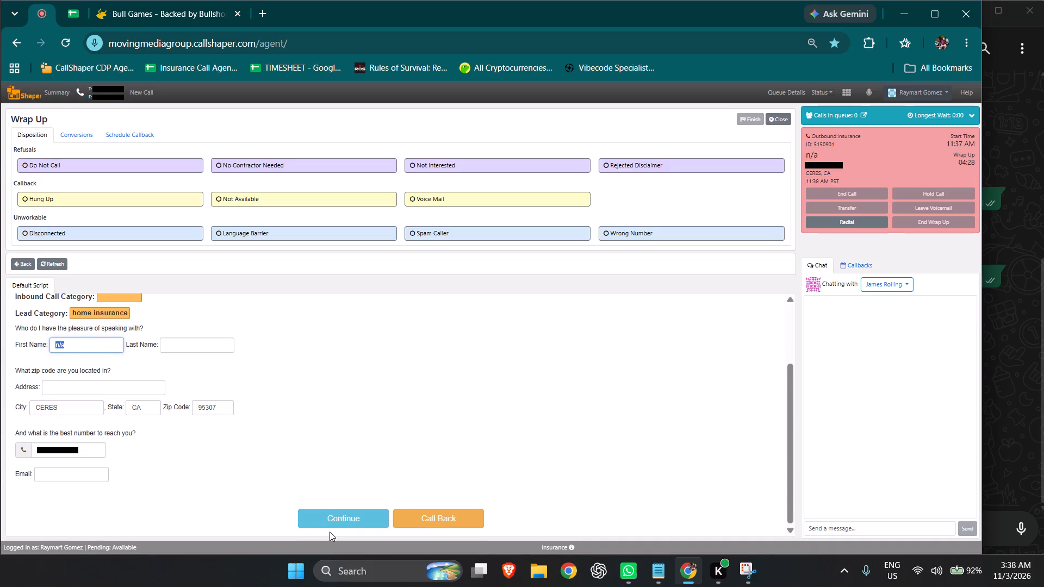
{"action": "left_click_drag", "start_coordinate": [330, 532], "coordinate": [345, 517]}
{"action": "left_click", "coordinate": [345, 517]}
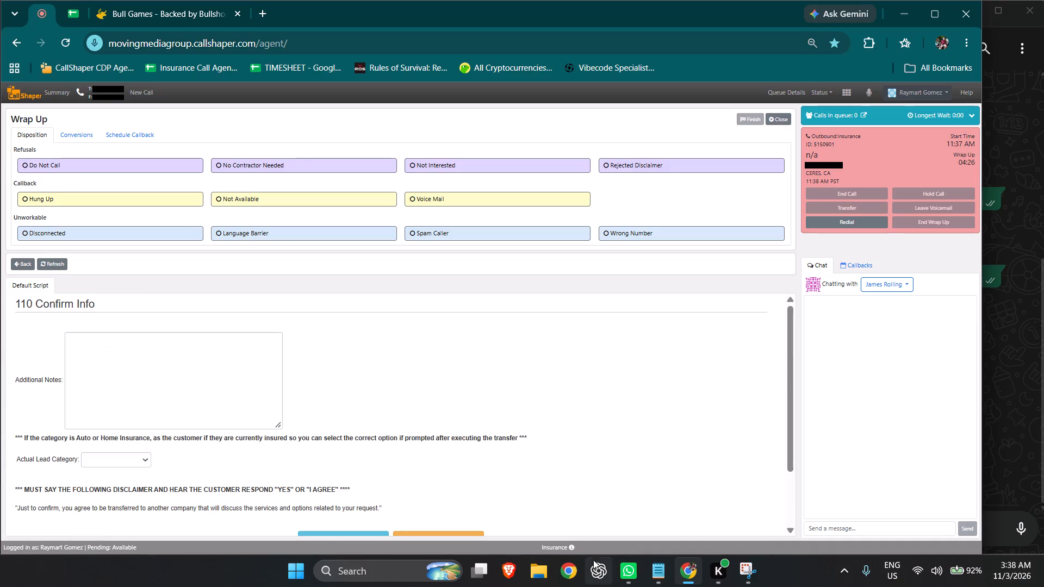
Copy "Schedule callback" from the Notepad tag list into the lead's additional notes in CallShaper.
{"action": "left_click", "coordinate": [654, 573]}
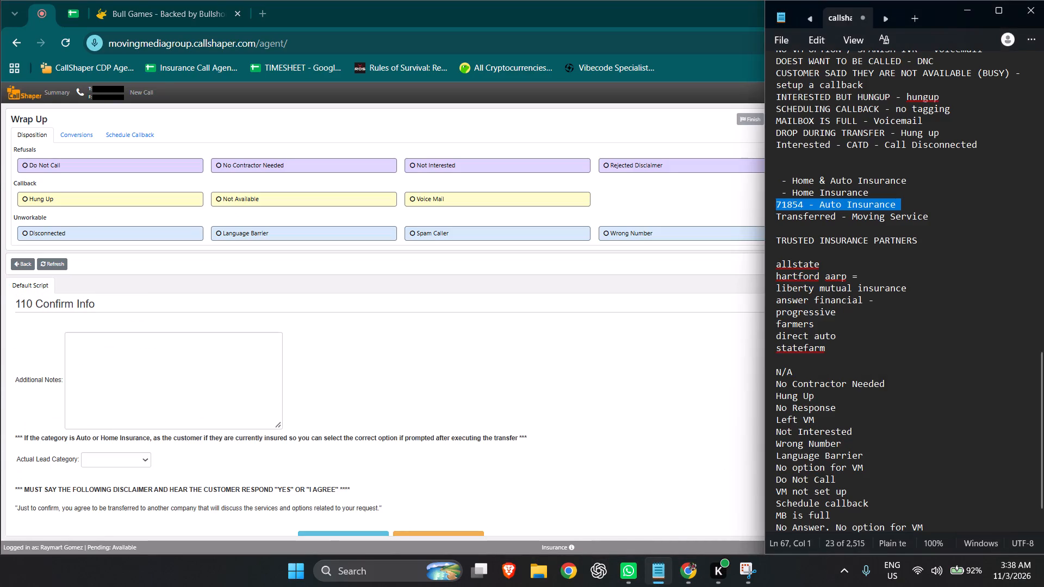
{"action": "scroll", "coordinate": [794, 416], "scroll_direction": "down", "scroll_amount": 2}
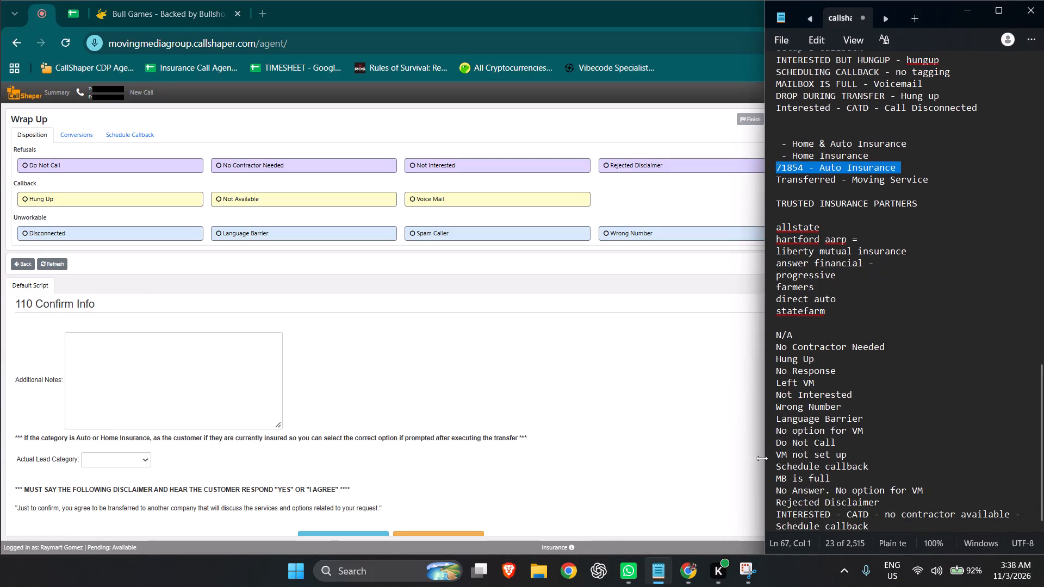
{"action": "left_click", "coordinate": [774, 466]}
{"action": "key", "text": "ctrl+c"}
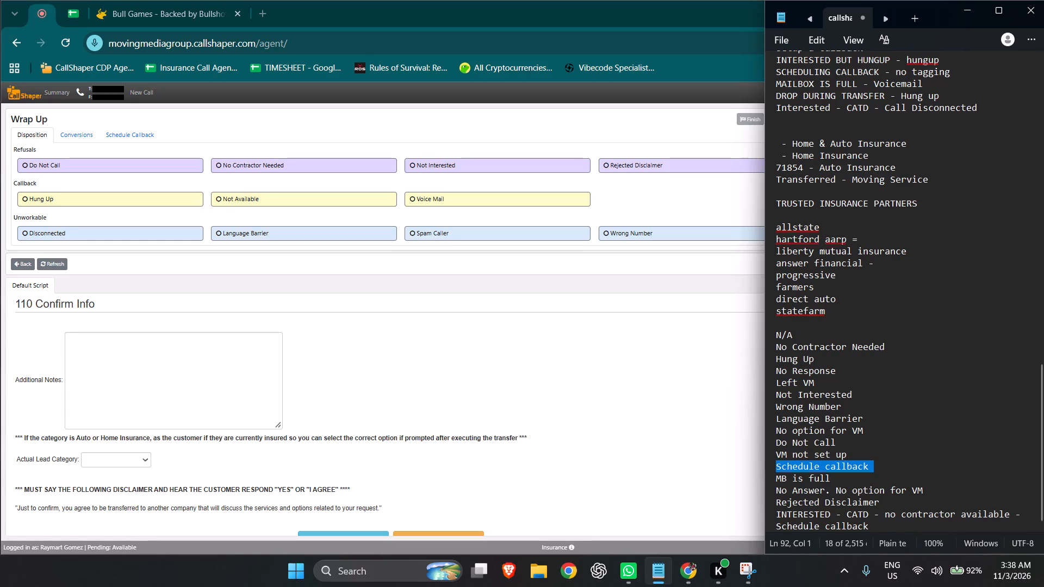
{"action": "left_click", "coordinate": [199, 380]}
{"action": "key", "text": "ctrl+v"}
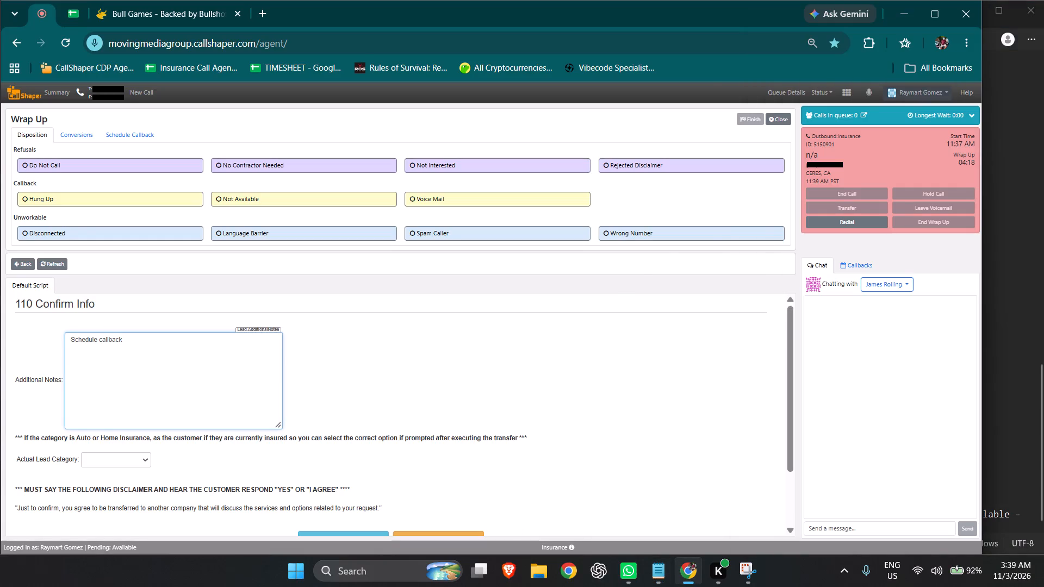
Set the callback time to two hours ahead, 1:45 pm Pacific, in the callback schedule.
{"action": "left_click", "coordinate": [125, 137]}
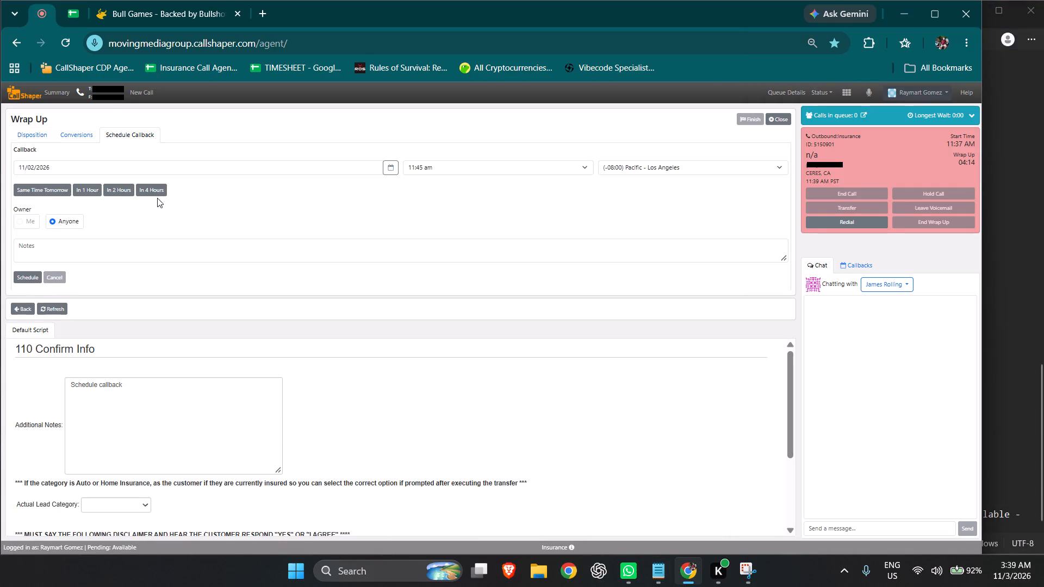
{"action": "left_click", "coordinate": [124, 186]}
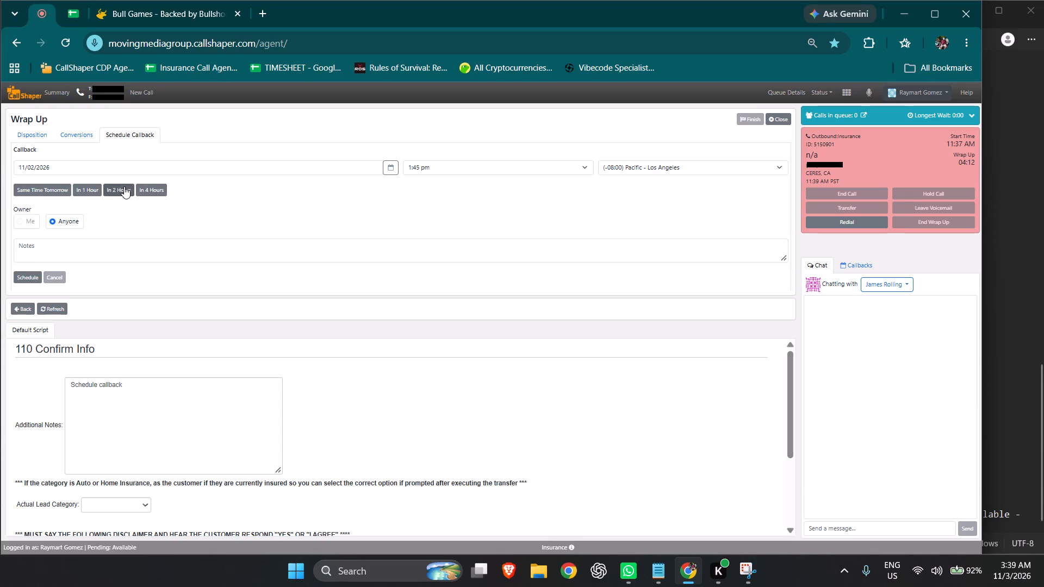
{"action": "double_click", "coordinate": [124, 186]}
Replace the text in the lead's additional notes with "hung up".
{"action": "left_click", "coordinate": [129, 369]}
{"action": "left_click", "coordinate": [139, 392]}
{"action": "key", "text": "ctrl+a"}
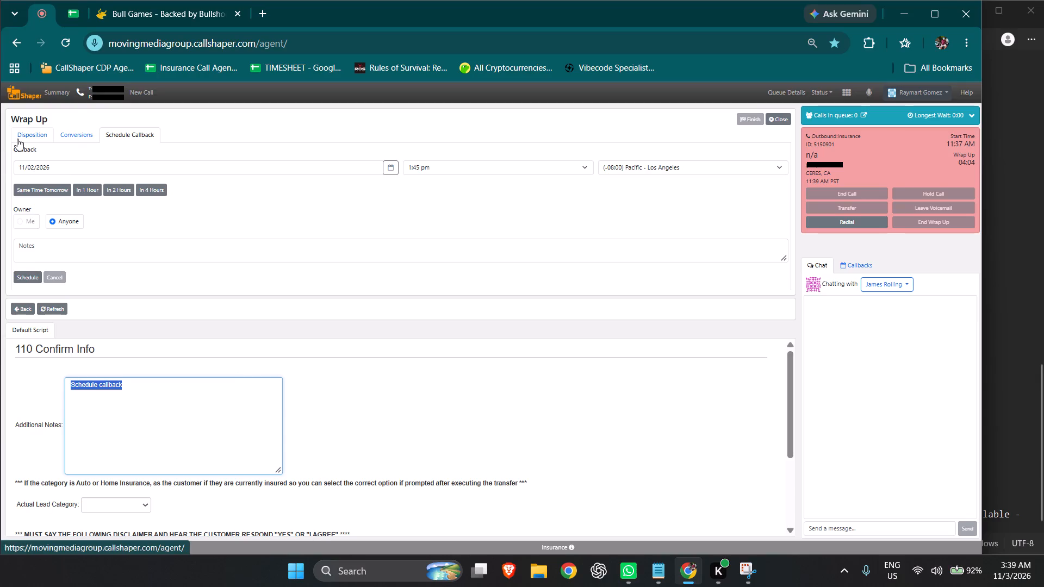
{"action": "type", "text": "hung up"}
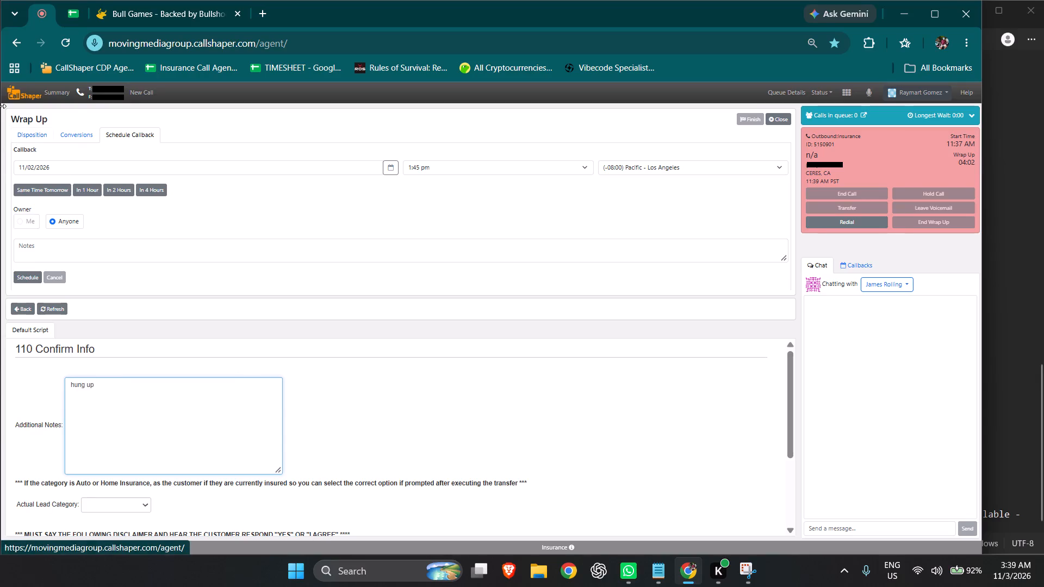
Set the call's disposition to Hung Up, finish it and end the wrap-up.
{"action": "left_click", "coordinate": [31, 133]}
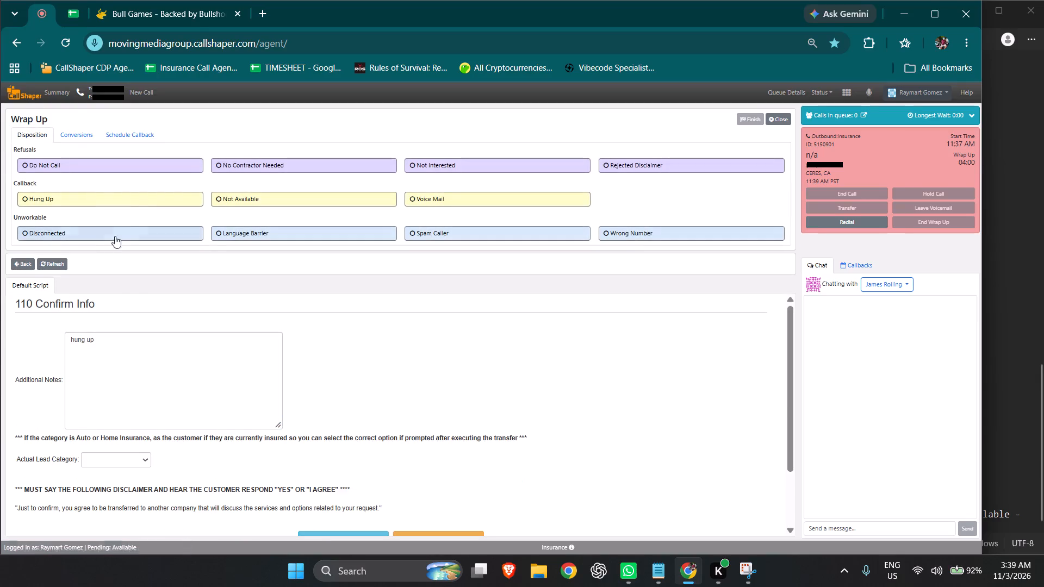
{"action": "left_click", "coordinate": [140, 205]}
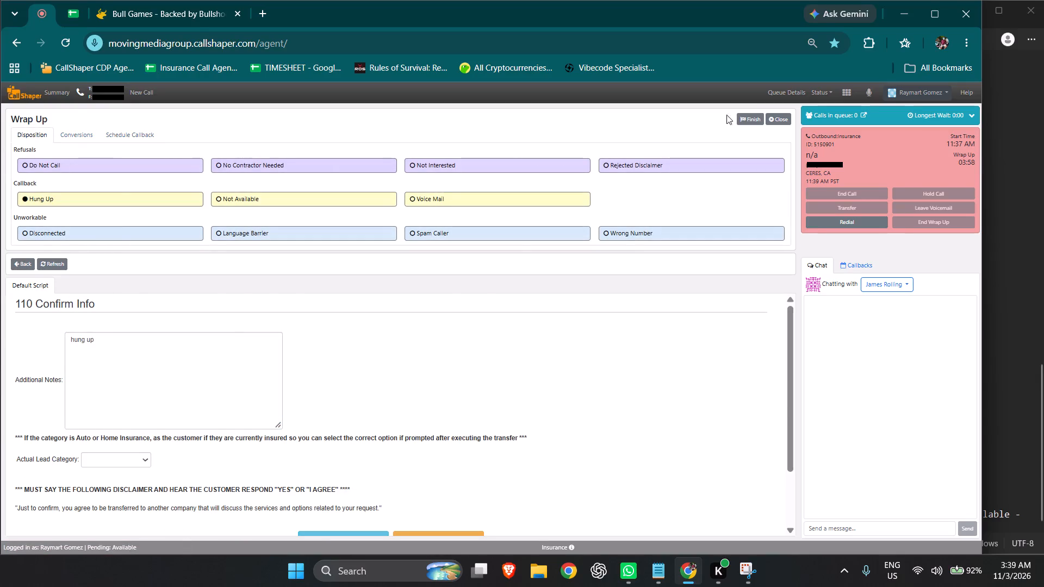
{"action": "left_click", "coordinate": [749, 116]}
{"action": "left_click", "coordinate": [913, 227]}
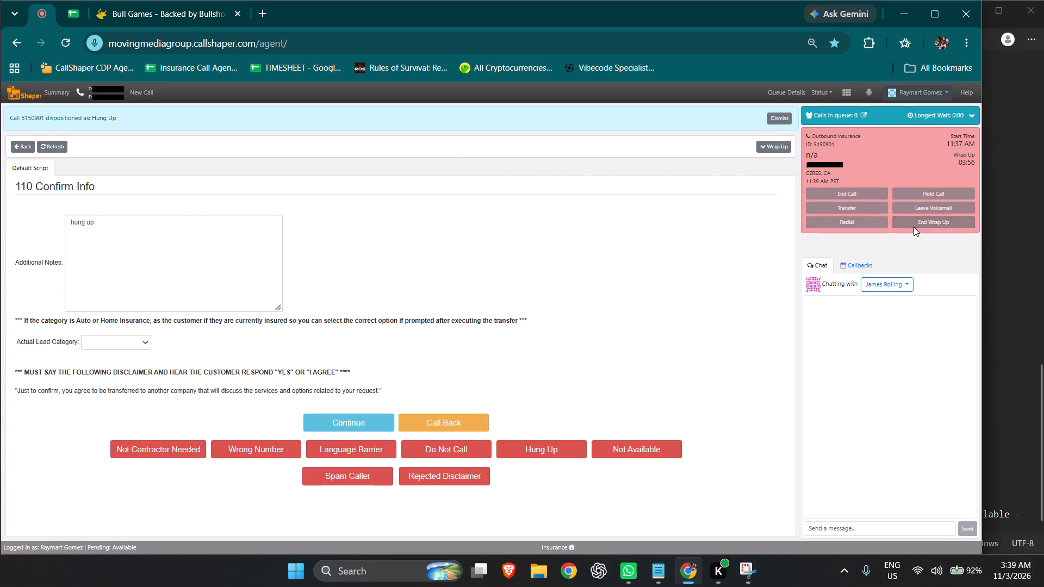
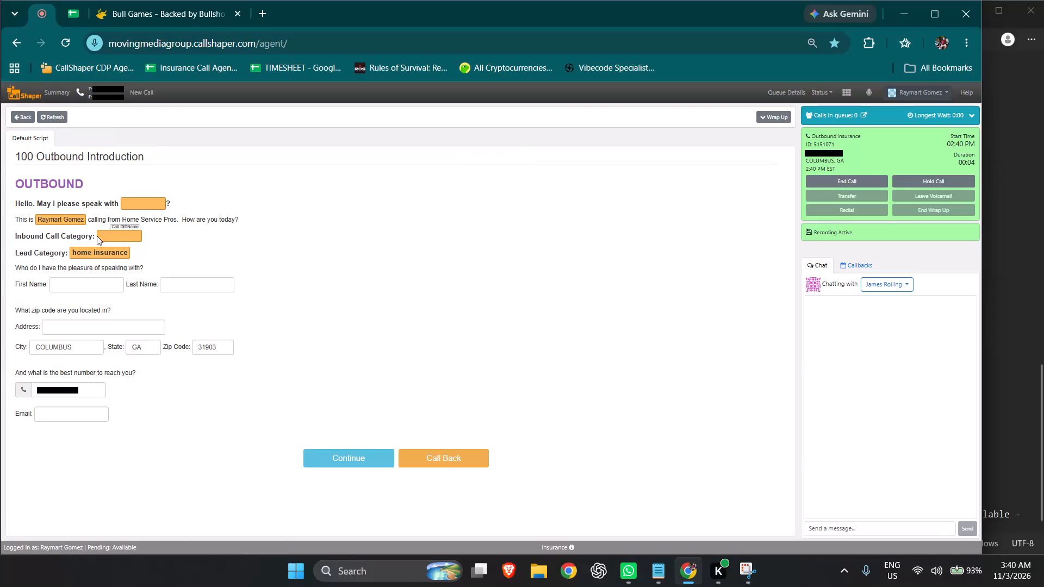
Enter "n/a" as the lead's first name and continue to the Confirm Info page.
{"action": "left_click", "coordinate": [79, 286]}
{"action": "type", "text": "n/a"}
{"action": "left_click", "coordinate": [357, 450]}
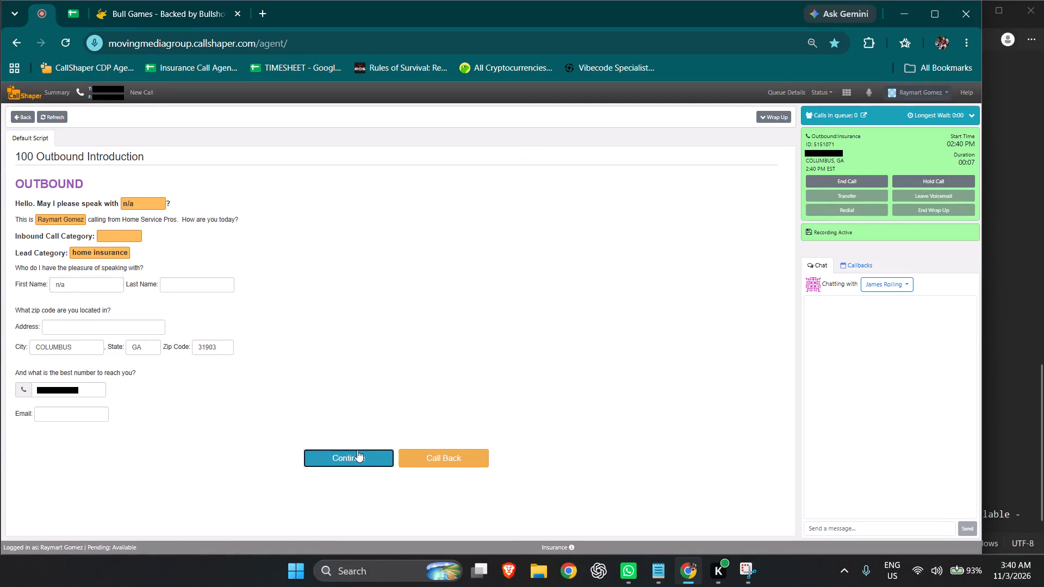
Enter "hung up" in the lead's additional notes.
{"action": "left_click", "coordinate": [150, 257]}
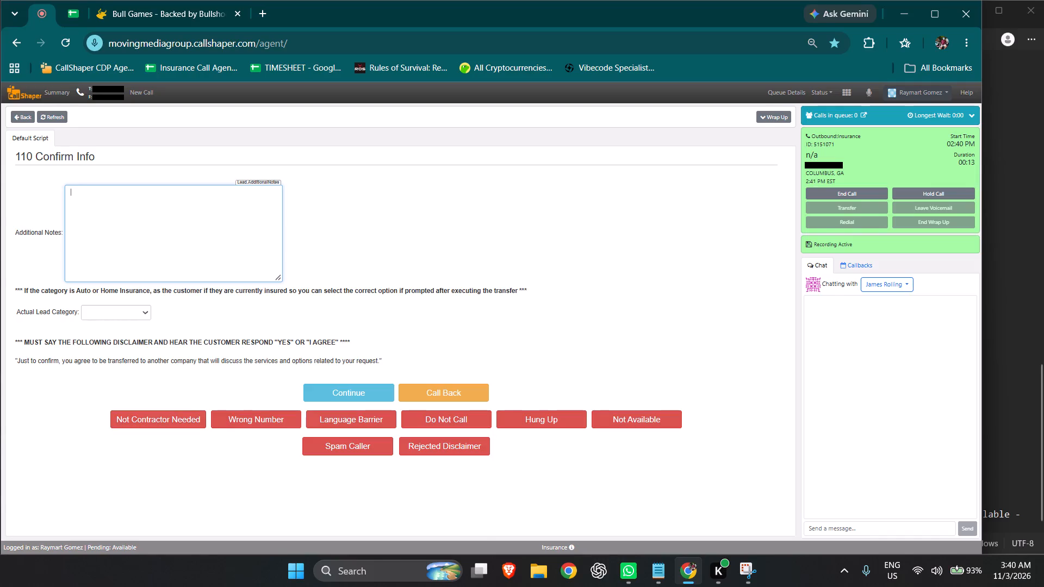
{"action": "type", "text": "hung up"}
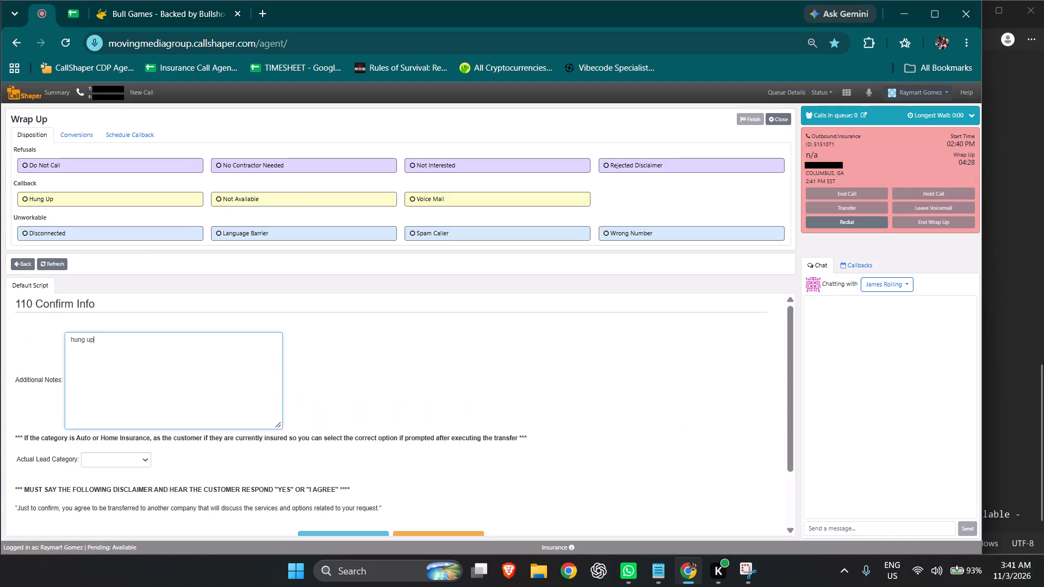
Set the call's disposition to Hung Up, finish it and end the wrap-up.
{"action": "left_click", "coordinate": [114, 201]}
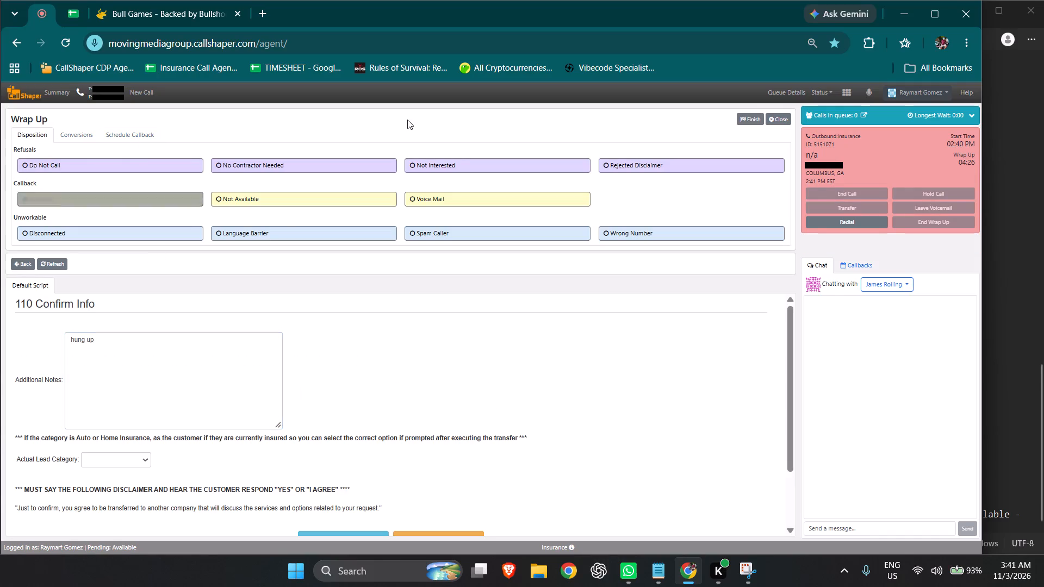
{"action": "left_click", "coordinate": [750, 114]}
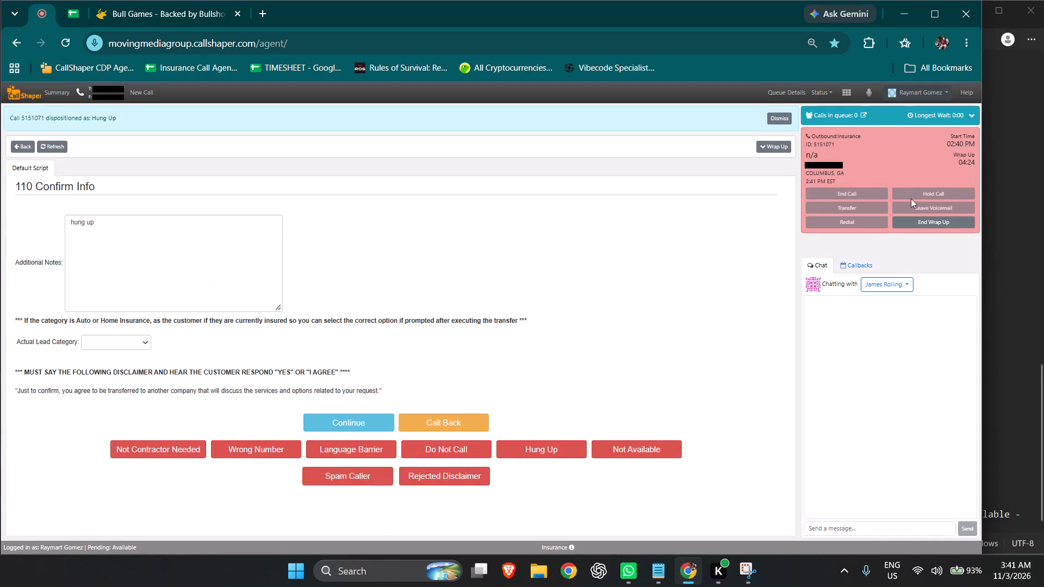
{"action": "left_click", "coordinate": [927, 219]}
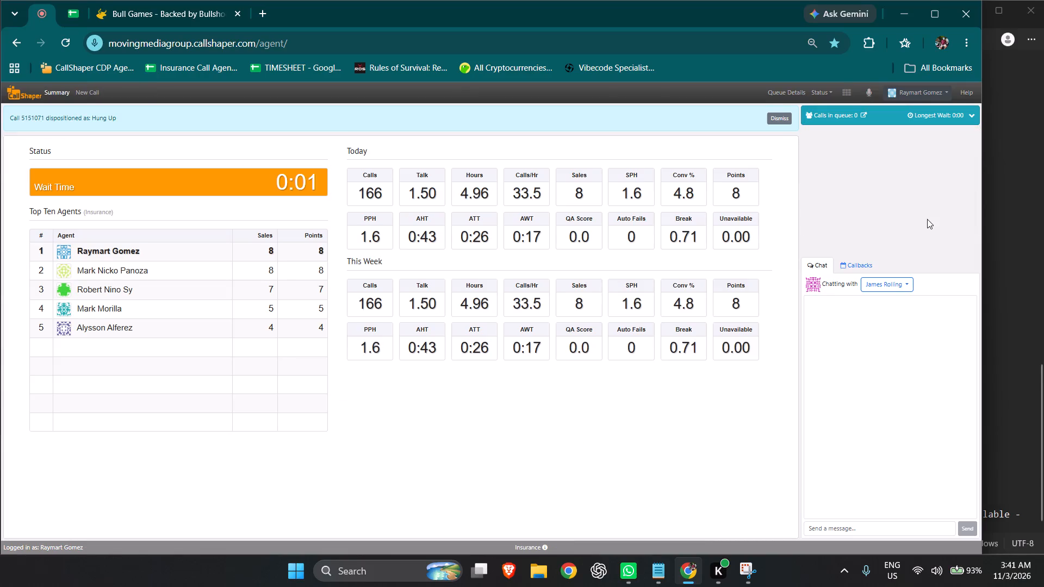
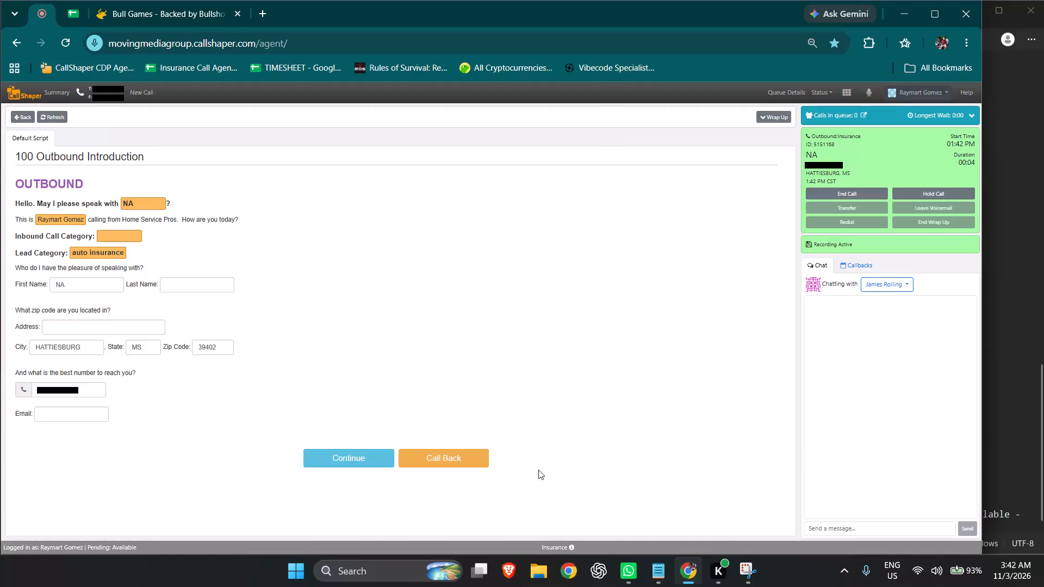
Continue to the Confirm Info page and add another "Left VM" line at the end of the lead's additional notes.
{"action": "left_click", "coordinate": [373, 462]}
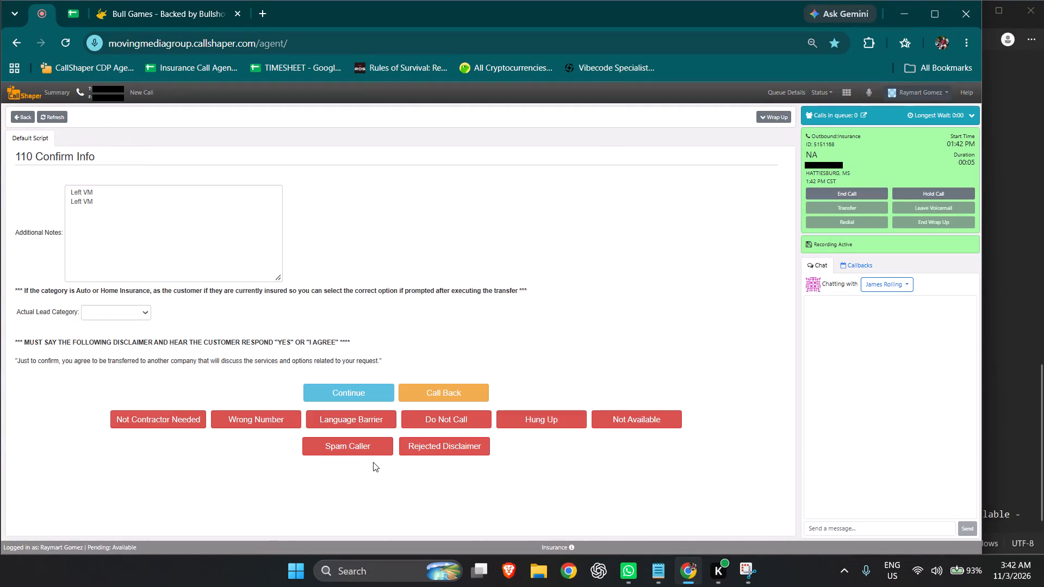
{"action": "left_click_drag", "start_coordinate": [150, 195], "coordinate": [47, 230]}
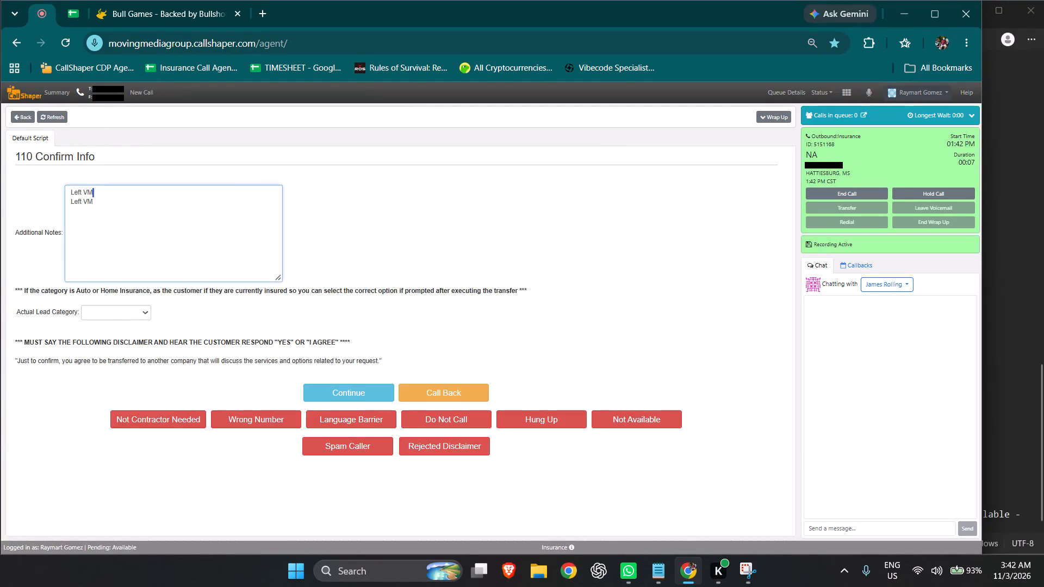
{"action": "left_click_drag", "start_coordinate": [47, 230], "coordinate": [40, 189]}
{"action": "key", "text": "ctrl+c"}
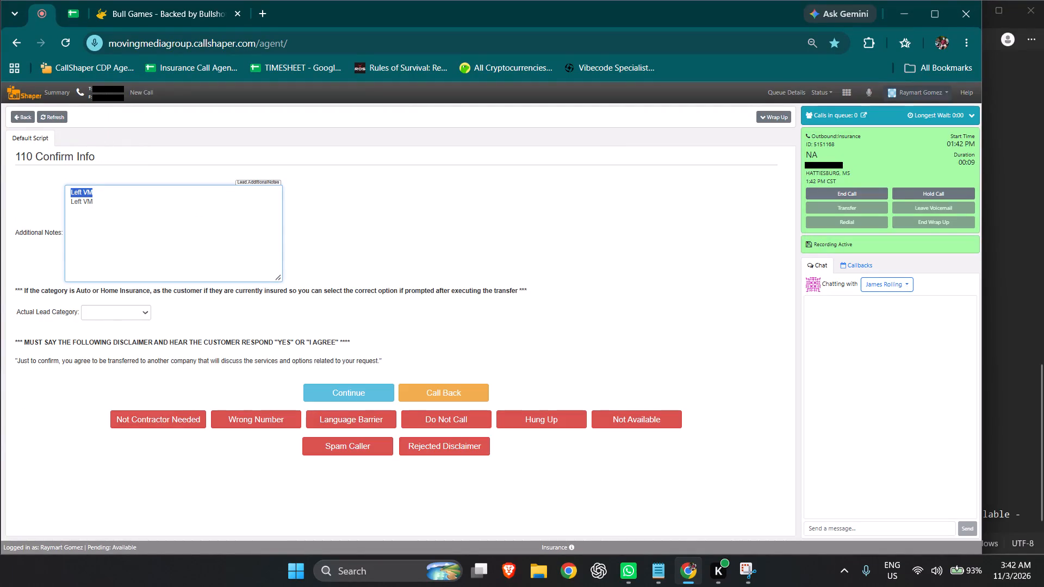
{"action": "left_click", "coordinate": [117, 209]}
{"action": "key", "text": "Return"}
{"action": "key", "text": "ctrl+v"}
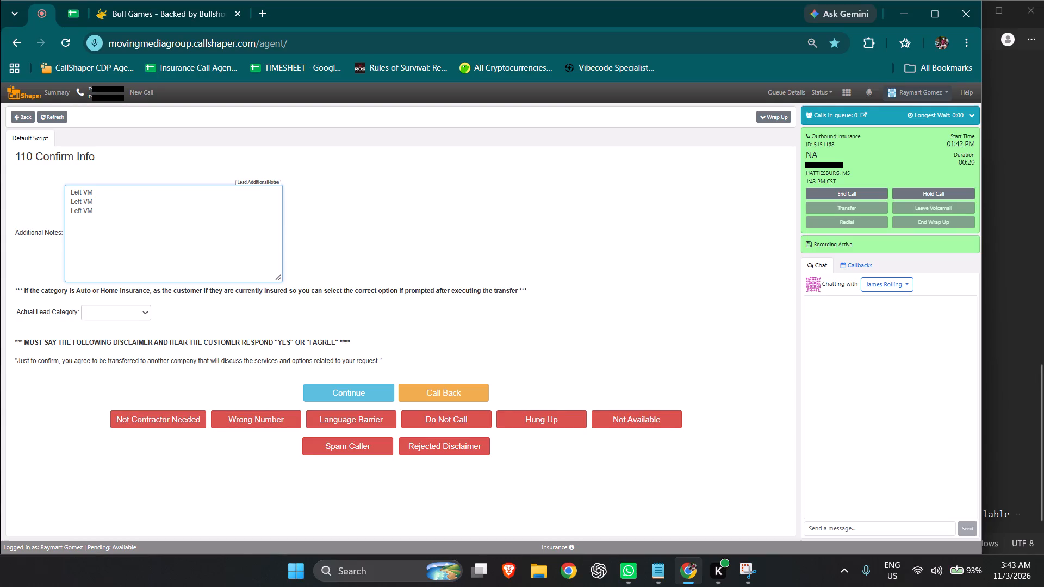
End the call, set its disposition to Not Available, finish it and end the wrap-up.
{"action": "left_click", "coordinate": [811, 192]}
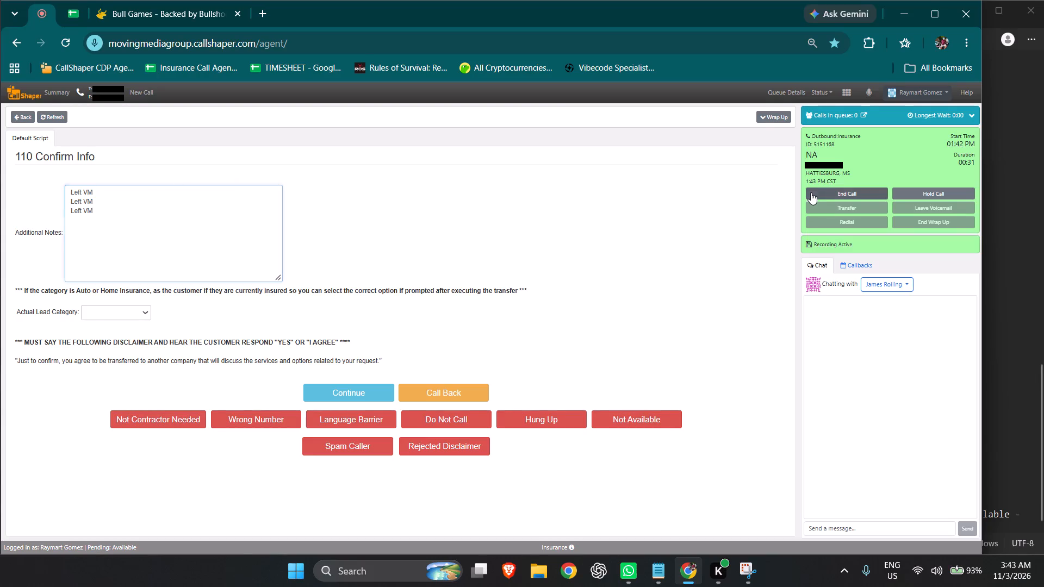
{"action": "left_click", "coordinate": [292, 201]}
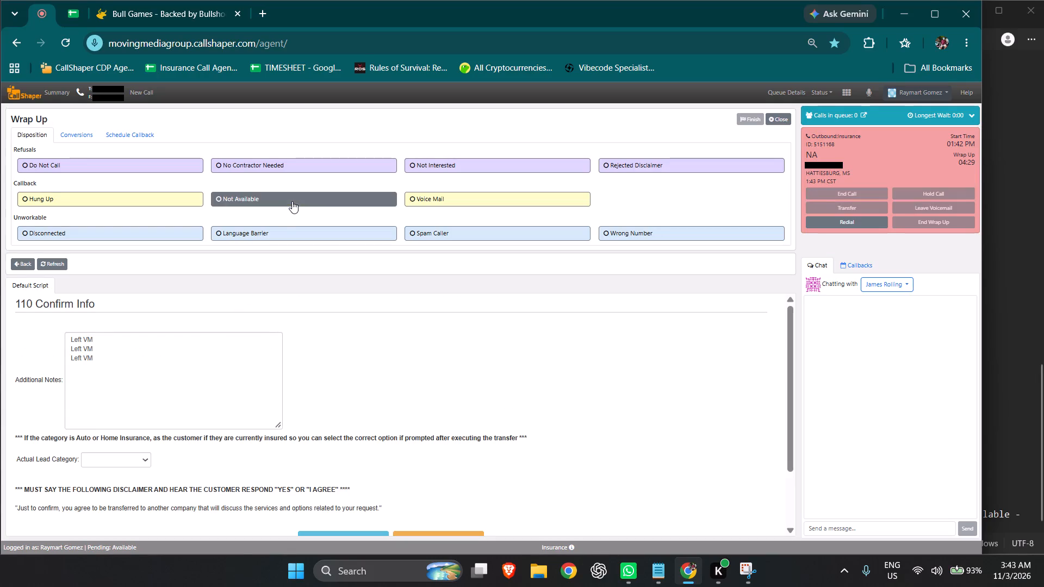
{"action": "left_click", "coordinate": [749, 121]}
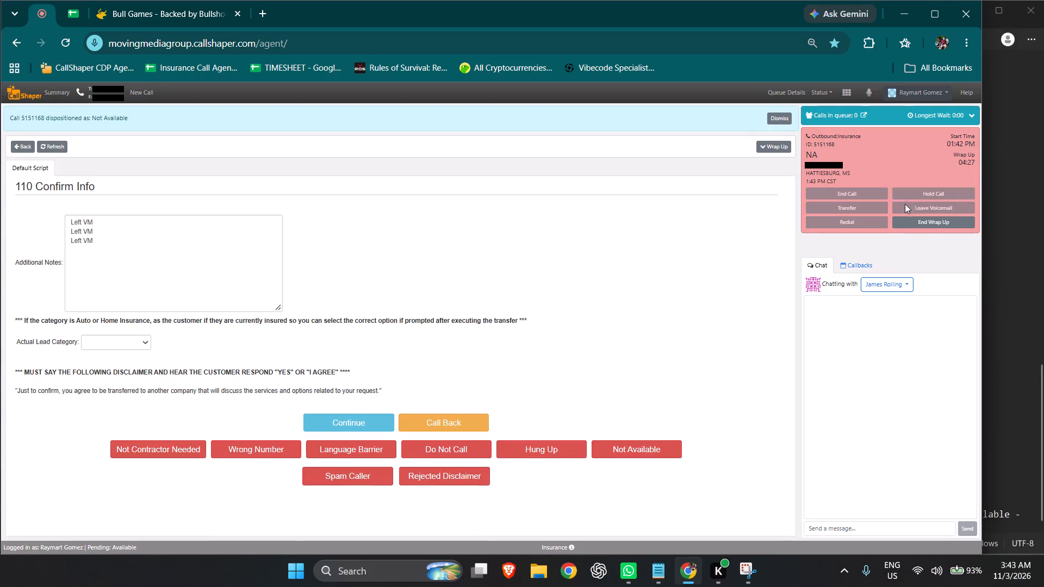
{"action": "left_click", "coordinate": [934, 224]}
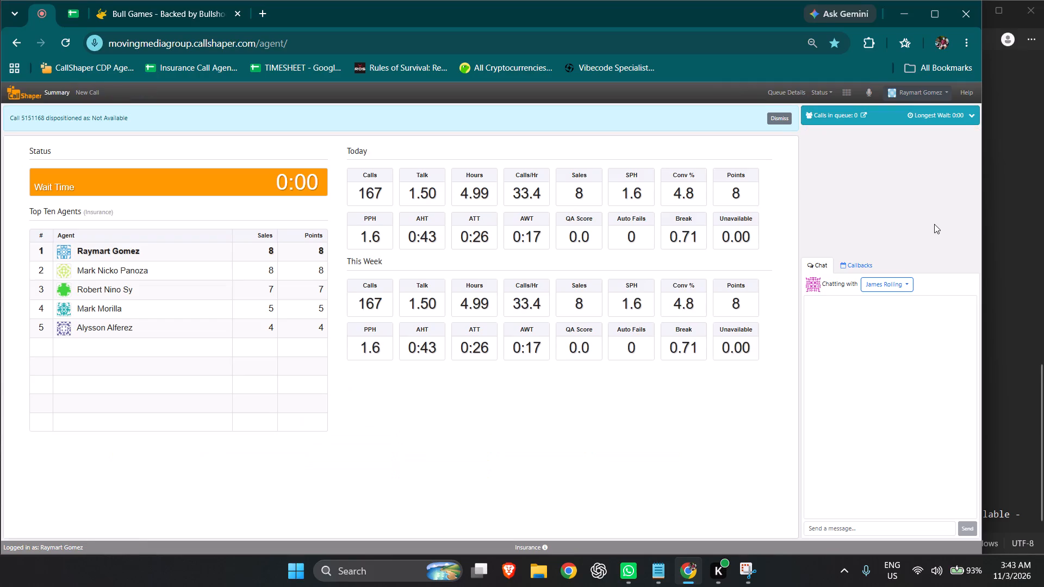
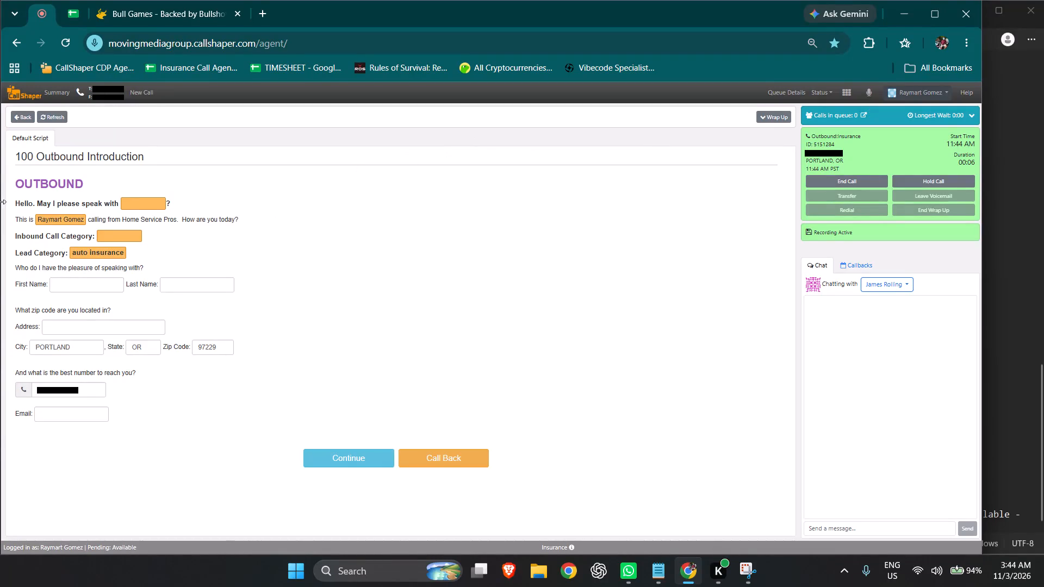
Enter "n/a" as the lead's first name, continue to Confirm Info and record "no contractor needed" in the additional notes.
{"action": "left_click", "coordinate": [95, 284]}
{"action": "type", "text": "n/a"}
{"action": "key", "text": "space"}
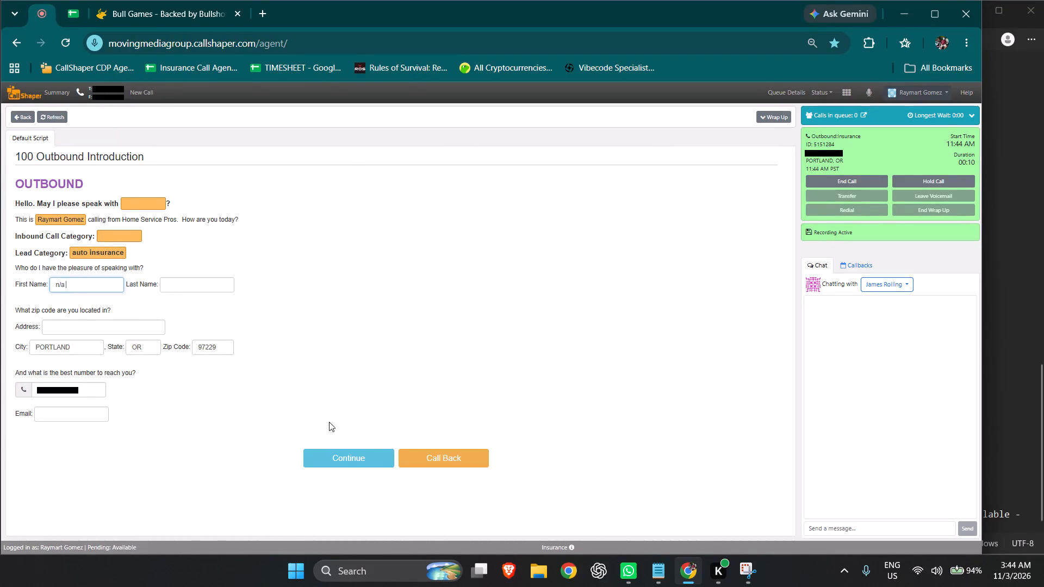
{"action": "left_click", "coordinate": [333, 449]}
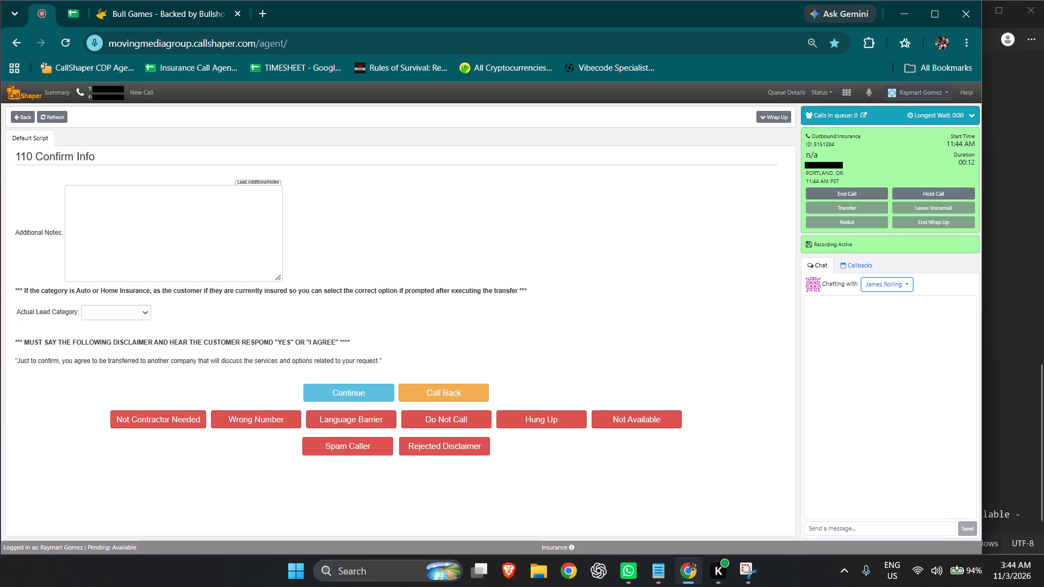
{"action": "left_click", "coordinate": [153, 224]}
{"action": "type", "text": "no contractor needed"}
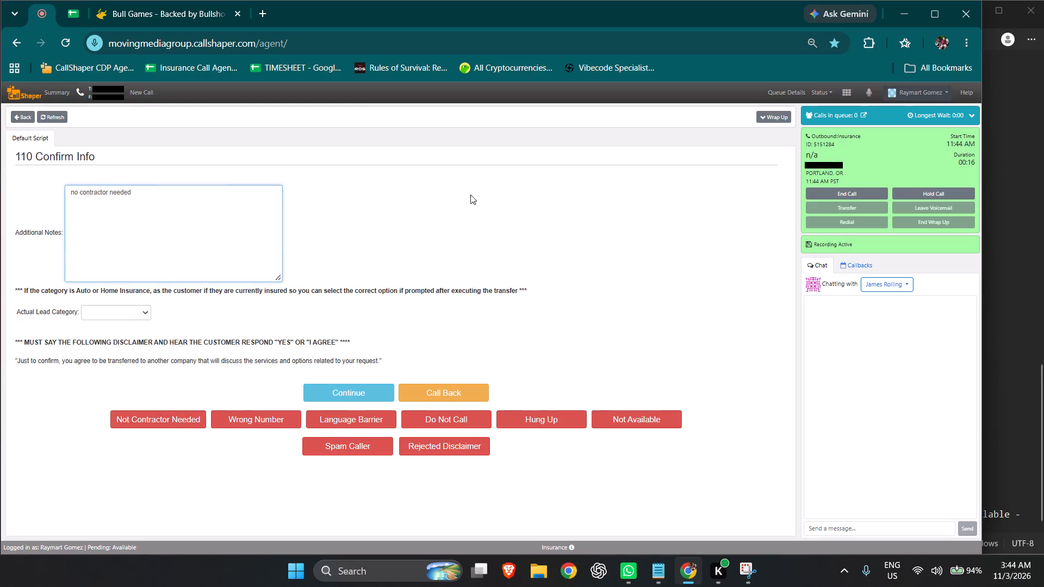
End the call, set its disposition to No Contractor Needed, finish it and end the wrap-up.
{"action": "left_click", "coordinate": [848, 188]}
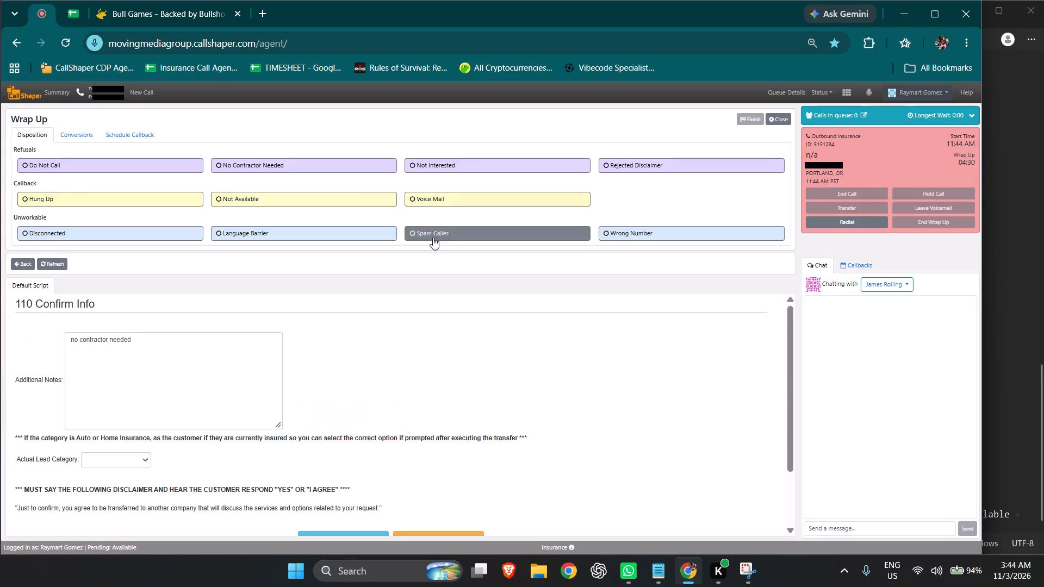
{"action": "left_click", "coordinate": [332, 170]}
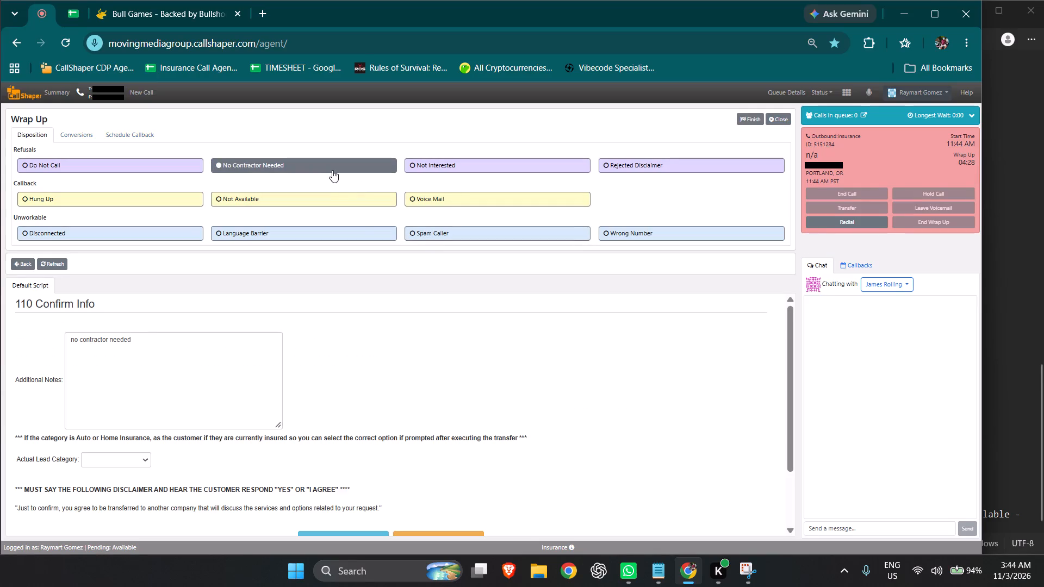
{"action": "left_click", "coordinate": [751, 116]}
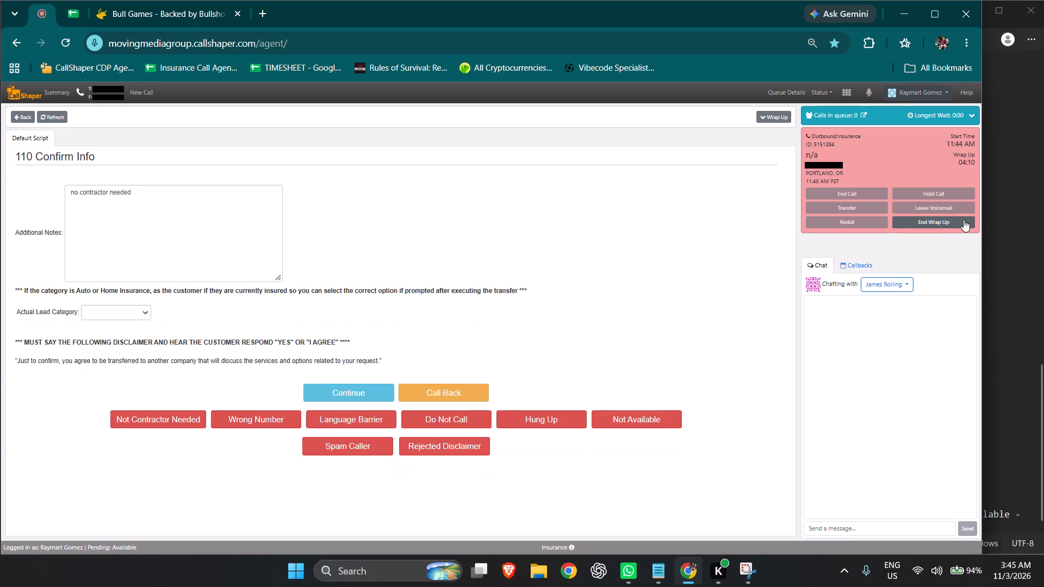
{"action": "left_click", "coordinate": [964, 220]}
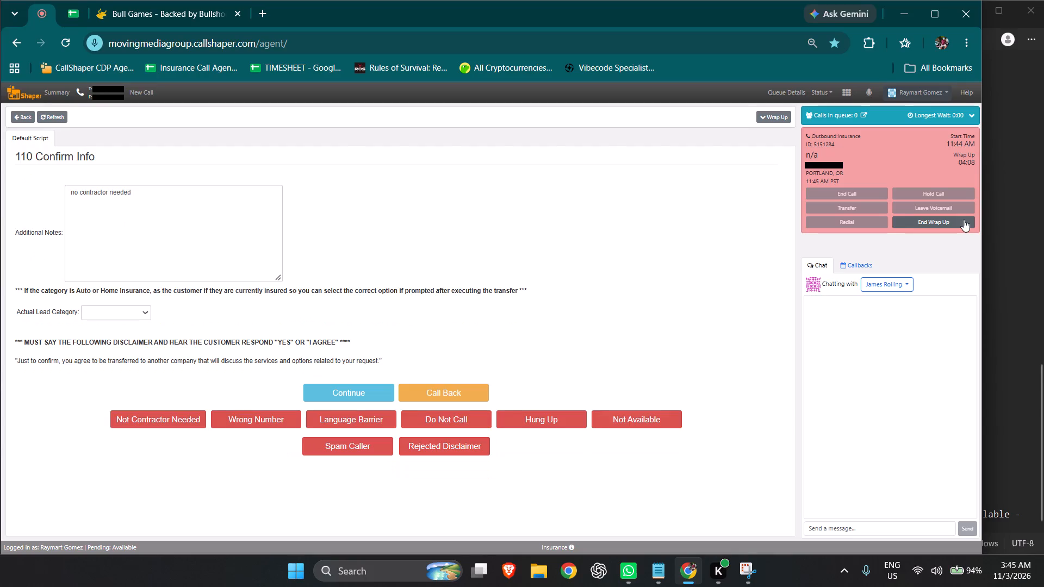
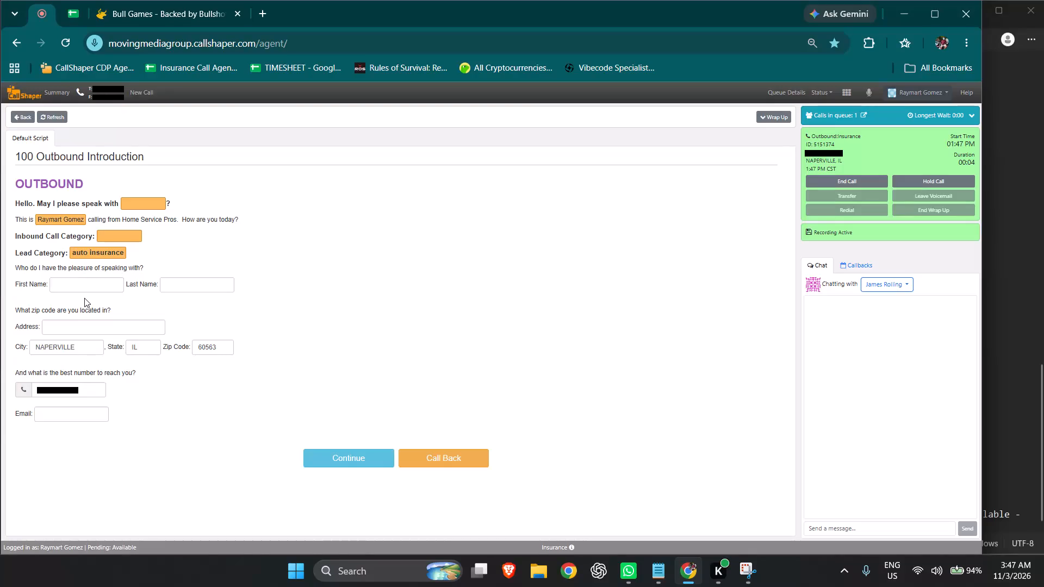
Enter "n/a" as the lead's first name, continue to Confirm Info and record "no contractor needed" in the additional notes.
{"action": "left_click_drag", "start_coordinate": [84, 298], "coordinate": [99, 284]}
{"action": "left_click", "coordinate": [99, 284]}
{"action": "type", "text": "n/a"}
{"action": "left_click_drag", "start_coordinate": [366, 479], "coordinate": [377, 445]}
{"action": "left_click", "coordinate": [377, 451]}
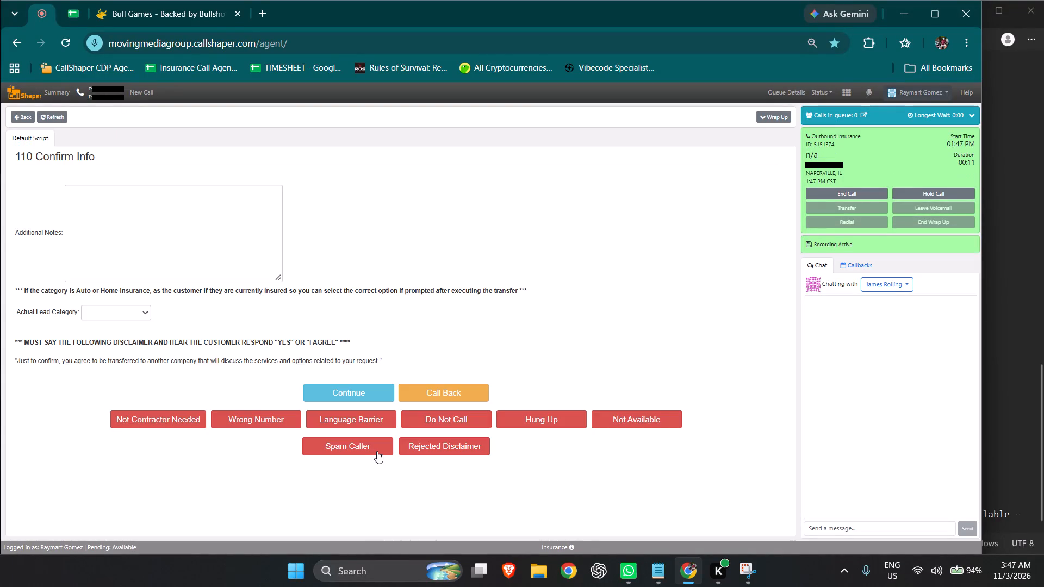
{"action": "left_click", "coordinate": [130, 251]}
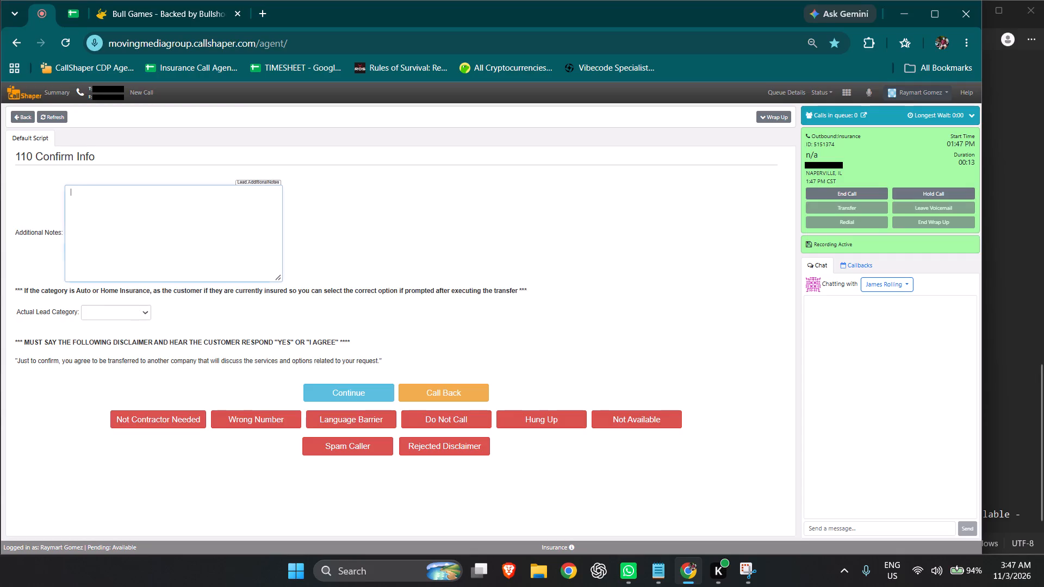
{"action": "type", "text": "no contractor needed"}
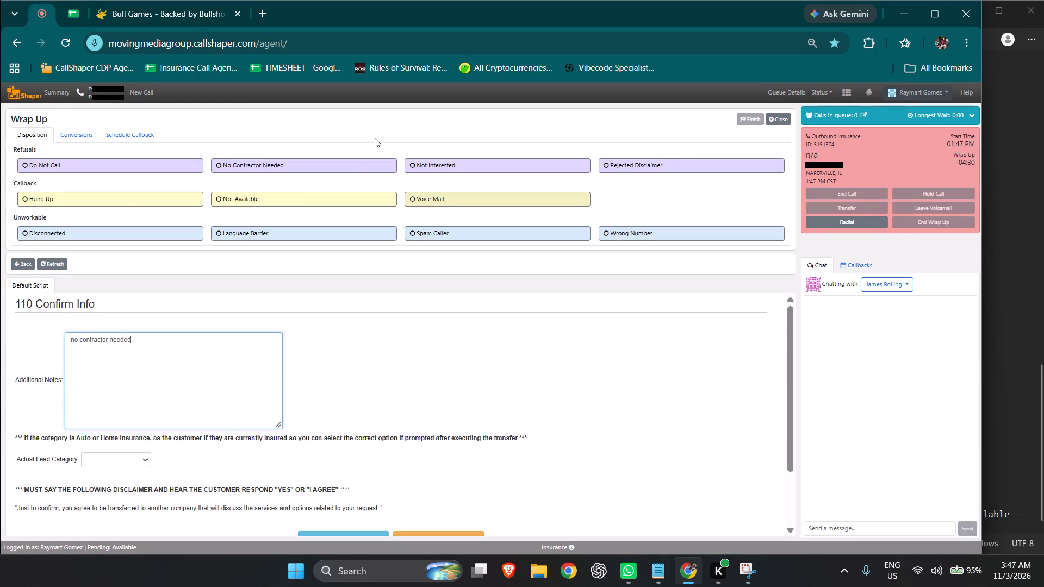
Set the call's disposition to No Contractor Needed, finish it and end the wrap-up.
{"action": "left_click", "coordinate": [347, 167]}
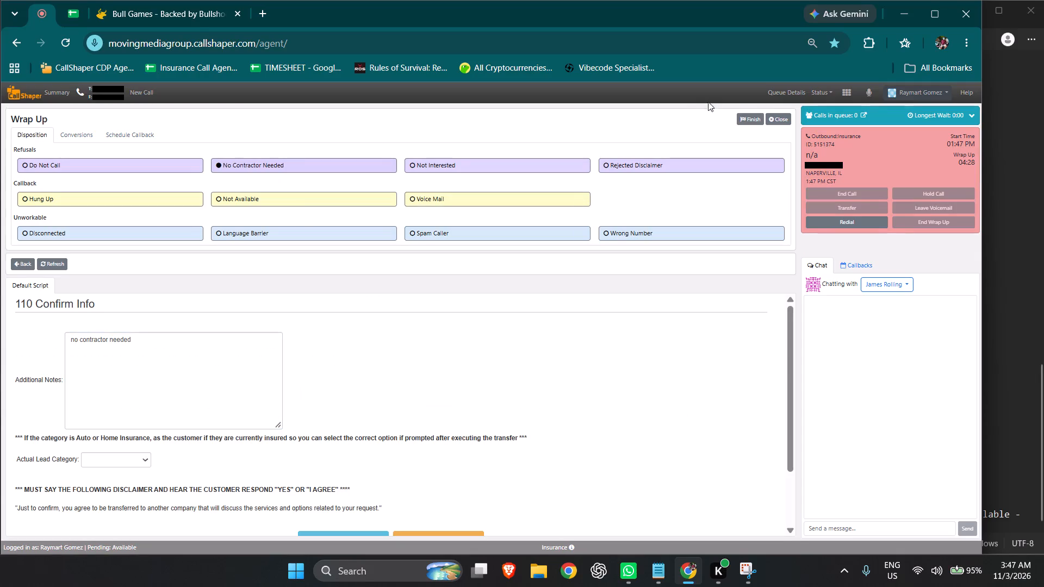
{"action": "left_click", "coordinate": [759, 115]}
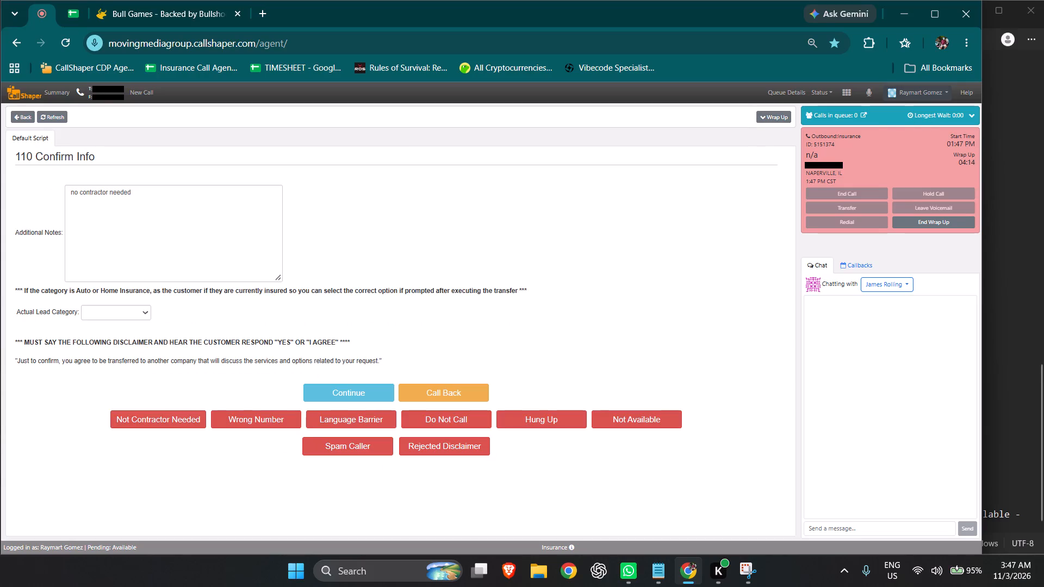
{"action": "left_click", "coordinate": [948, 220]}
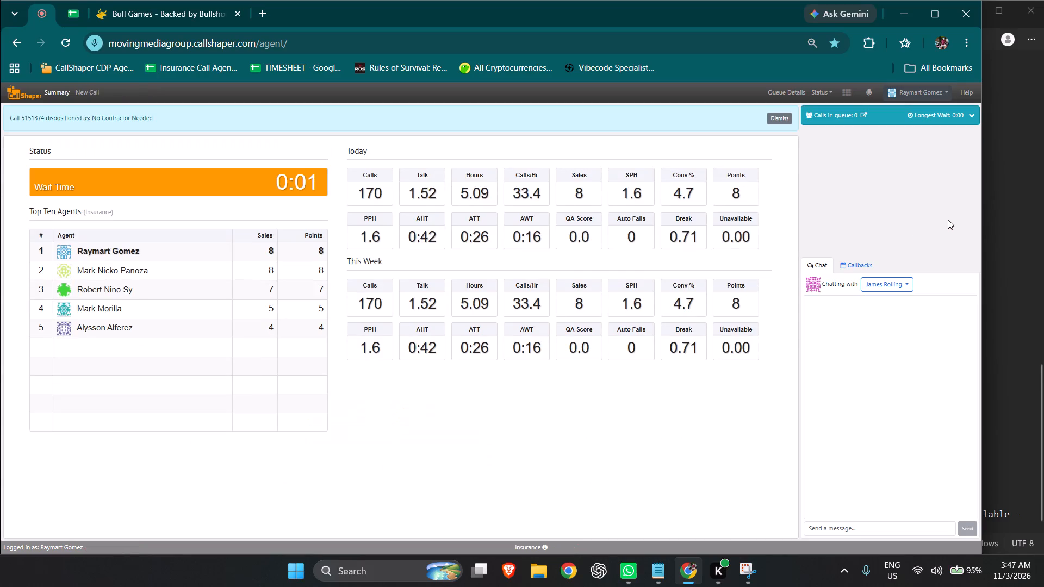
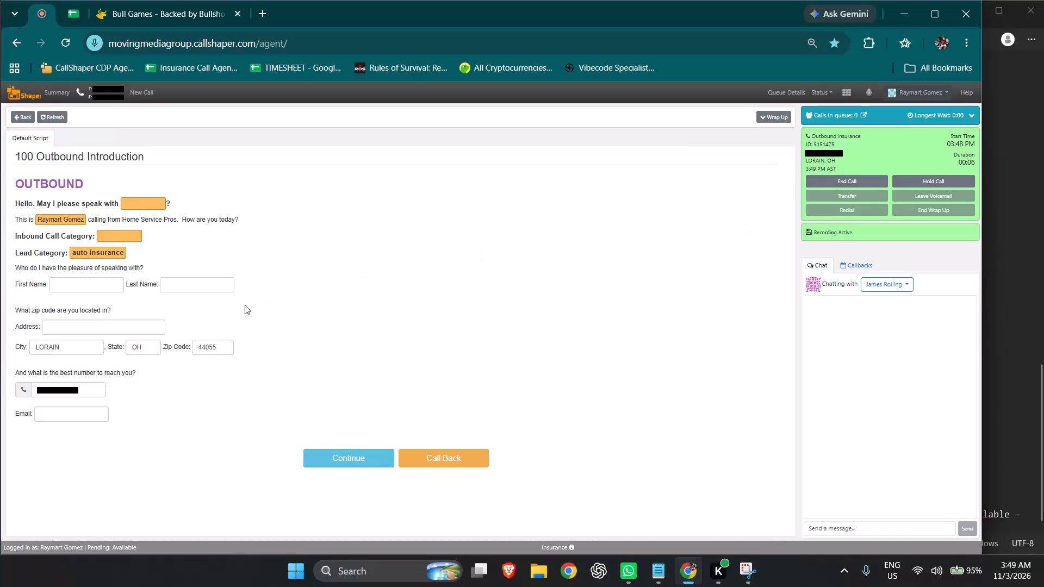
Enter "n/a" as the lead's first name, continue to Confirm Info and record "language barrier" in the additional notes.
{"action": "left_click", "coordinate": [117, 276]}
{"action": "left_click", "coordinate": [110, 282]}
{"action": "type", "text": "n/a"}
{"action": "left_click_drag", "start_coordinate": [357, 444], "coordinate": [353, 453]}
{"action": "left_click", "coordinate": [353, 453]}
{"action": "left_click", "coordinate": [135, 234]}
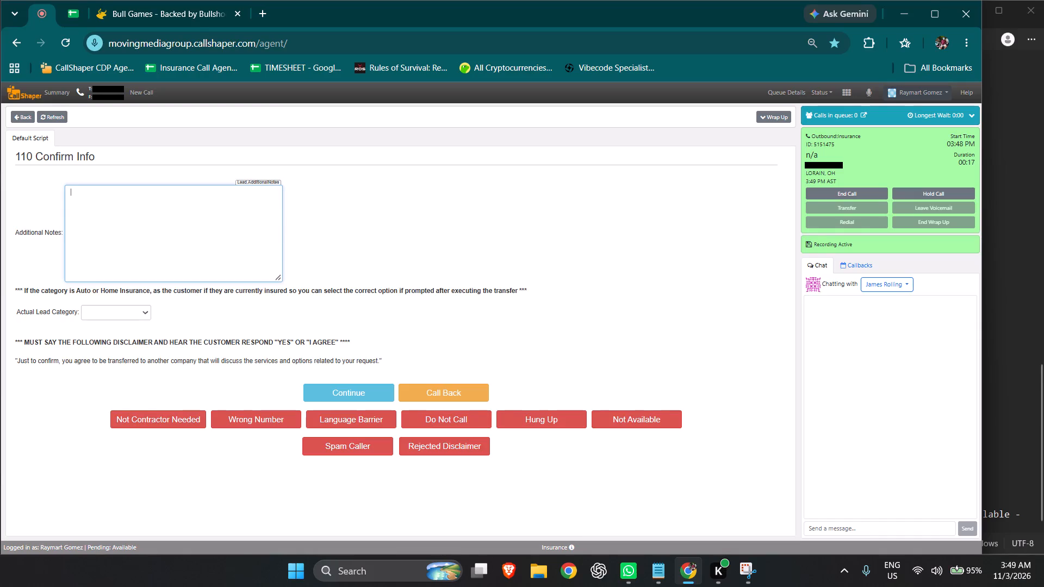
{"action": "type", "text": "language barrier"}
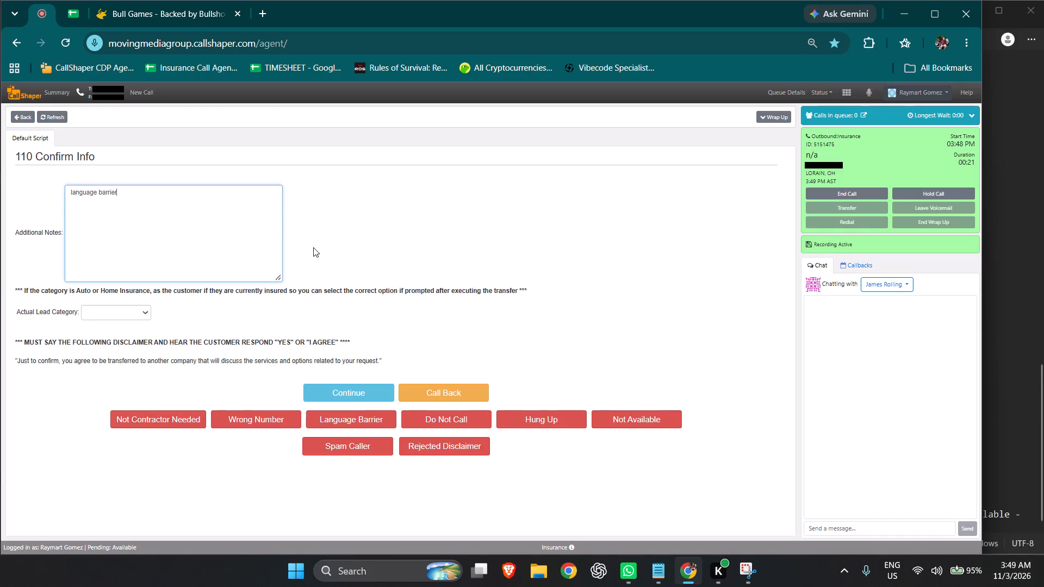
End the call, set its disposition to Language Barrier, finish it and end the wrap-up.
{"action": "left_click", "coordinate": [826, 190]}
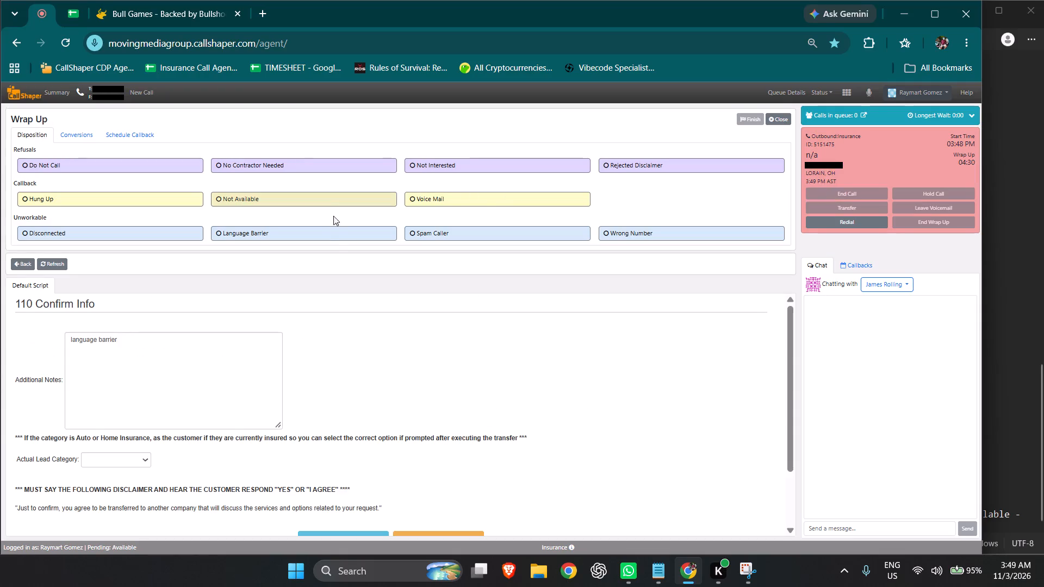
{"action": "left_click", "coordinate": [330, 225]}
{"action": "left_click", "coordinate": [329, 229]}
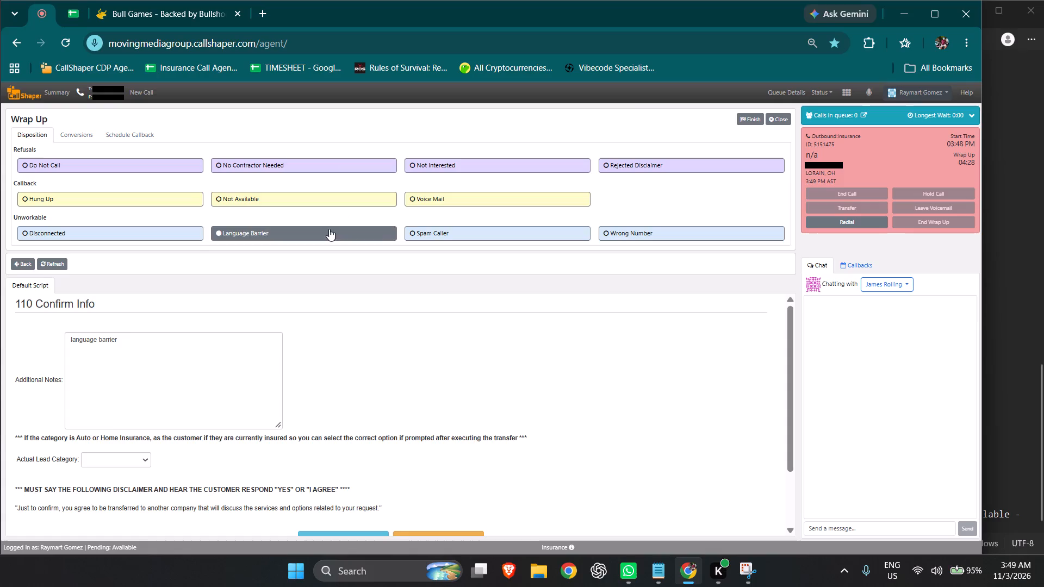
{"action": "left_click", "coordinate": [748, 115]}
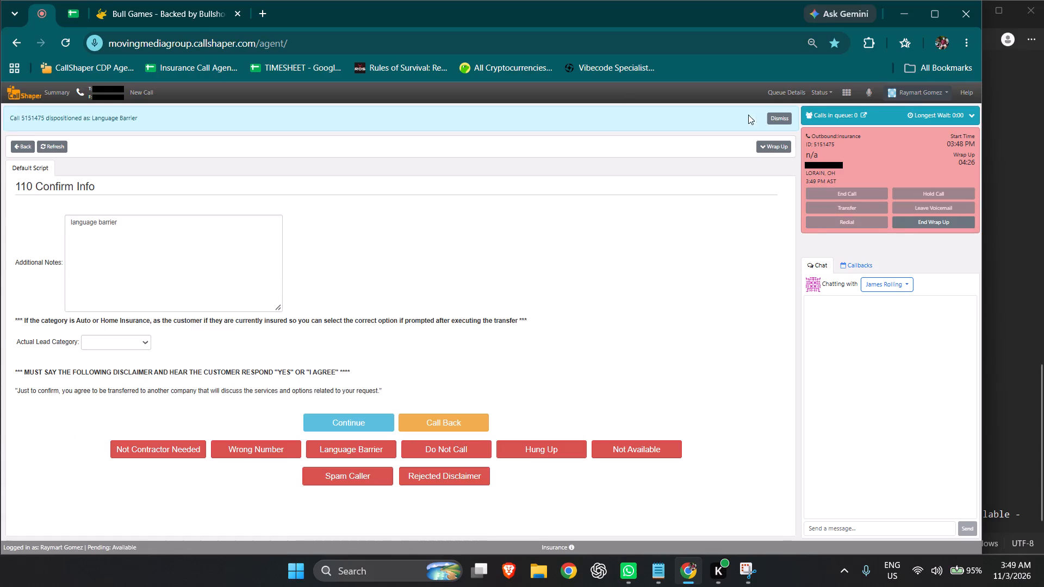
{"action": "left_click", "coordinate": [923, 222]}
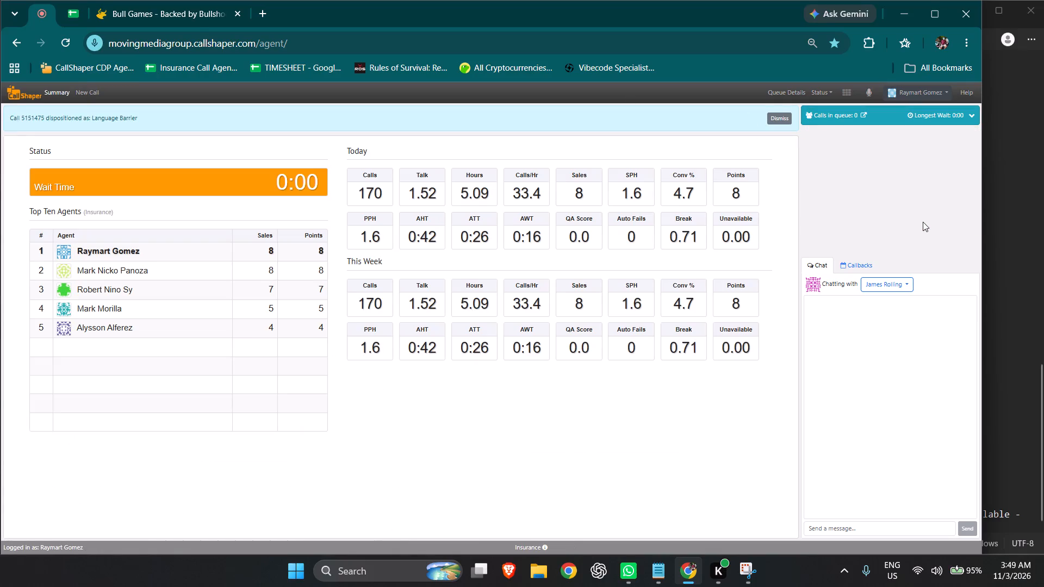
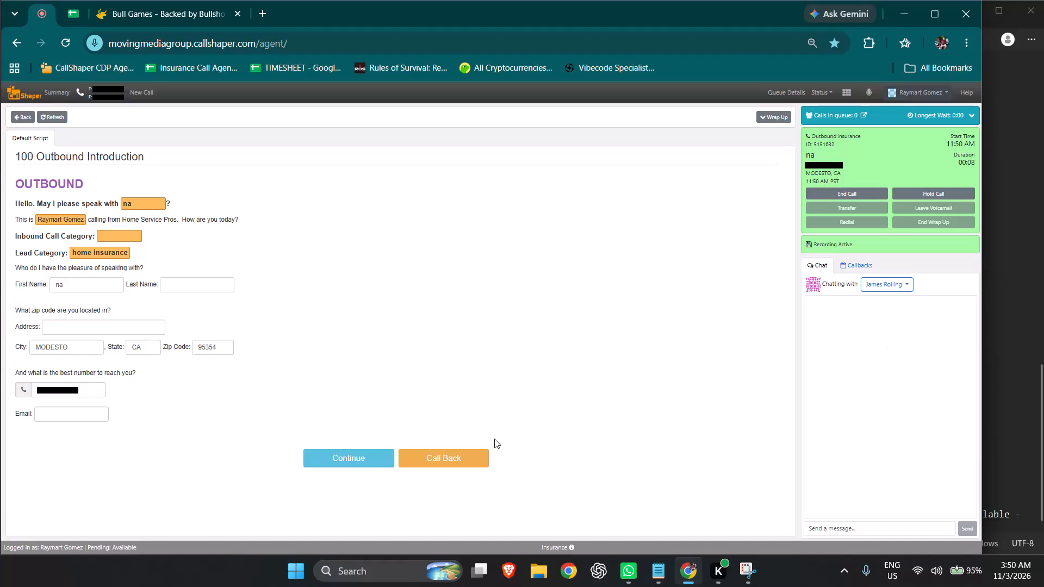
Continue to Confirm Info and add "hung up" on a new line in the lead's additional notes.
{"action": "left_click", "coordinate": [369, 455]}
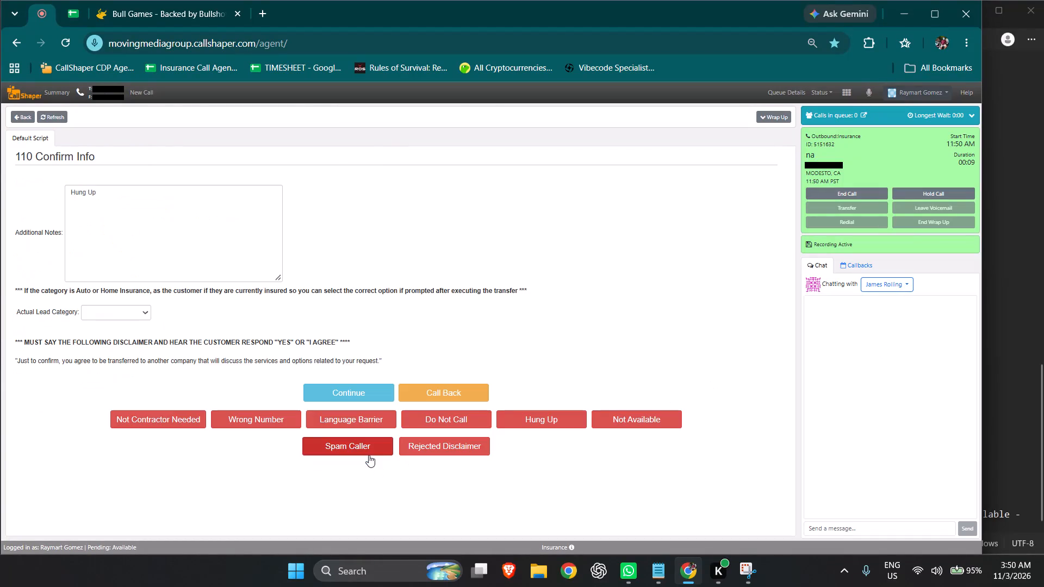
{"action": "left_click", "coordinate": [168, 218]}
{"action": "key", "text": "Return"}
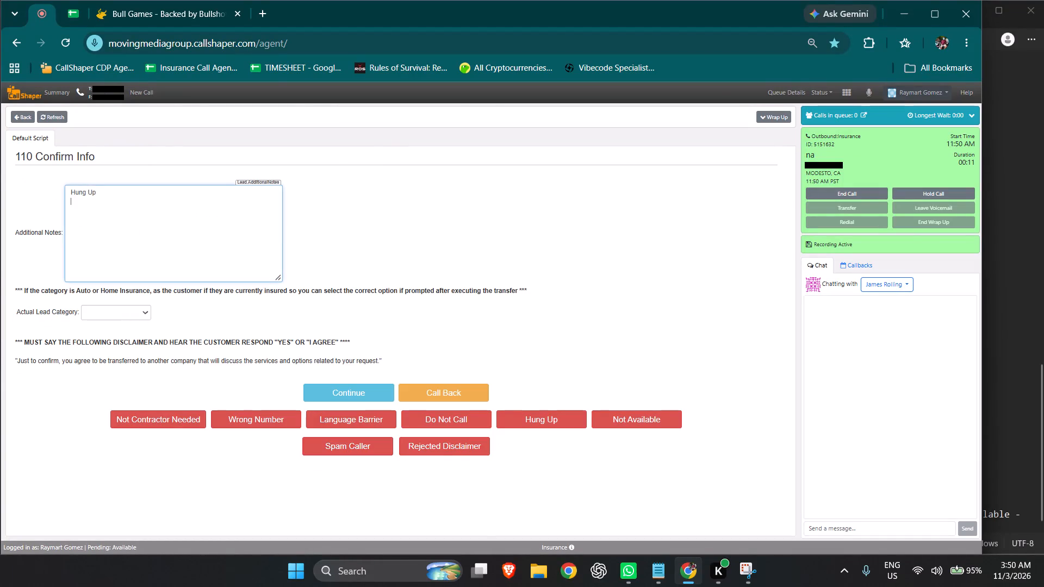
{"action": "type", "text": "hung up"}
{"action": "key", "text": "space"}
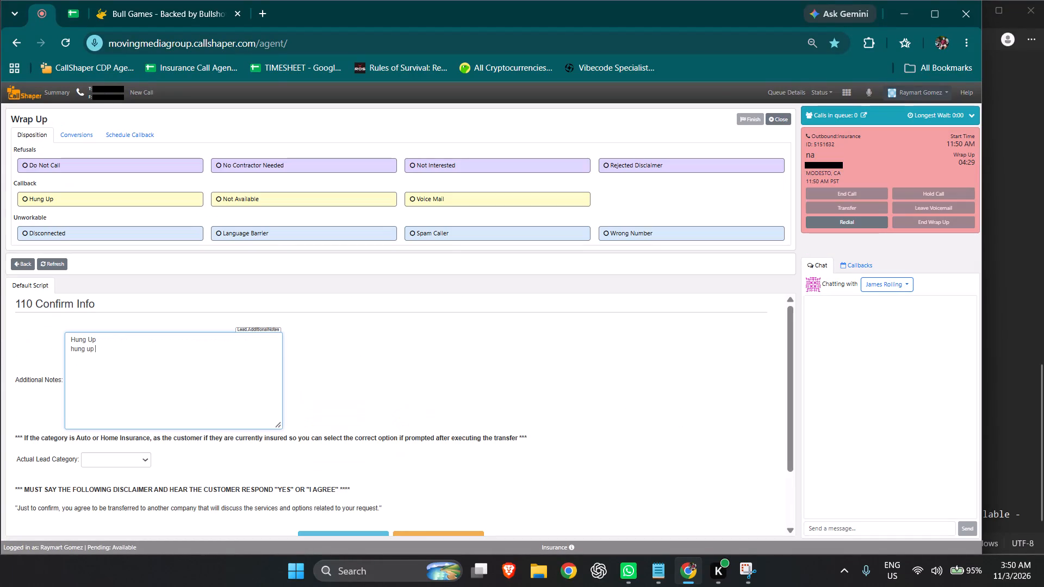
Set the call's disposition to Hung Up, finish it and end the wrap-up.
{"action": "left_click", "coordinate": [82, 204]}
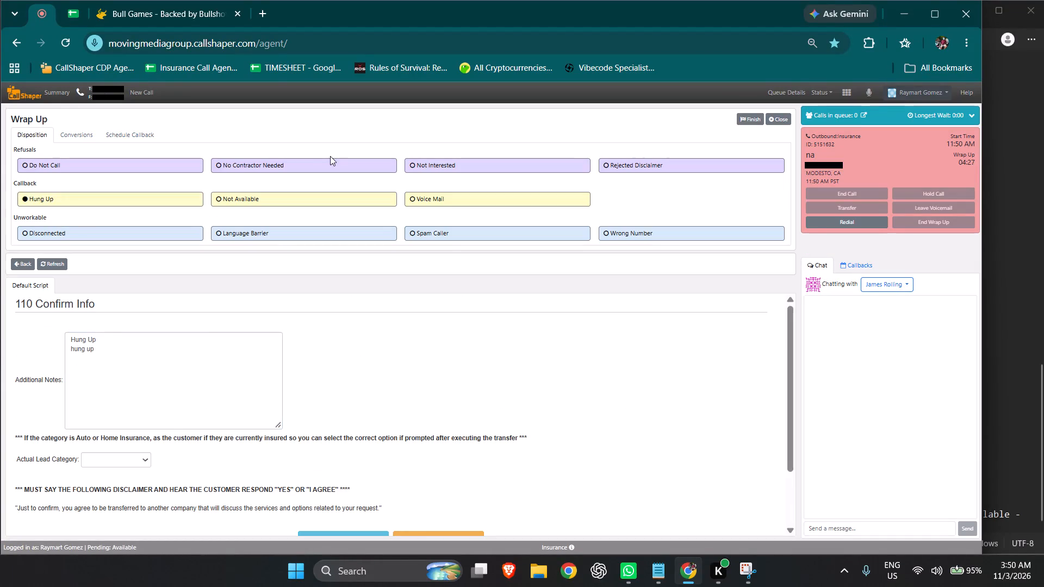
{"action": "left_click", "coordinate": [750, 118]}
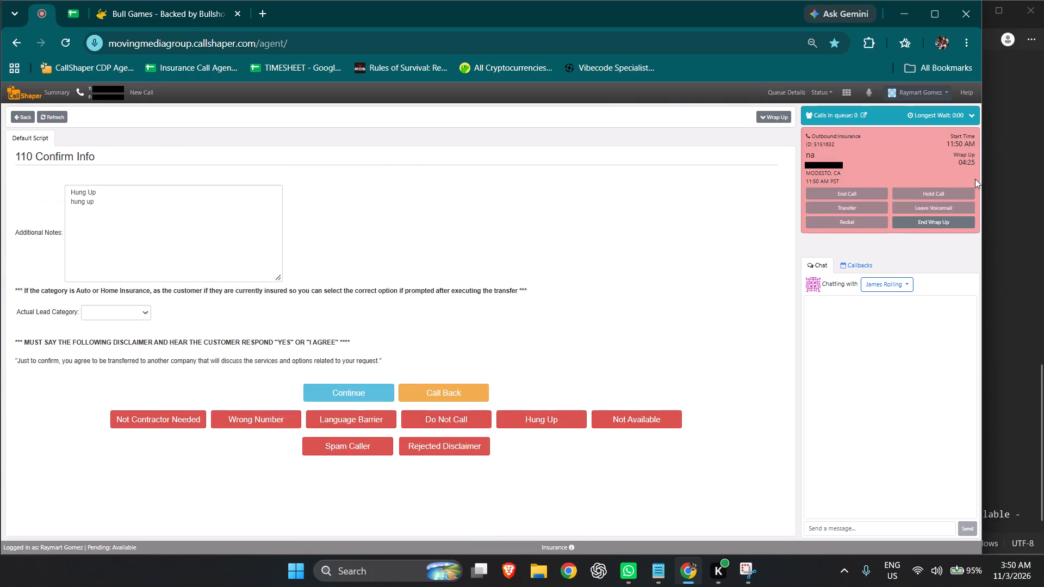
{"action": "left_click", "coordinate": [969, 226]}
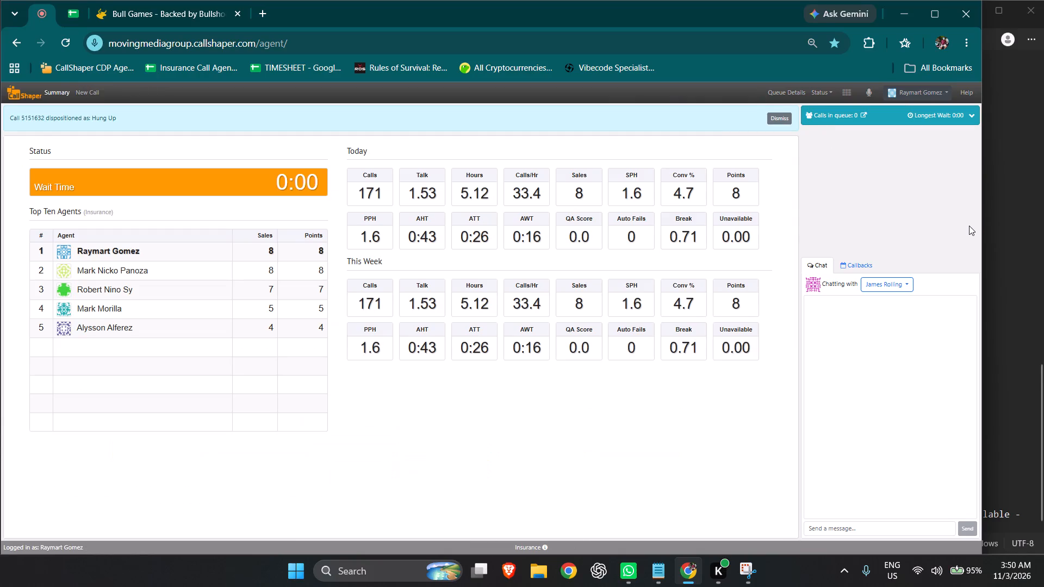
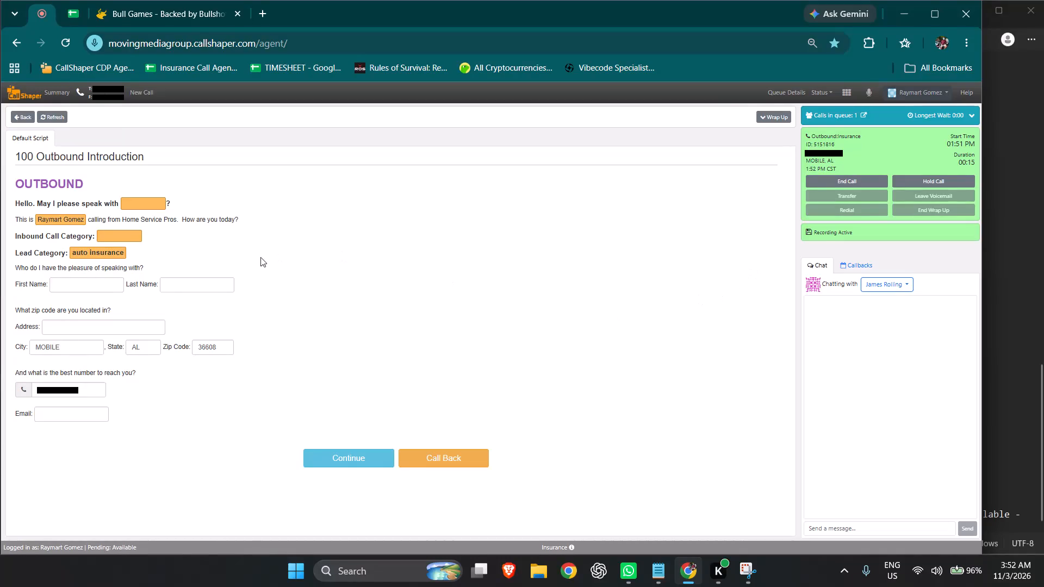
Enter n/a as the lead's first name, continue to Confirm Info and write "no response" in the additional notes.
{"action": "left_click", "coordinate": [110, 288]}
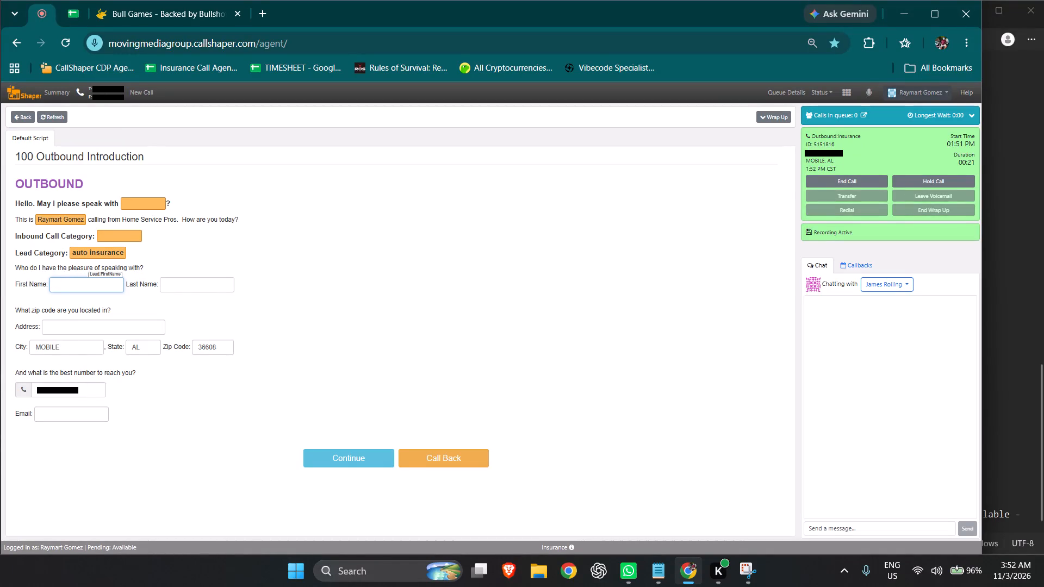
{"action": "type", "text": "n/a"}
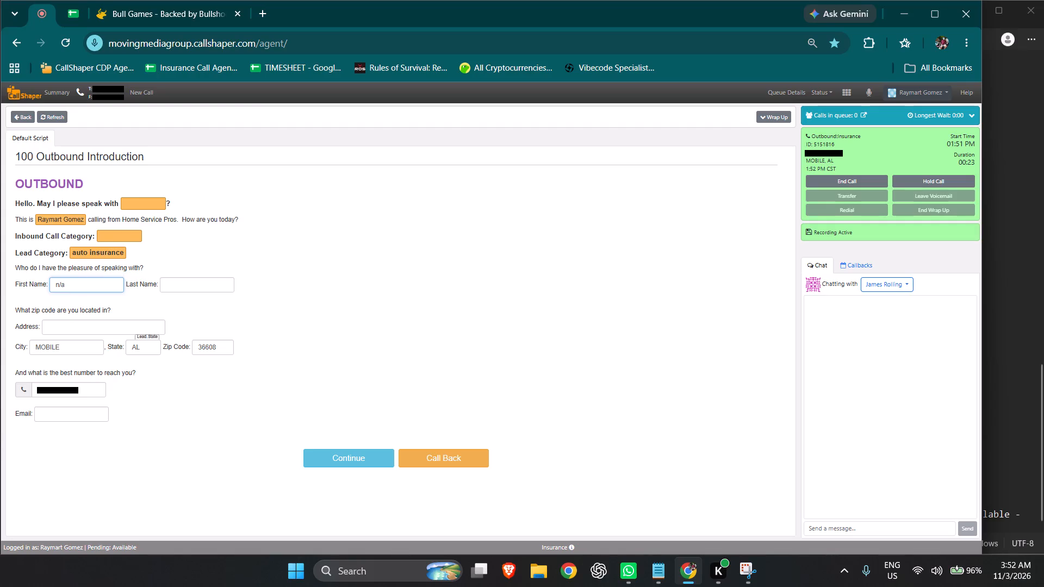
{"action": "left_click", "coordinate": [314, 451]}
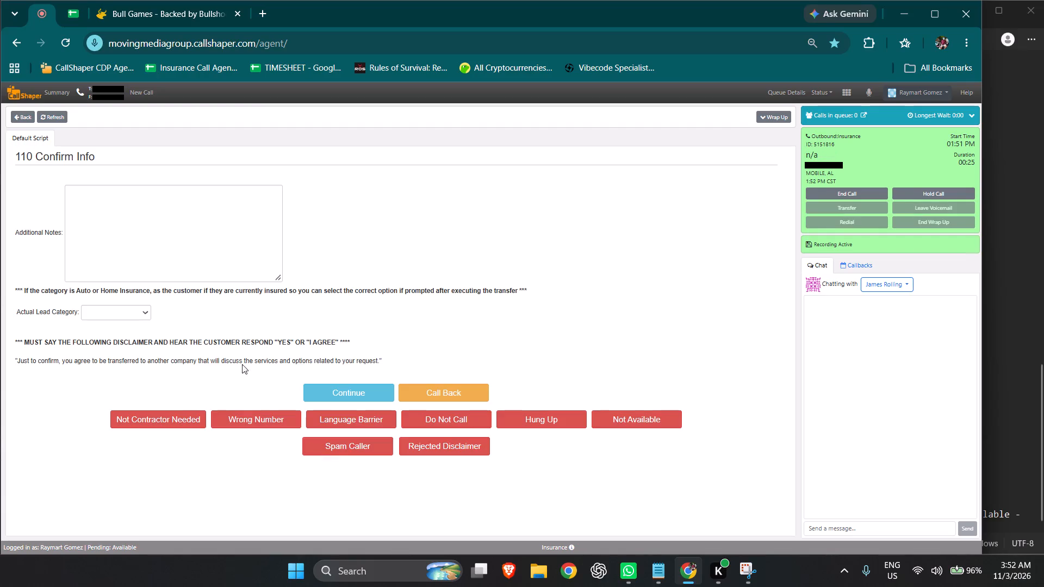
{"action": "left_click", "coordinate": [162, 281]}
{"action": "type", "text": "no repo"}
{"action": "key", "text": "BackSpace"}
{"action": "key", "text": "s"}
{"action": "key", "text": "BackSpace"}
{"action": "key", "text": "BackSpace"}
{"action": "type", "text": "sponse"}
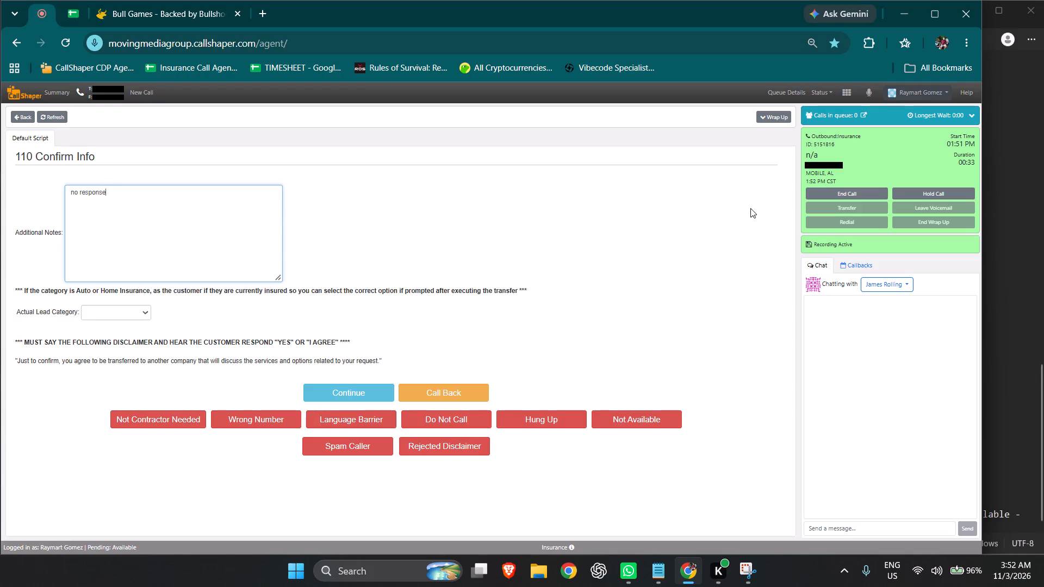
End the call, set its disposition to Not Available, finish it and end the wrap-up.
{"action": "left_click", "coordinate": [841, 190]}
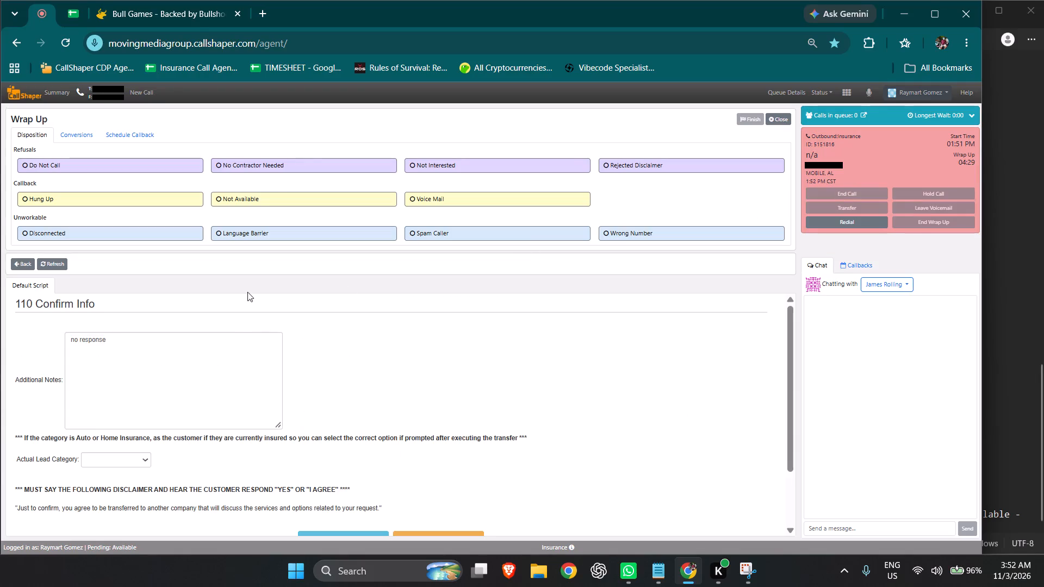
{"action": "left_click", "coordinate": [347, 194]}
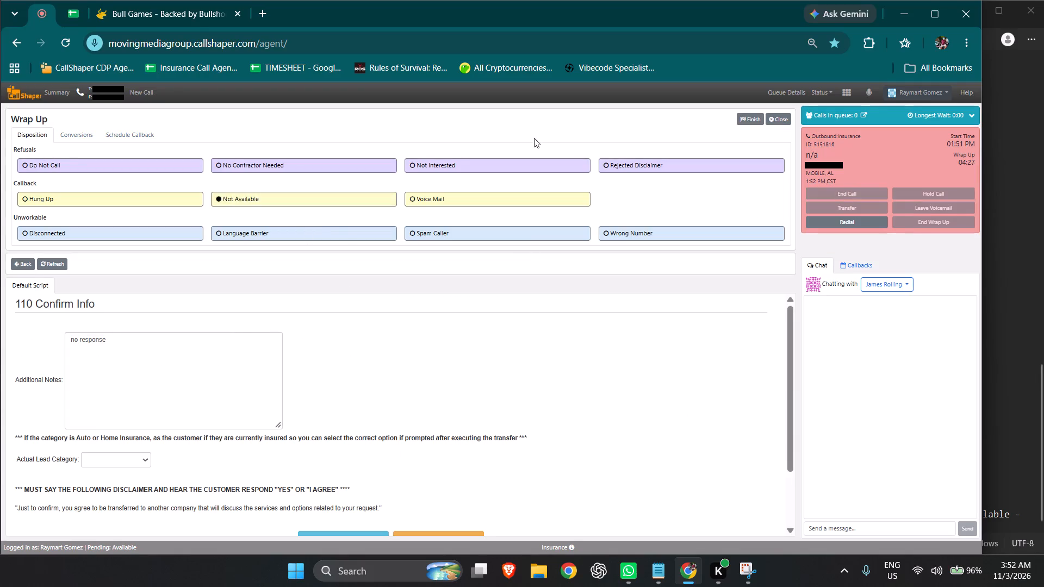
{"action": "left_click", "coordinate": [760, 115]}
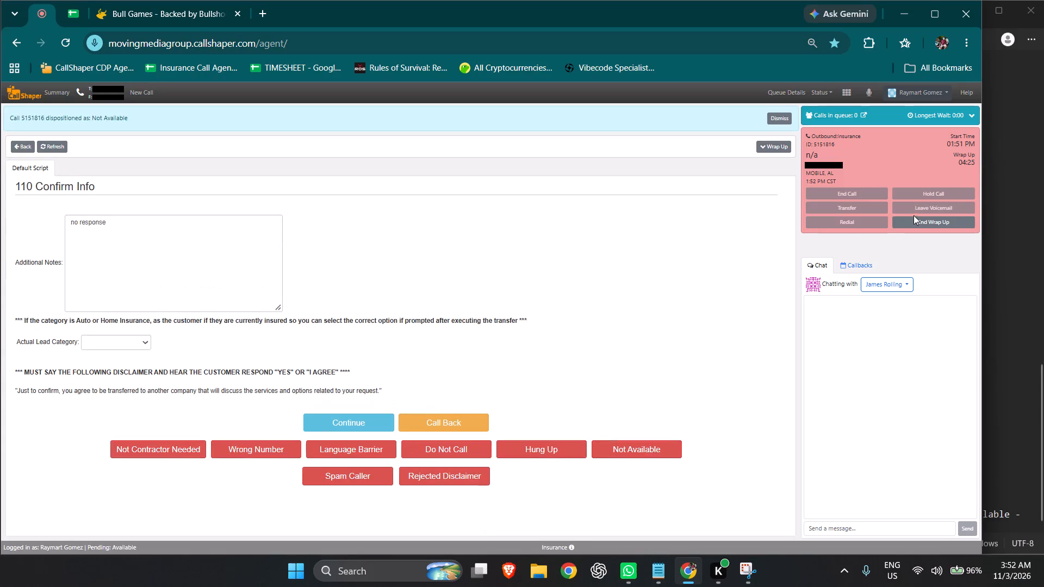
{"action": "left_click", "coordinate": [914, 221]}
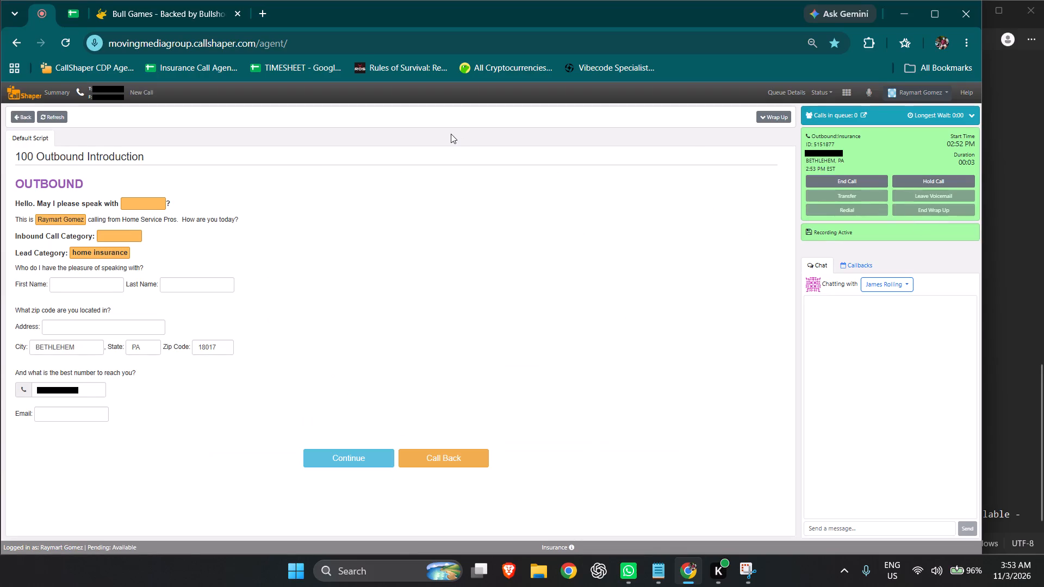
Enter n/a as the Bethlehem lead's first name, continue to Confirm Info and note "no contractor needed" in the additional notes.
{"action": "left_click", "coordinate": [65, 288]}
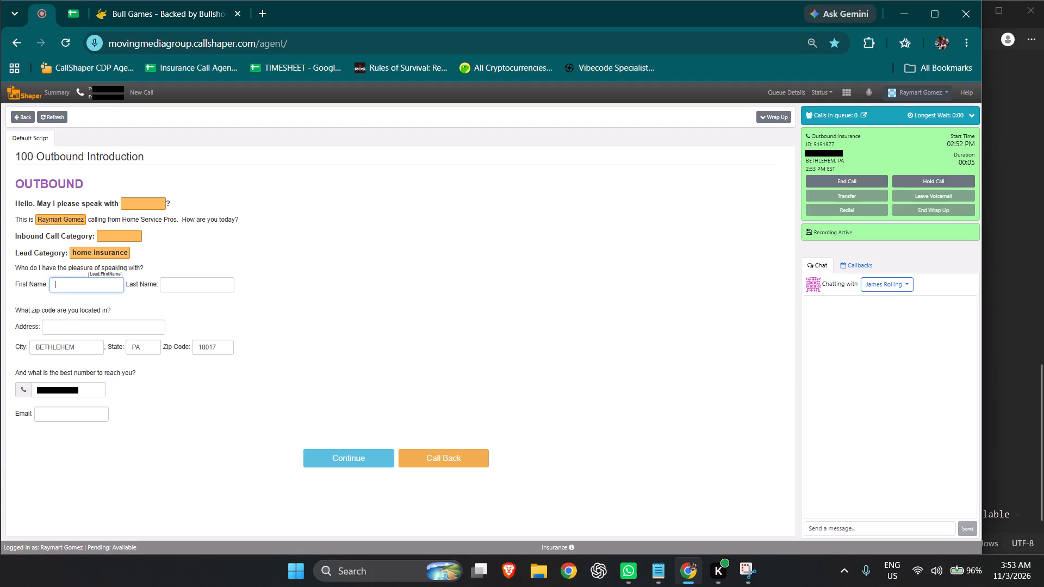
{"action": "type", "text": "n/a"}
{"action": "left_click", "coordinate": [332, 448]}
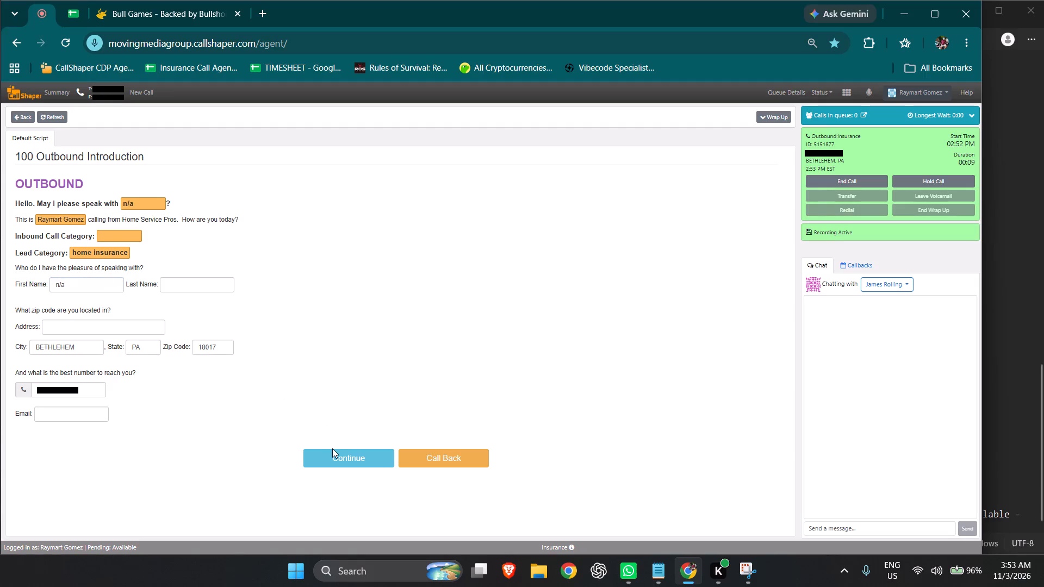
{"action": "left_click", "coordinate": [332, 453]}
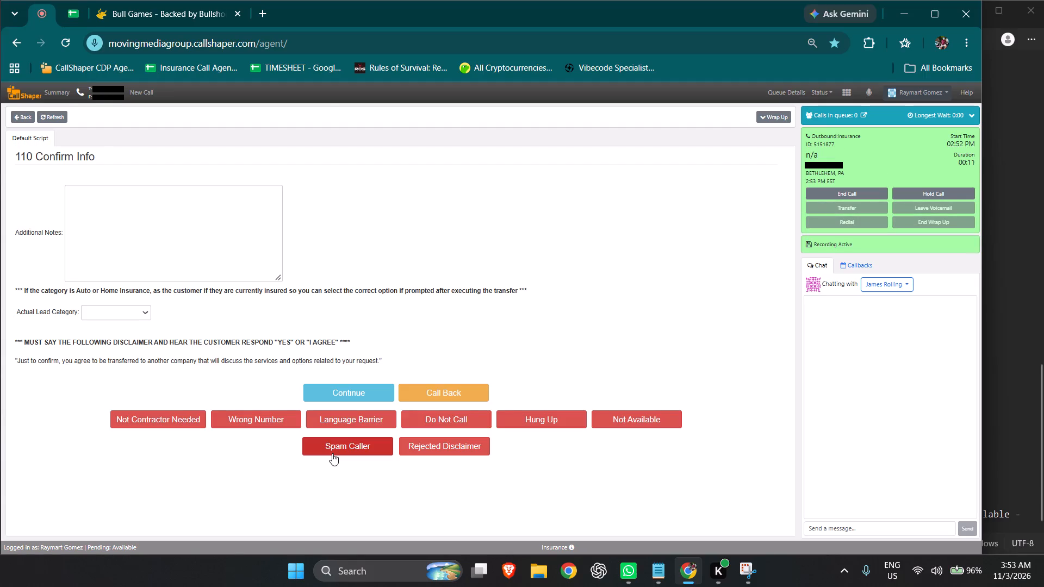
{"action": "left_click", "coordinate": [203, 285]}
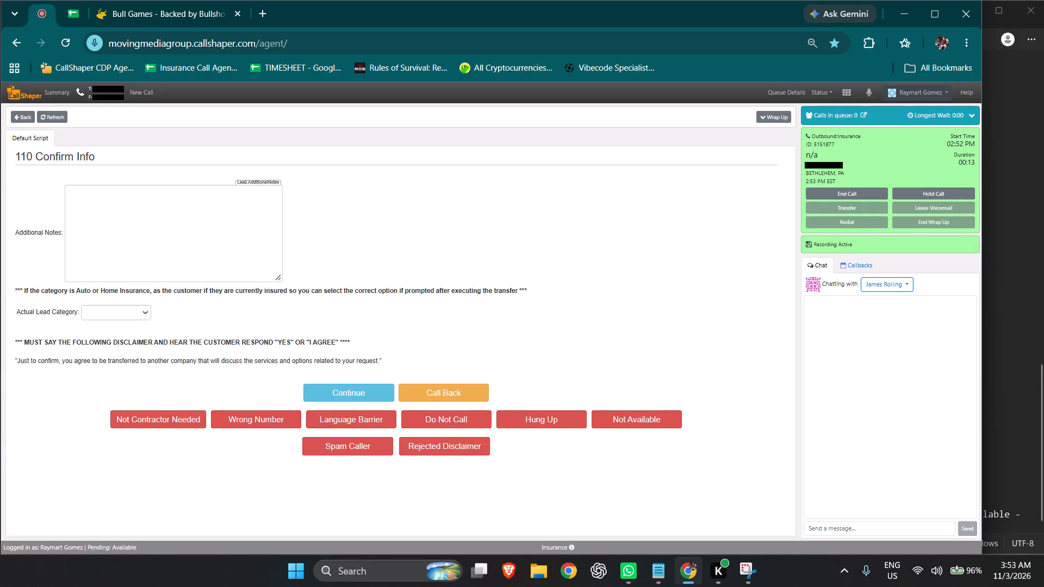
{"action": "left_click", "coordinate": [223, 250]}
{"action": "type", "text": "no contractor needed"}
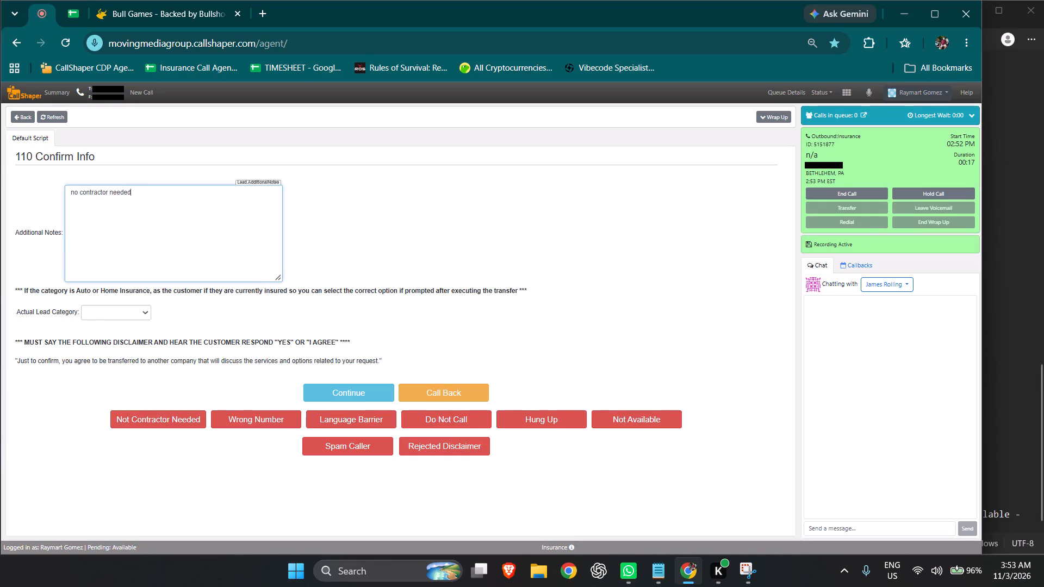
End the call, set its disposition to No Contractor Needed, finish it and end the wrap-up.
{"action": "left_click", "coordinate": [834, 195]}
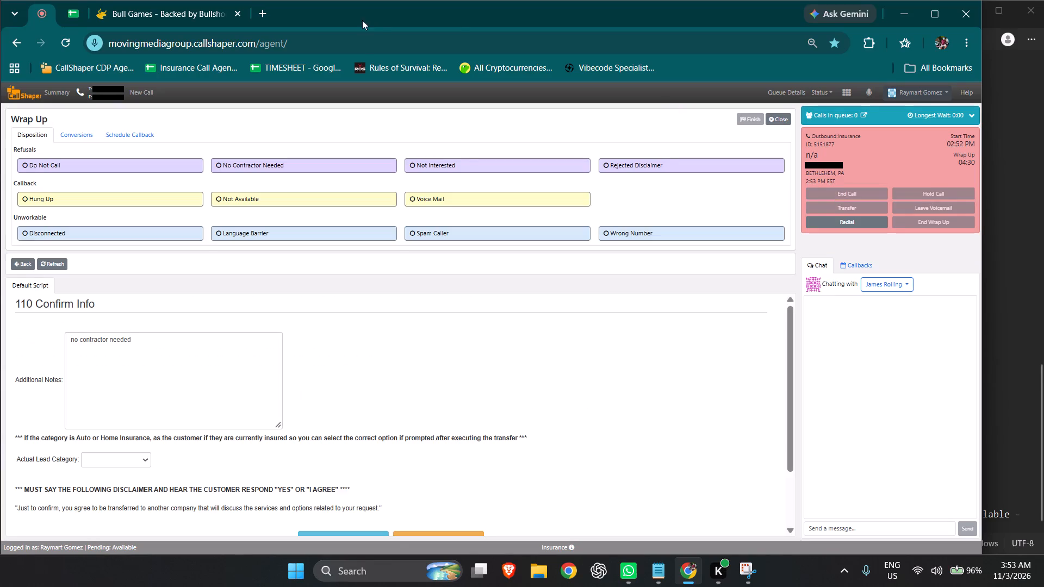
{"action": "left_click", "coordinate": [332, 169]}
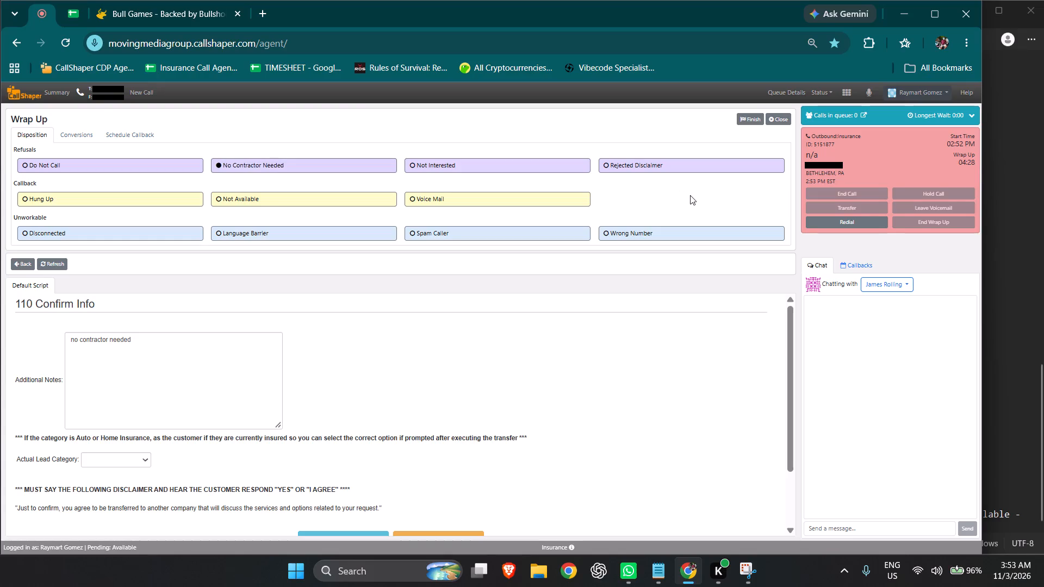
{"action": "left_click", "coordinate": [747, 117]}
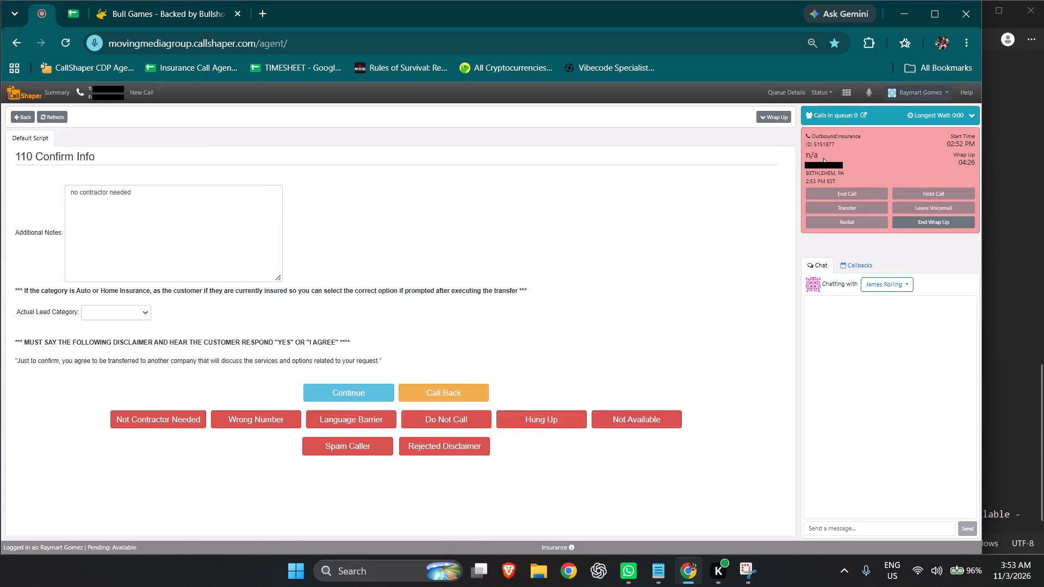
{"action": "left_click", "coordinate": [930, 221]}
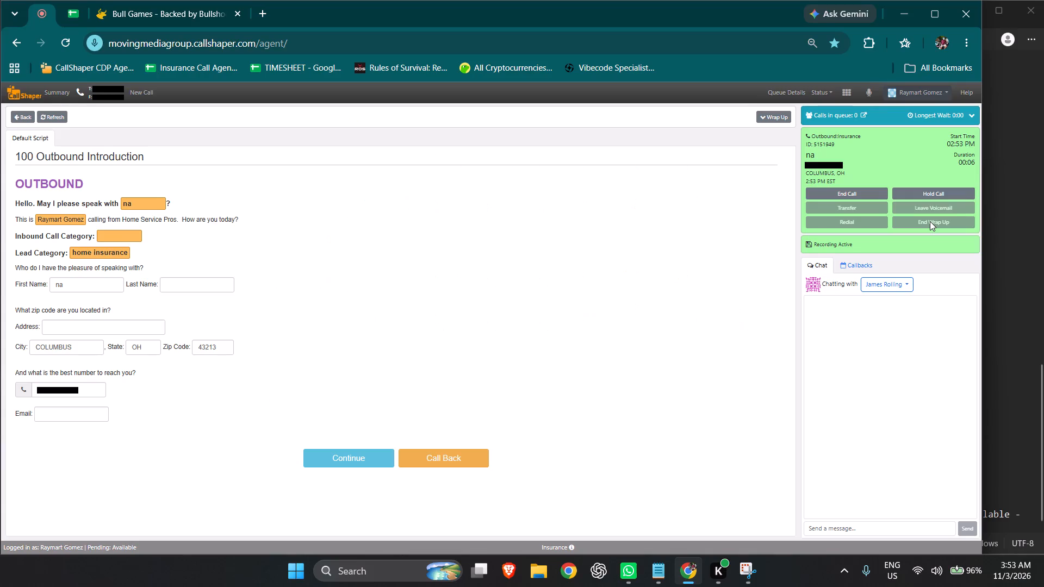
Continue to Confirm Info for the Columbus lead and add another "left vm" line to the additional notes.
{"action": "left_click", "coordinate": [318, 463]}
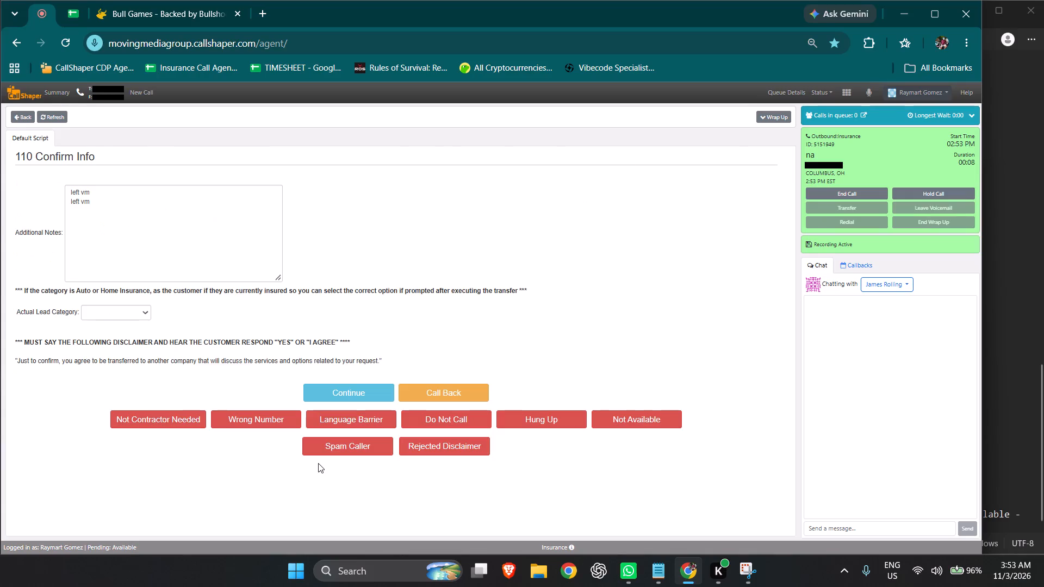
{"action": "triple_click", "coordinate": [191, 211]}
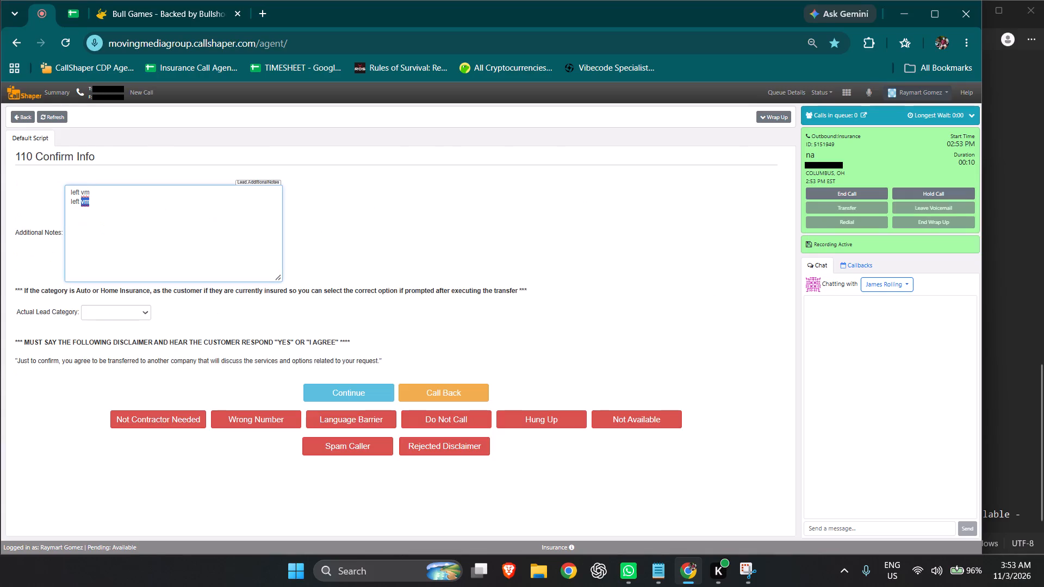
{"action": "left_click", "coordinate": [191, 211]}
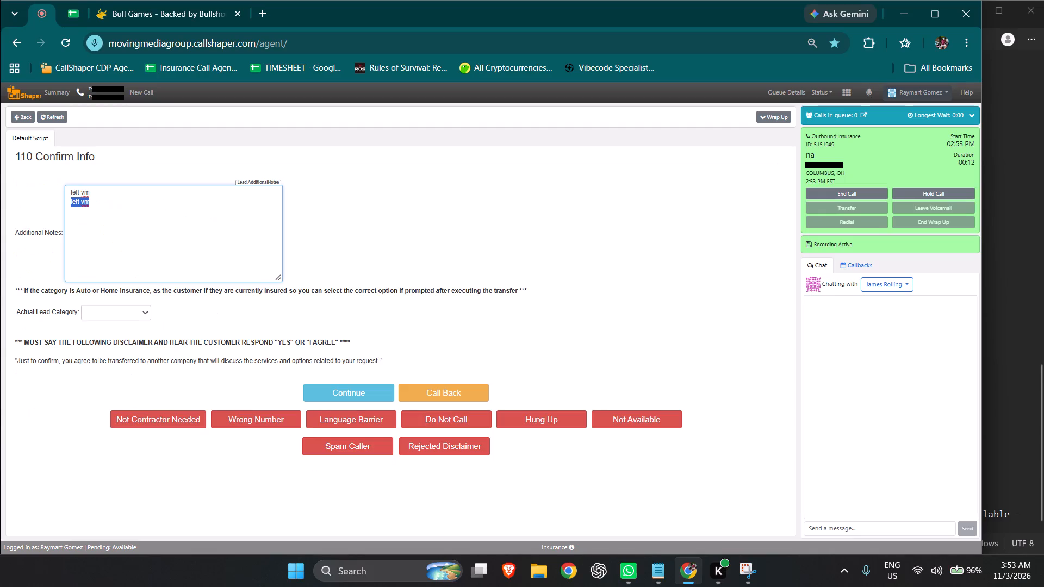
{"action": "key", "text": "ctrl+c"}
{"action": "key", "text": "Down"}
{"action": "key", "text": "Return"}
{"action": "key", "text": "ctrl+v"}
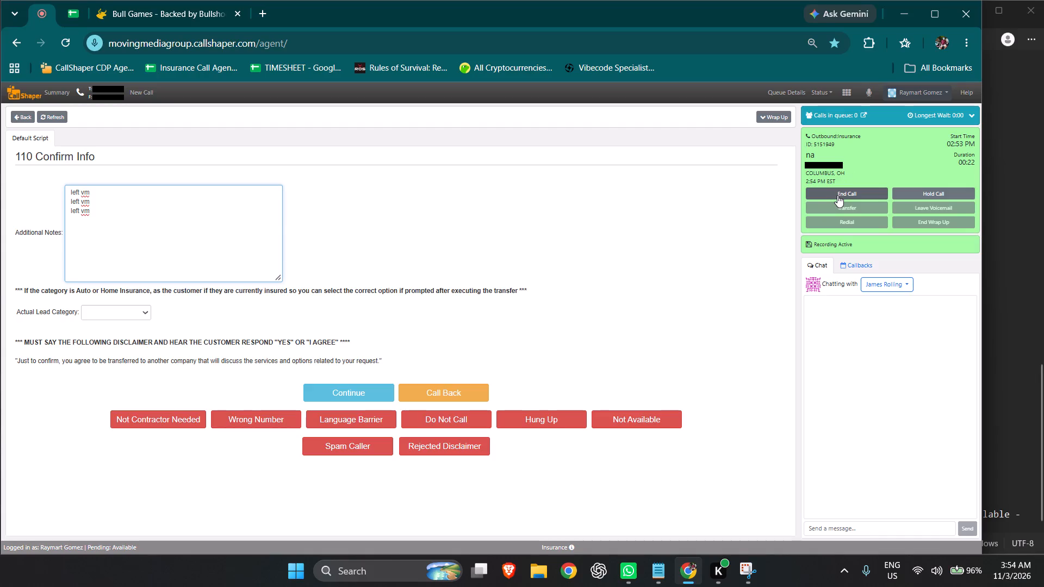
End the call, set its disposition to Not Available, finish it and end the wrap-up.
{"action": "left_click", "coordinate": [837, 195]}
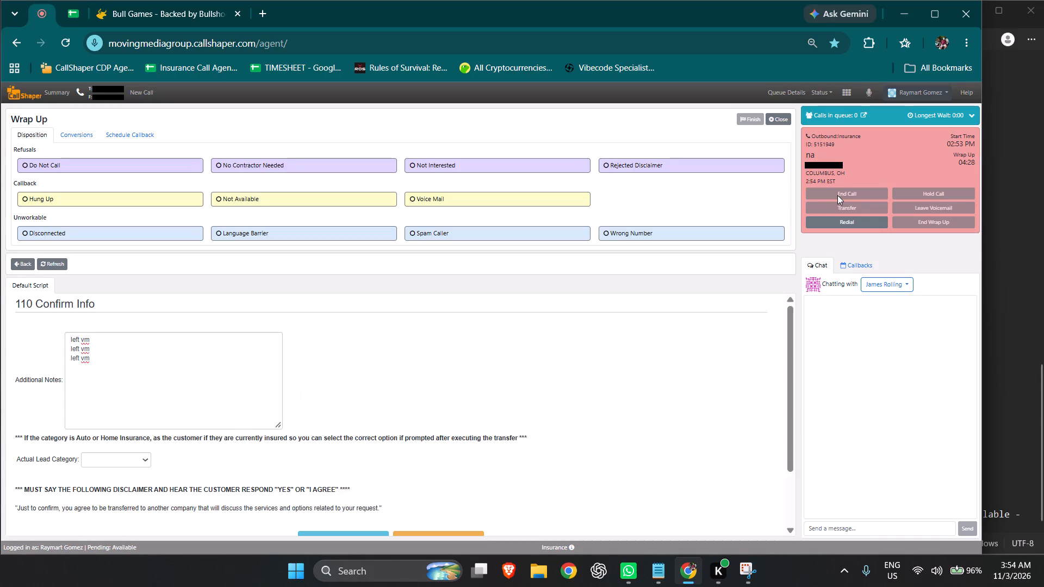
{"action": "left_click_drag", "start_coordinate": [311, 190], "coordinate": [311, 201]}
{"action": "left_click", "coordinate": [311, 201]}
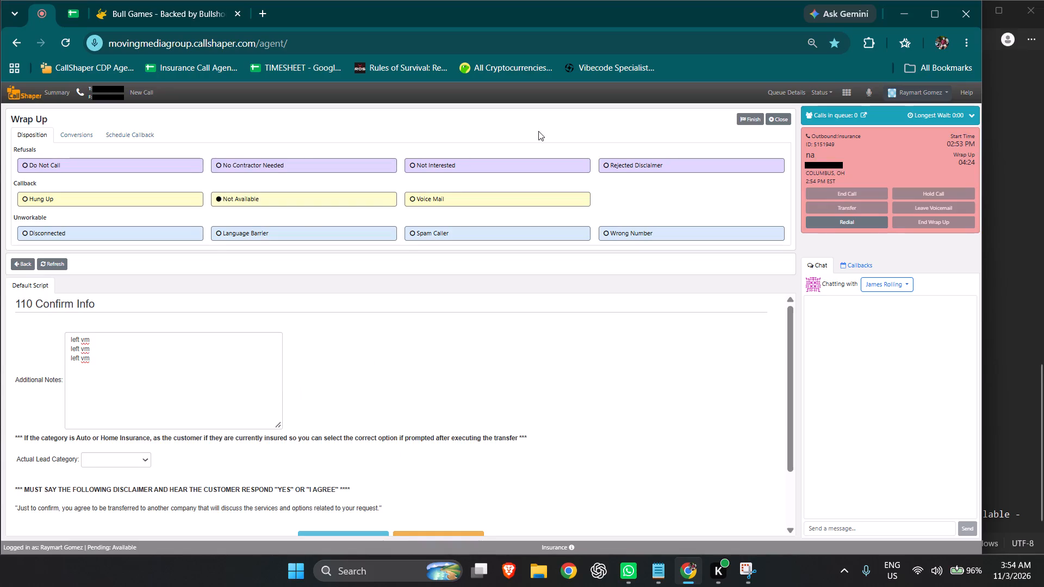
{"action": "left_click", "coordinate": [758, 118]}
{"action": "left_click", "coordinate": [933, 221]}
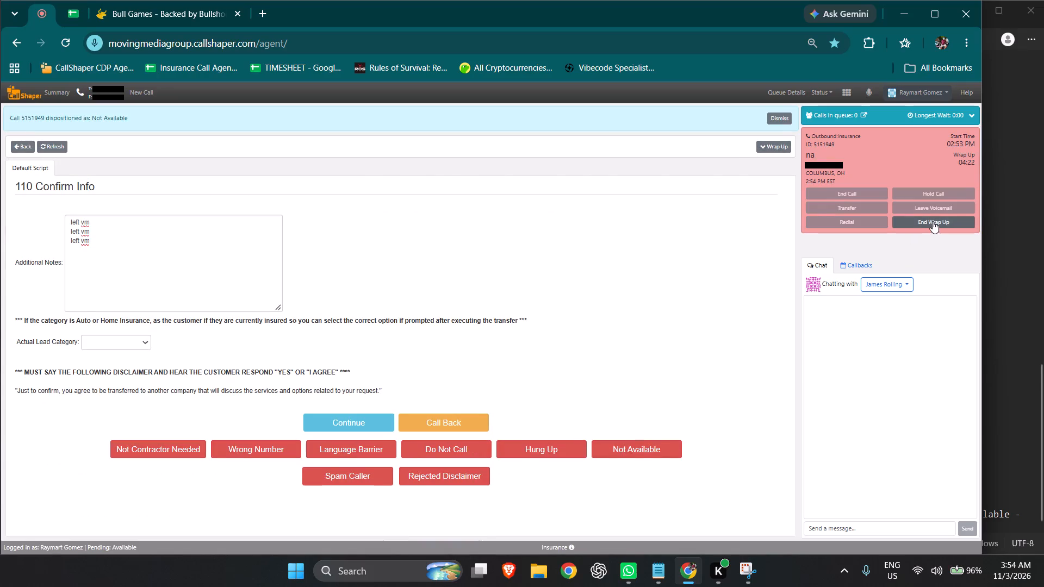
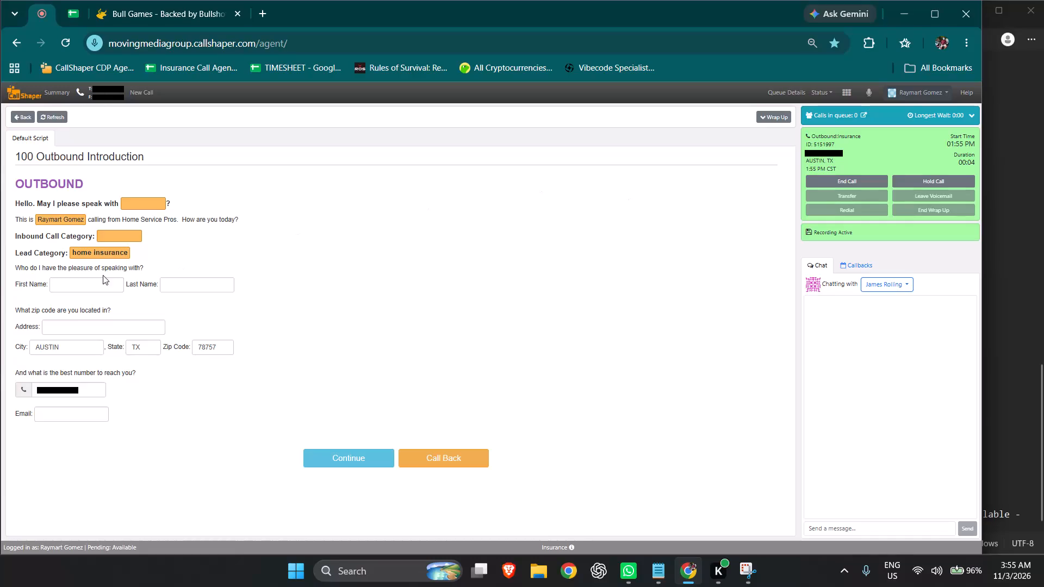
Enter n/a as the Austin lead's first name, continue to Confirm Info and note "no contractor needed" in the additional notes.
{"action": "left_click", "coordinate": [59, 287]}
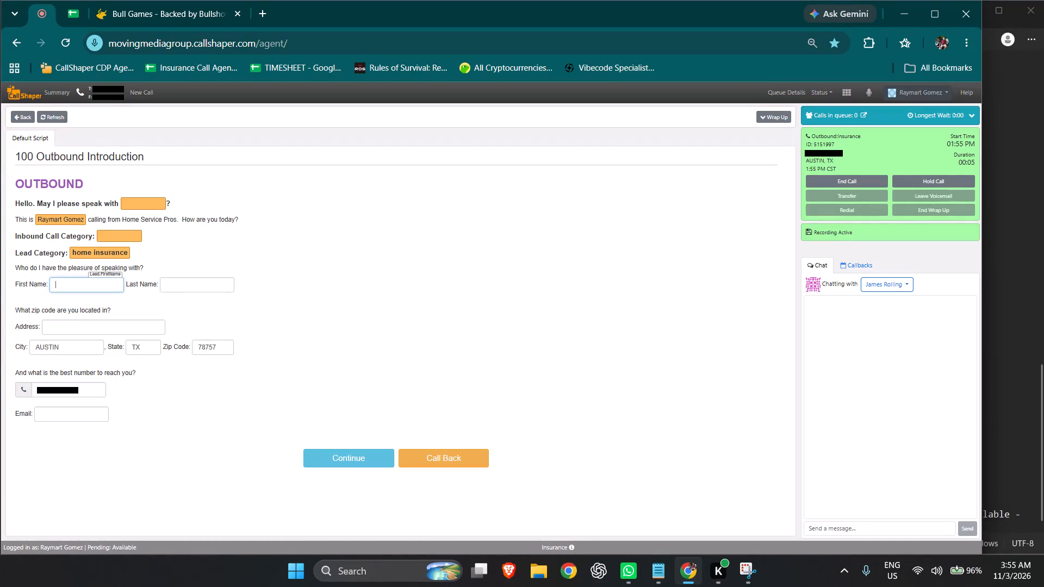
{"action": "type", "text": "n/a"}
{"action": "left_click", "coordinate": [324, 464]}
{"action": "left_click", "coordinate": [181, 222]}
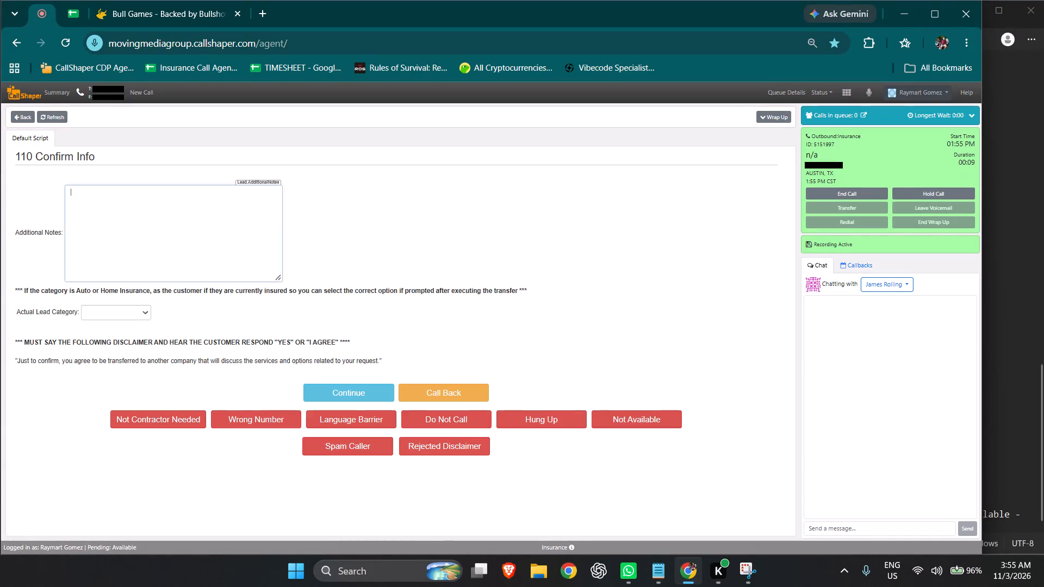
{"action": "type", "text": "no contractor needed"}
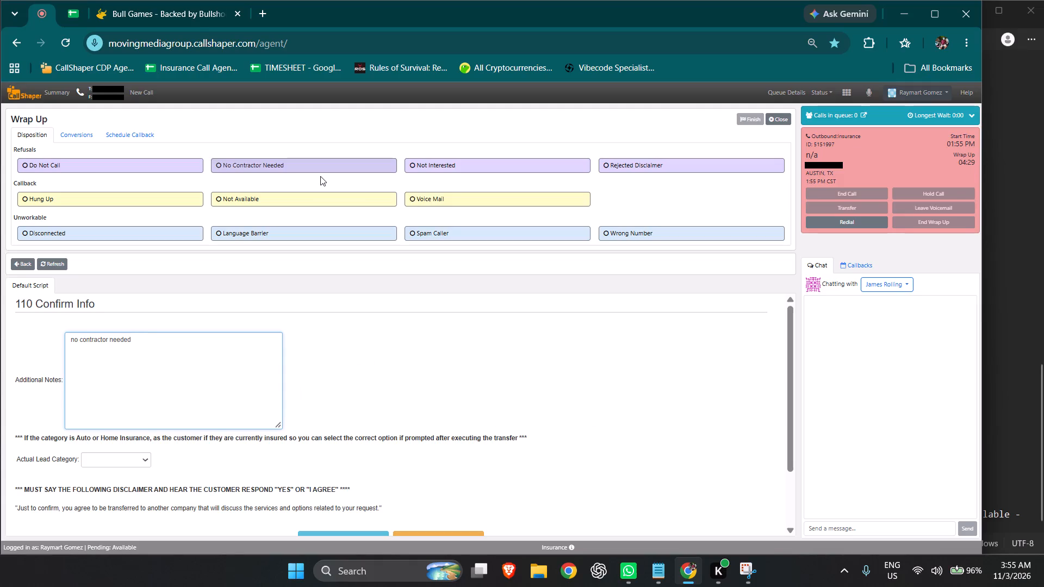
Set the Austin call's disposition to No Contractor Needed, finish it and end the wrap-up.
{"action": "left_click", "coordinate": [320, 176]}
{"action": "left_click", "coordinate": [320, 168]}
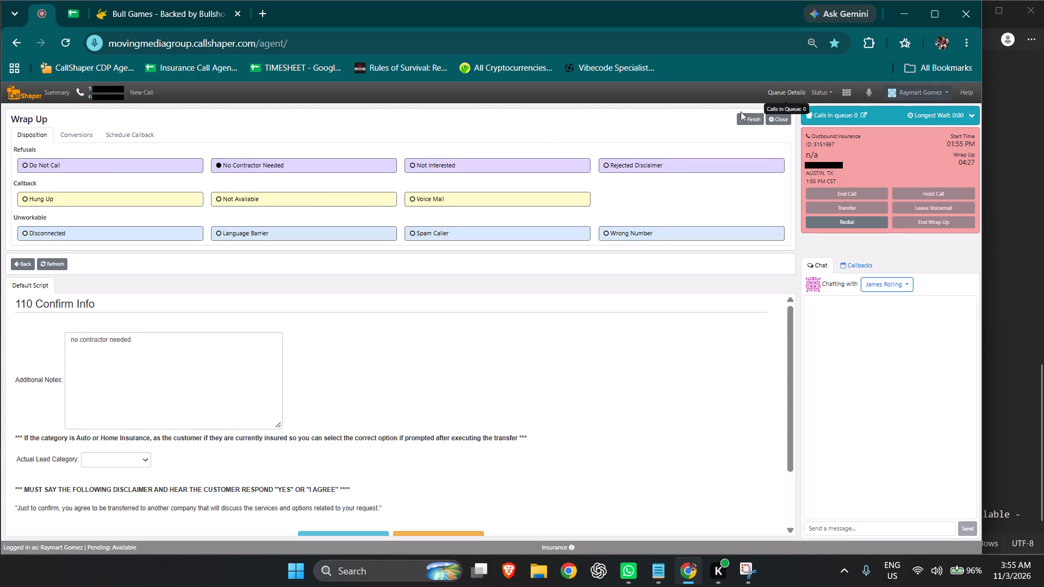
{"action": "left_click", "coordinate": [734, 119]}
{"action": "left_click", "coordinate": [743, 118]}
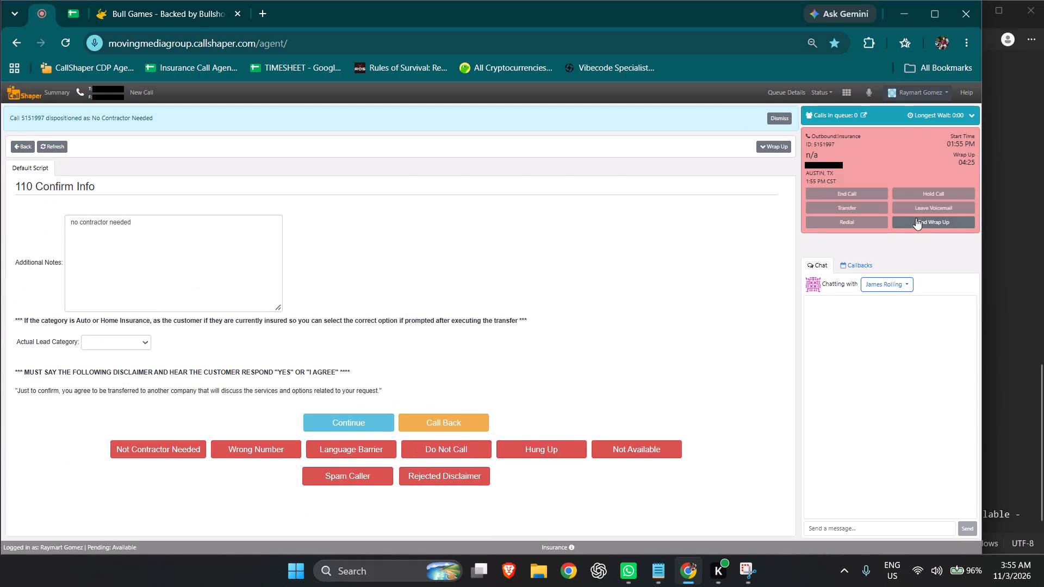
{"action": "left_click", "coordinate": [916, 218]}
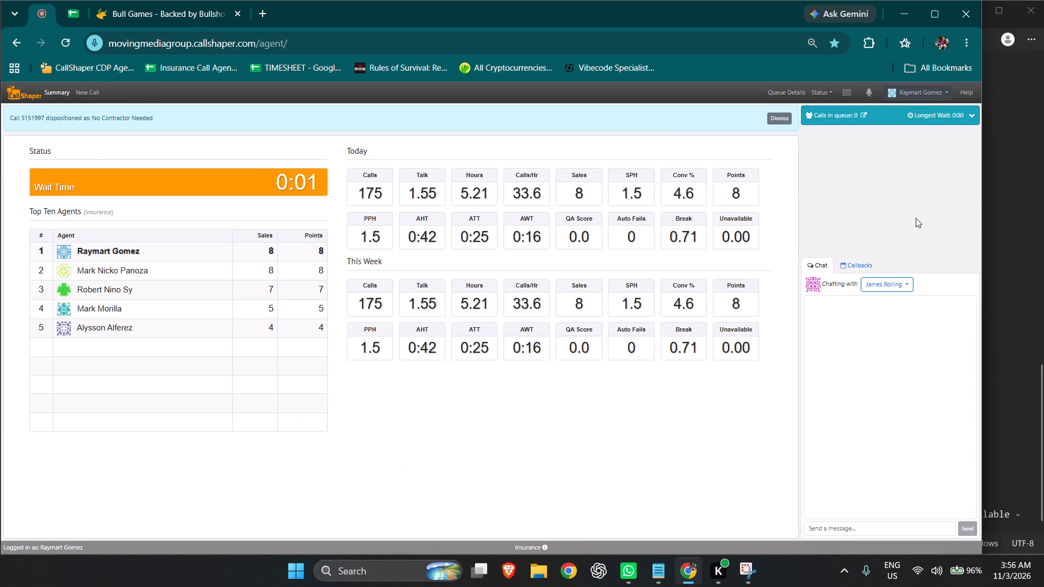
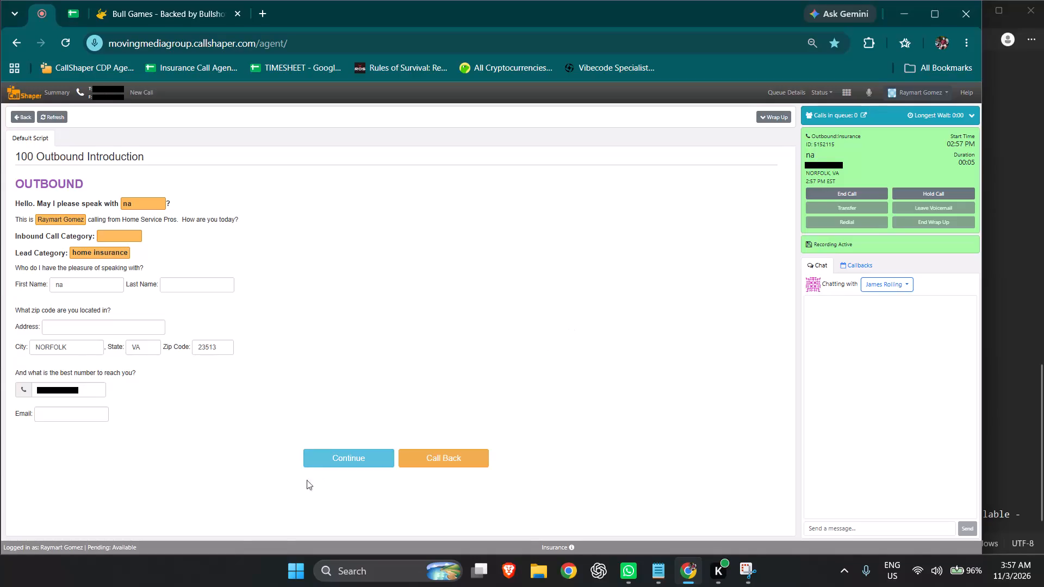
Continue the Norfolk lead's script to Confirm Info and add "left vm" on a new line in the additional notes.
{"action": "left_click_drag", "start_coordinate": [336, 445], "coordinate": [333, 461]}
{"action": "left_click", "coordinate": [333, 461]}
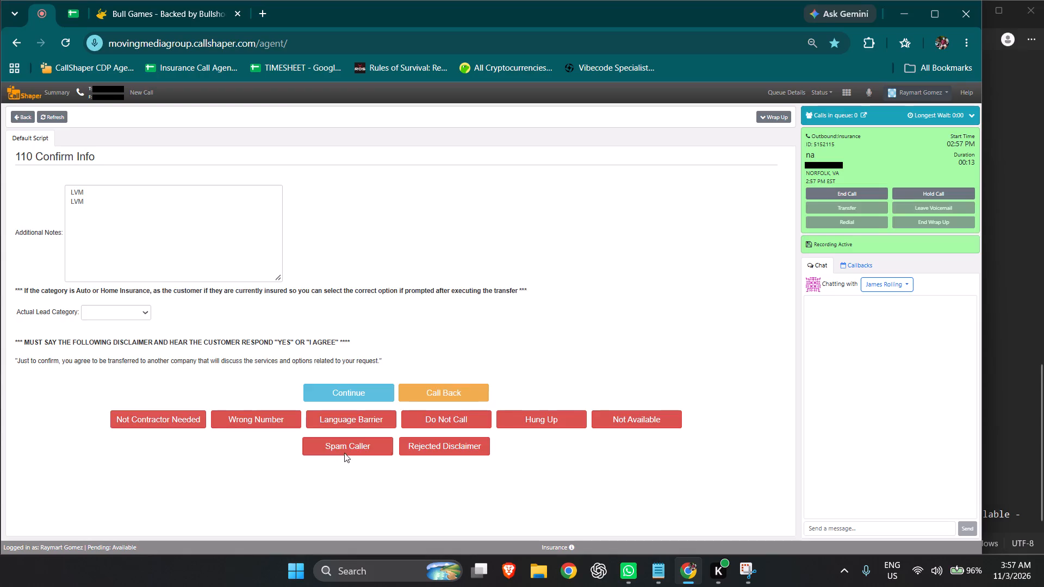
{"action": "left_click", "coordinate": [211, 245]}
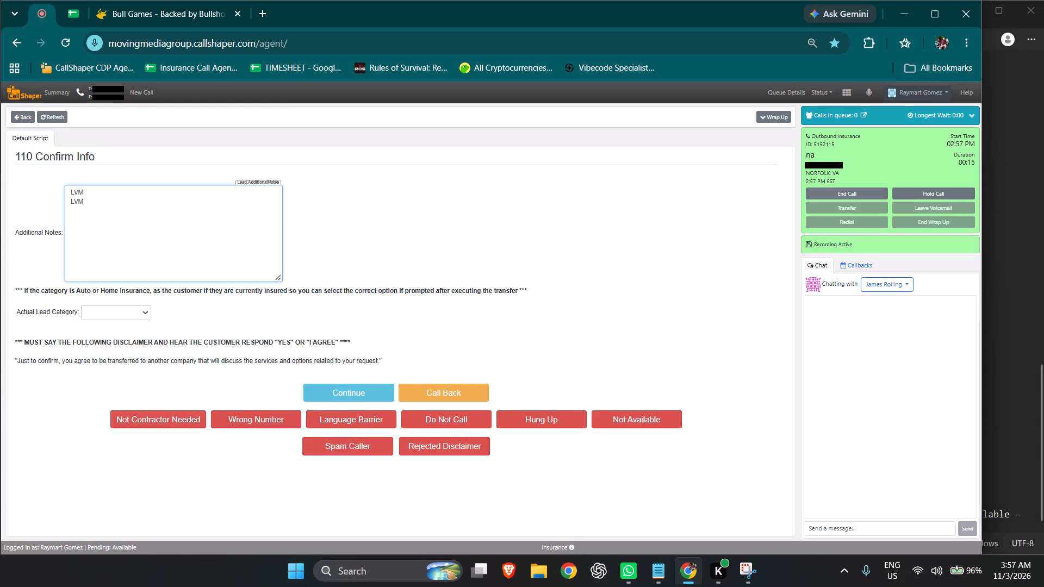
{"action": "key", "text": "Return"}
{"action": "type", "text": "leftvm"}
{"action": "key", "text": "BackSpace"}
{"action": "key", "text": "BackSpace"}
{"action": "key", "text": "space"}
{"action": "type", "text": "vm"}
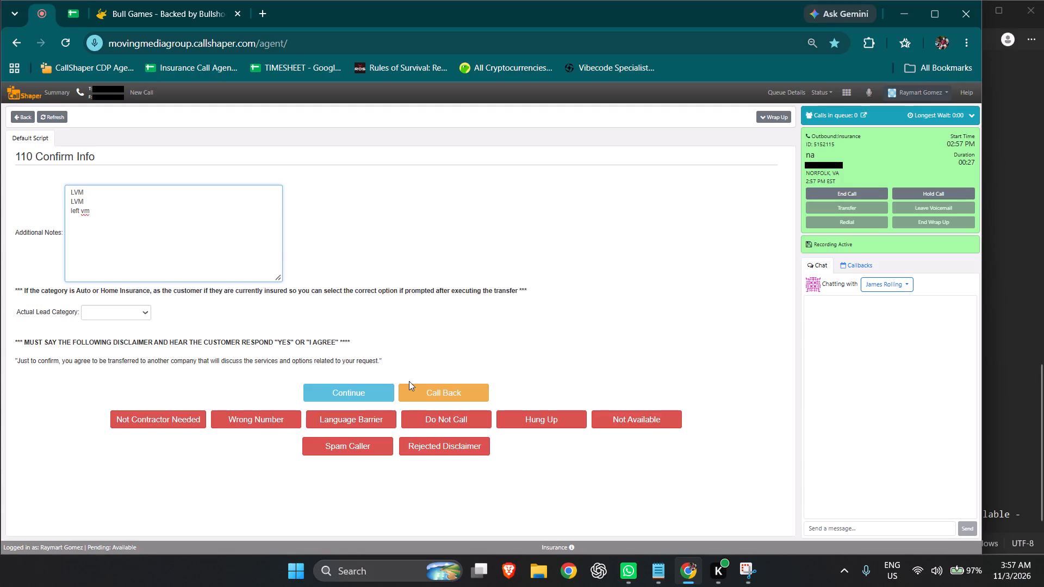
End the Norfolk call, set its disposition to Not Available, finish it and end the wrap-up.
{"action": "left_click", "coordinate": [843, 199]}
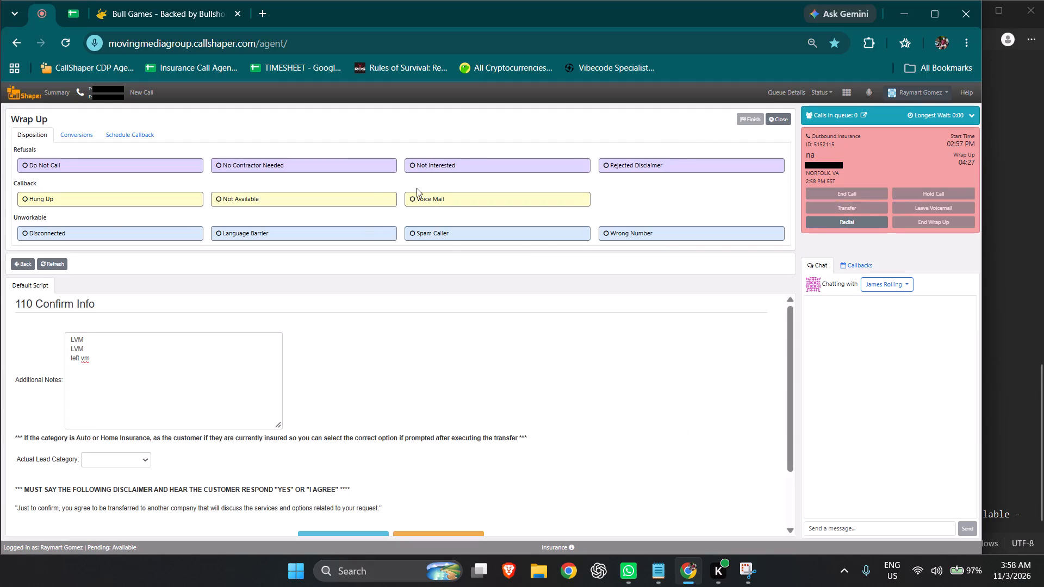
{"action": "left_click", "coordinate": [376, 203]}
{"action": "left_click", "coordinate": [748, 126]}
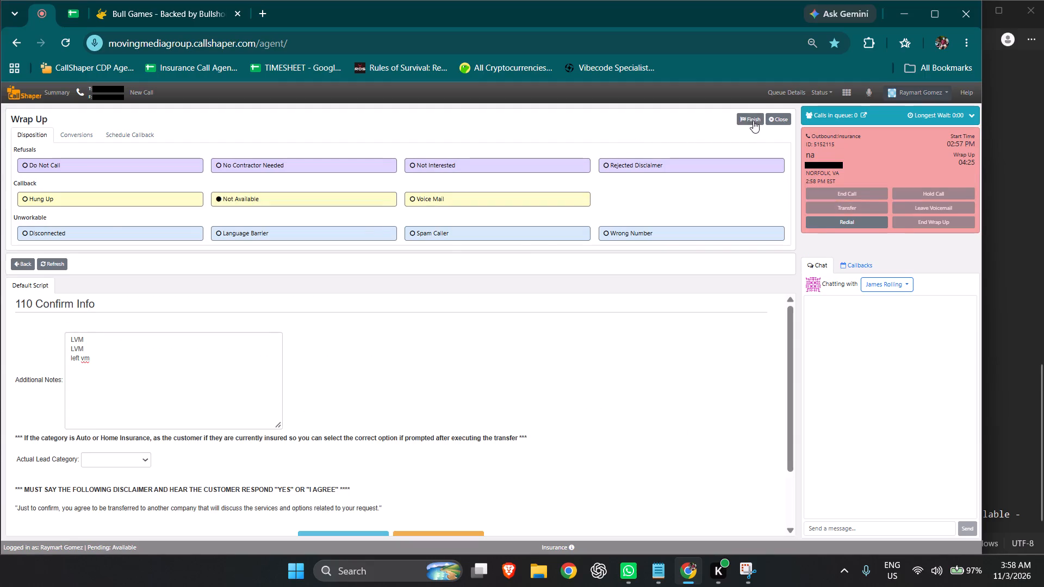
{"action": "left_click", "coordinate": [753, 122]}
{"action": "left_click", "coordinate": [952, 221]}
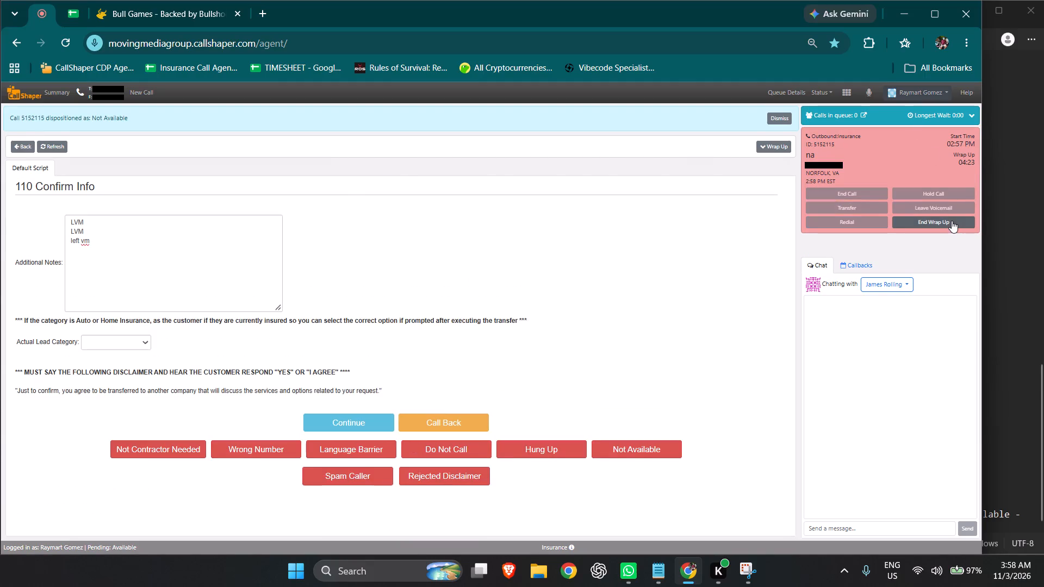
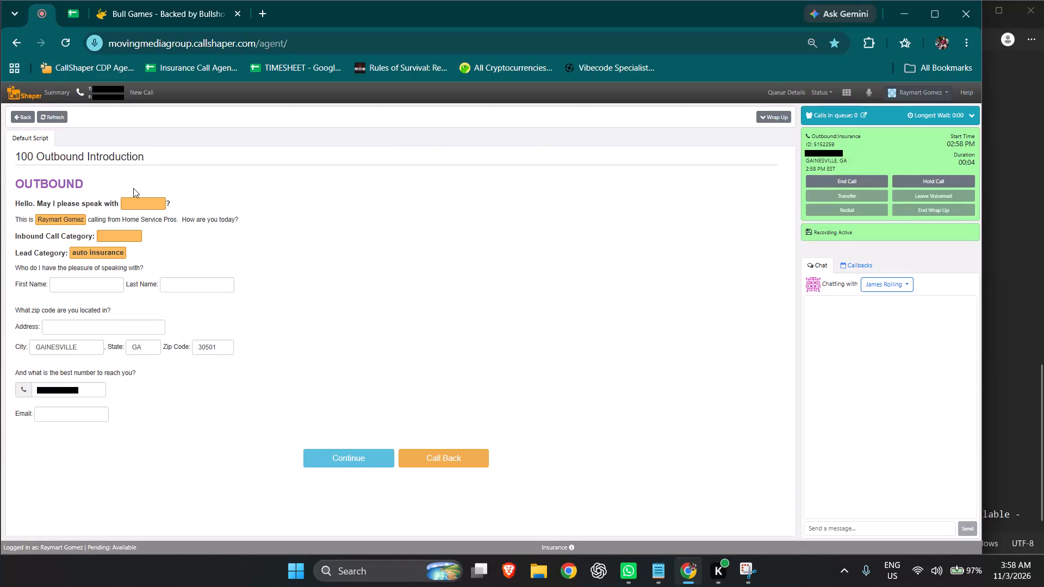
Enter "n/a" as the Gainesville lead's first name and continue the script to Confirm Info.
{"action": "left_click", "coordinate": [98, 279]}
{"action": "type", "text": "n/a"}
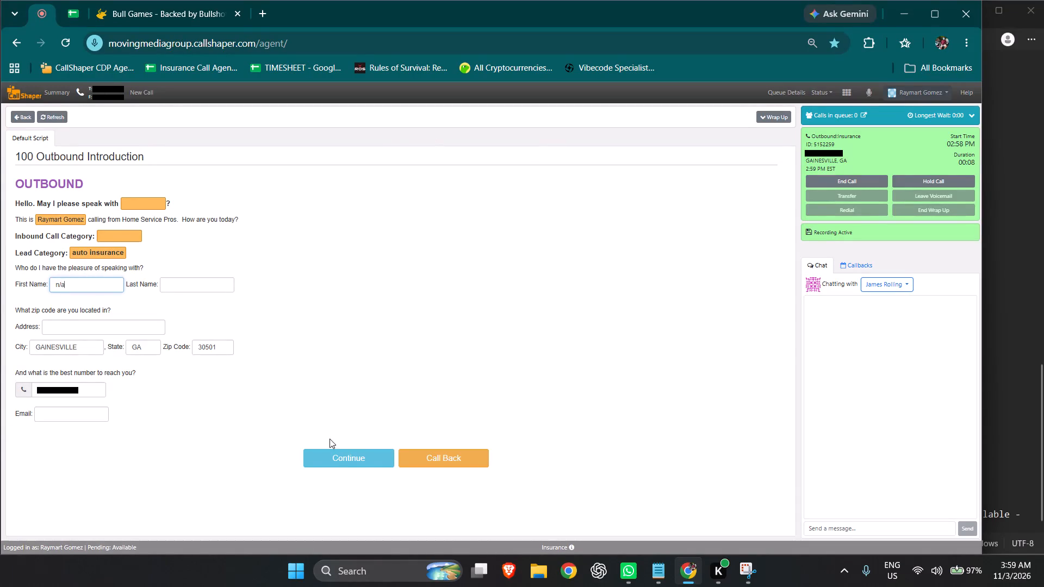
{"action": "left_click", "coordinate": [337, 452]}
Copy the "Schedule callback" line from the Notepad call notes into the Gainesville lead's additional notes.
{"action": "left_click", "coordinate": [125, 203]}
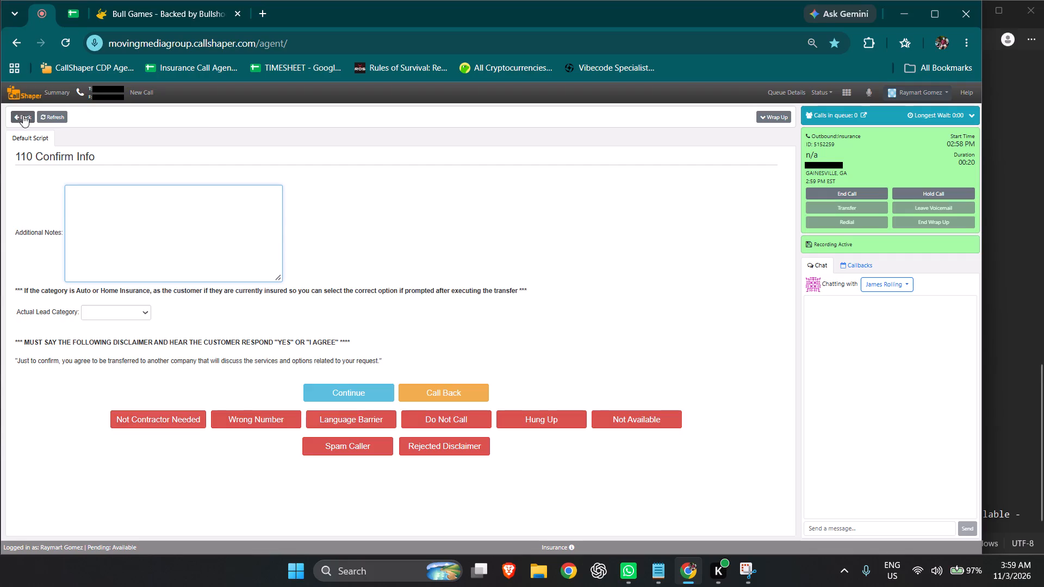
{"action": "left_click", "coordinate": [655, 558]}
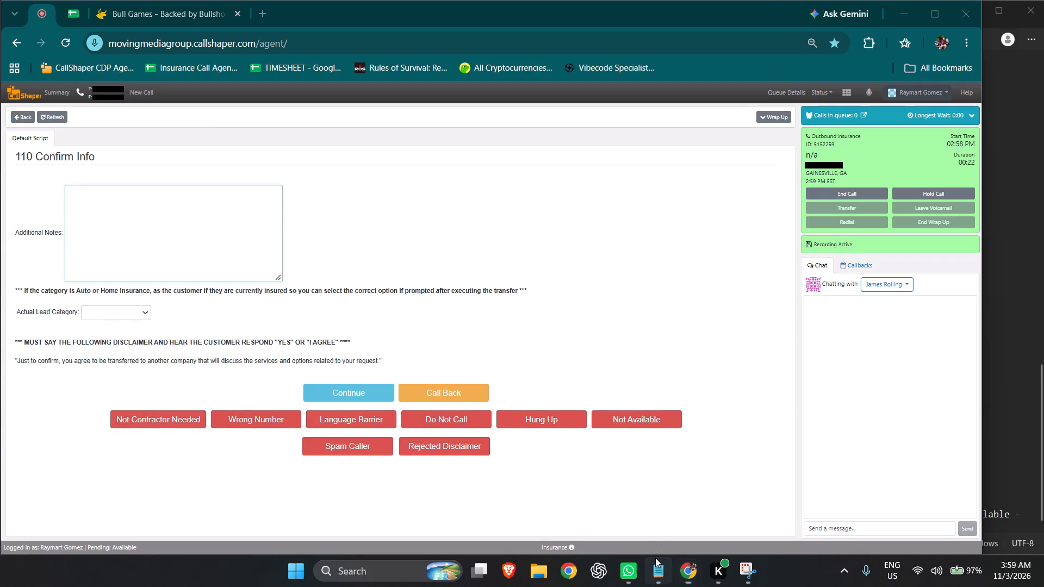
{"action": "left_click", "coordinate": [772, 460]}
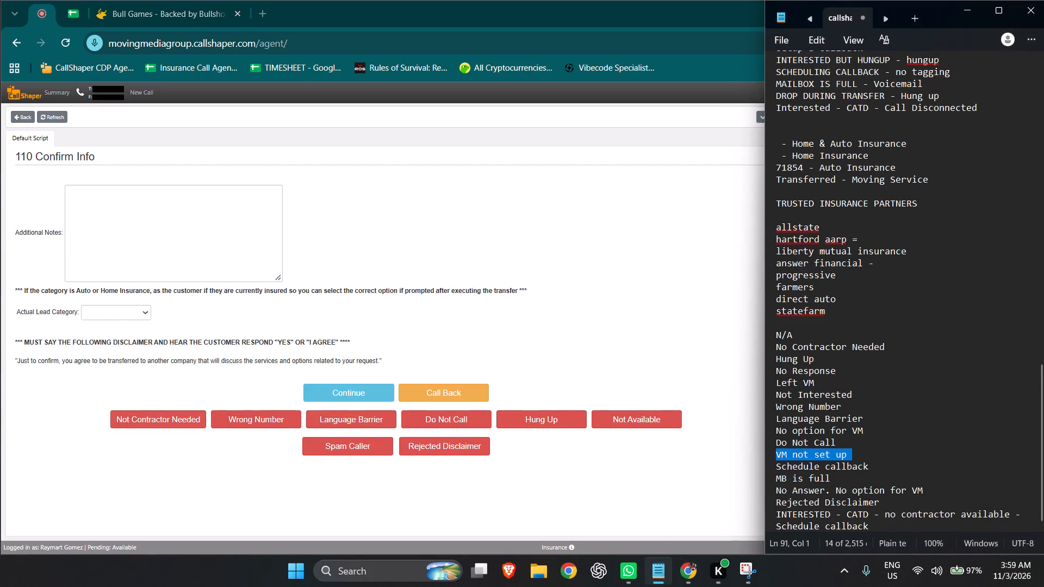
{"action": "left_click", "coordinate": [772, 466]}
{"action": "key", "text": "ctrl+c"}
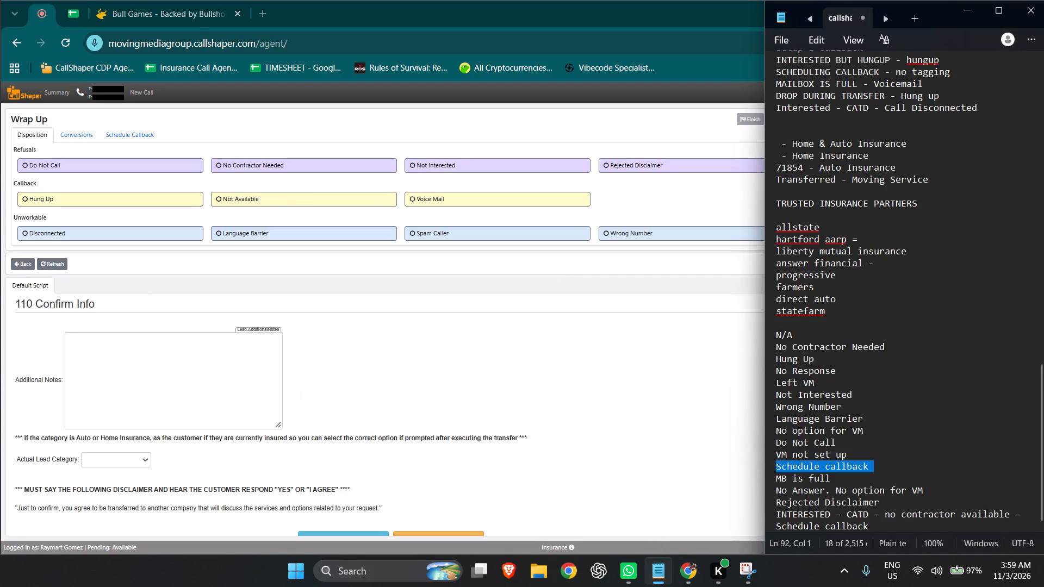
{"action": "left_click", "coordinate": [176, 426]}
{"action": "key", "text": "ctrl+v"}
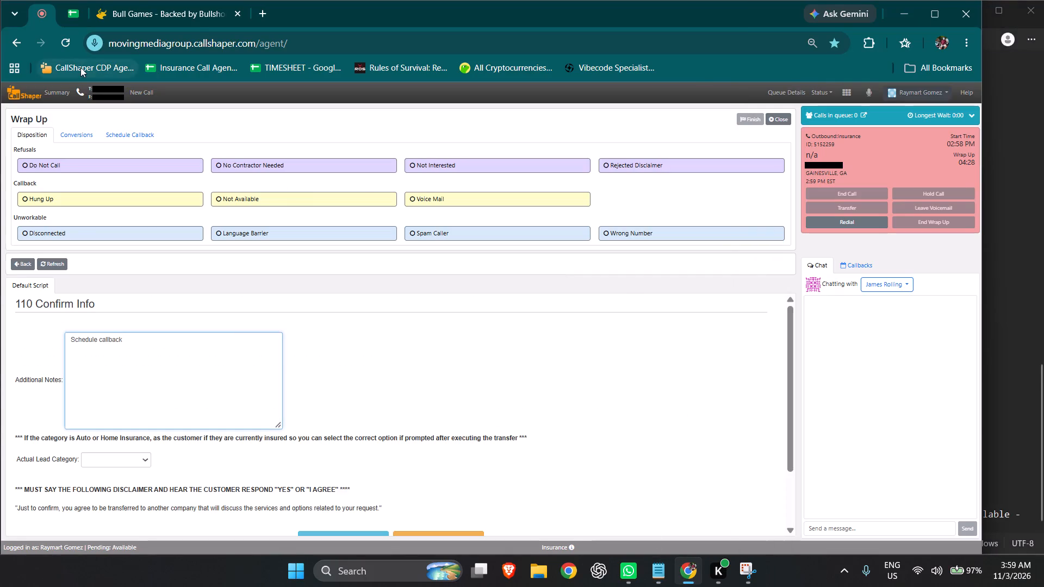
Schedule the Gainesville lead's callback for 4:45 pm Eastern, then finish the call and end the wrap-up.
{"action": "left_click", "coordinate": [117, 143]}
{"action": "left_click", "coordinate": [125, 138]}
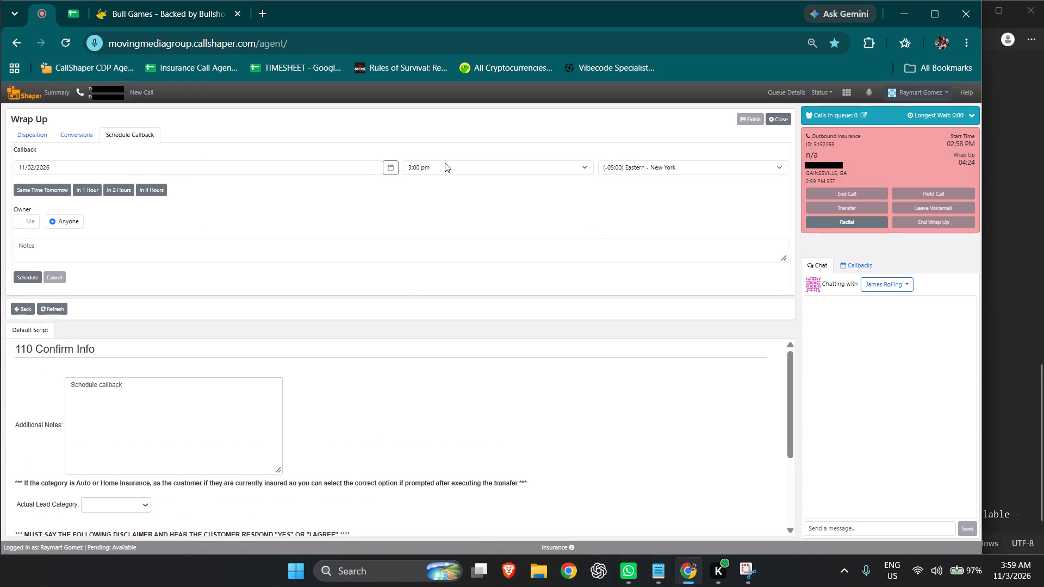
{"action": "left_click", "coordinate": [445, 163]}
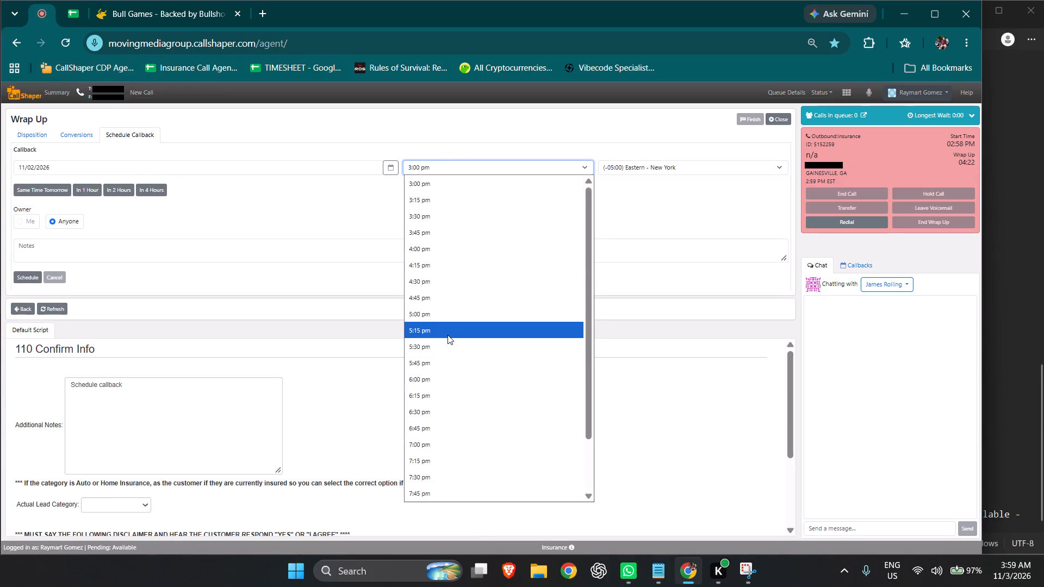
{"action": "left_click", "coordinate": [446, 298]}
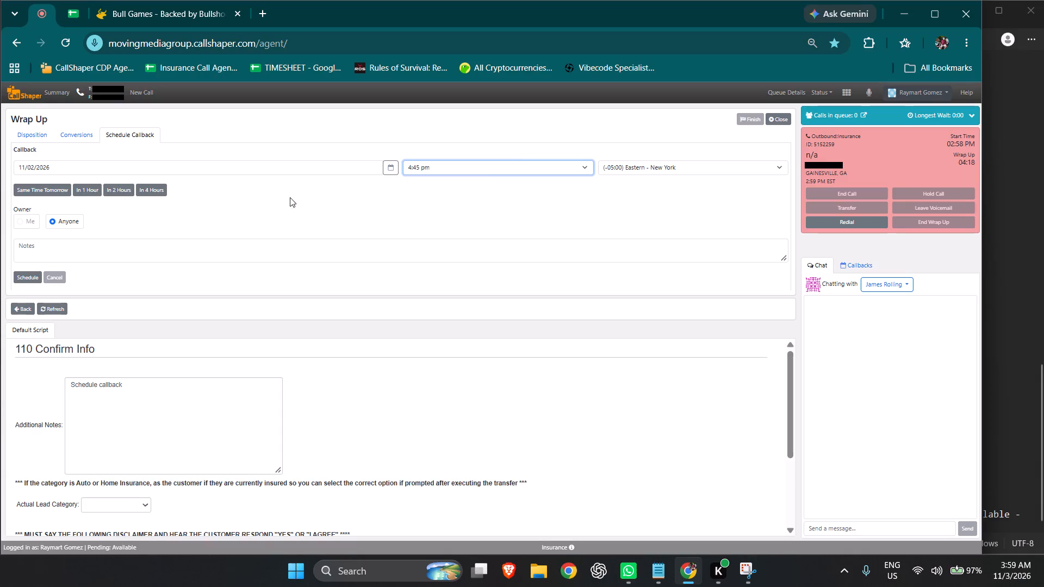
{"action": "left_click", "coordinate": [24, 274]}
{"action": "left_click", "coordinate": [742, 116]}
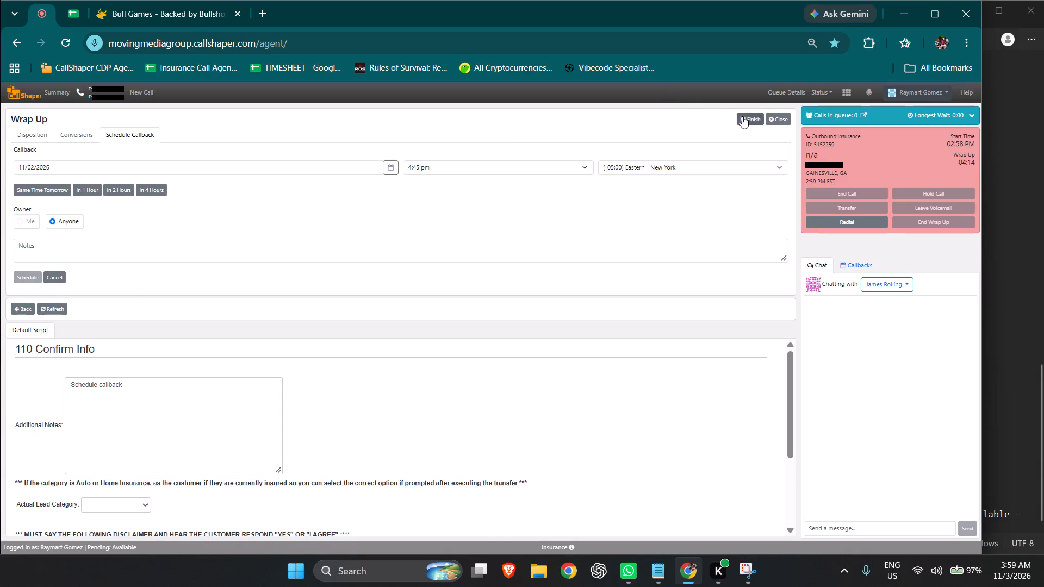
{"action": "left_click", "coordinate": [915, 224]}
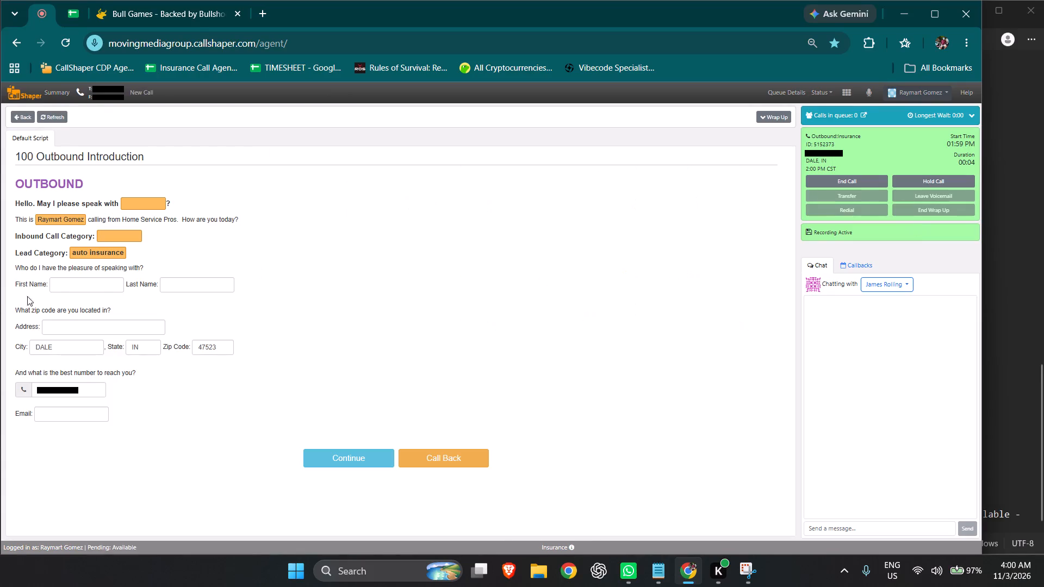
Enter "n.a" as the Dale lead's first name and continue the script to Confirm Info.
{"action": "left_click_drag", "start_coordinate": [90, 295], "coordinate": [91, 277]}
{"action": "left_click_drag", "start_coordinate": [91, 277], "coordinate": [89, 283]}
{"action": "left_click", "coordinate": [89, 283]}
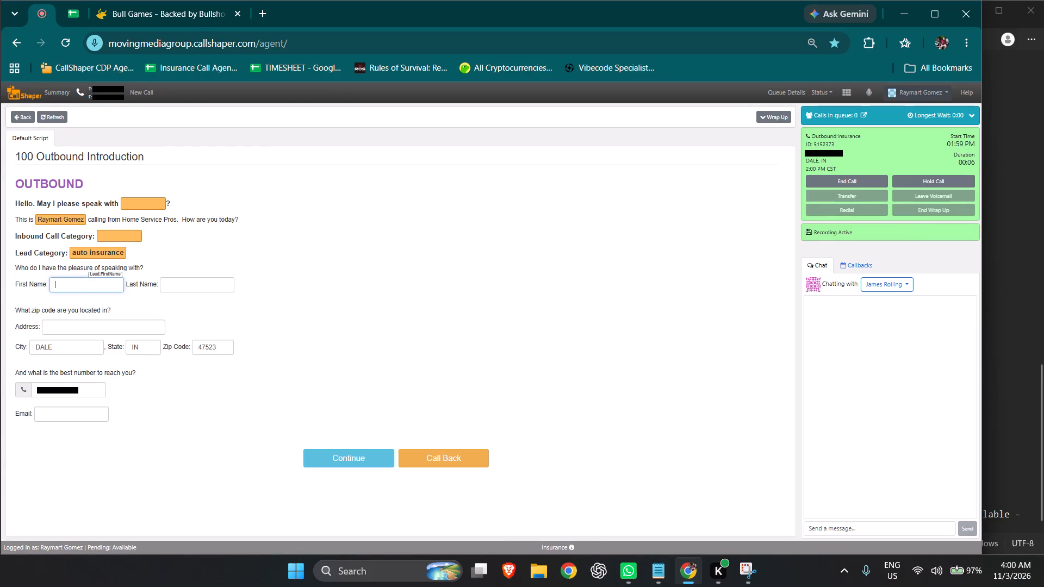
{"action": "type", "text": "n."}
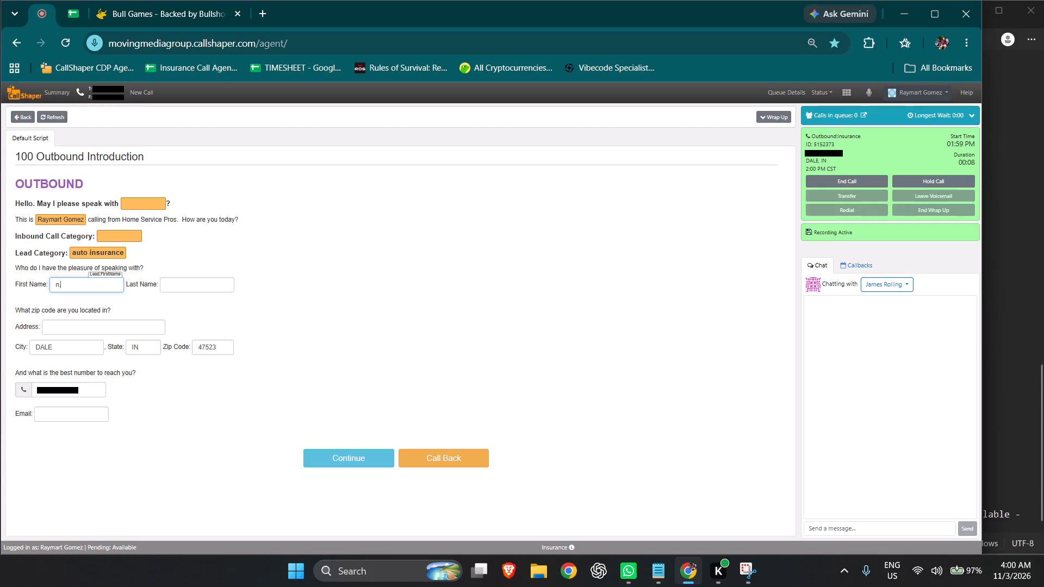
{"action": "key", "text": "a"}
{"action": "left_click", "coordinate": [361, 454]}
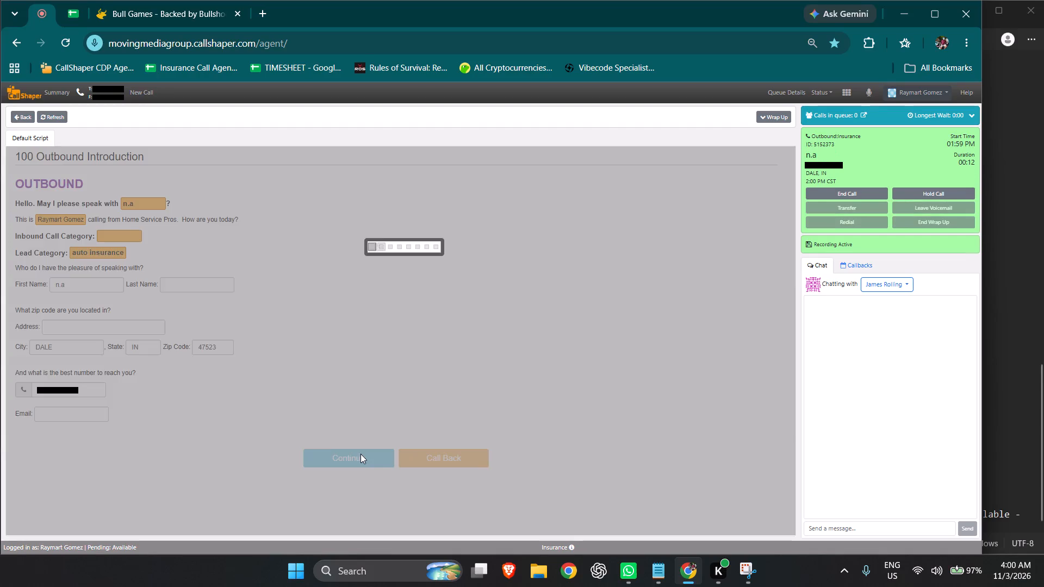
Add "no contractor needed" to the Dale lead's additional notes.
{"action": "left_click", "coordinate": [208, 186]}
{"action": "type", "text": "no contractor needed"}
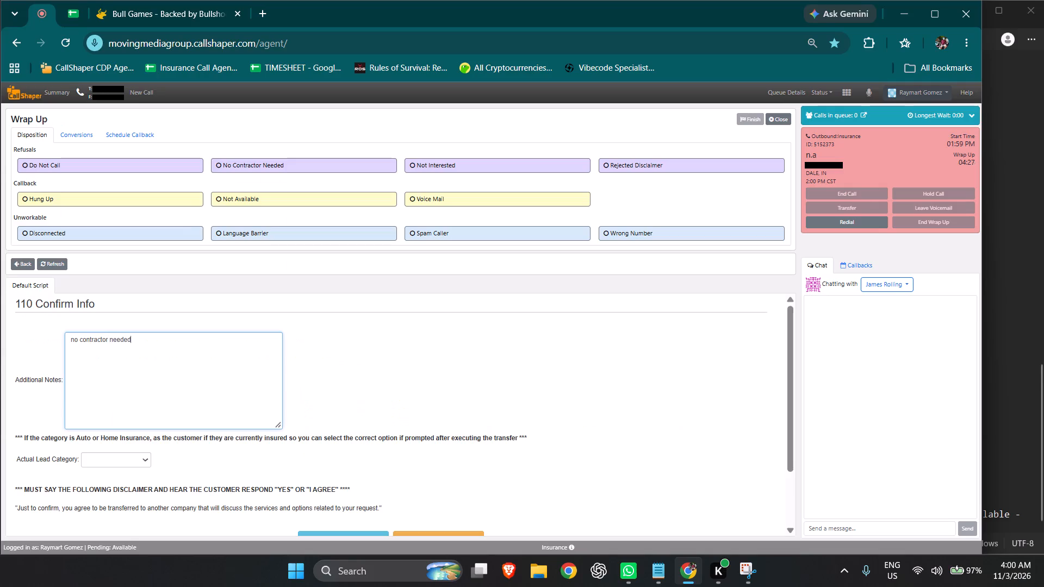
Set the Dale call's disposition to No Contractor Needed, finish it and end the wrap-up.
{"action": "left_click", "coordinate": [269, 158]}
{"action": "left_click", "coordinate": [270, 161]}
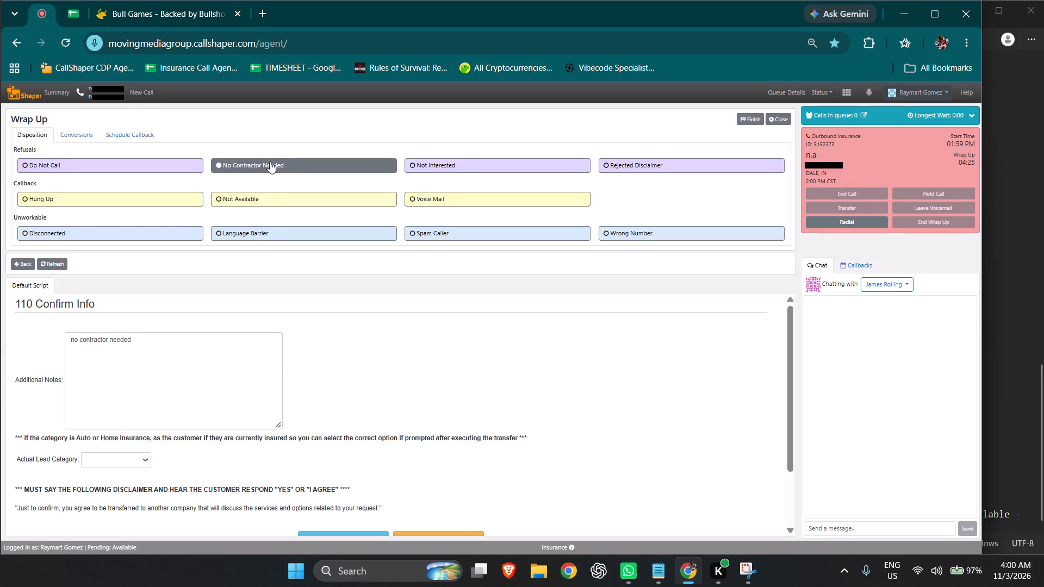
{"action": "left_click", "coordinate": [751, 116]}
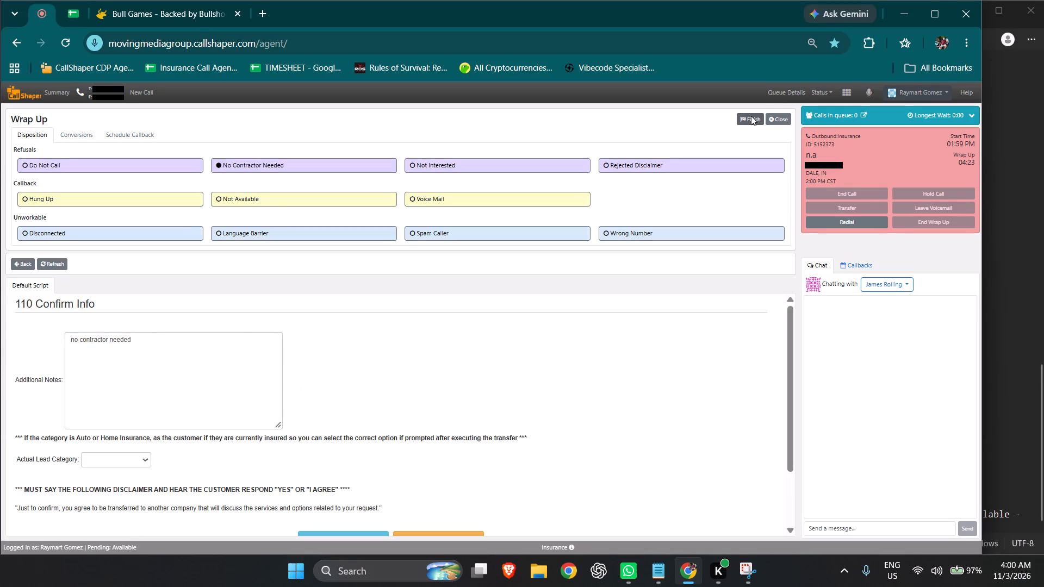
{"action": "left_click", "coordinate": [953, 225]}
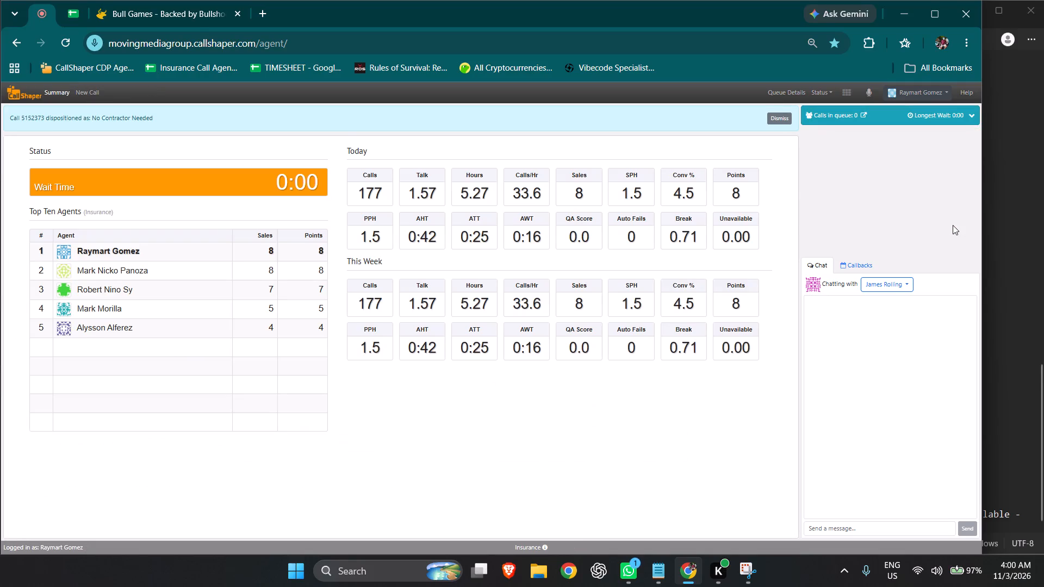
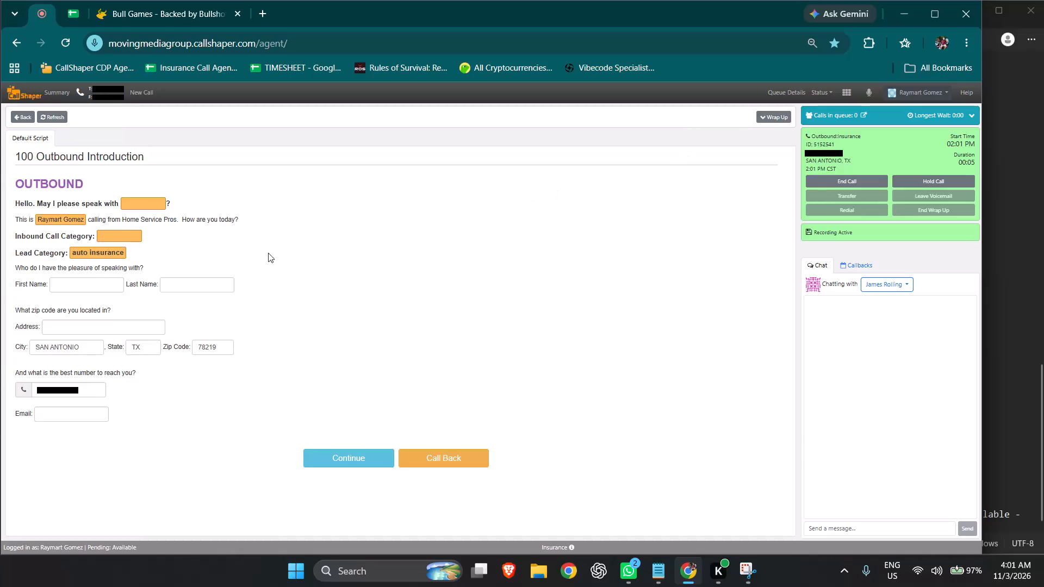
Enter "n/a" as the San Antonio lead's first name and continue the script to Confirm Info.
{"action": "left_click", "coordinate": [110, 288]}
{"action": "type", "text": "n/a"}
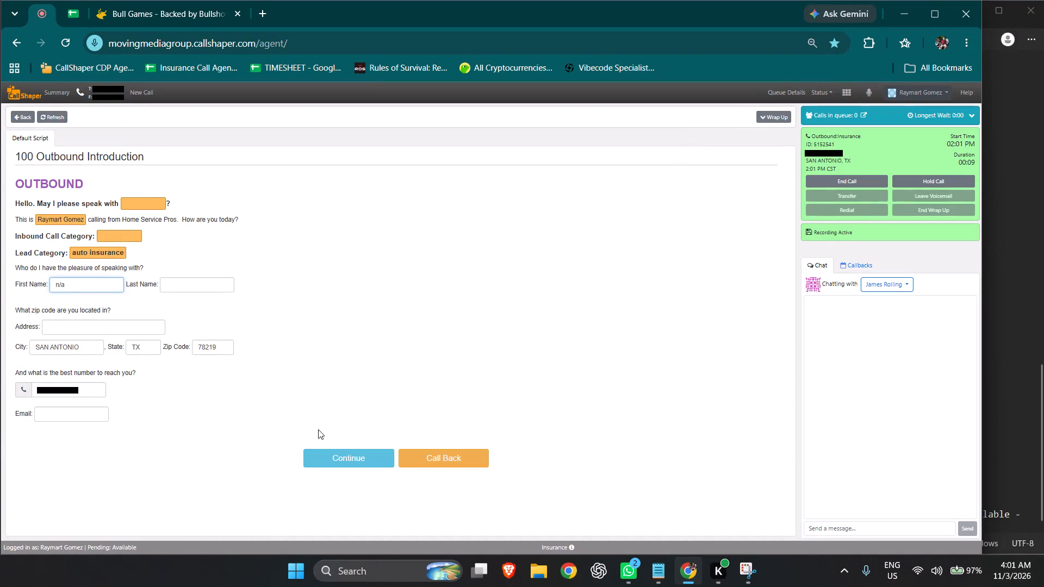
{"action": "left_click_drag", "start_coordinate": [328, 445], "coordinate": [331, 455]}
{"action": "left_click", "coordinate": [331, 455]}
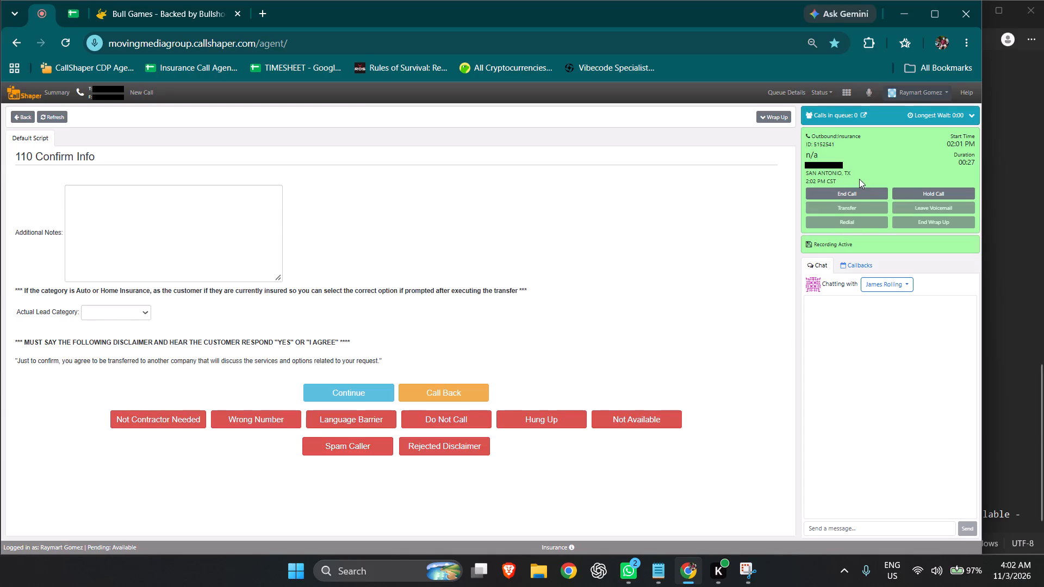
End the San Antonio call and add "left vm" to the lead's additional notes.
{"action": "left_click", "coordinate": [853, 195]}
{"action": "left_click", "coordinate": [197, 358]}
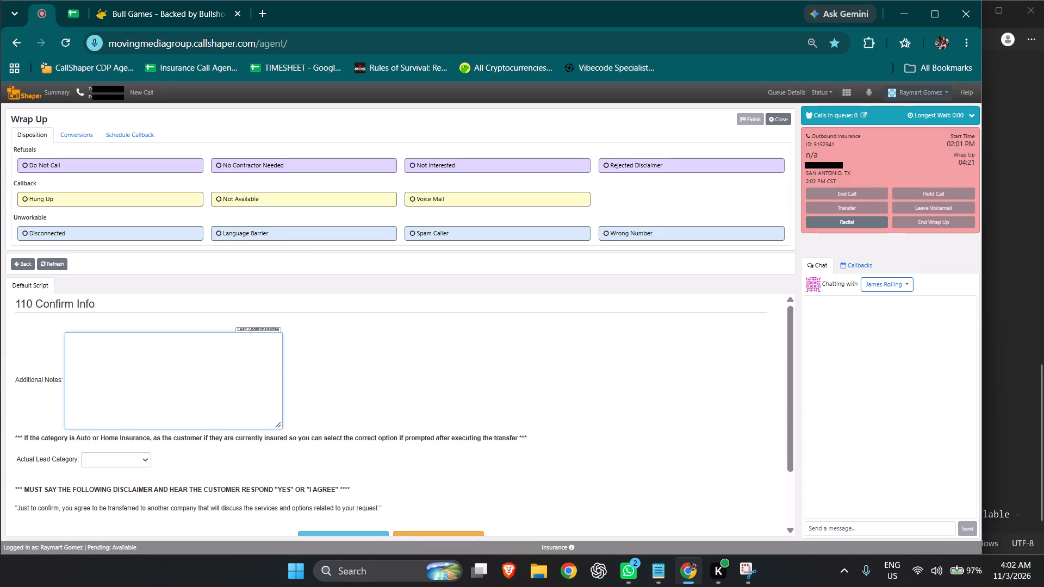
{"action": "type", "text": "left vm"}
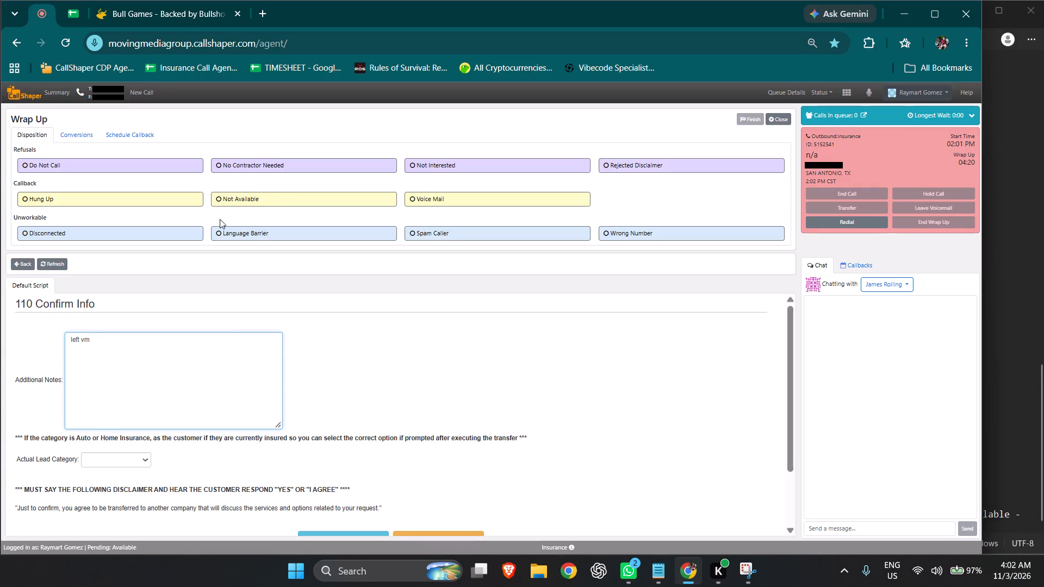
Set the San Antonio call's disposition to Not Available, finish it and end the wrap-up.
{"action": "left_click", "coordinate": [283, 208]}
{"action": "left_click", "coordinate": [296, 202]}
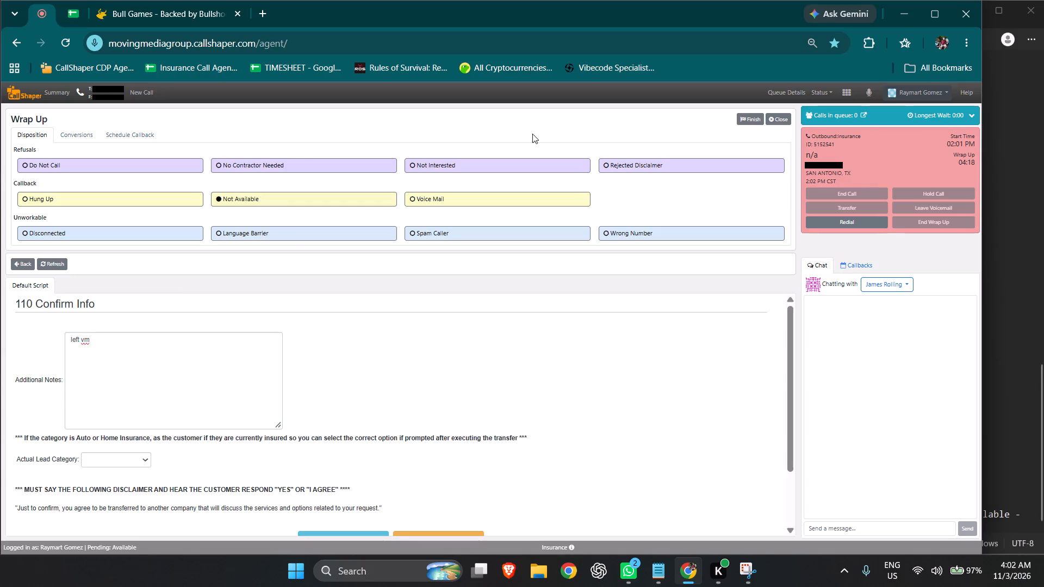
{"action": "left_click", "coordinate": [750, 122]}
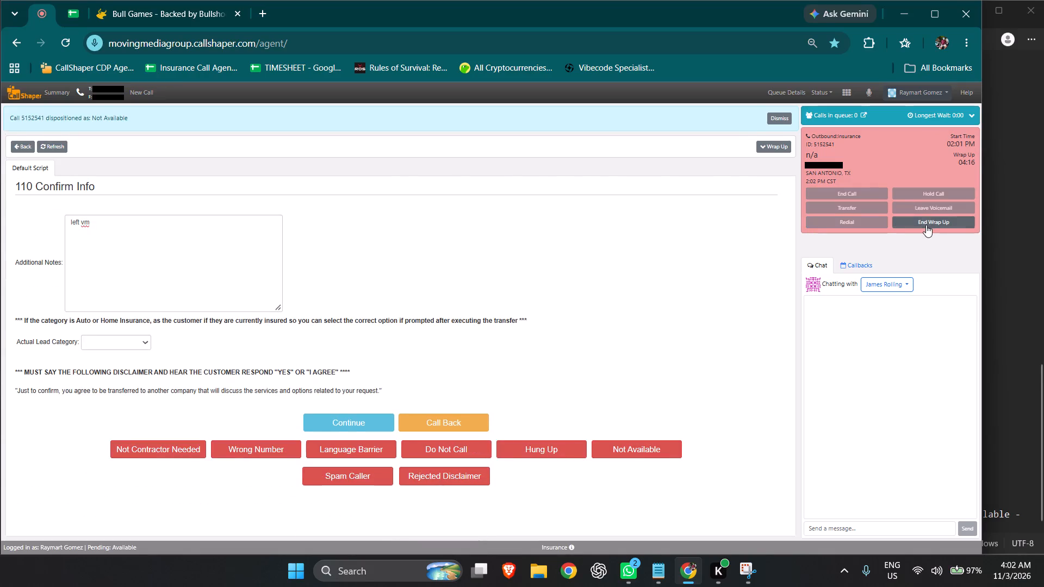
{"action": "left_click", "coordinate": [926, 225]}
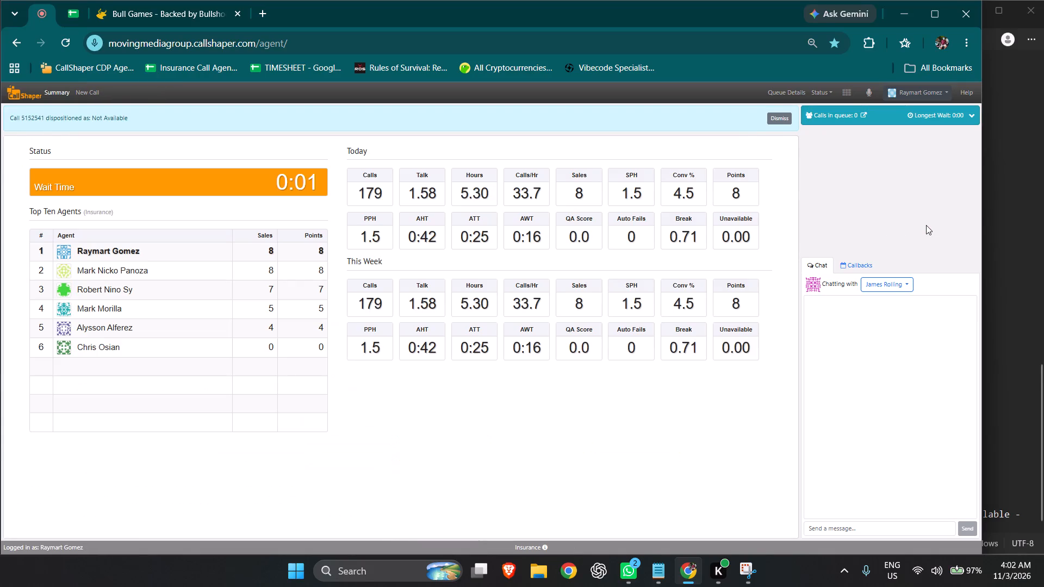
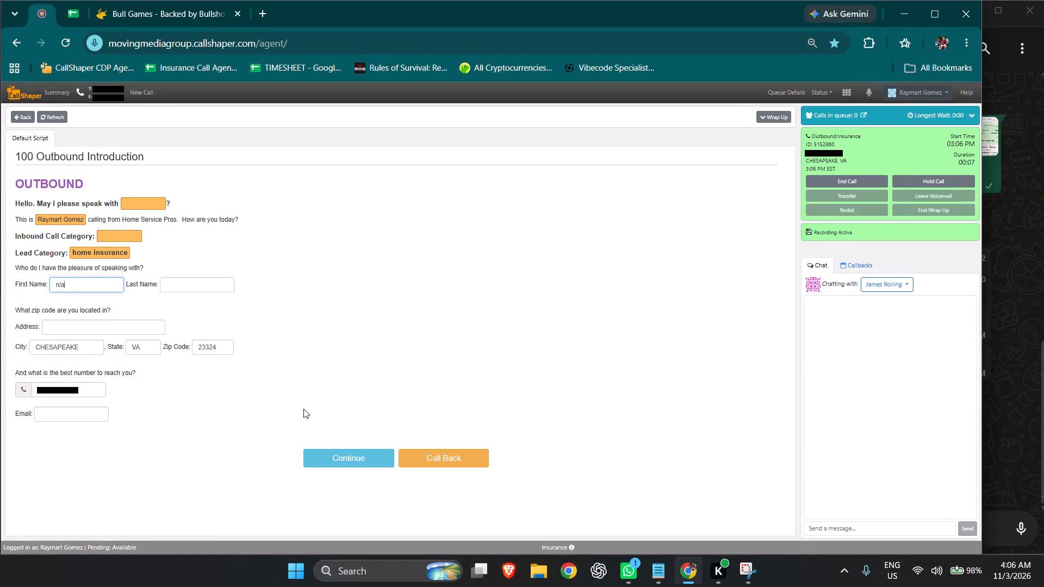
Continue the Chesapeake lead's script to Confirm Info, add "no response" to the additional notes and end the call.
{"action": "left_click", "coordinate": [338, 451]}
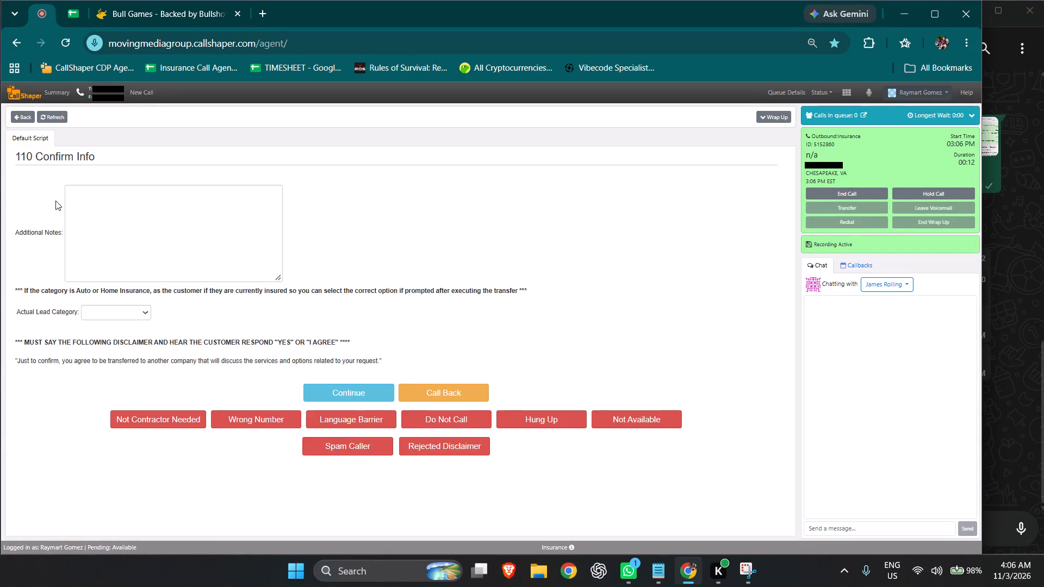
{"action": "left_click_drag", "start_coordinate": [55, 201], "coordinate": [119, 216]}
{"action": "left_click", "coordinate": [119, 216]}
{"action": "type", "text": "no response"}
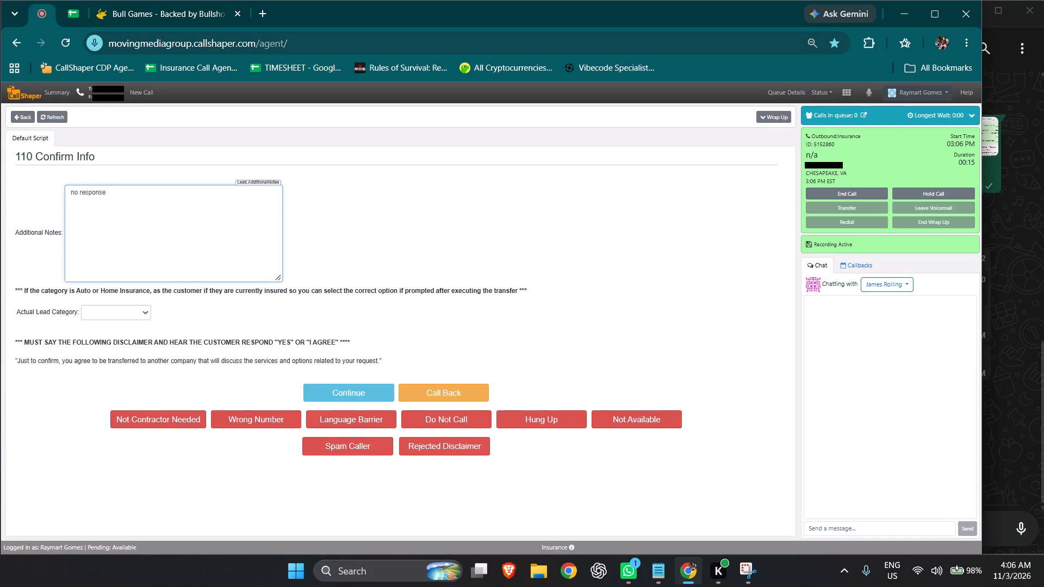
{"action": "left_click", "coordinate": [840, 195]}
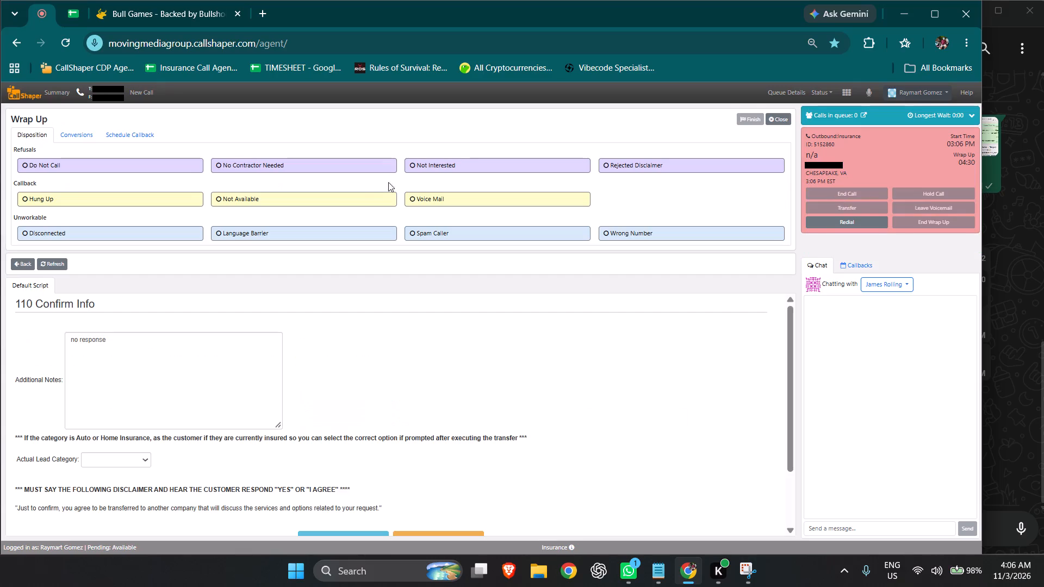
Set the Chesapeake call's disposition to Not Available, finish it and end the wrap-up.
{"action": "left_click", "coordinate": [366, 202]}
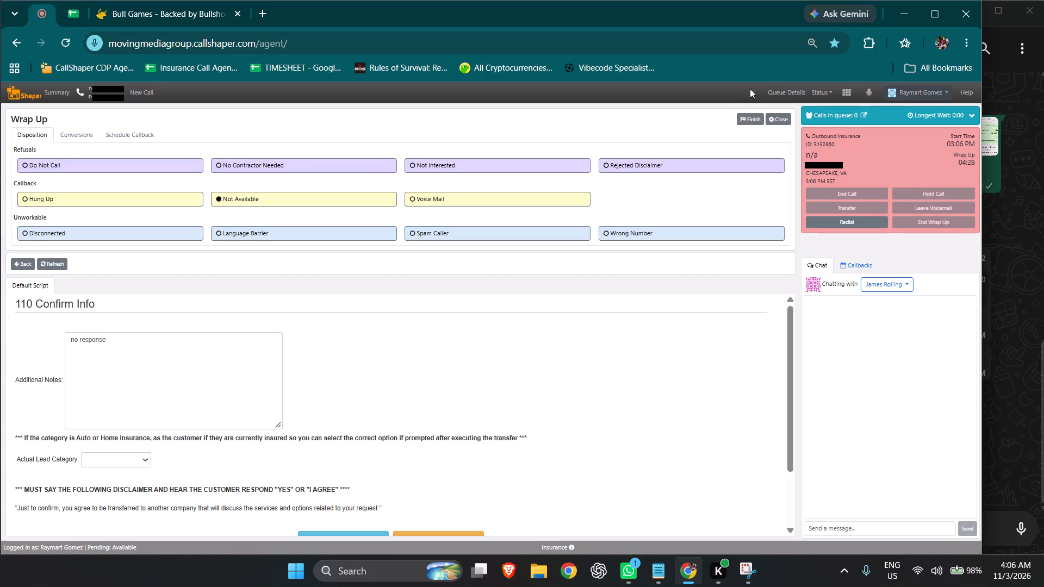
{"action": "left_click", "coordinate": [741, 123]}
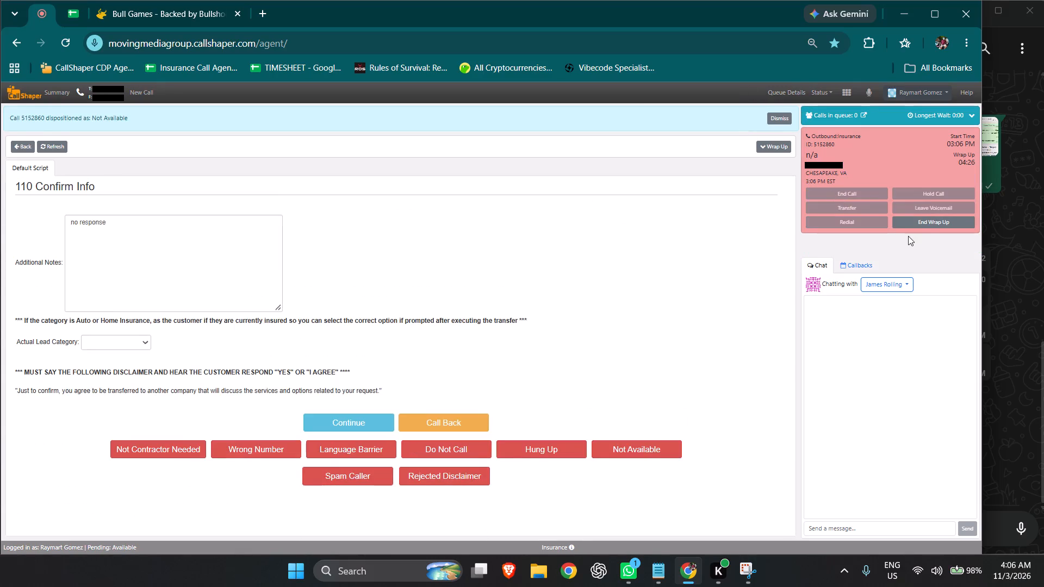
{"action": "left_click", "coordinate": [925, 224]}
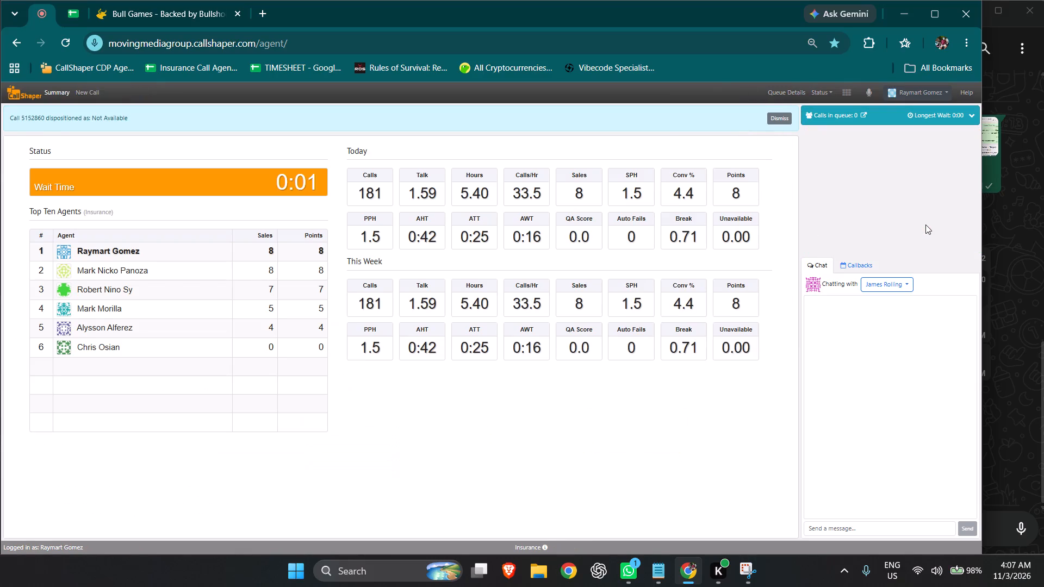
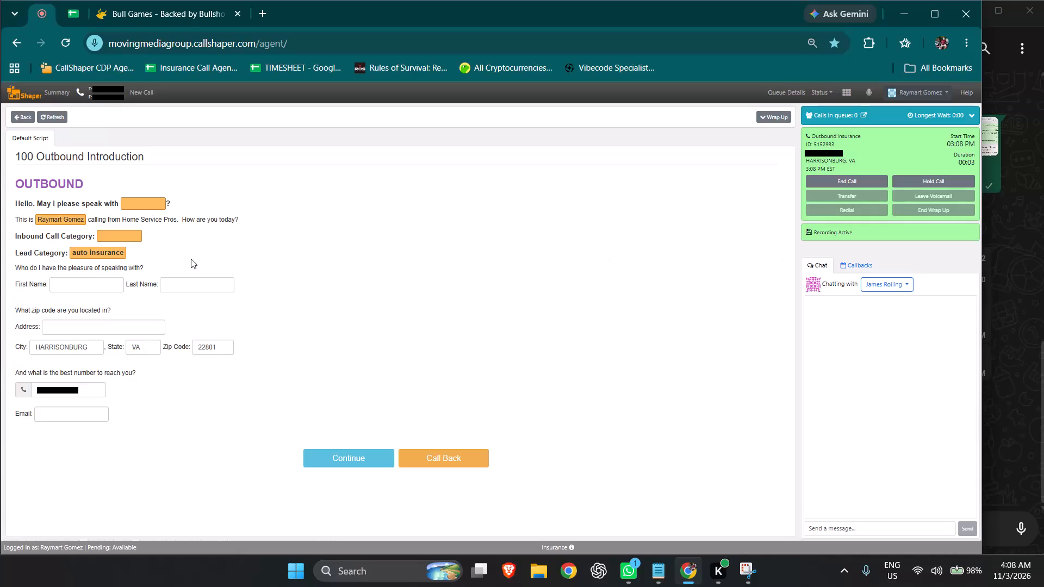
Enter "n/a" as the Harrisonburg lead's first name and add "no contractor needed" to the additional notes on Confirm Info.
{"action": "left_click", "coordinate": [59, 289]}
{"action": "type", "text": "n/a"}
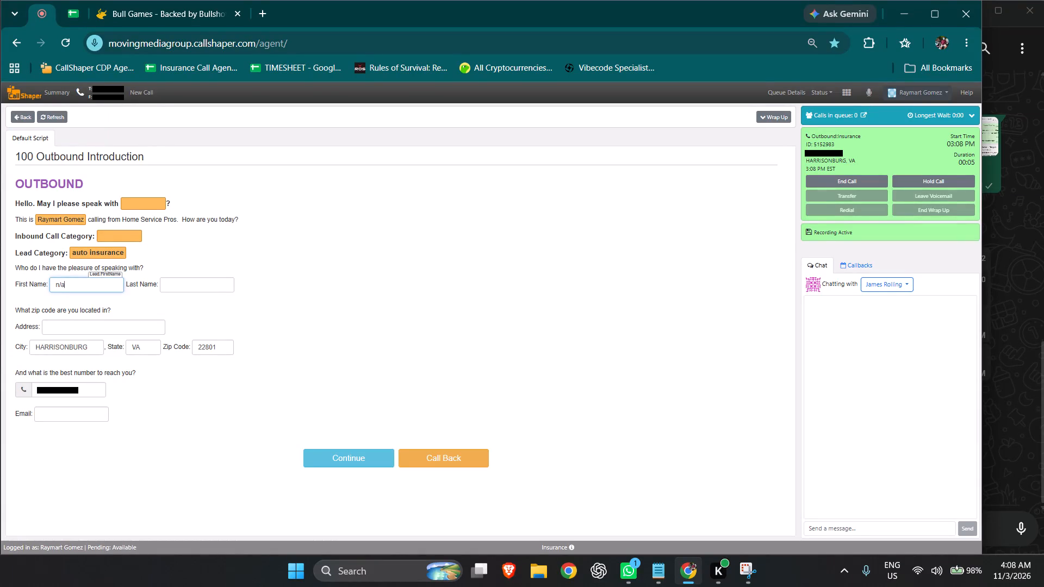
{"action": "left_click", "coordinate": [328, 455]}
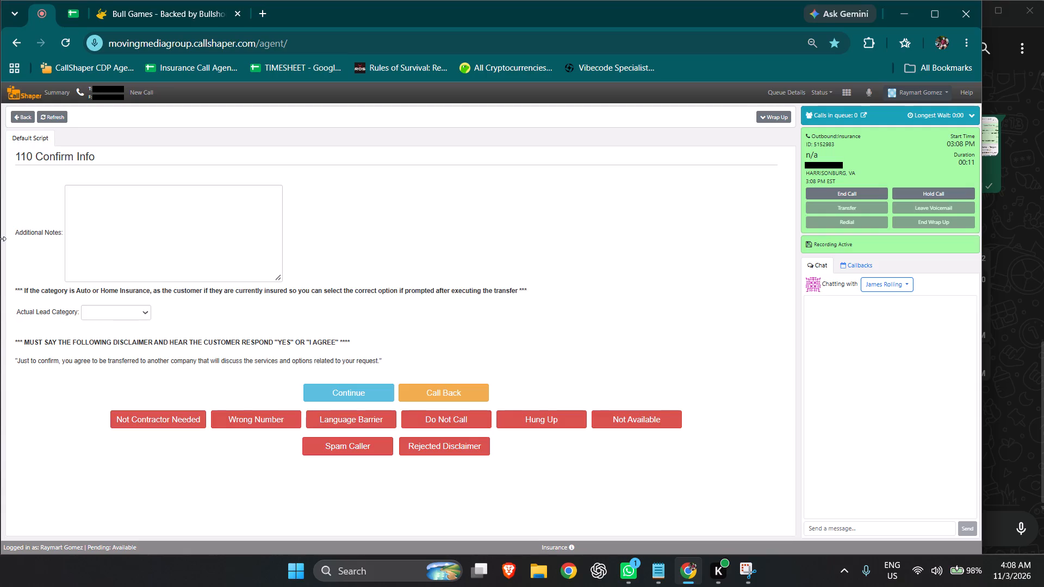
{"action": "left_click", "coordinate": [108, 210]}
{"action": "type", "text": "no contractor new"}
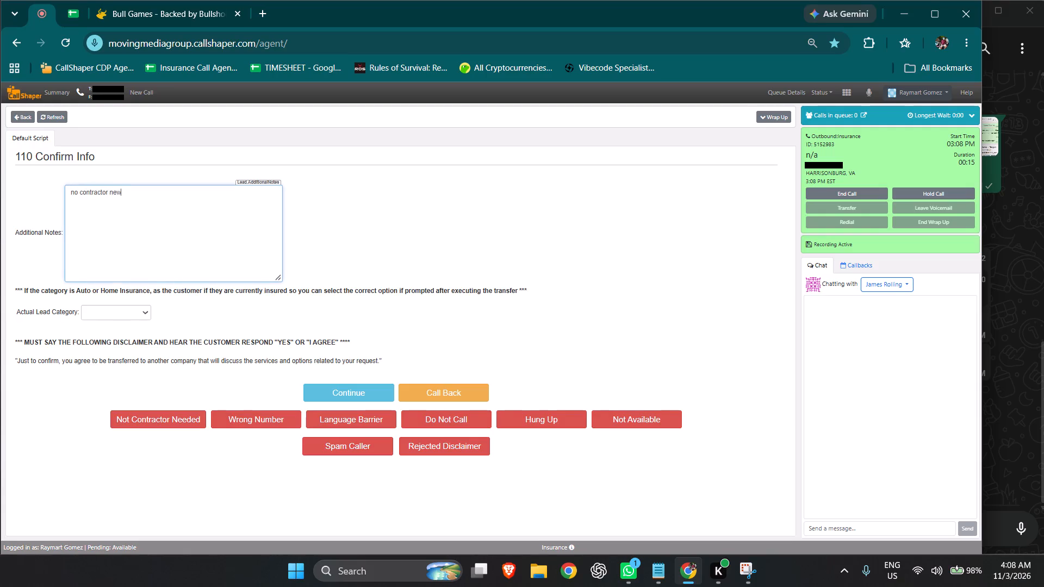
{"action": "key", "text": "BackSpace"}
{"action": "type", "text": "eded"}
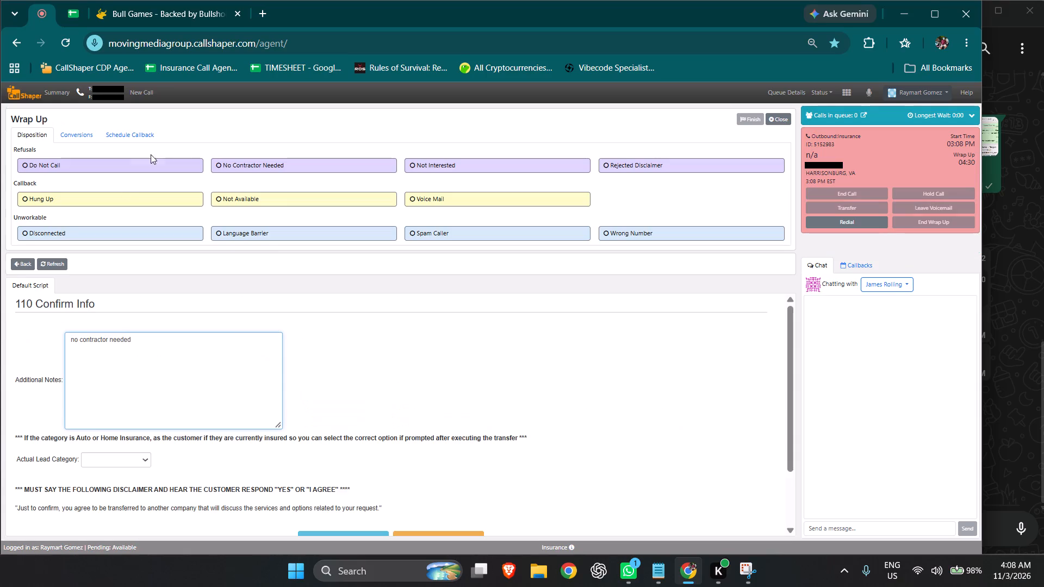
Set the Harrisonburg call's disposition to No Contractor Needed, finish it and end the wrap-up.
{"action": "left_click", "coordinate": [233, 165]}
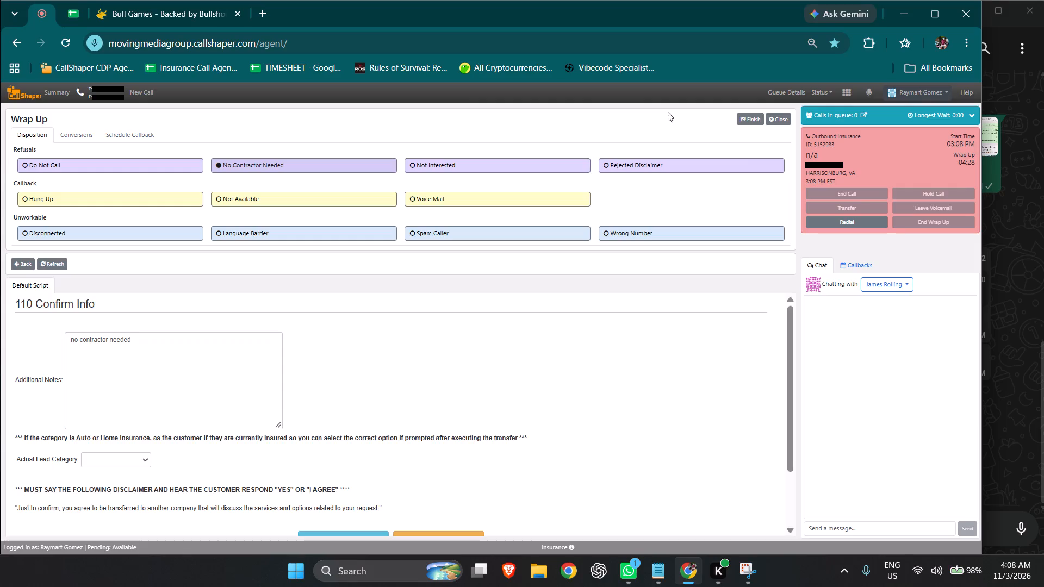
{"action": "left_click", "coordinate": [753, 121]}
{"action": "left_click", "coordinate": [942, 223]}
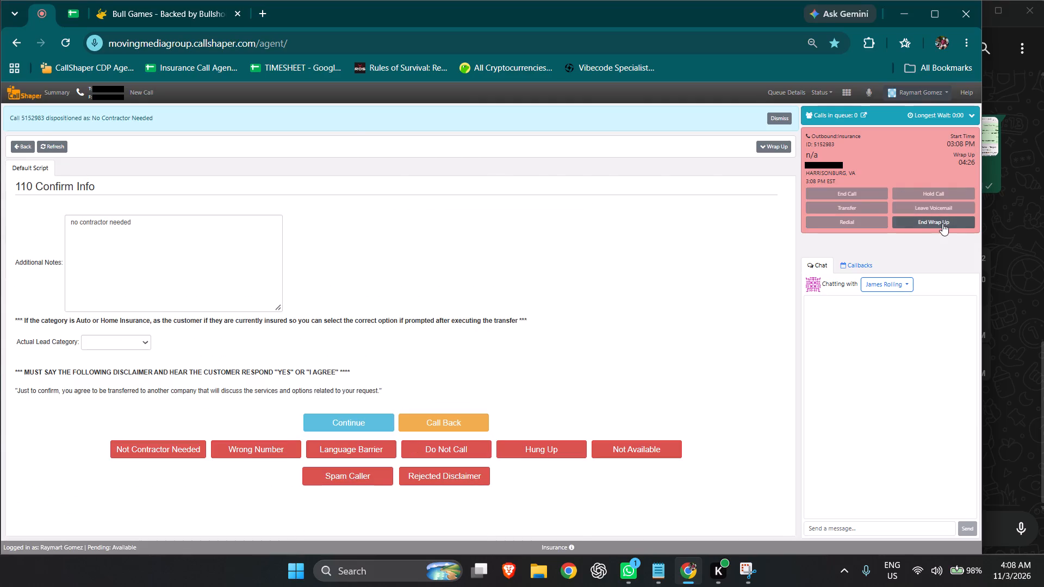
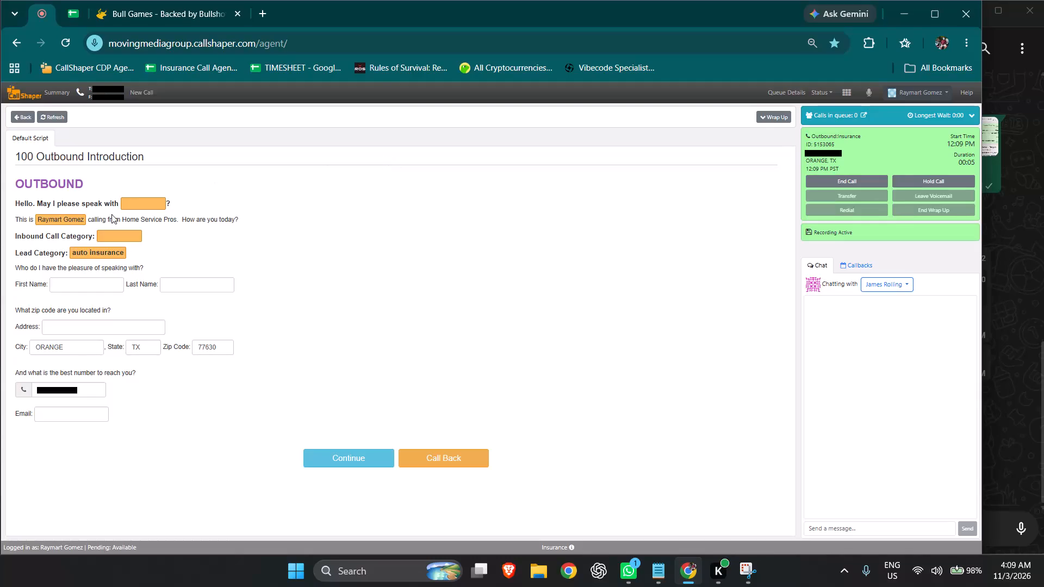
Enter "n/a" as the Orange, TX lead's first name and continue to Confirm Info.
{"action": "left_click", "coordinate": [86, 283]}
{"action": "type", "text": "n/a"}
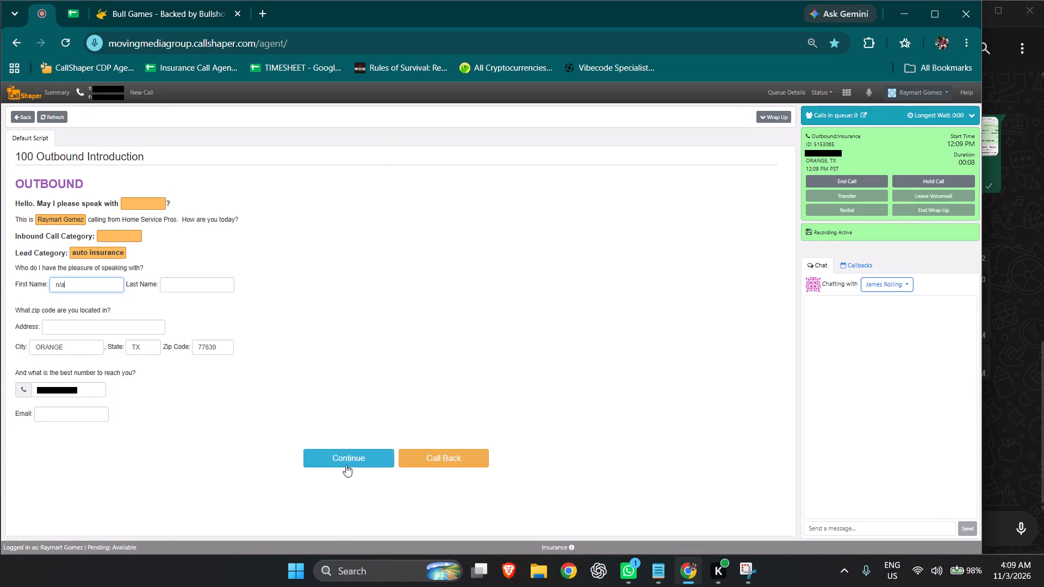
{"action": "left_click", "coordinate": [346, 465]}
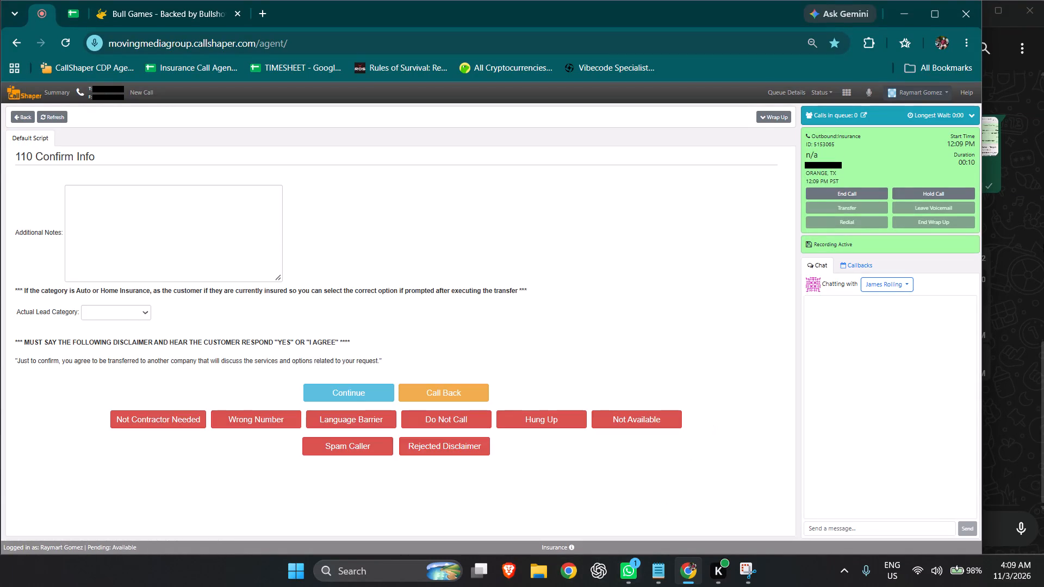
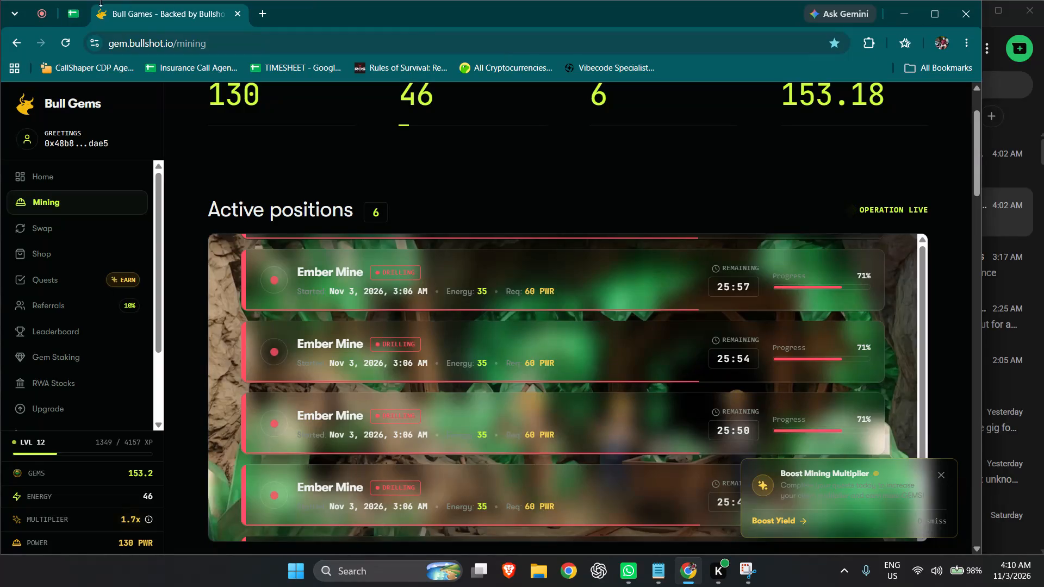
Return to the CallShaper agent page, enter "n/a" as the Sacramento, CA lead's first name, and continue to Confirm Info.
{"action": "left_click", "coordinate": [36, 17]}
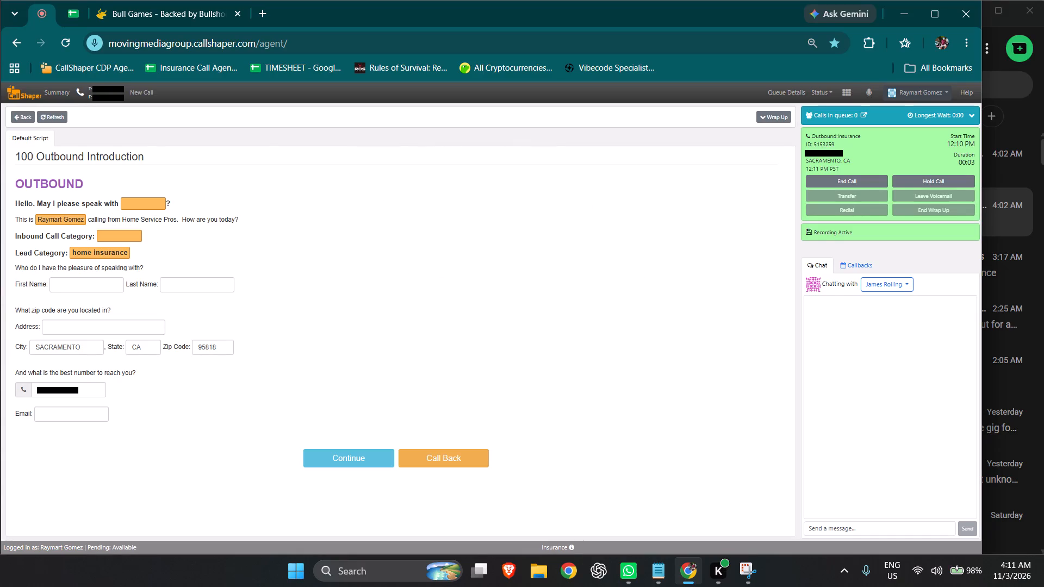
{"action": "left_click", "coordinate": [74, 279]}
{"action": "type", "text": "n/a"}
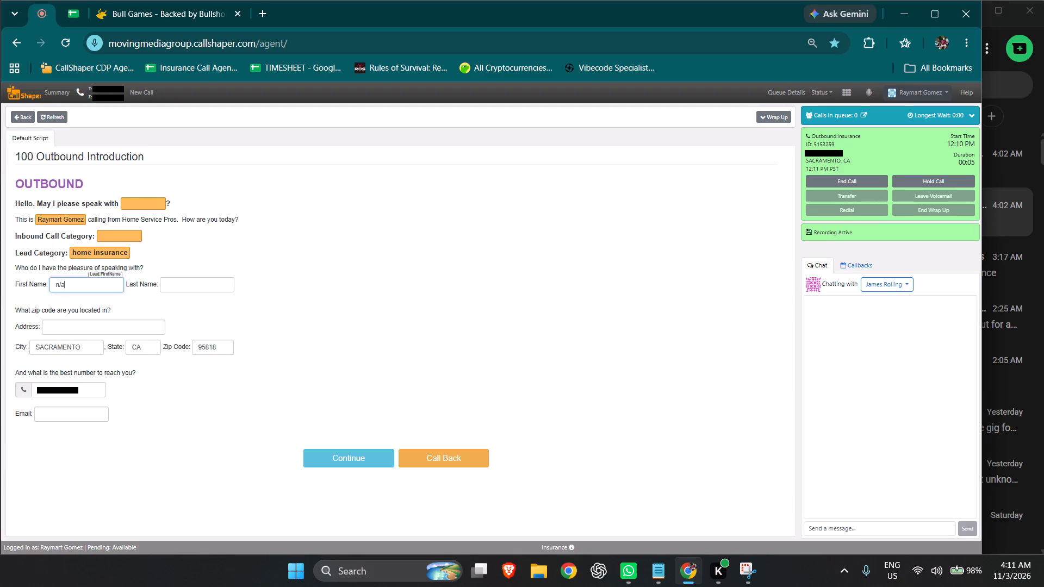
{"action": "left_click", "coordinate": [340, 451]}
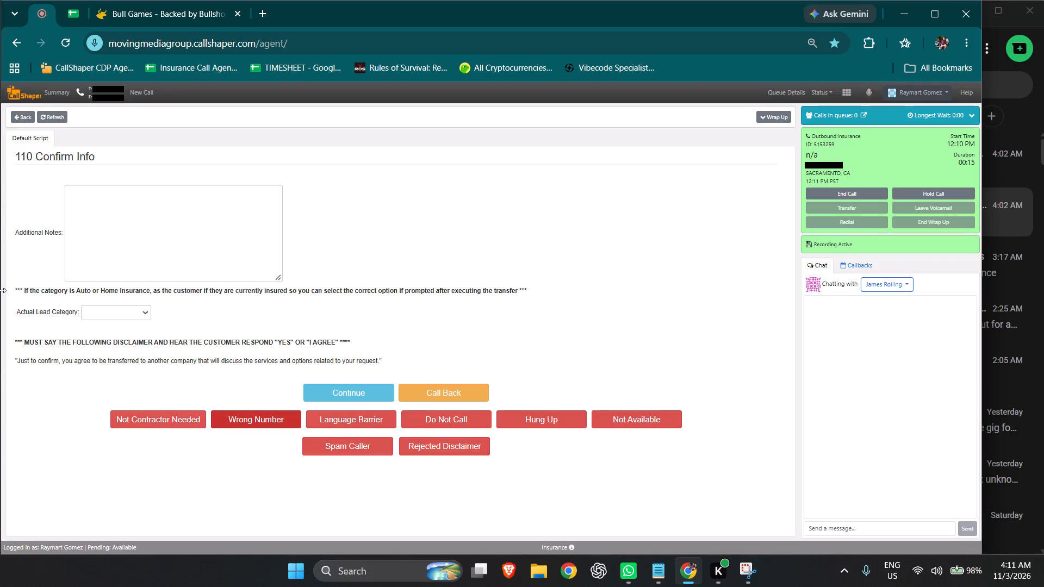
{"action": "left_click", "coordinate": [15, 116]}
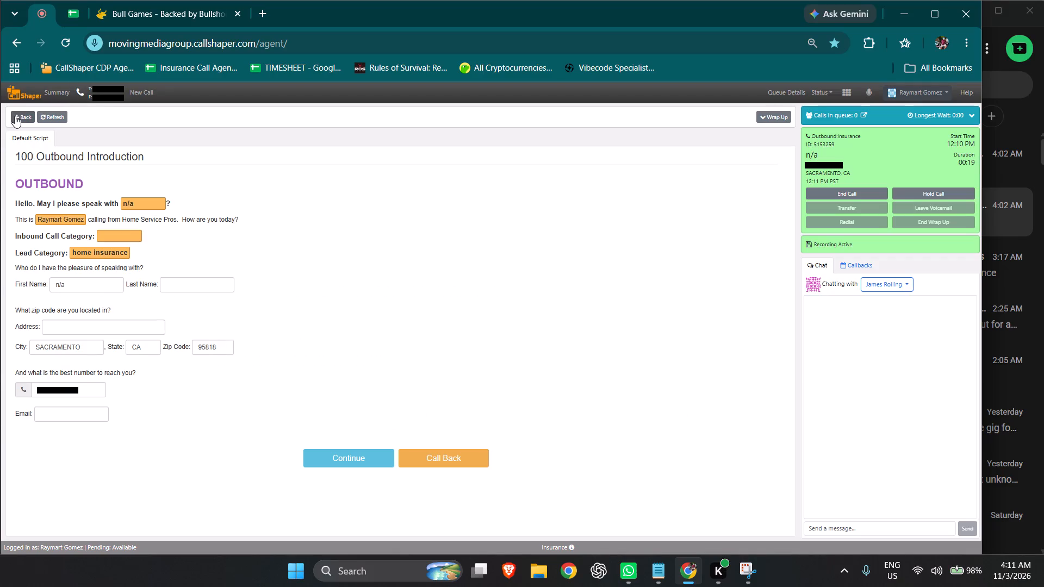
{"action": "double_click", "coordinate": [206, 351]}
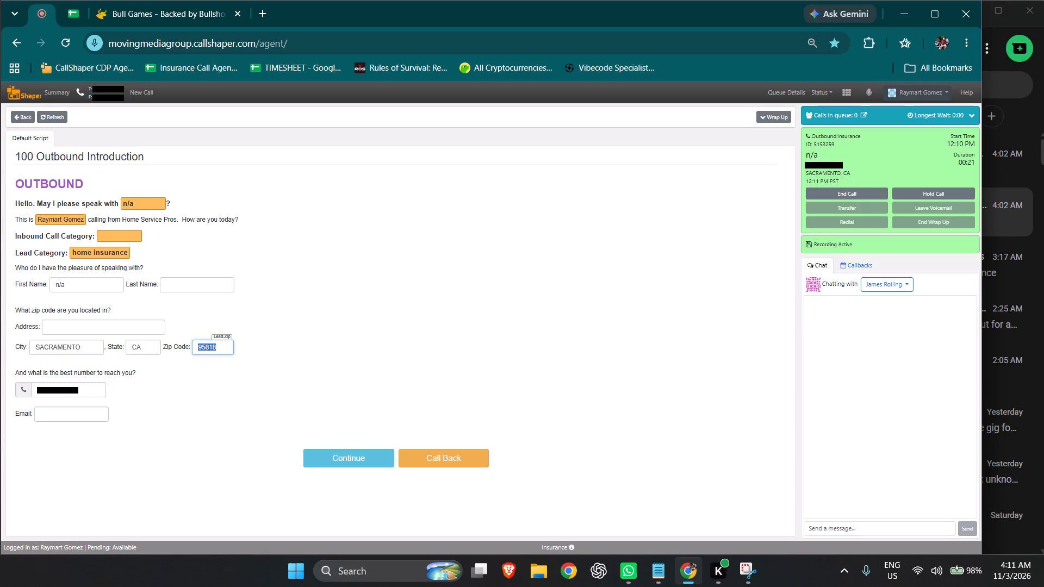
{"action": "type", "text": "23607"}
{"action": "triple_click", "coordinate": [76, 285]}
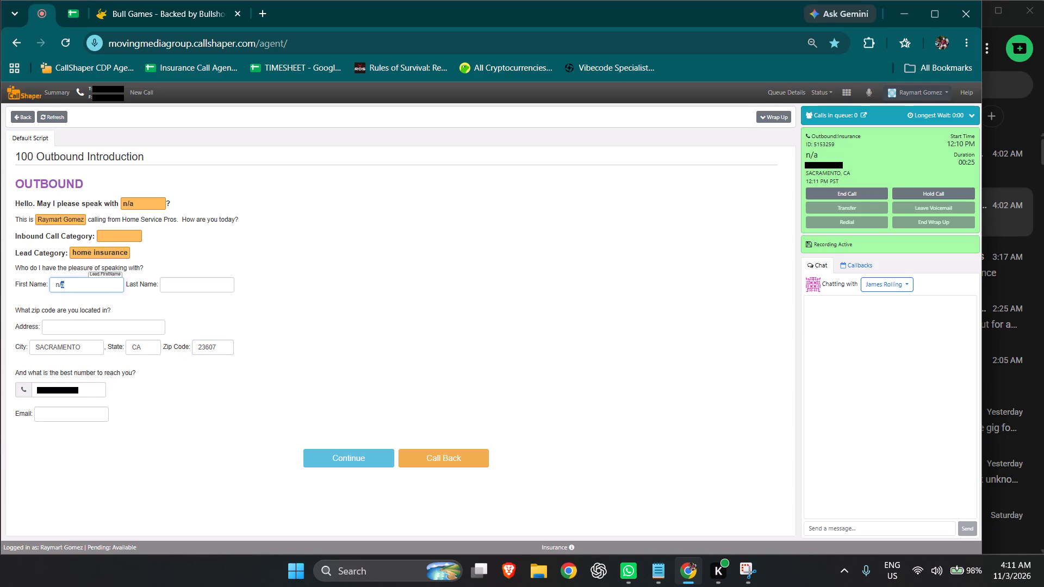
{"action": "left_click", "coordinate": [76, 285]}
{"action": "type", "text": "Luticia"}
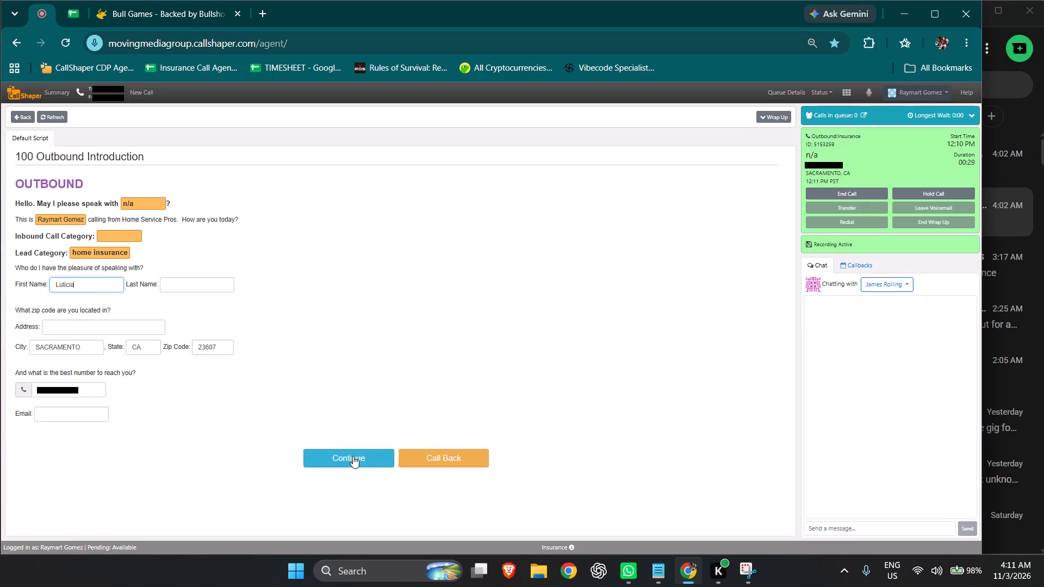
{"action": "left_click", "coordinate": [353, 456]}
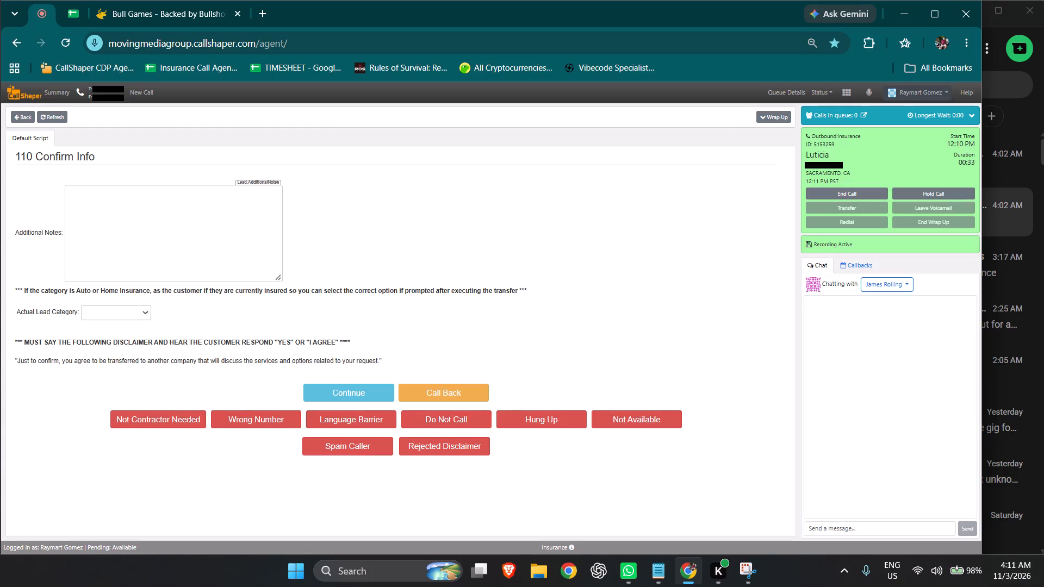
Copy "Interested - CATD" from the Notepad reference list into the lead's Additional Notes in CallShaper.
{"action": "left_click", "coordinate": [667, 583]}
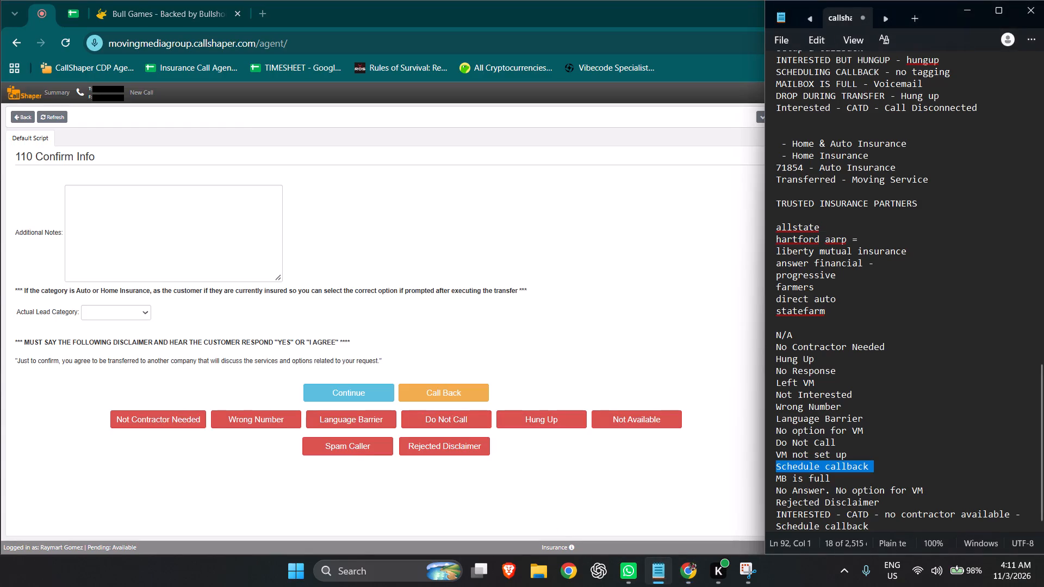
{"action": "left_click_drag", "start_coordinate": [871, 106], "coordinate": [755, 121]}
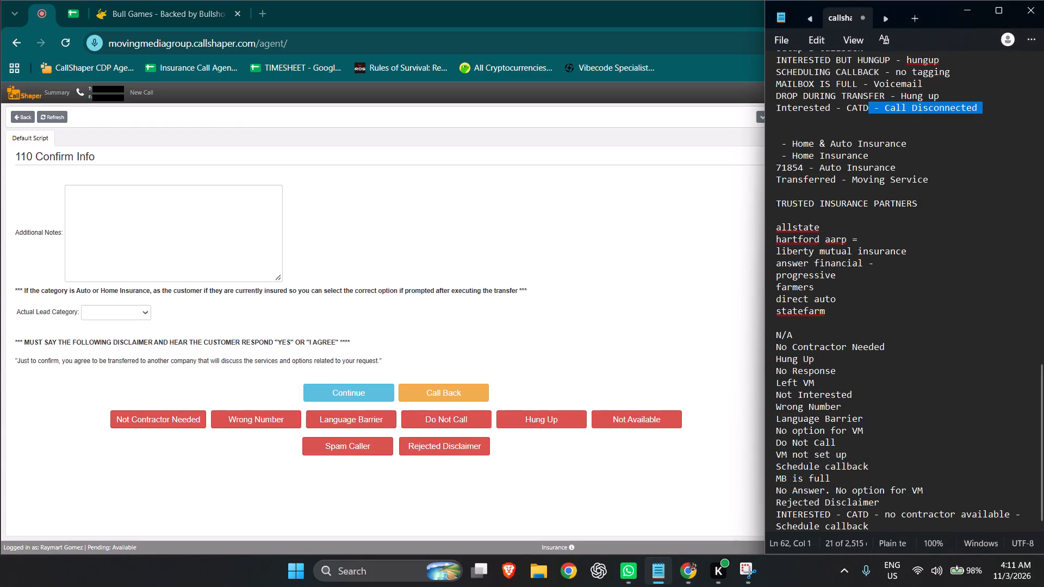
{"action": "left_click_drag", "start_coordinate": [755, 121], "coordinate": [755, 110]}
{"action": "key", "text": "ctrl+c"}
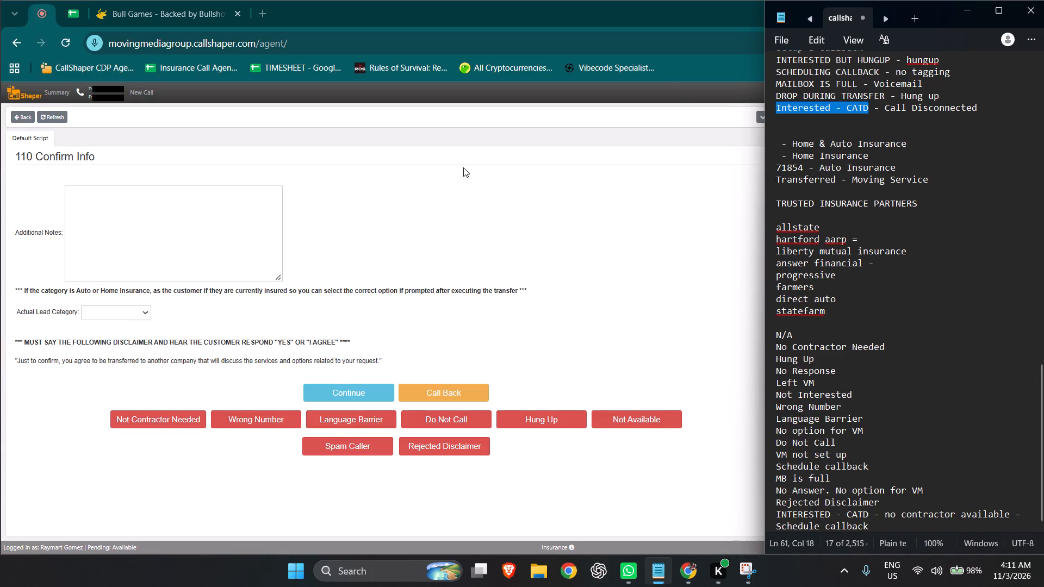
{"action": "left_click", "coordinate": [226, 210]}
{"action": "key", "text": "ctrl+v"}
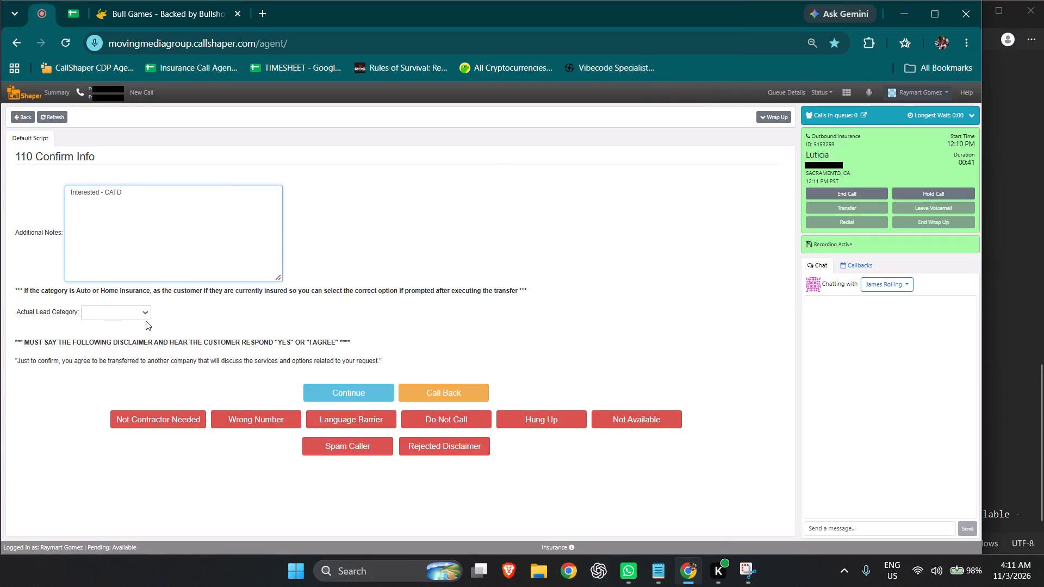
Open the Actual Lead Category choices for this lead.
{"action": "left_click", "coordinate": [146, 321]}
{"action": "left_click", "coordinate": [145, 315]}
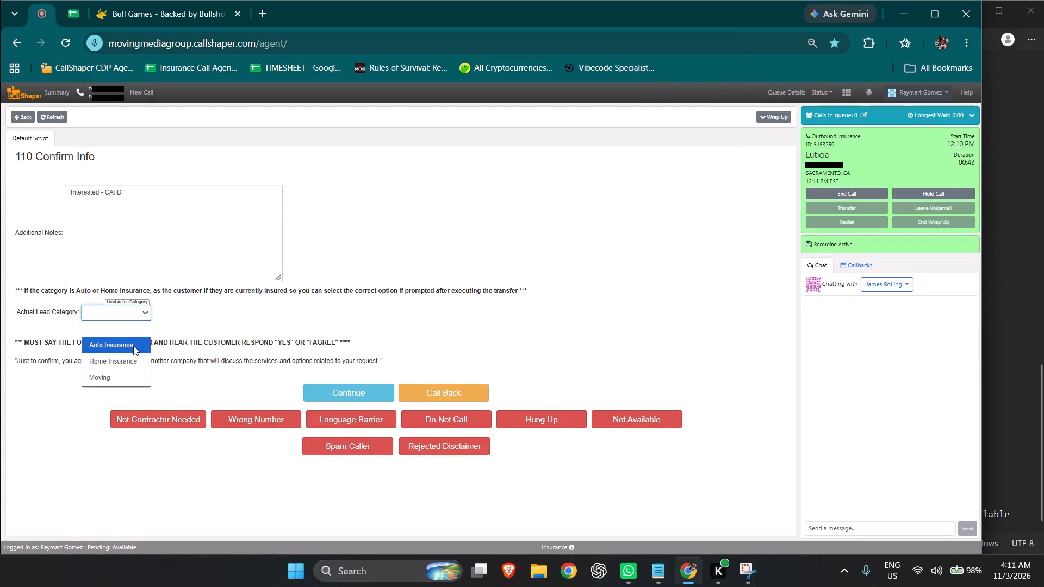
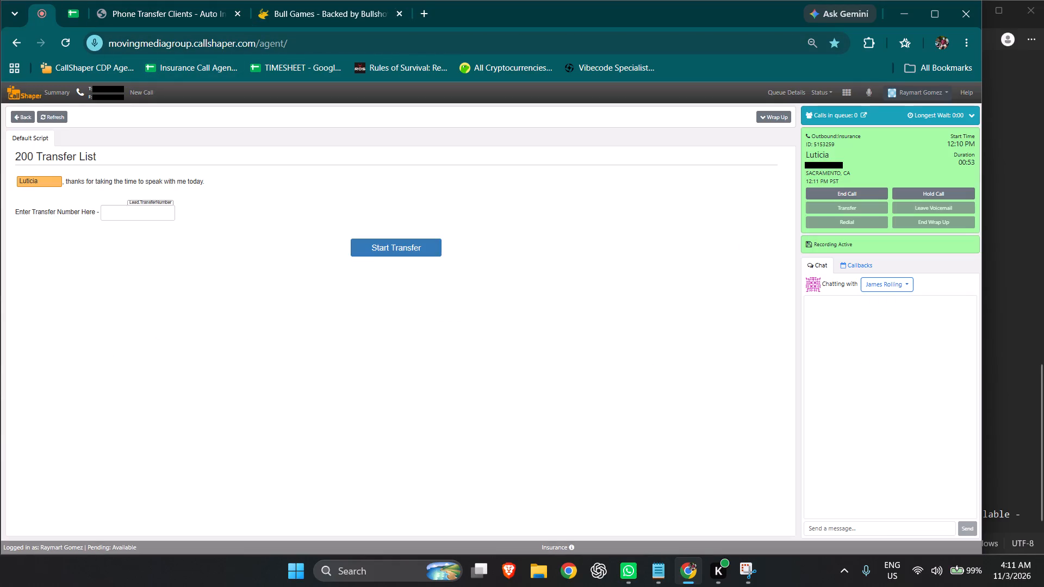
Enter the contractor's copied phone number as the transfer number, put Luticia's call on hold, and start the transfer.
{"action": "left_click", "coordinate": [125, 214]}
{"action": "key", "text": "ctrl+v"}
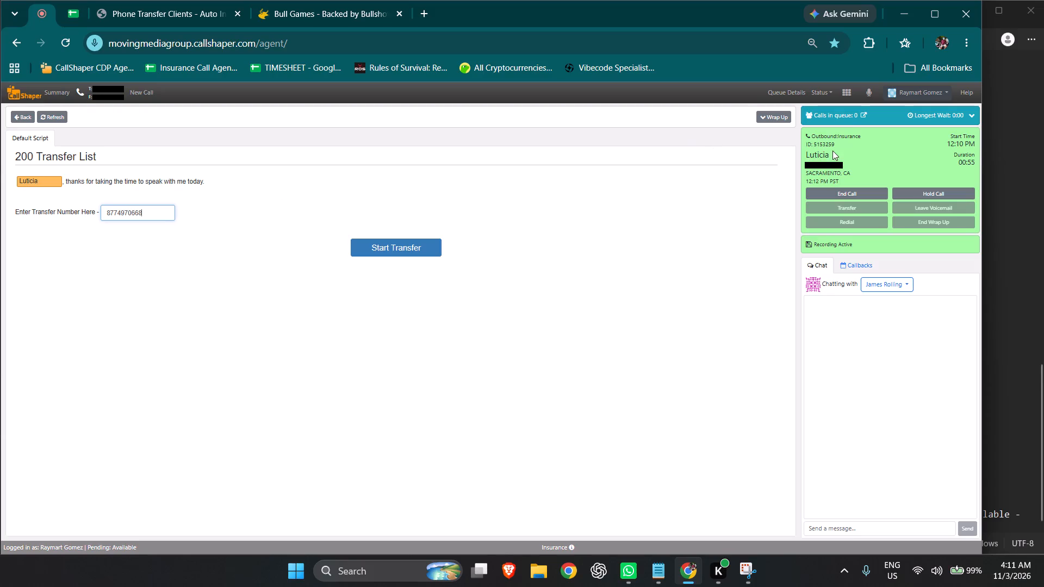
{"action": "left_click", "coordinate": [916, 194]}
{"action": "left_click", "coordinate": [419, 253]}
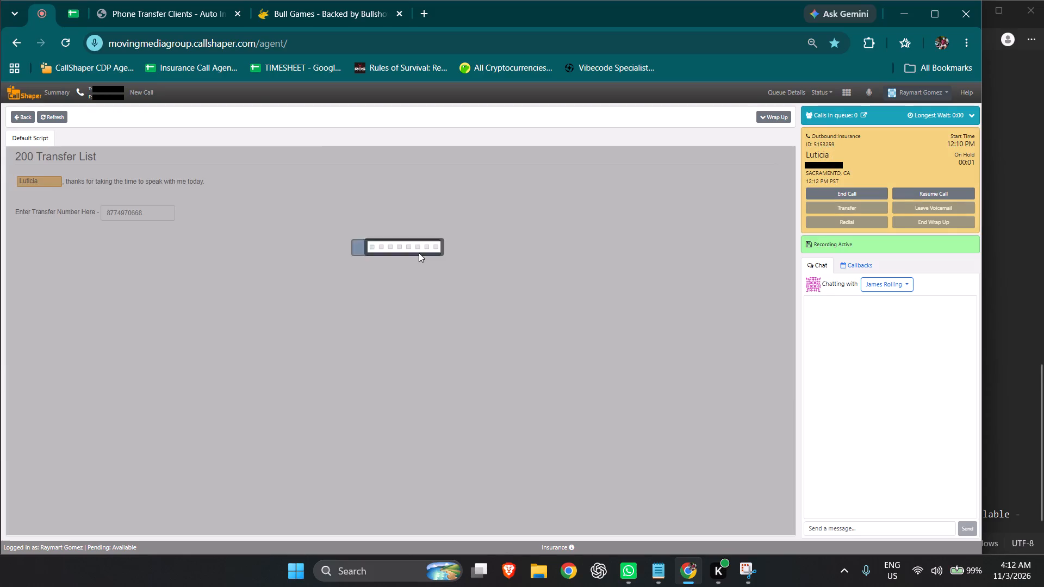
{"action": "left_click", "coordinate": [177, 6]}
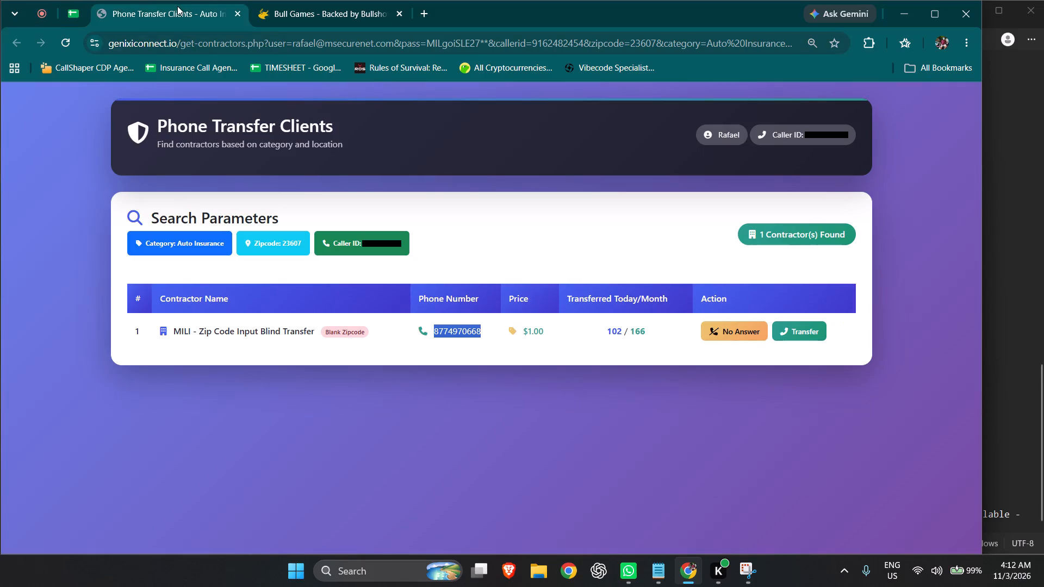
{"action": "left_click", "coordinate": [44, 8]}
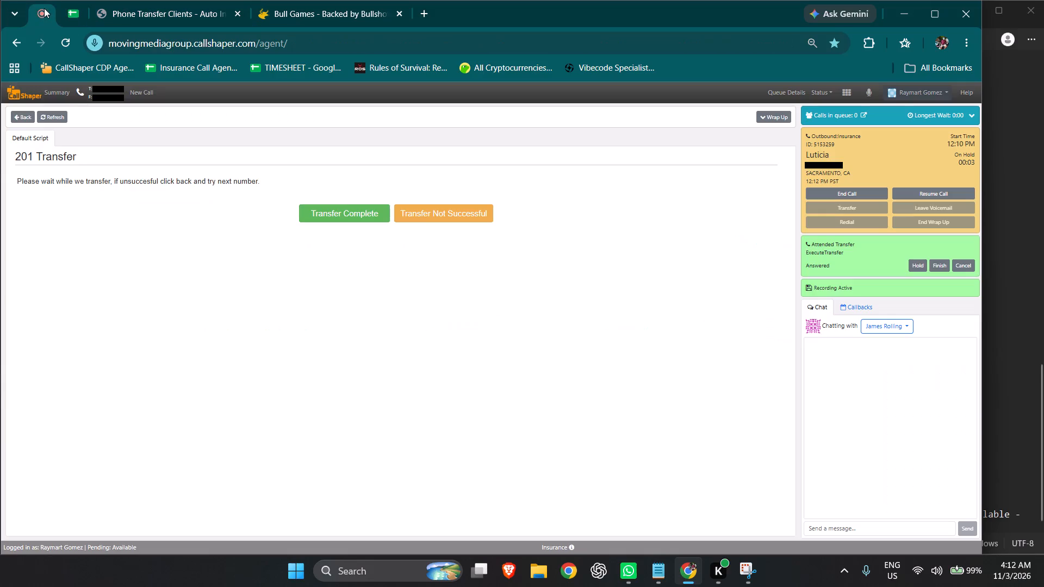
Send the zip code 23607 followed by # on the dial pad during the attended transfer.
{"action": "left_click", "coordinate": [854, 95]}
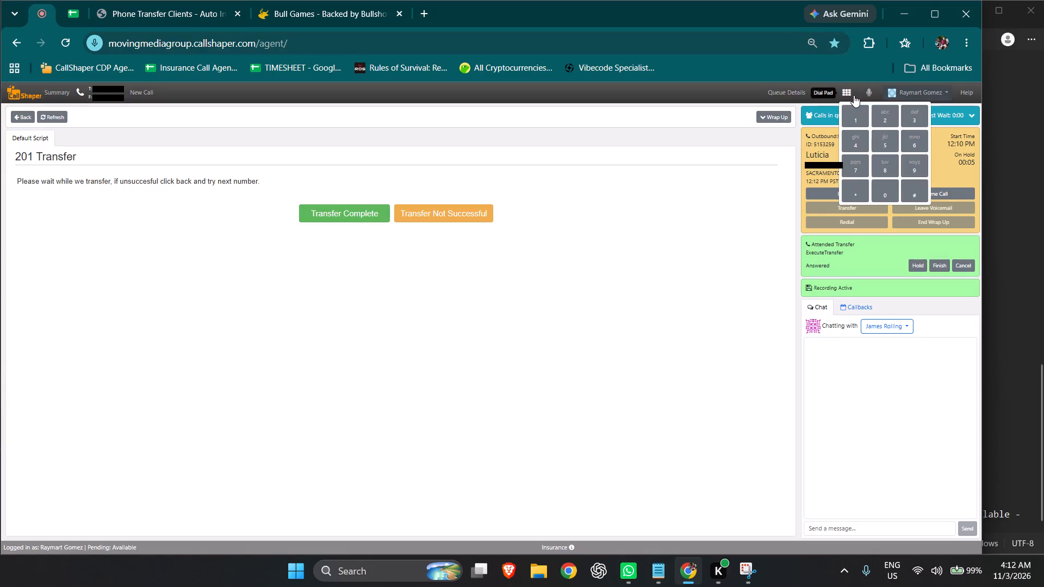
{"action": "left_click", "coordinate": [887, 116]}
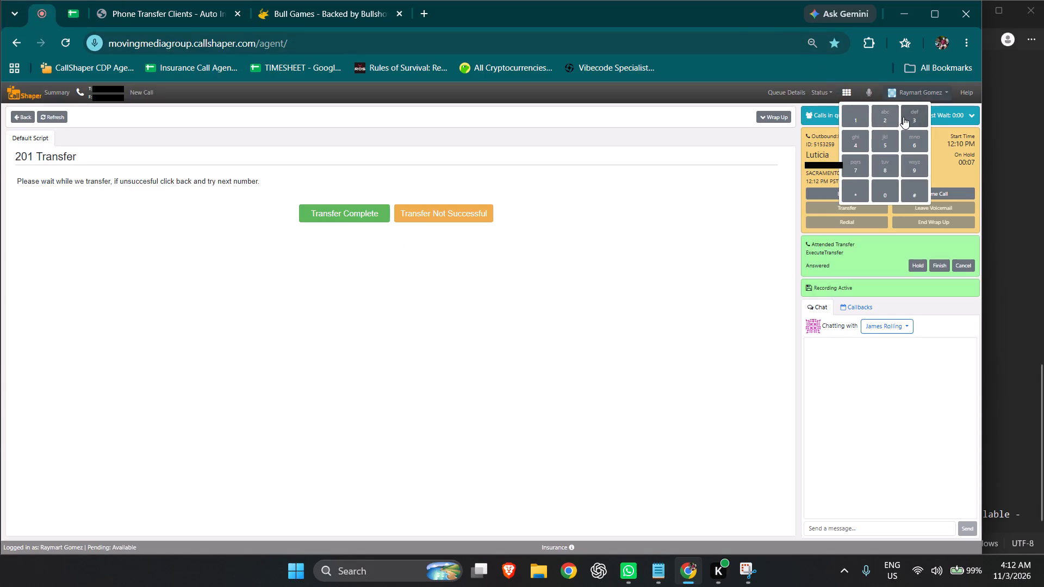
{"action": "left_click", "coordinate": [903, 117]}
{"action": "left_click", "coordinate": [915, 140]}
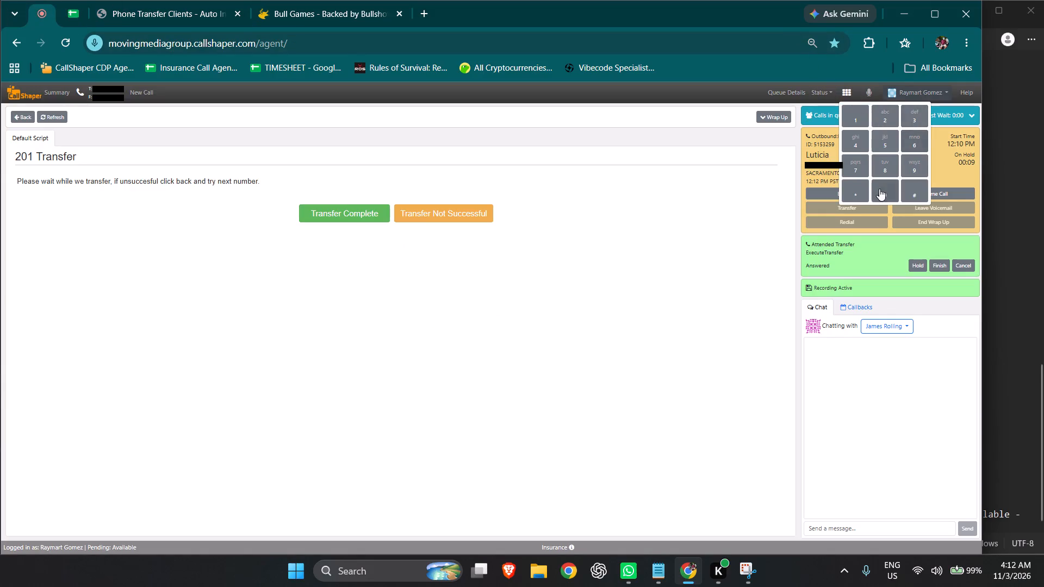
{"action": "left_click", "coordinate": [883, 189]}
{"action": "left_click", "coordinate": [855, 160]}
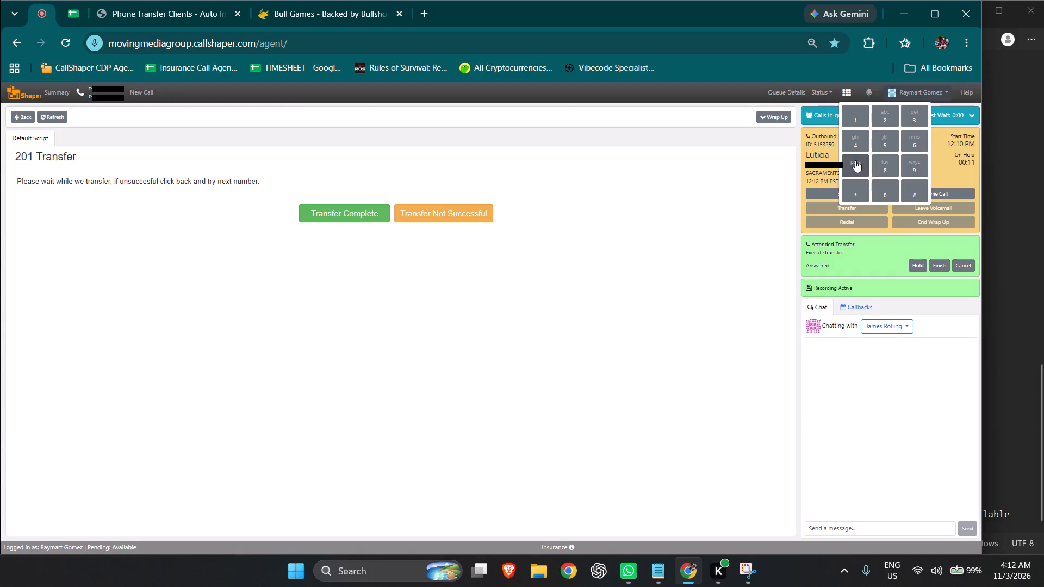
{"action": "left_click", "coordinate": [909, 183]}
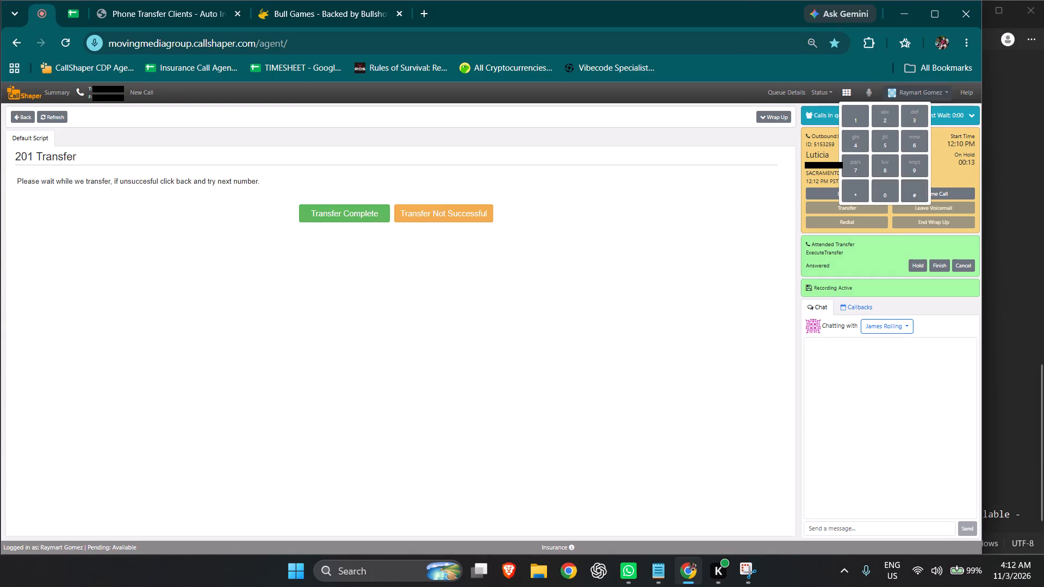
Replace the zip code in the Notepad list's Auto Insurance line with 23607.
{"action": "left_click", "coordinate": [1008, 184]}
{"action": "double_click", "coordinate": [798, 163]}
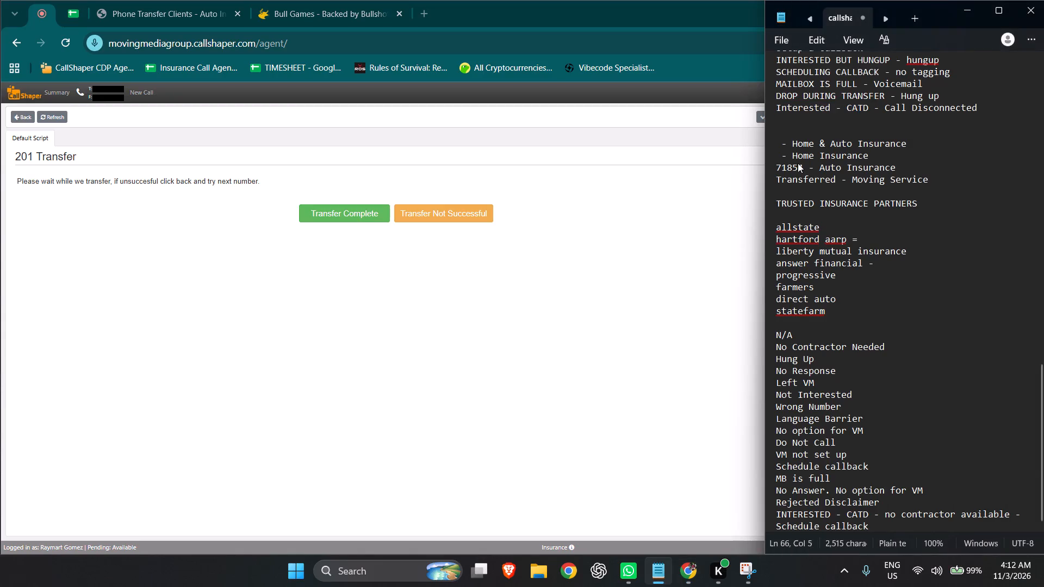
{"action": "type", "text": "23607"}
Return to the CallShaper agent page and send 1 twice on the dial pad to the transfer line.
{"action": "left_click_drag", "start_coordinate": [662, 176], "coordinate": [855, 116]}
{"action": "left_click", "coordinate": [855, 116]}
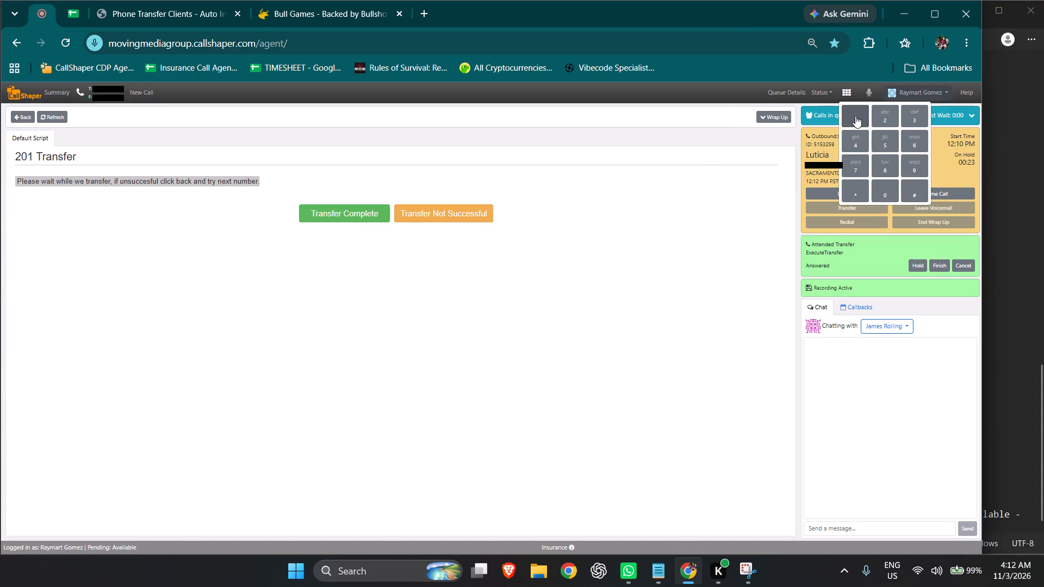
{"action": "left_click", "coordinate": [855, 116]}
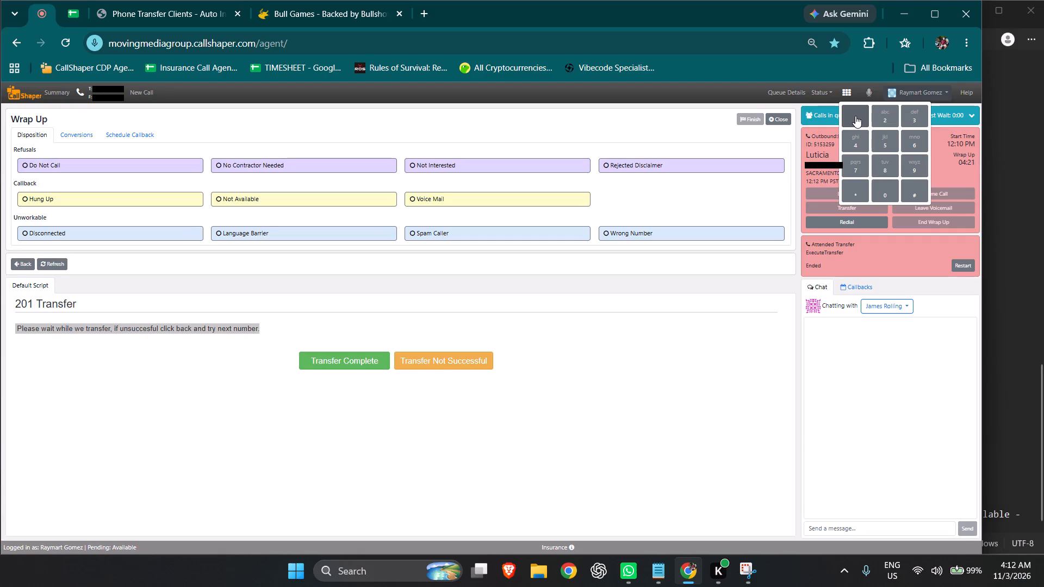
Close the dial pad and go back through the script from 201 Transfer to 110 Confirm Info.
{"action": "left_click", "coordinate": [499, 212]}
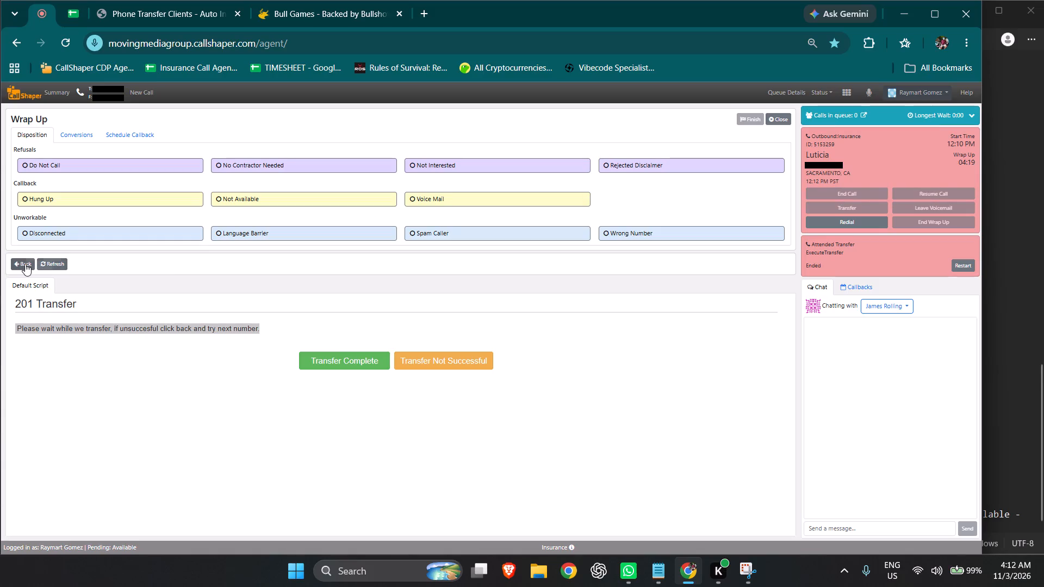
{"action": "left_click", "coordinate": [25, 264]}
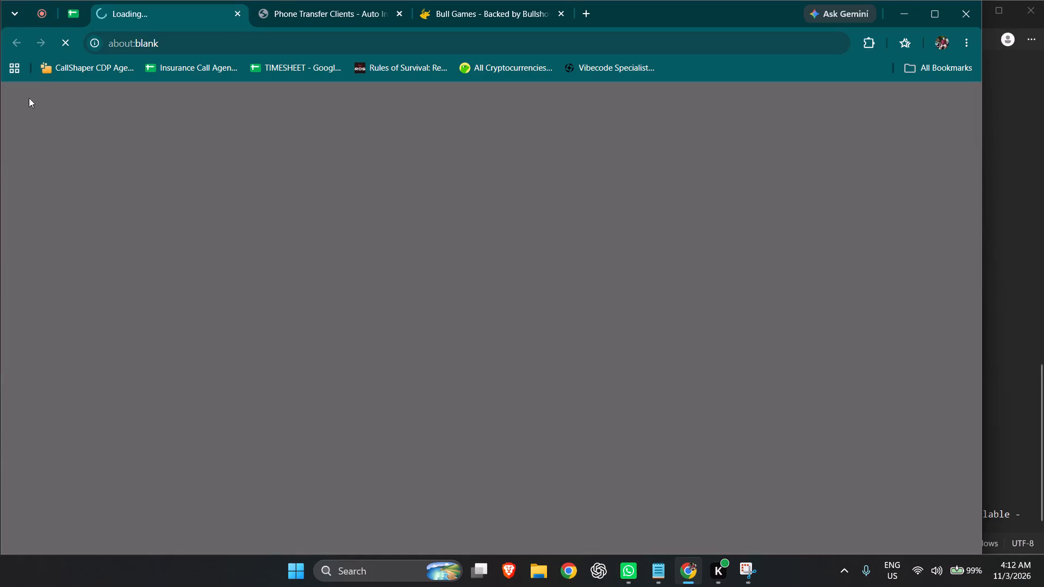
{"action": "left_click", "coordinate": [38, 17]}
{"action": "left_click", "coordinate": [18, 262]}
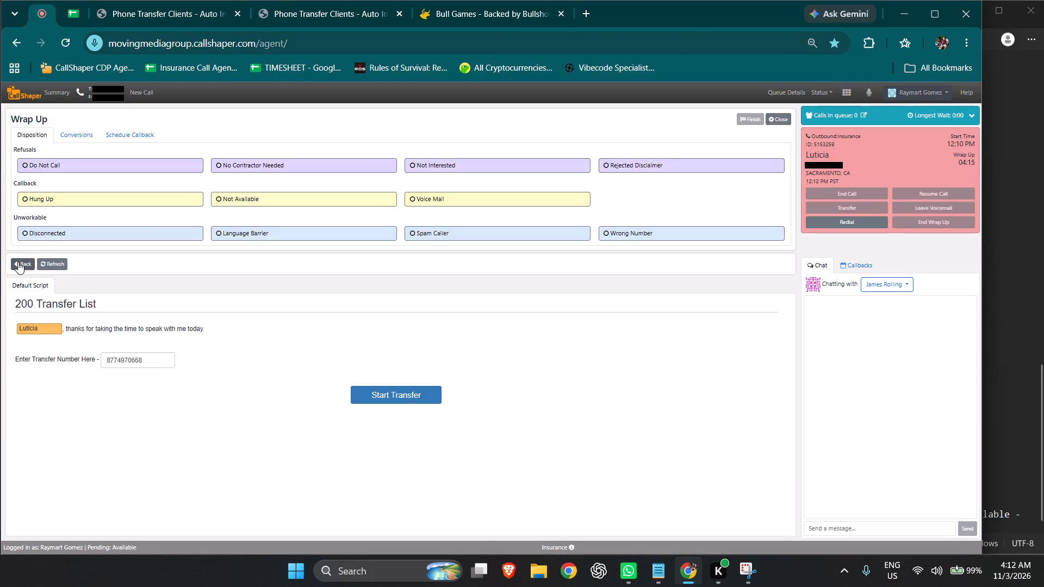
Replace the lead's Additional Notes with "Interested - CATD - Call Disconnected" copied from the Notepad list.
{"action": "left_click", "coordinate": [139, 332]}
{"action": "left_click", "coordinate": [150, 344]}
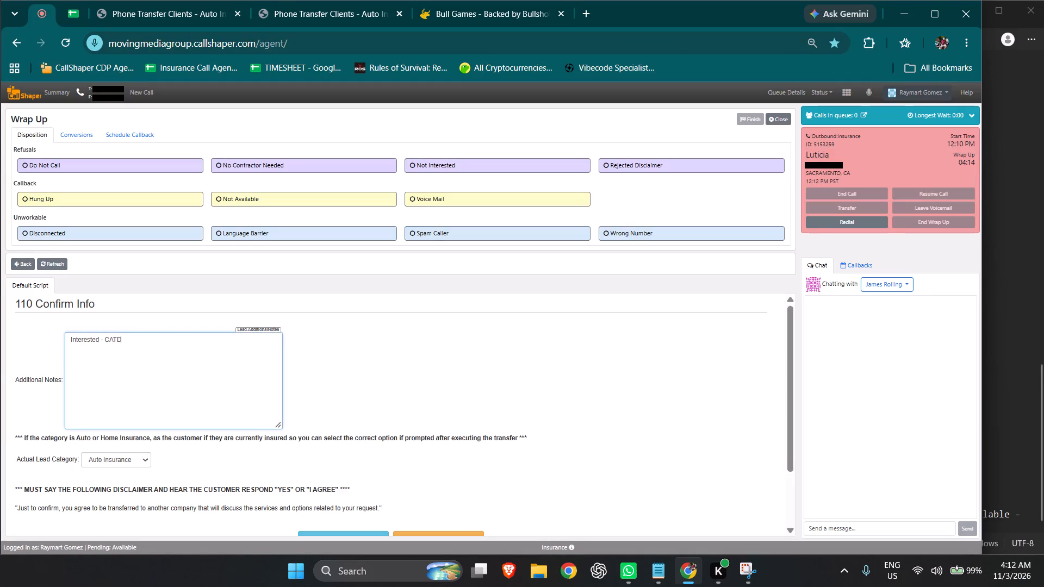
{"action": "left_click", "coordinate": [985, 209]}
{"action": "left_click", "coordinate": [1007, 207]}
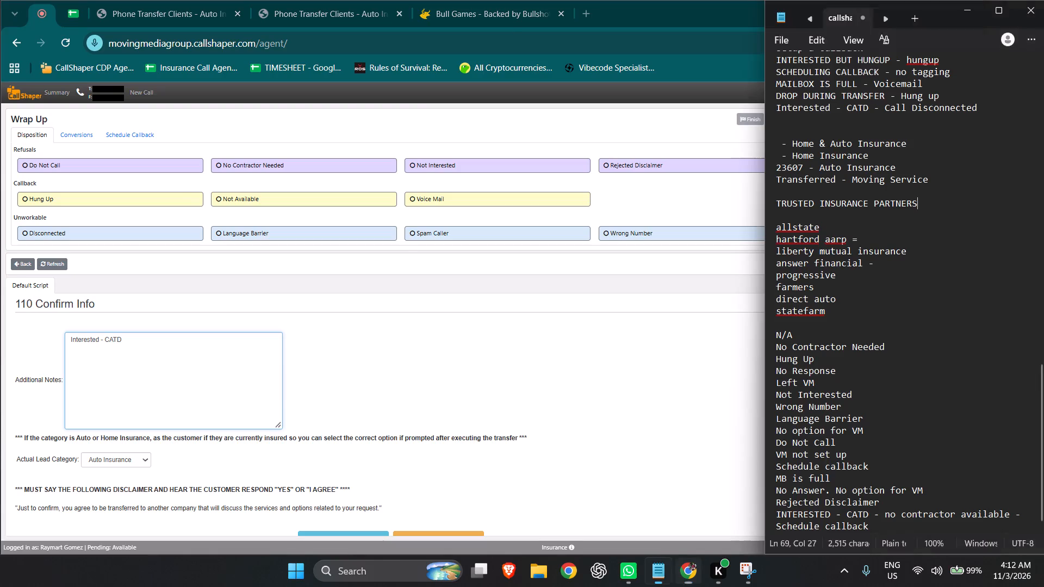
{"action": "left_click", "coordinate": [765, 108]}
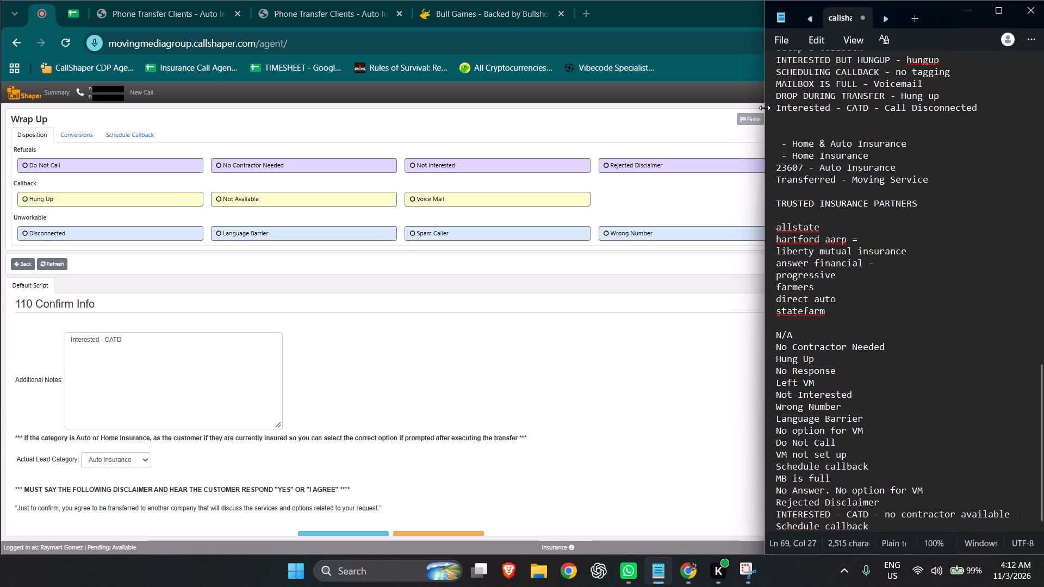
{"action": "left_click", "coordinate": [769, 108]}
{"action": "key", "text": "ctrl+c"}
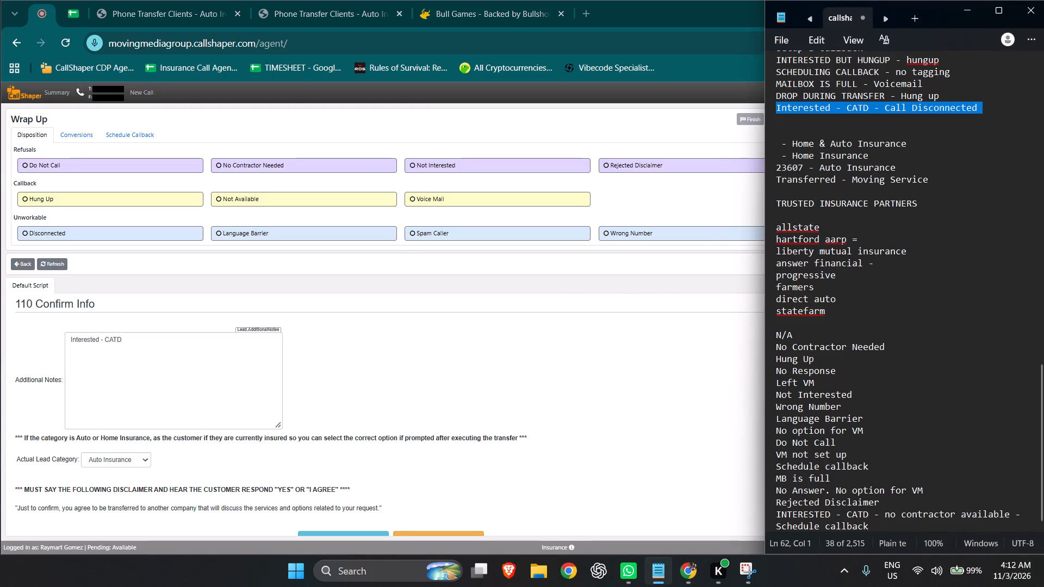
{"action": "left_click", "coordinate": [203, 404]}
{"action": "key", "text": "ctrl+a"}
{"action": "key", "text": "ctrl+v"}
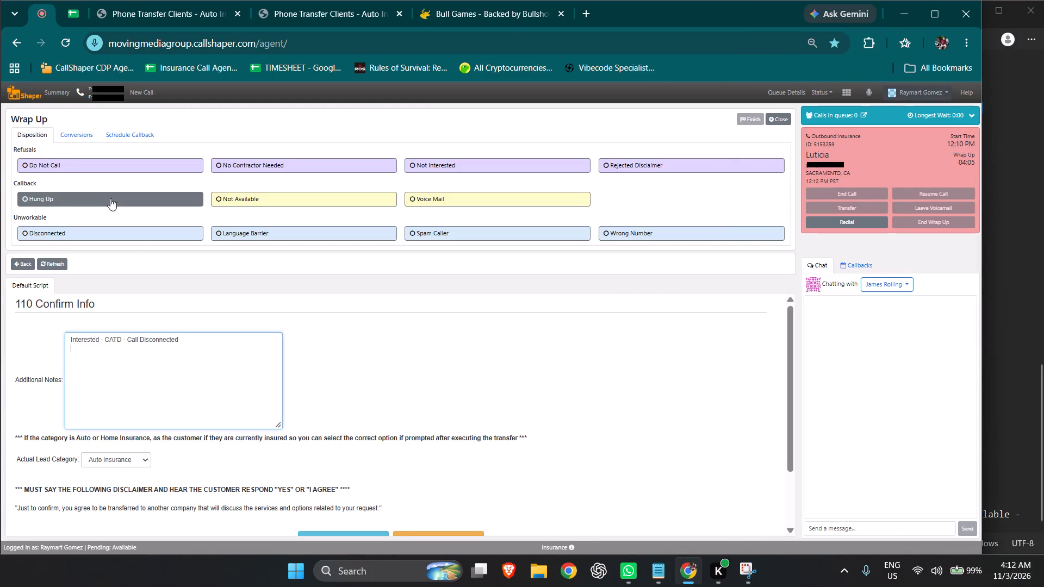
Set the call's disposition to Hung Up, finish it, and end the wrap-up.
{"action": "left_click", "coordinate": [110, 198]}
{"action": "left_click", "coordinate": [750, 118]}
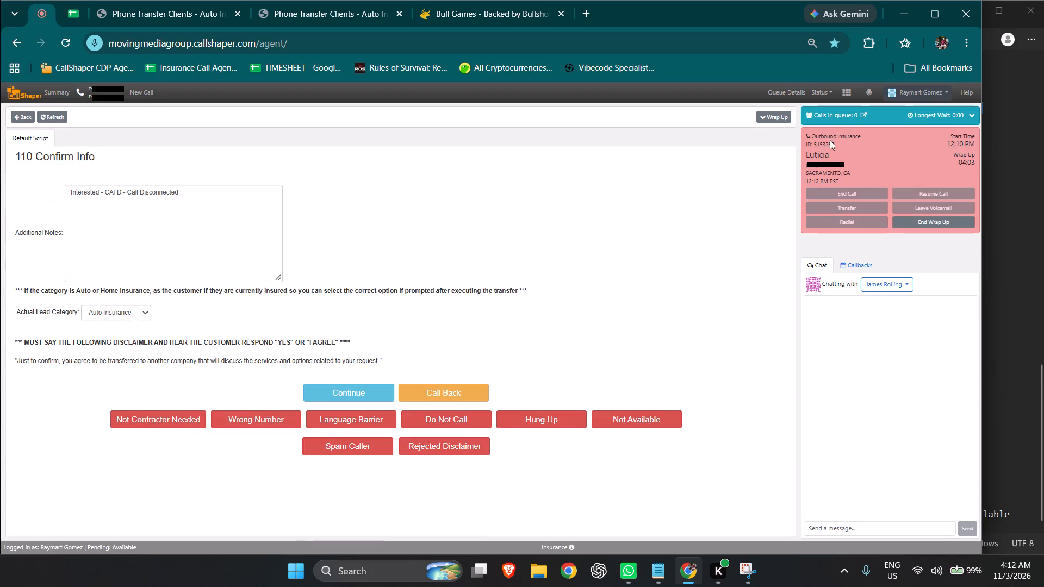
{"action": "left_click", "coordinate": [925, 215]}
{"action": "left_click", "coordinate": [925, 218]}
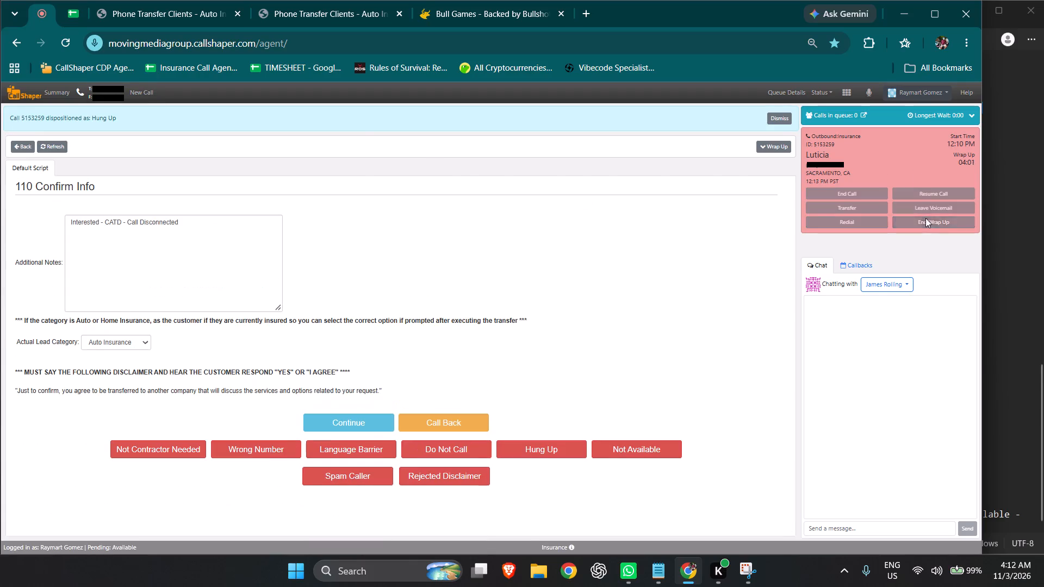
Close the Phone Transfer Clients tabs and return to the CallShaper agent summary.
{"action": "left_click_drag", "start_coordinate": [245, 11], "coordinate": [237, 10]}
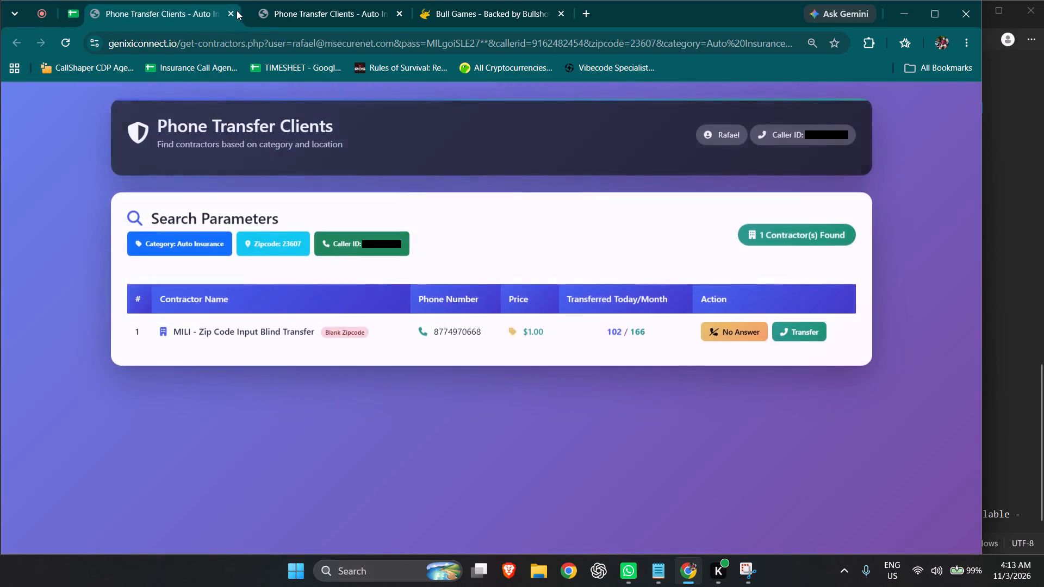
{"action": "left_click", "coordinate": [237, 10]}
{"action": "left_click", "coordinate": [237, 10]}
{"action": "left_click", "coordinate": [237, 10]}
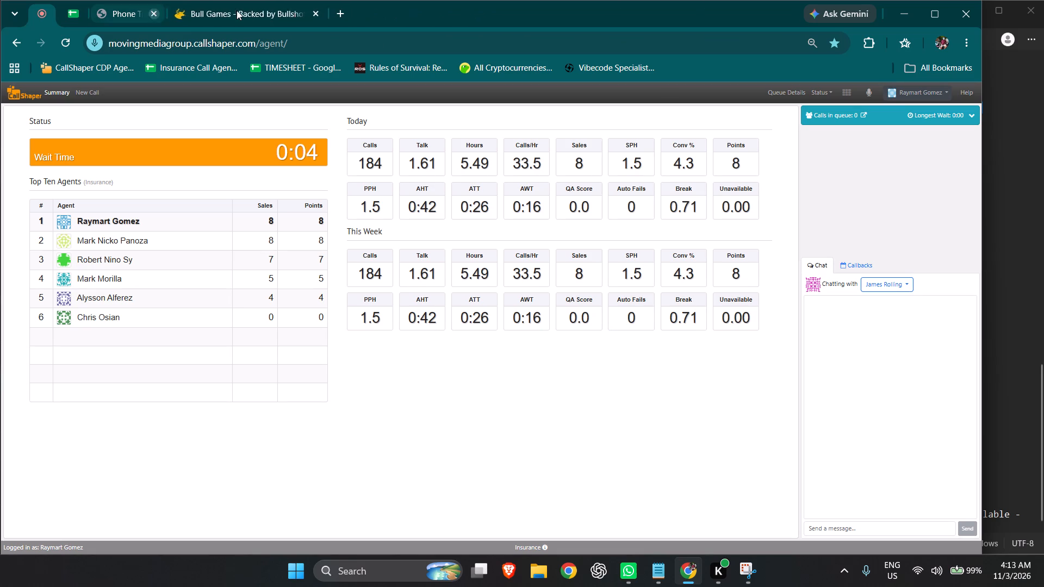
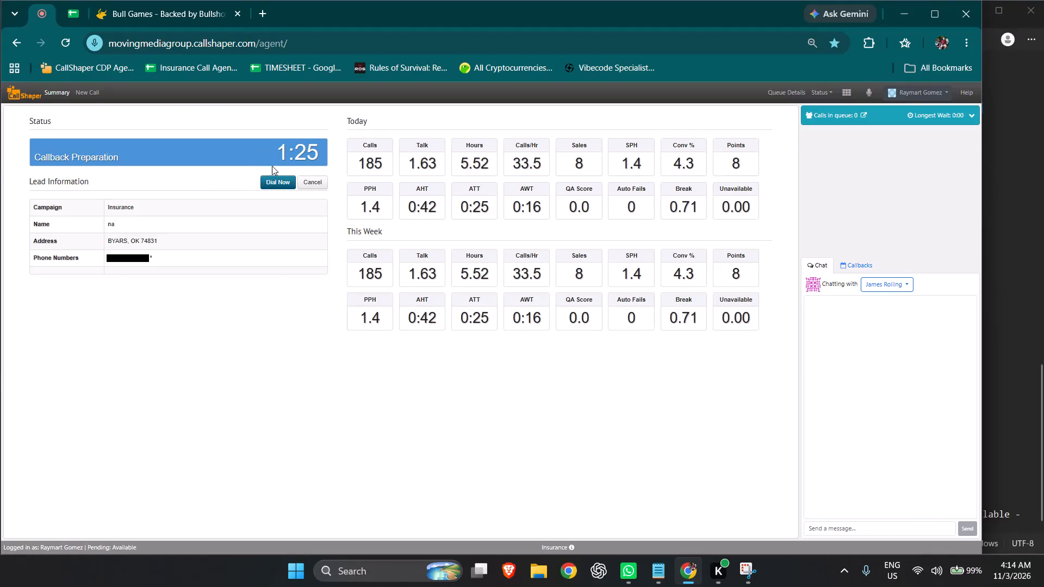
Dial the prepared callback lead and check the notes on 110 Confirm Info before returning to 100 Outbound Introduction.
{"action": "left_click", "coordinate": [274, 177]}
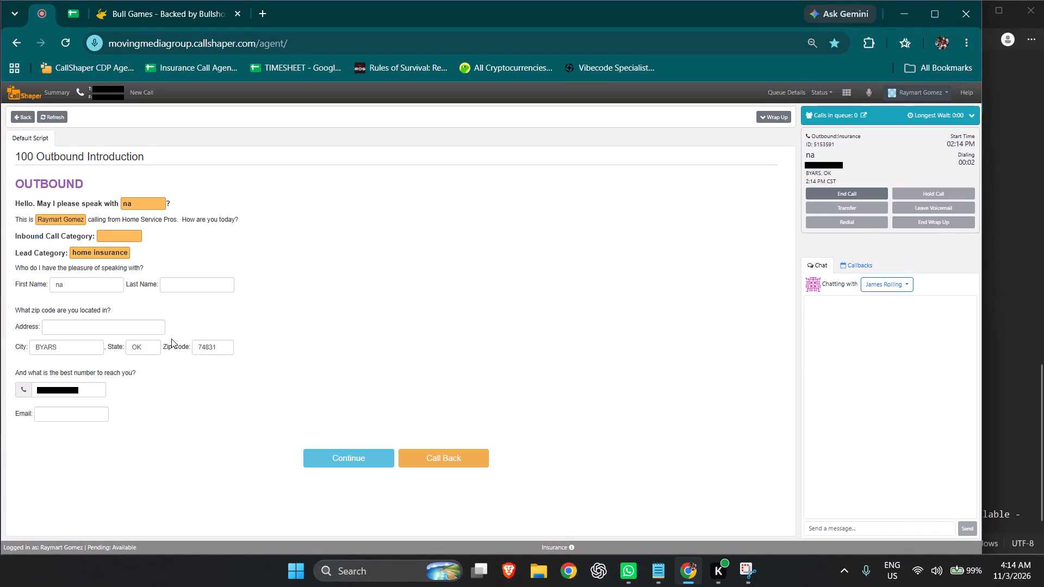
{"action": "left_click", "coordinate": [325, 464]}
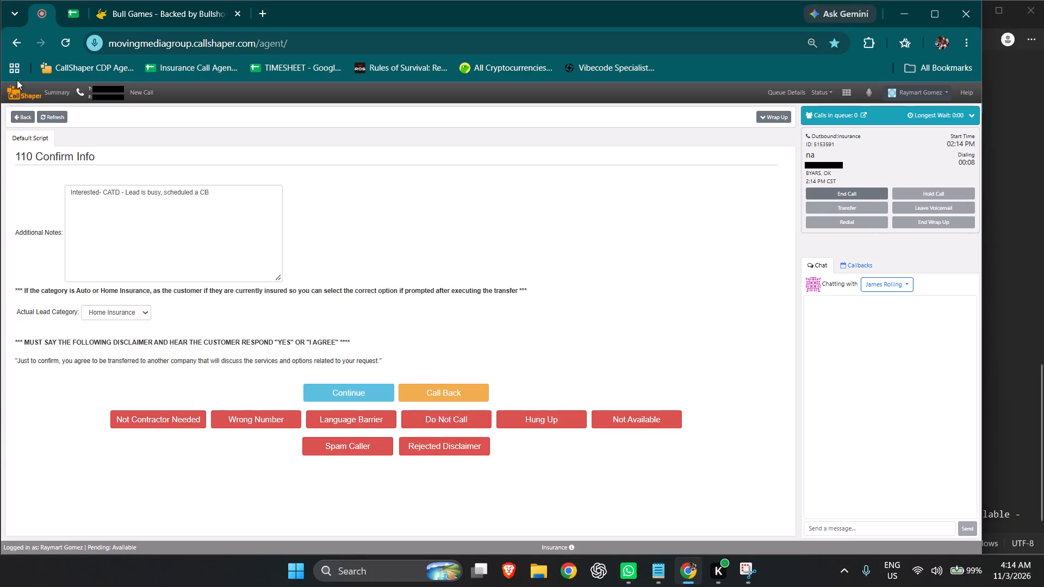
{"action": "left_click", "coordinate": [23, 116]}
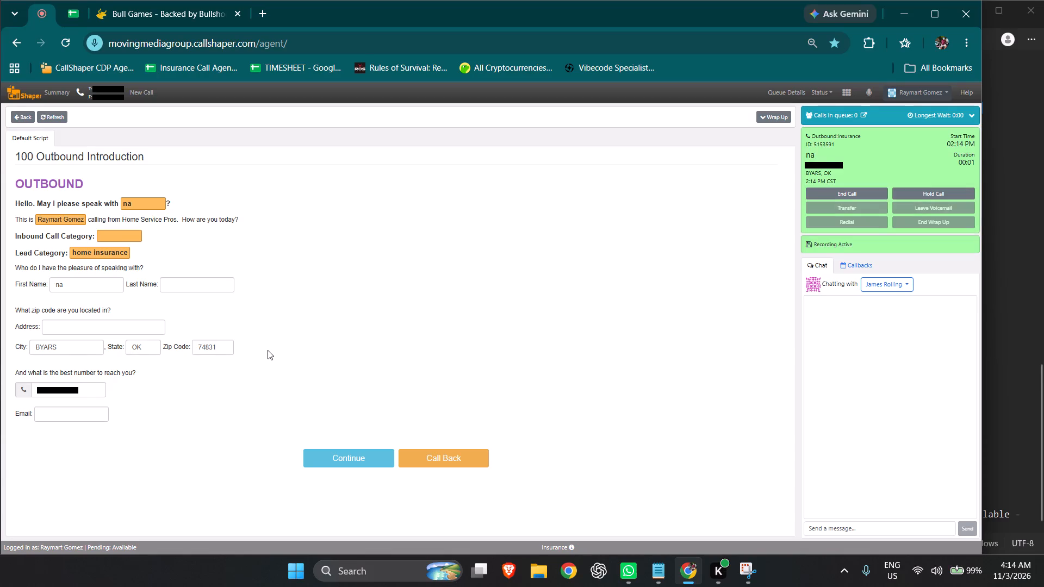
Replace the lead's first name with "Steve" in the outbound introduction.
{"action": "triple_click", "coordinate": [89, 279]}
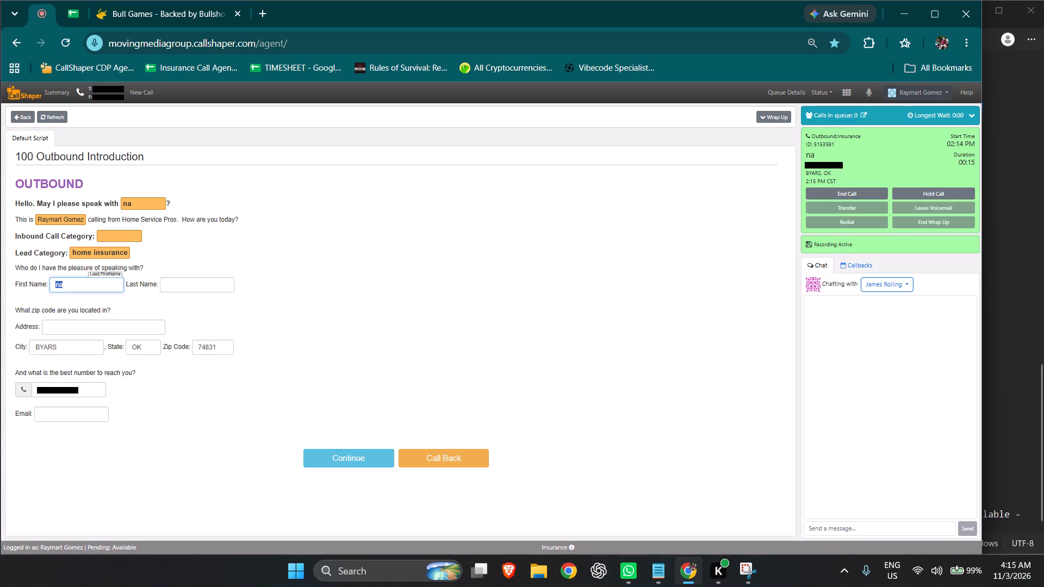
{"action": "type", "text": "Steve"}
{"action": "double_click", "coordinate": [219, 351]}
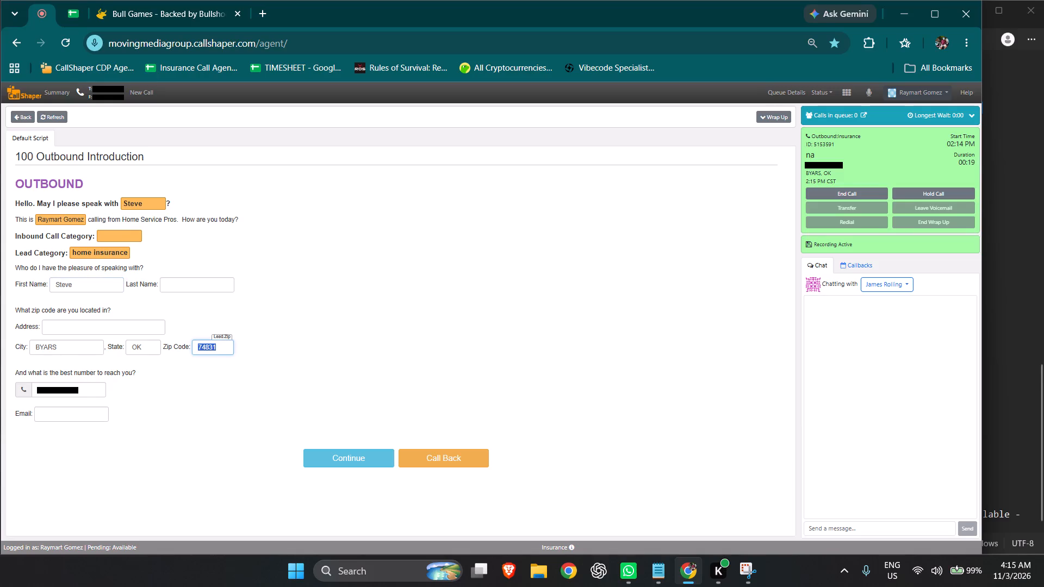
{"action": "key", "text": "ctrl+c"}
{"action": "left_click", "coordinate": [655, 569]}
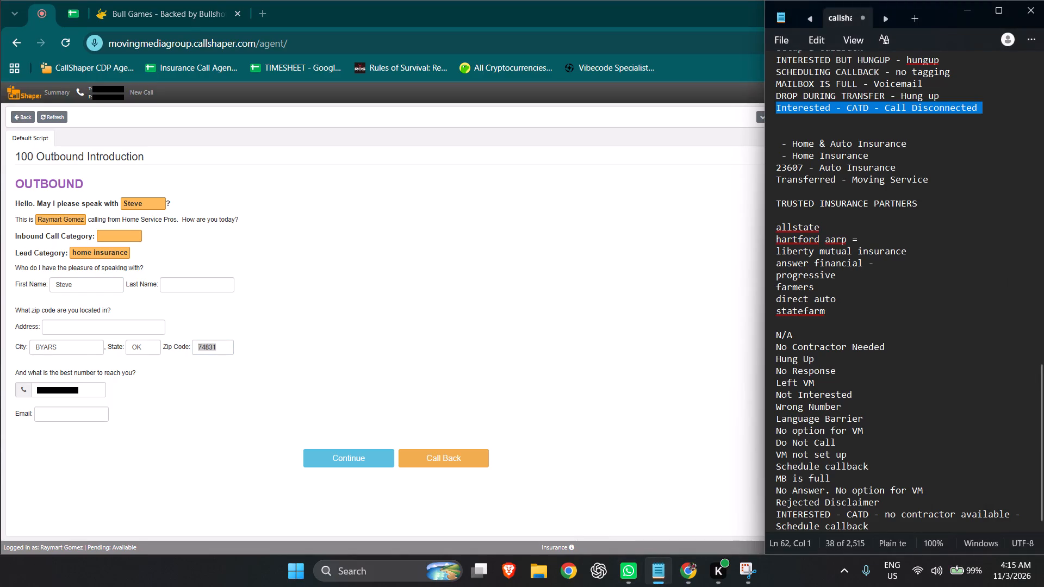
{"action": "double_click", "coordinate": [782, 171]}
{"action": "key", "text": "ctrl+v"}
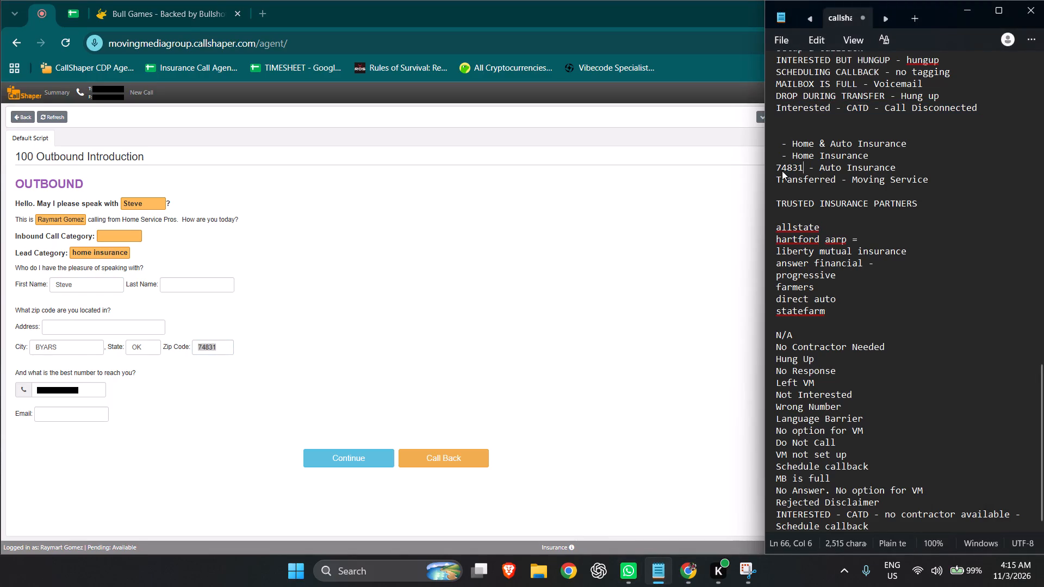
Copy "Interested - CATD" from Notepad and add it as a new line in the lead's Additional Notes on 110 Confirm Info.
{"action": "left_click_drag", "start_coordinate": [869, 107], "coordinate": [762, 105]}
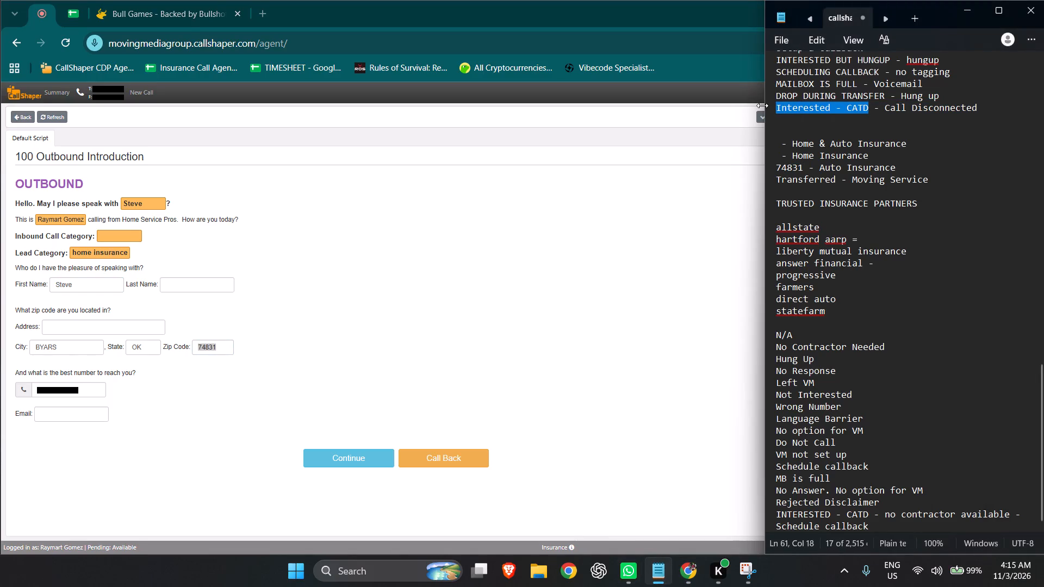
{"action": "key", "text": "ctrl+c"}
{"action": "left_click", "coordinate": [337, 453]}
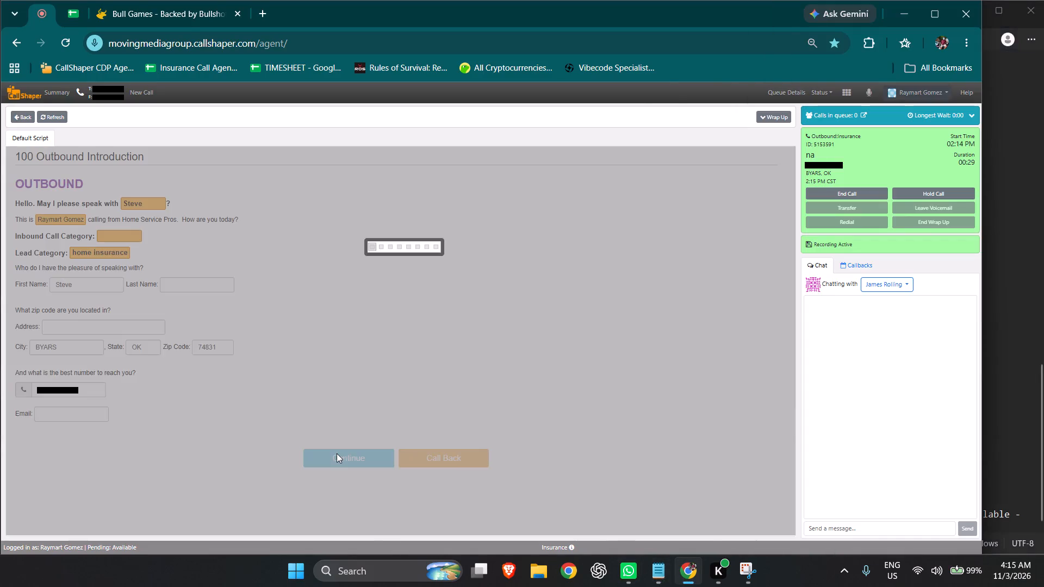
{"action": "left_click", "coordinate": [253, 228]}
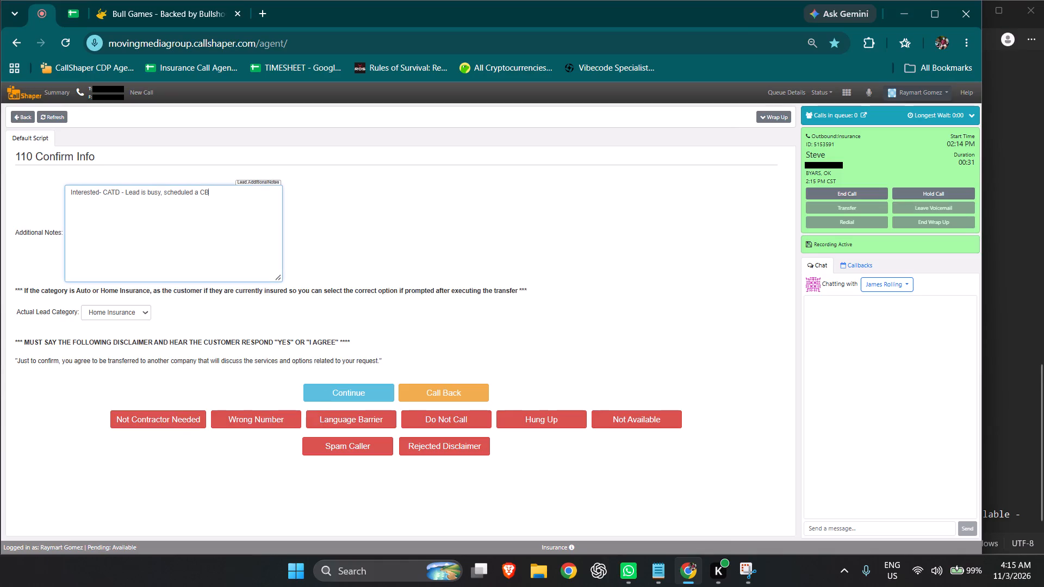
{"action": "key", "text": "Return"}
{"action": "key", "text": "ctrl+v"}
Open the lead's Actual Lead Category choices.
{"action": "left_click", "coordinate": [114, 310]}
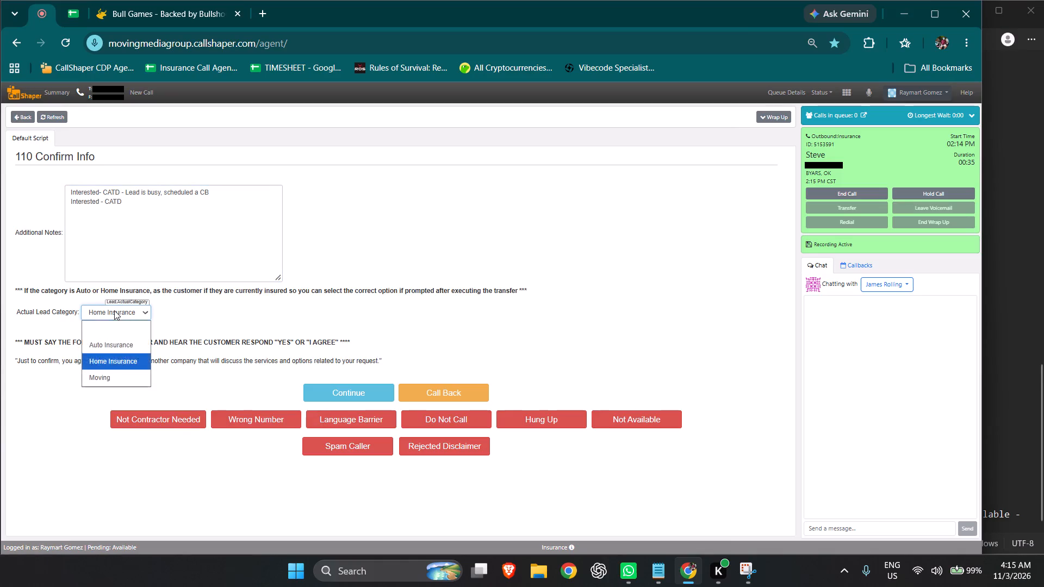
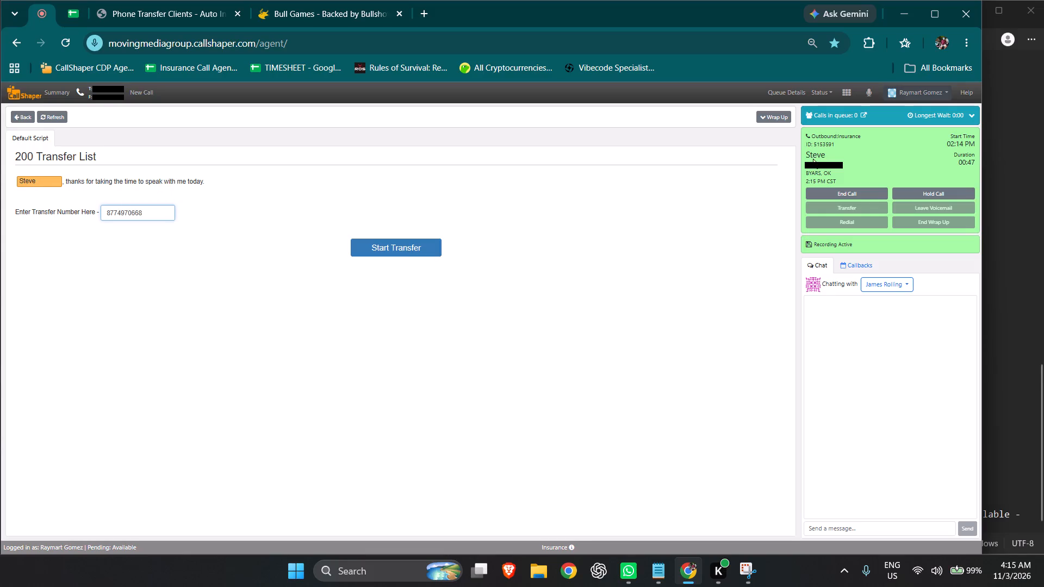
Put Steve's call on hold and start the transfer to the number already entered on 200 Transfer List.
{"action": "left_click_drag", "start_coordinate": [925, 185], "coordinate": [926, 192]}
{"action": "left_click", "coordinate": [926, 192]}
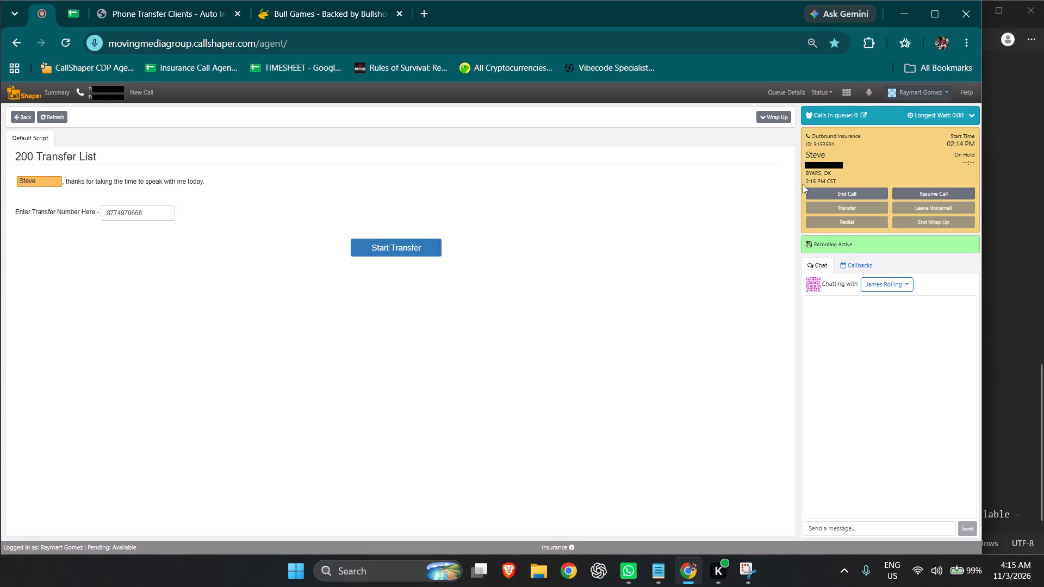
{"action": "left_click", "coordinate": [420, 242]}
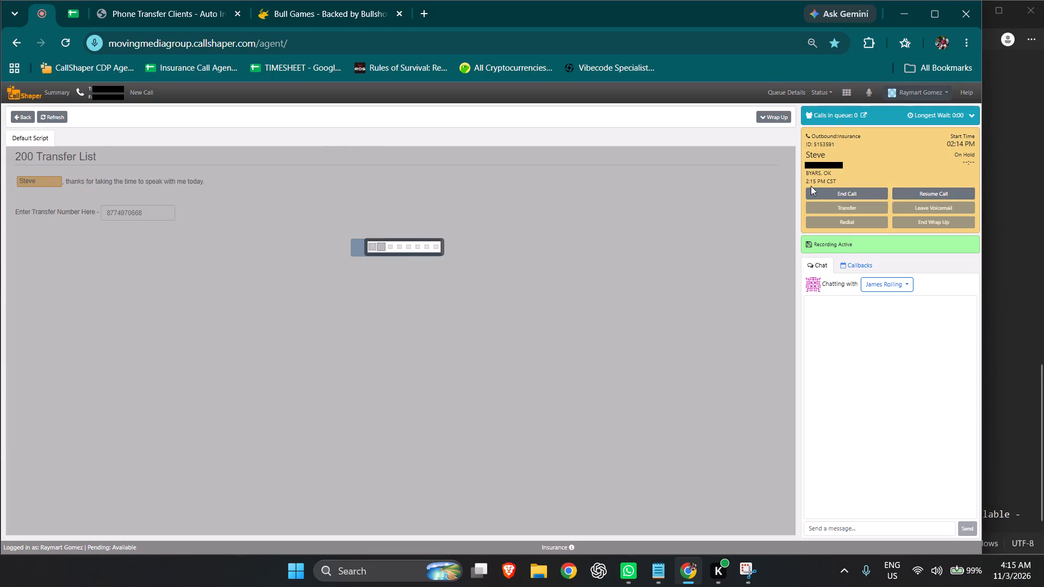
Send the lead's zip code 74831 followed by # to the transfer line through the dial pad.
{"action": "left_click", "coordinate": [1009, 168]}
{"action": "left_click", "coordinate": [632, 127]}
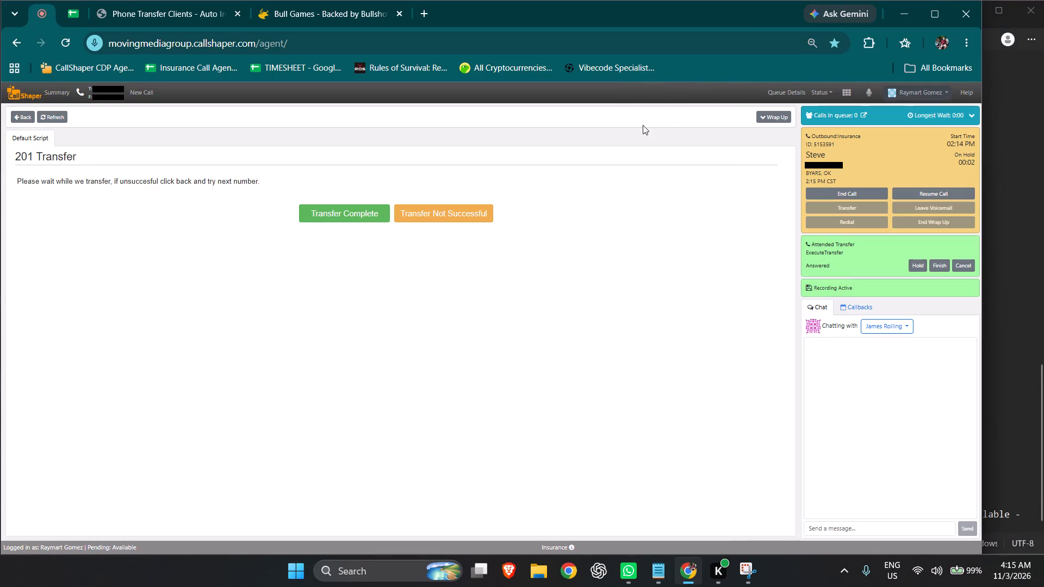
{"action": "left_click", "coordinate": [852, 96]}
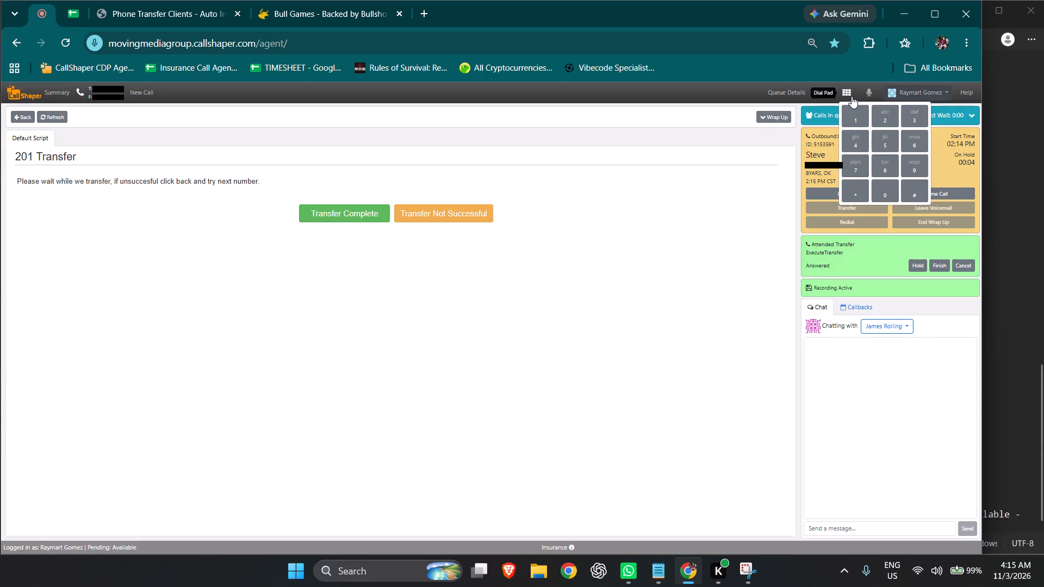
{"action": "left_click", "coordinate": [857, 170]}
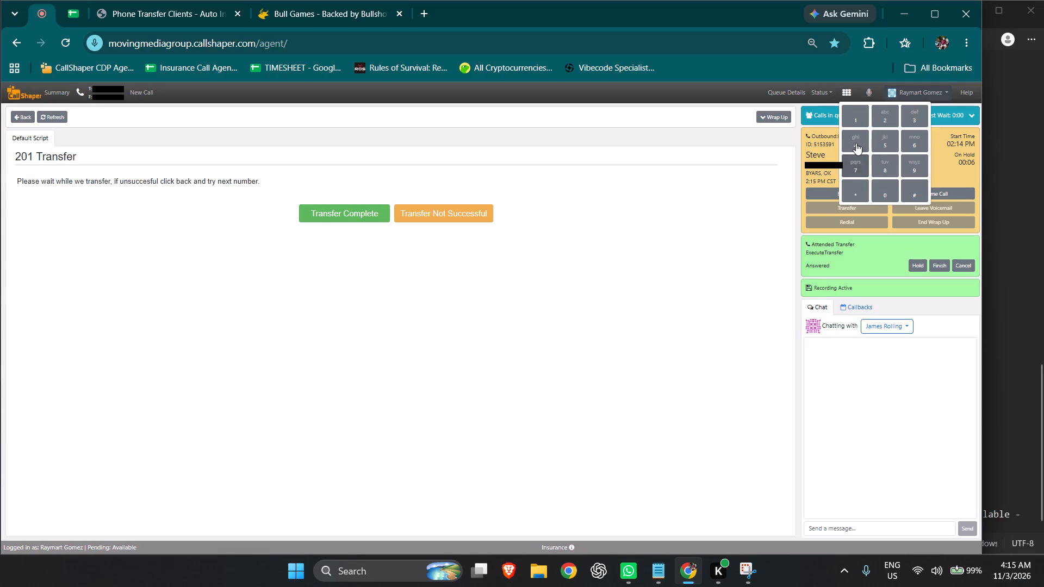
{"action": "left_click", "coordinate": [855, 134]}
{"action": "left_click", "coordinate": [884, 164]}
{"action": "left_click", "coordinate": [913, 115]}
{"action": "left_click", "coordinate": [857, 114]}
{"action": "left_click", "coordinate": [916, 188]}
Send the digit 1 four times to the transfer line and close the dial pad.
{"action": "left_click", "coordinate": [849, 113]}
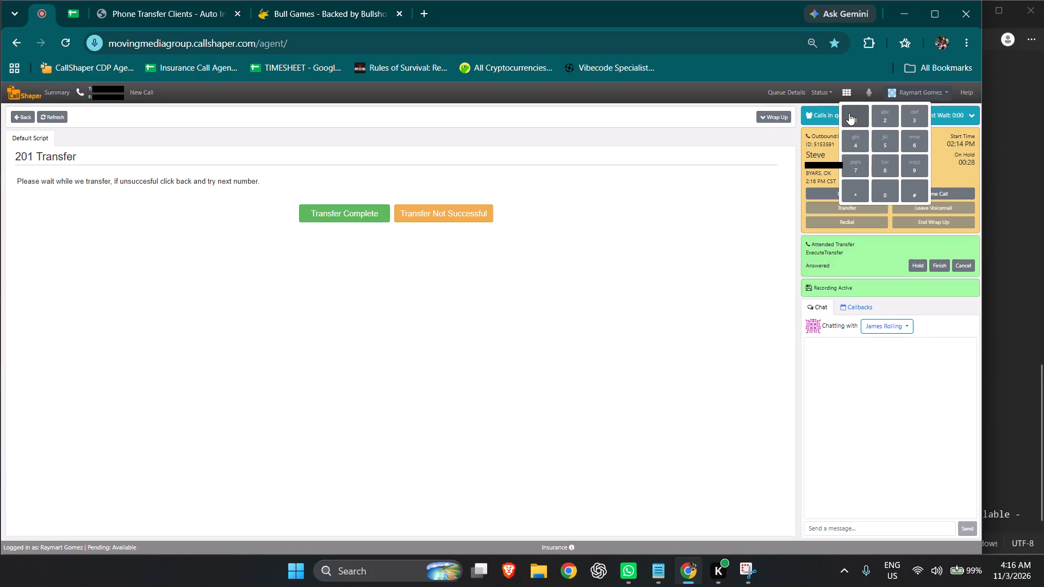
{"action": "left_click", "coordinate": [849, 113]}
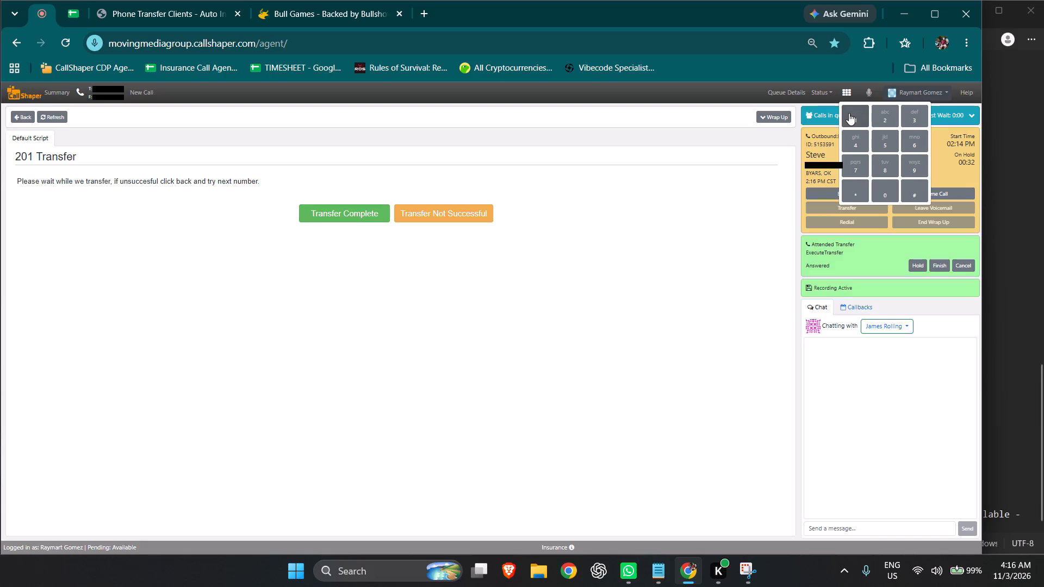
{"action": "left_click", "coordinate": [849, 113]}
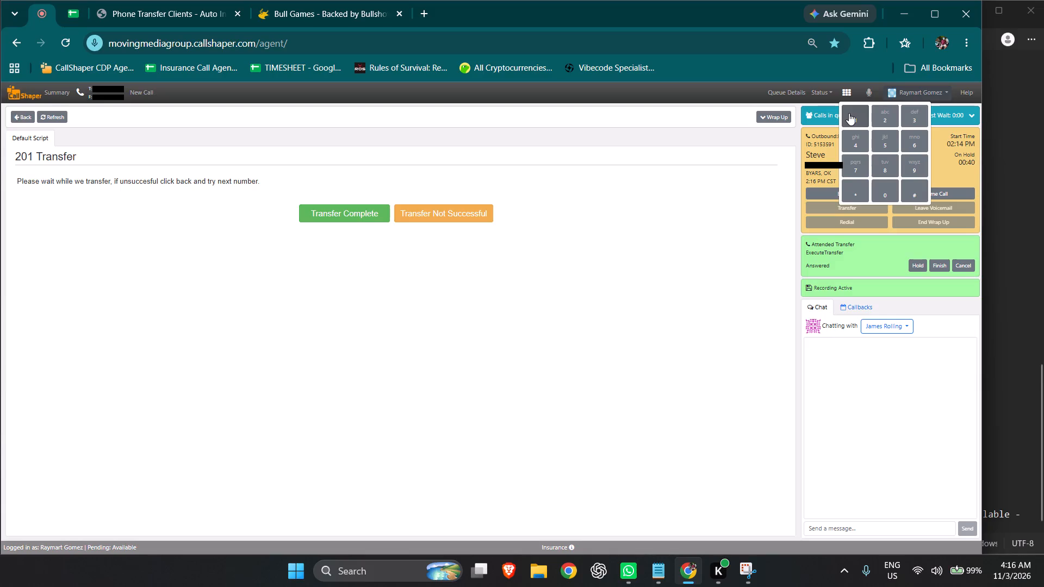
{"action": "left_click", "coordinate": [849, 113]}
{"action": "left_click", "coordinate": [962, 264]}
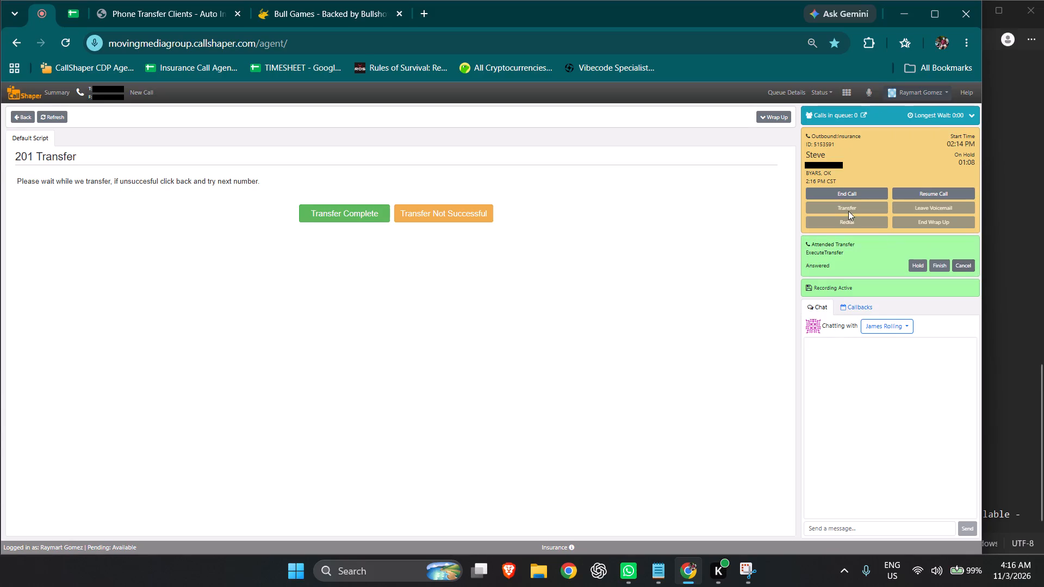
{"action": "left_click", "coordinate": [1043, 139]}
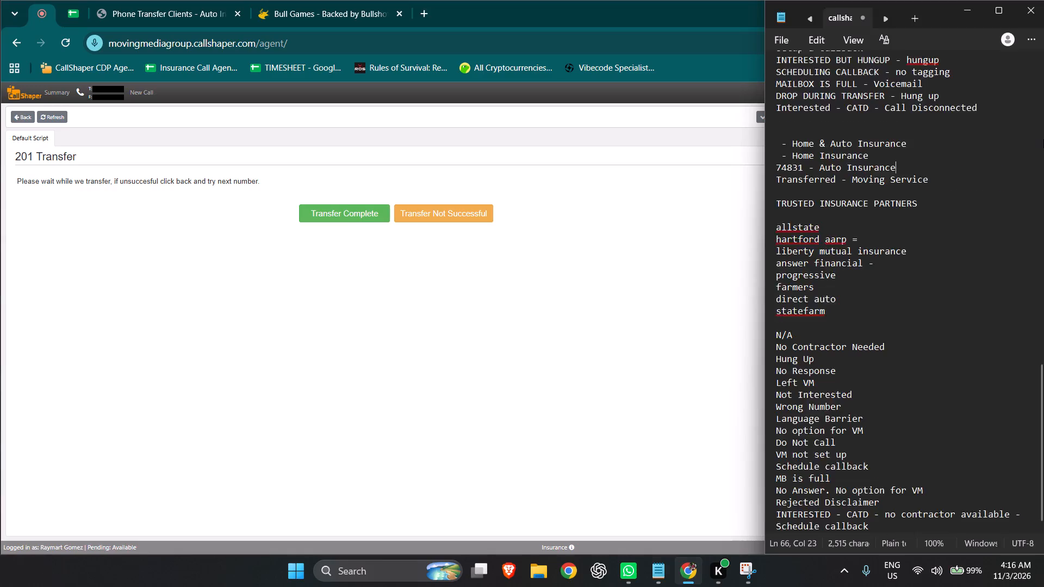
{"action": "scroll", "coordinate": [816, 284], "scroll_direction": "down", "scroll_amount": 8}
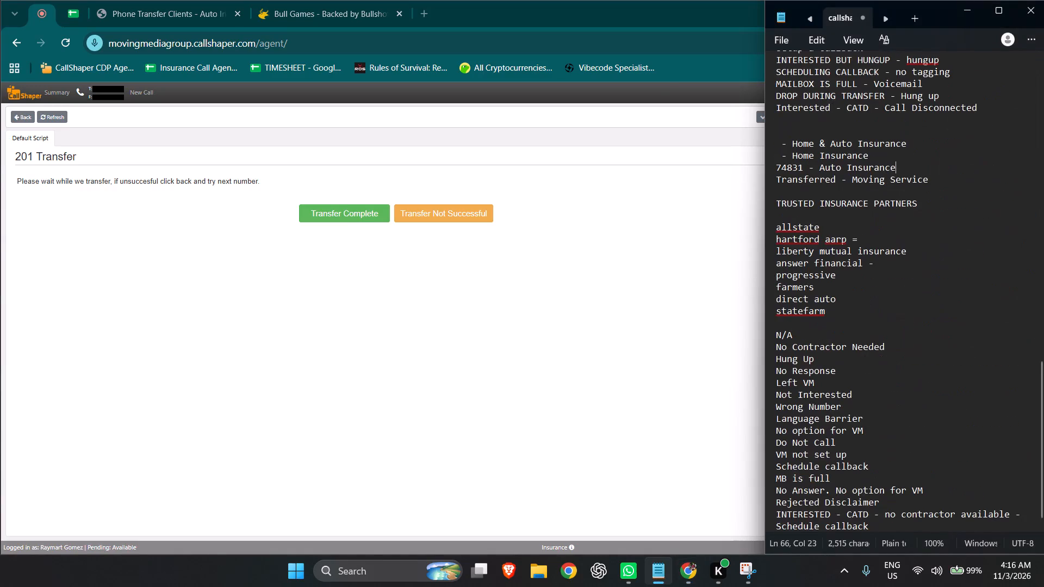
{"action": "left_click", "coordinate": [710, 268]}
{"action": "left_click", "coordinate": [848, 92]}
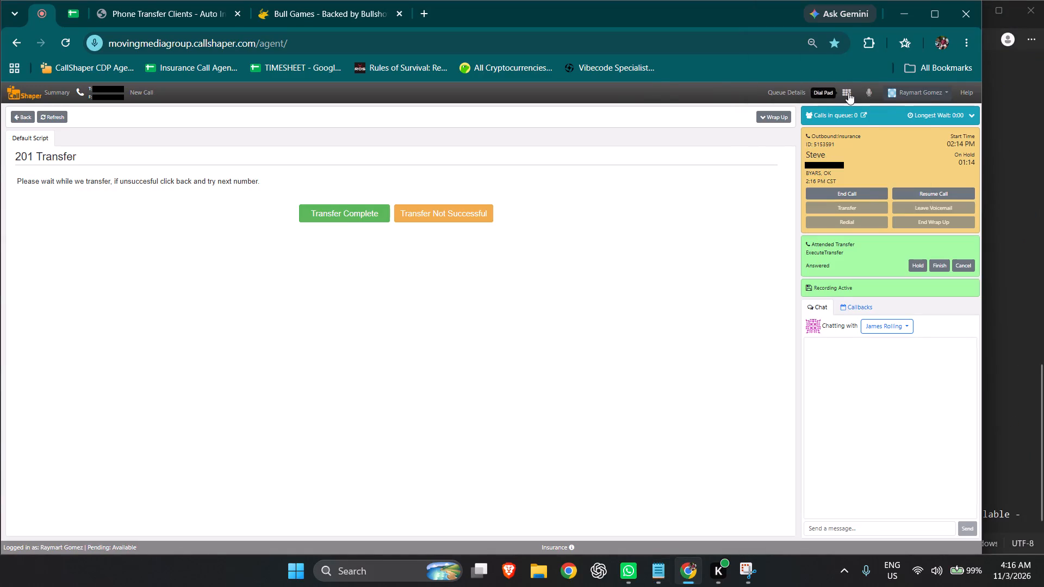
{"action": "left_click", "coordinate": [857, 161]}
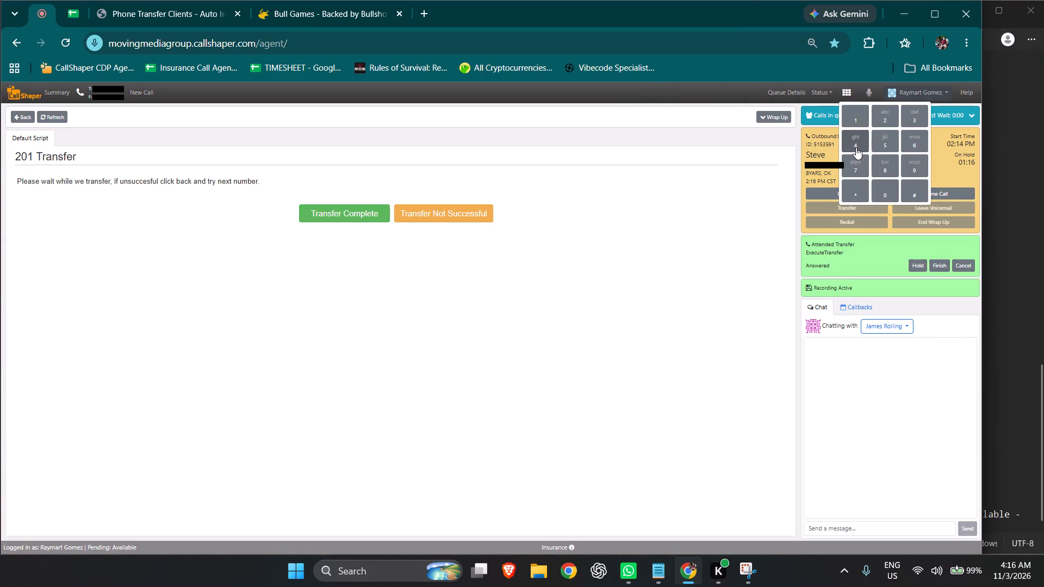
{"action": "left_click", "coordinate": [856, 147]}
{"action": "left_click", "coordinate": [885, 168]}
{"action": "left_click", "coordinate": [919, 117]}
{"action": "left_click", "coordinate": [854, 114]}
{"action": "left_click", "coordinate": [915, 191]}
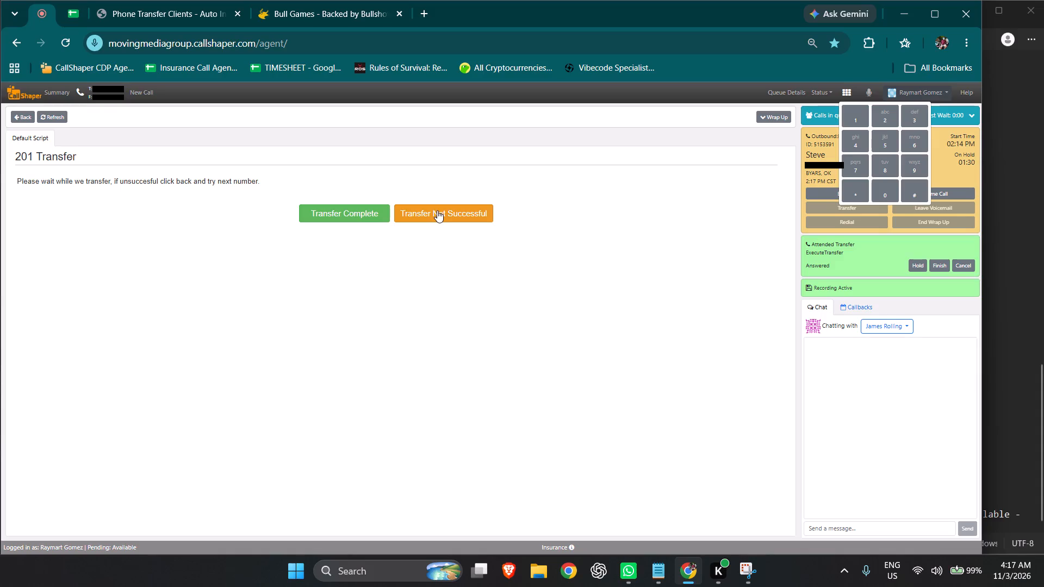
Send the digit 1 to the transfer line, followed by the zip code 74831 once more.
{"action": "left_click", "coordinate": [853, 115]}
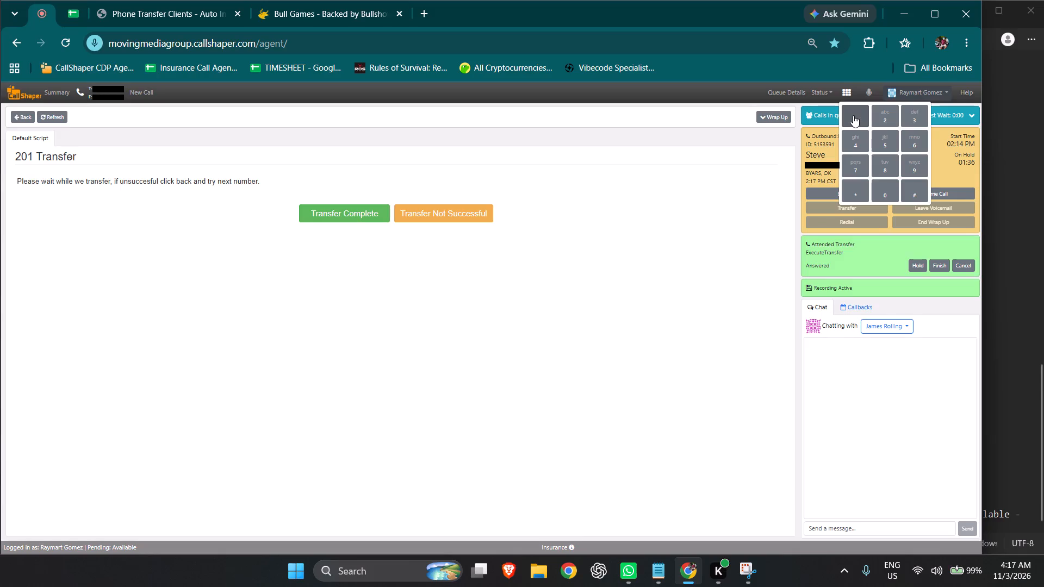
{"action": "left_click", "coordinate": [854, 164]}
{"action": "left_click", "coordinate": [854, 148]}
{"action": "left_click", "coordinate": [881, 169]}
{"action": "left_click", "coordinate": [913, 113]}
{"action": "left_click", "coordinate": [858, 111]}
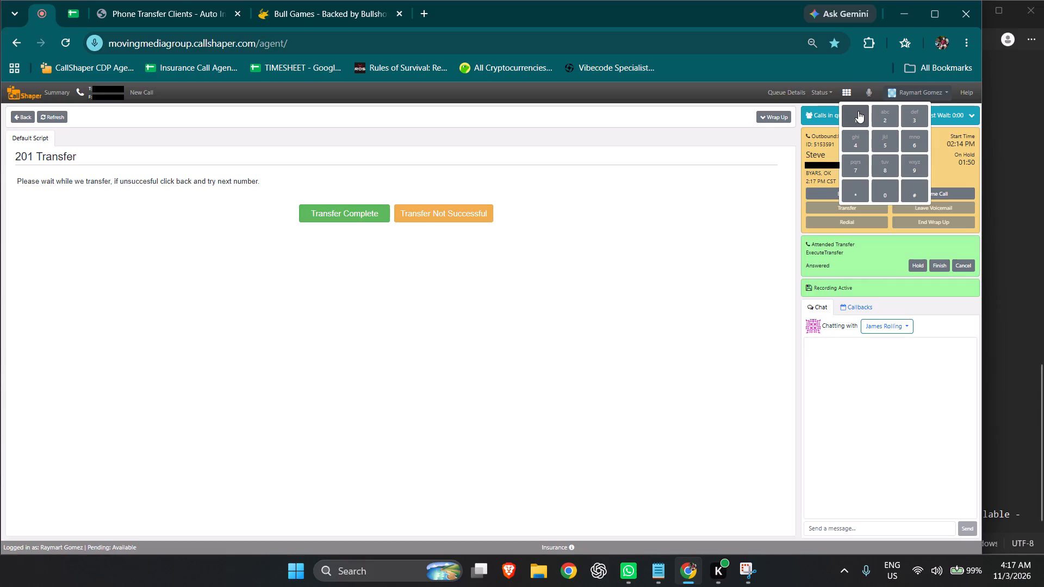
Send the digit 1 three times to the transfer line.
{"action": "left_click", "coordinate": [858, 111]}
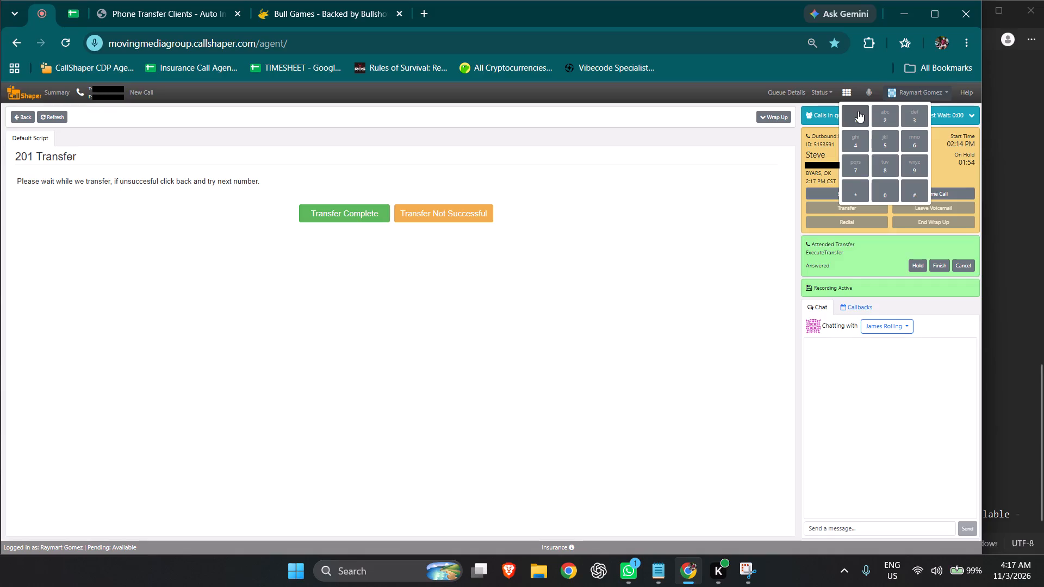
{"action": "left_click", "coordinate": [858, 111]}
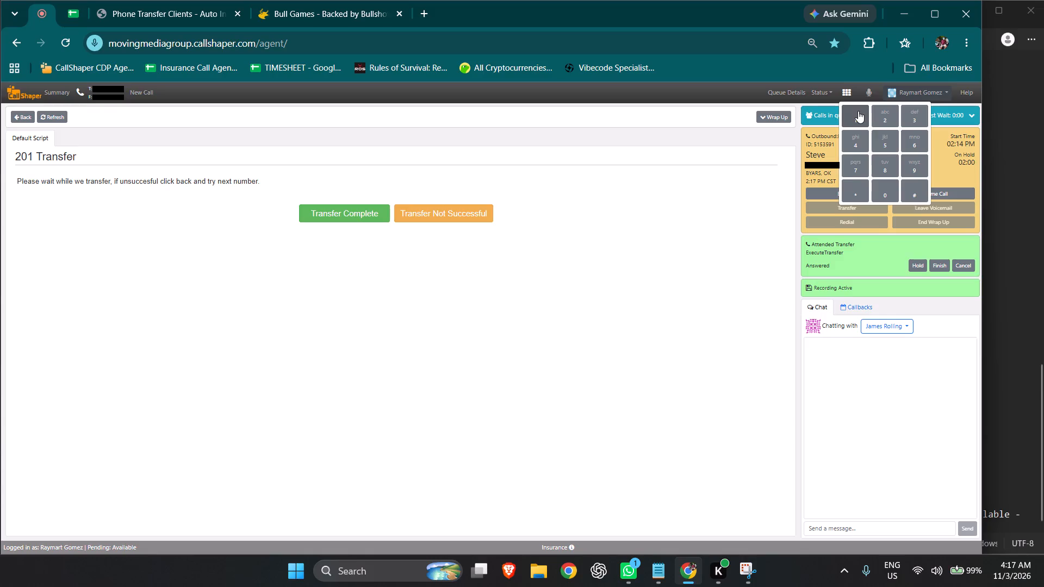
{"action": "left_click", "coordinate": [858, 111]}
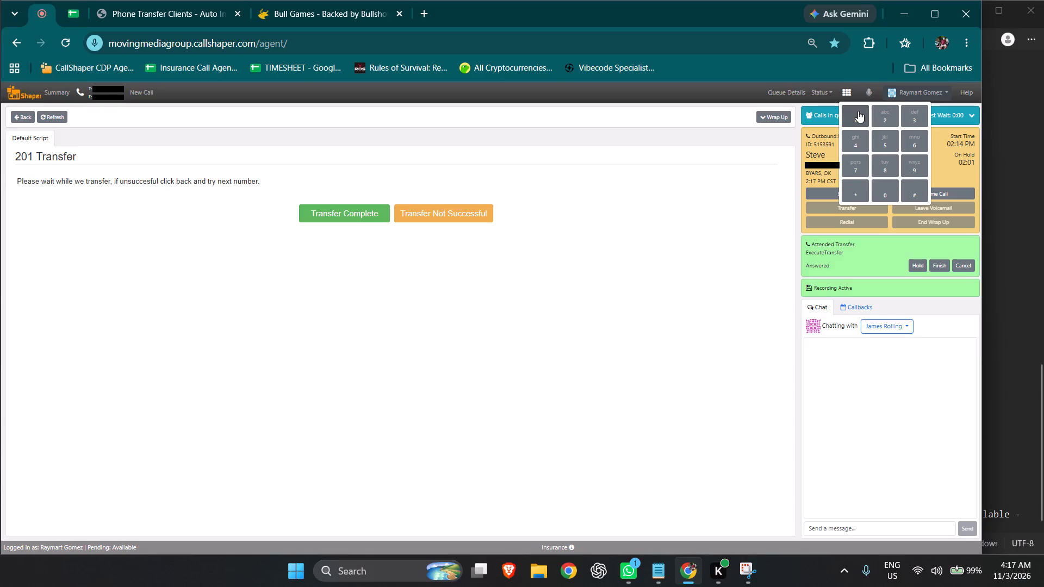
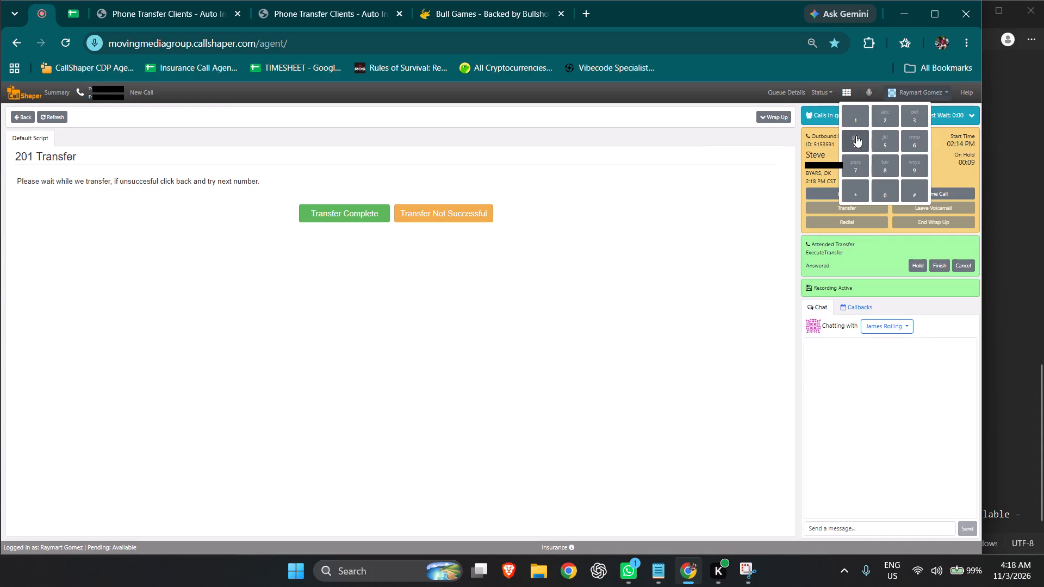
Send the remaining zip code digits 831 followed by # to the transfer line and close the dial pad.
{"action": "left_click", "coordinate": [884, 164]}
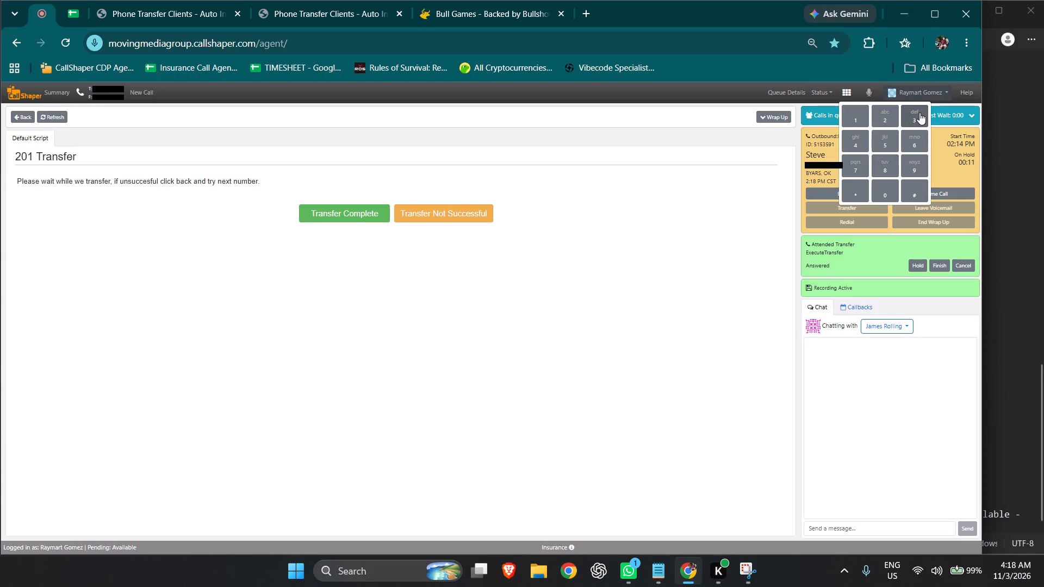
{"action": "left_click", "coordinate": [919, 113]}
{"action": "left_click", "coordinate": [849, 108]}
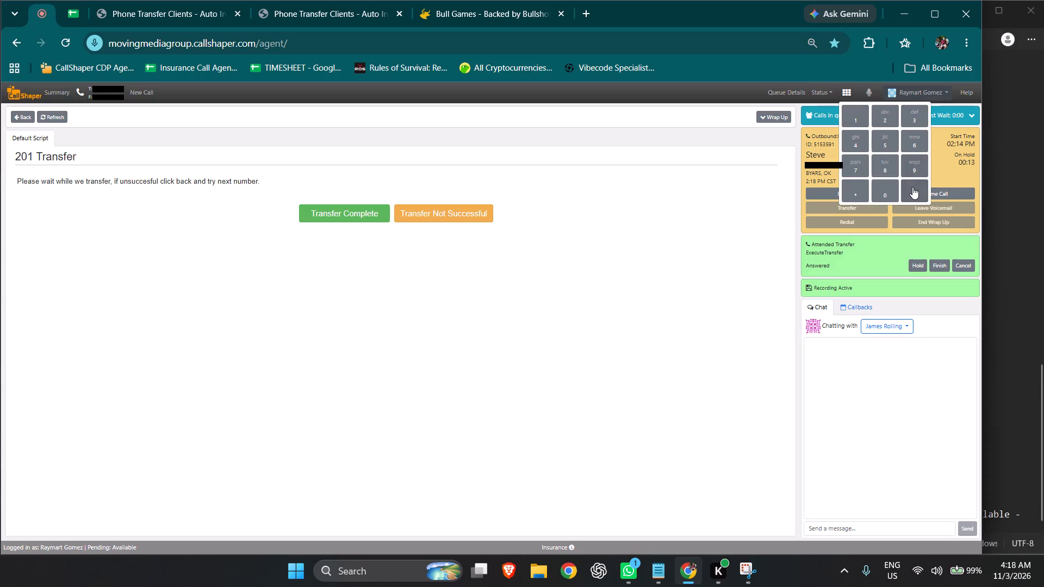
{"action": "left_click", "coordinate": [912, 187]}
{"action": "left_click", "coordinate": [954, 263]}
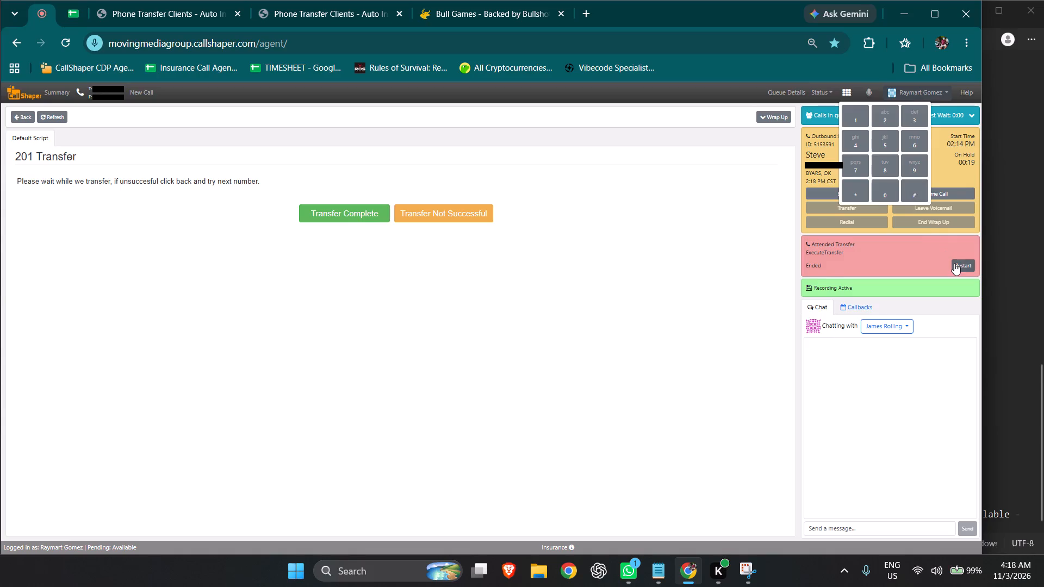
Send the full zip code 74831 followed by # to the transfer line again.
{"action": "left_click", "coordinate": [853, 97]}
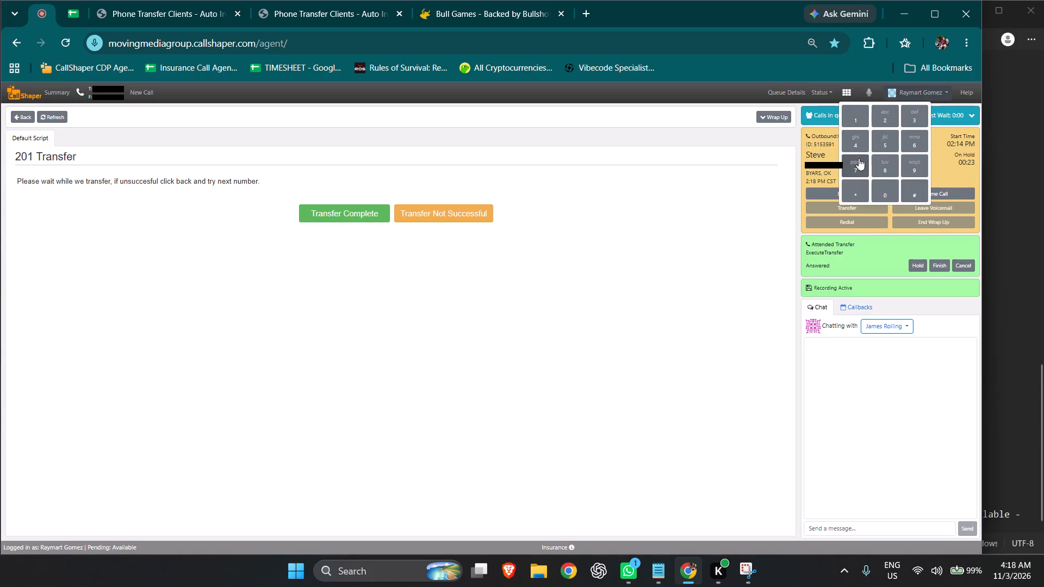
{"action": "left_click", "coordinate": [859, 158]}
{"action": "left_click", "coordinate": [854, 135]}
{"action": "left_click", "coordinate": [880, 165]}
{"action": "left_click", "coordinate": [909, 123]}
{"action": "left_click", "coordinate": [861, 111]}
{"action": "left_click", "coordinate": [913, 185]}
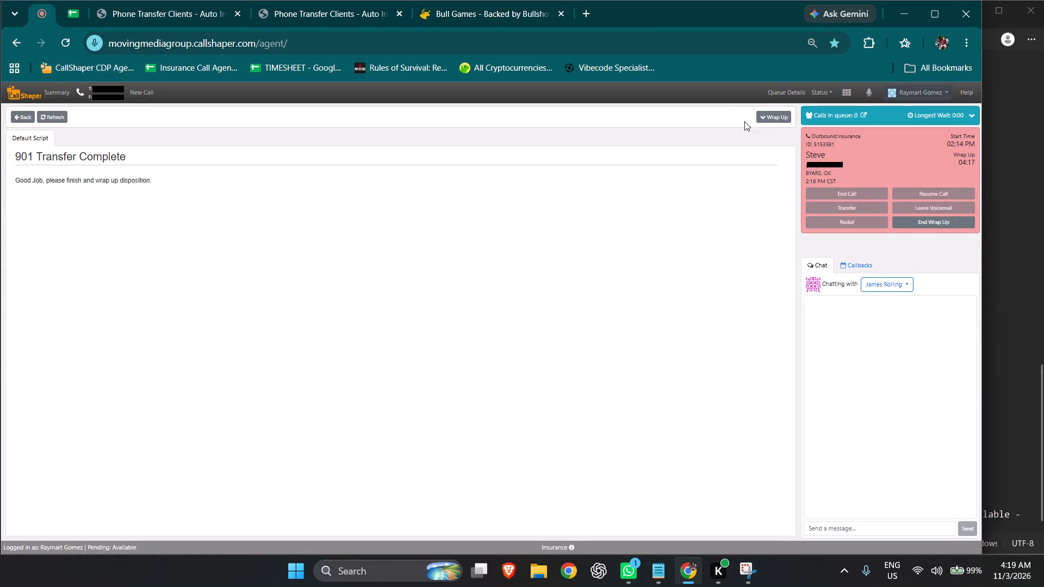
{"action": "left_click", "coordinate": [919, 226]}
Switch to Notepad and select the "74831 - Auto Insurance" line.
{"action": "left_click", "coordinate": [996, 196]}
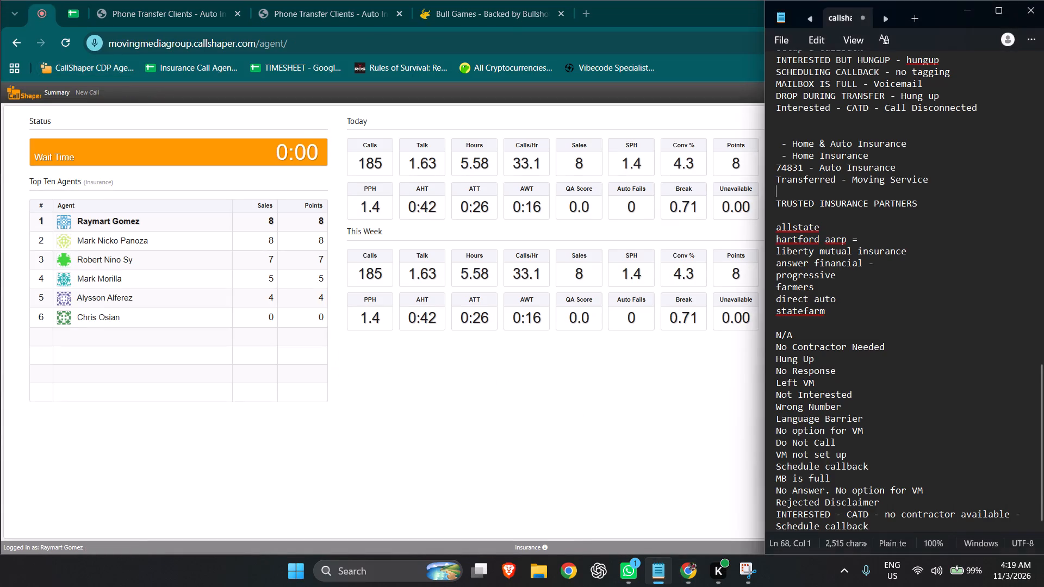
{"action": "left_click", "coordinate": [772, 165]}
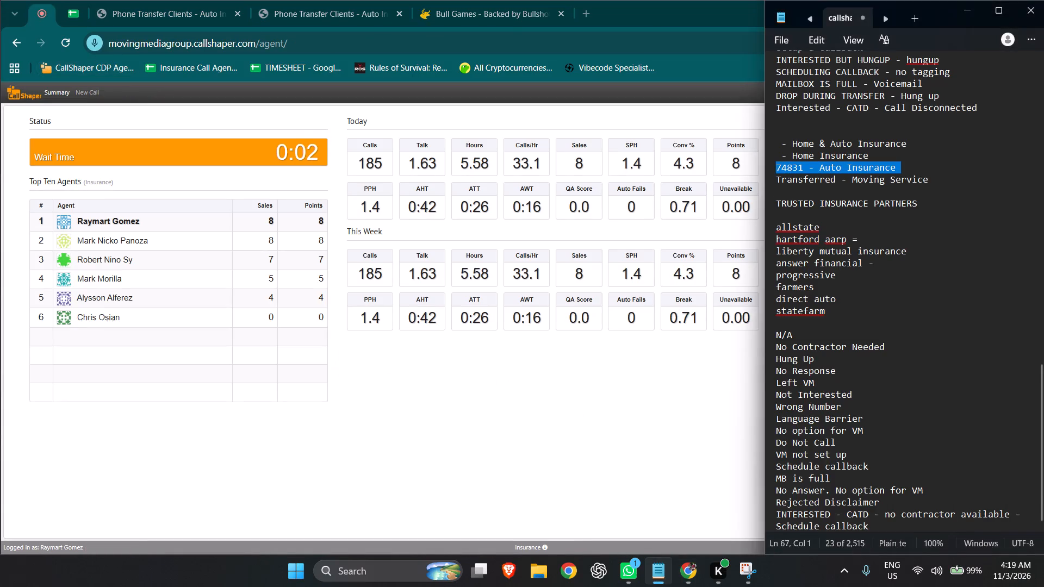
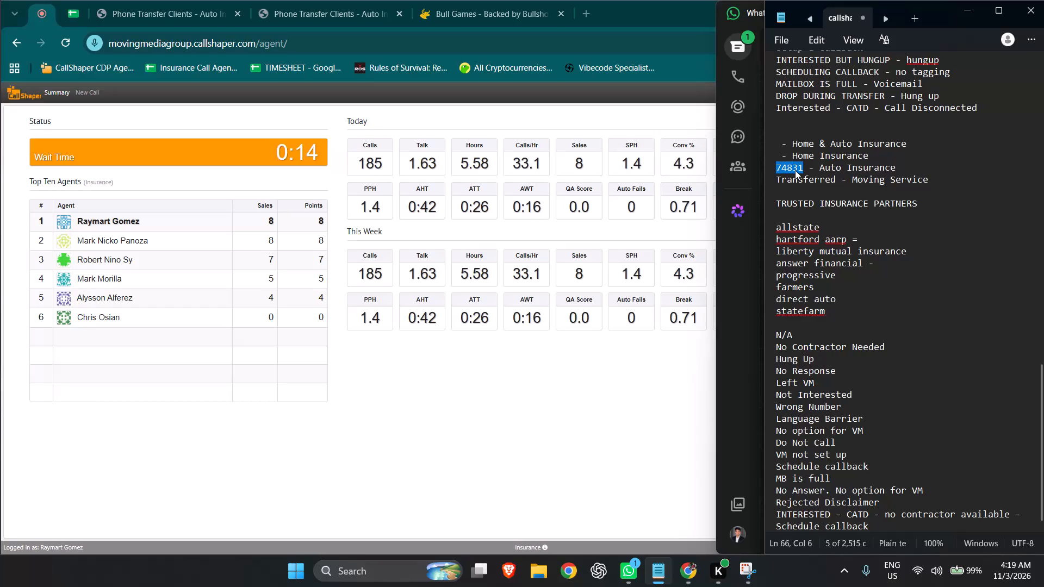
{"action": "key", "text": "BackSpace"}
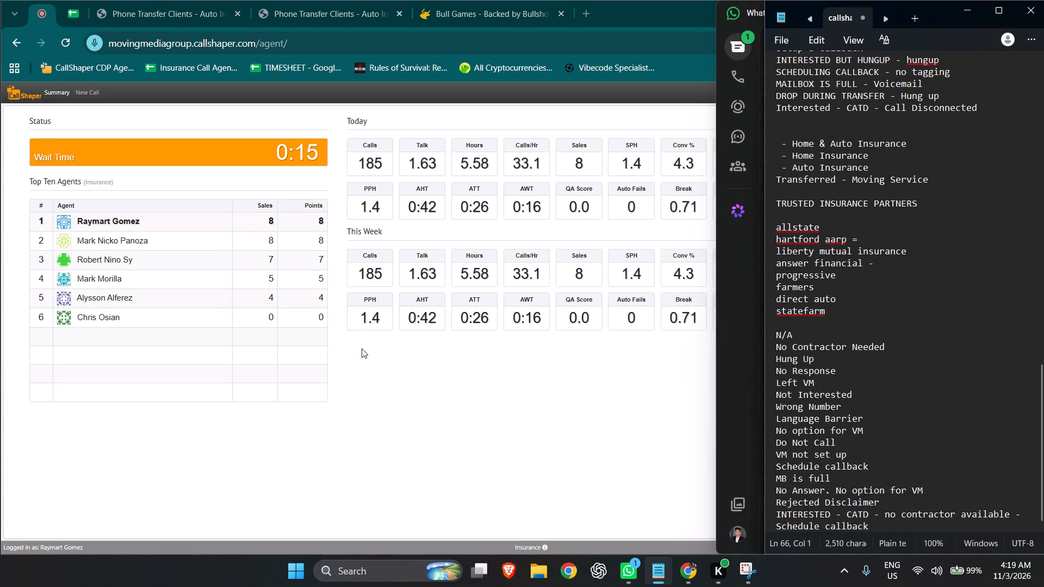
{"action": "left_click", "coordinate": [289, 414], "text": "ctrl"}
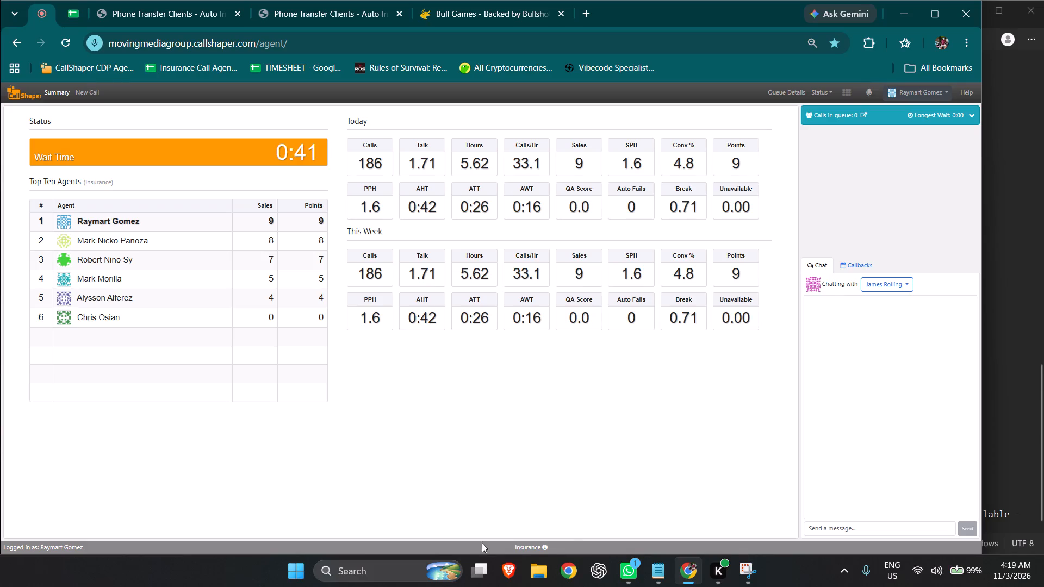
Switch to WhatsApp.
{"action": "left_click", "coordinate": [612, 562], "text": "ctrl"}
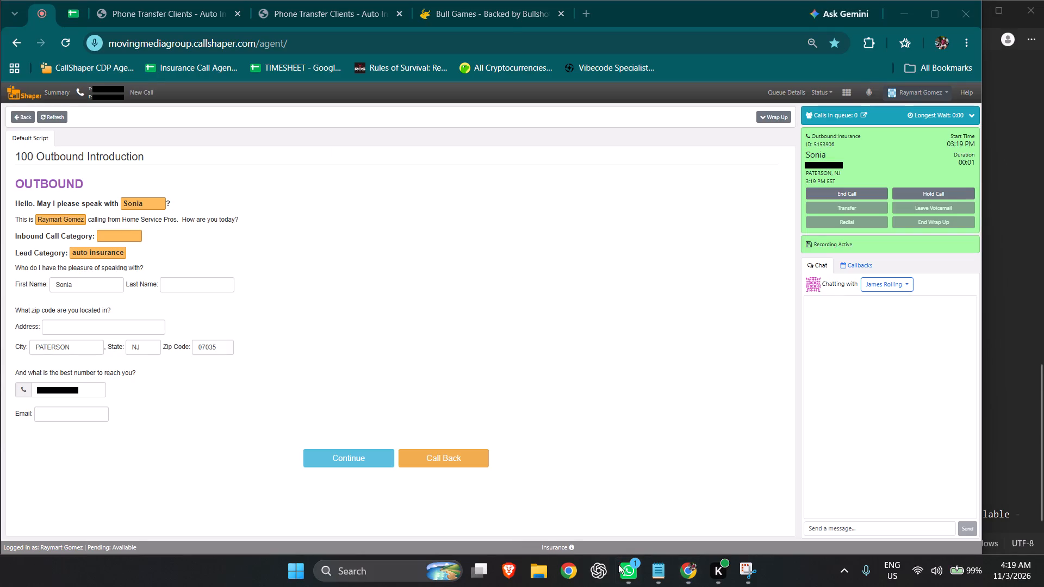
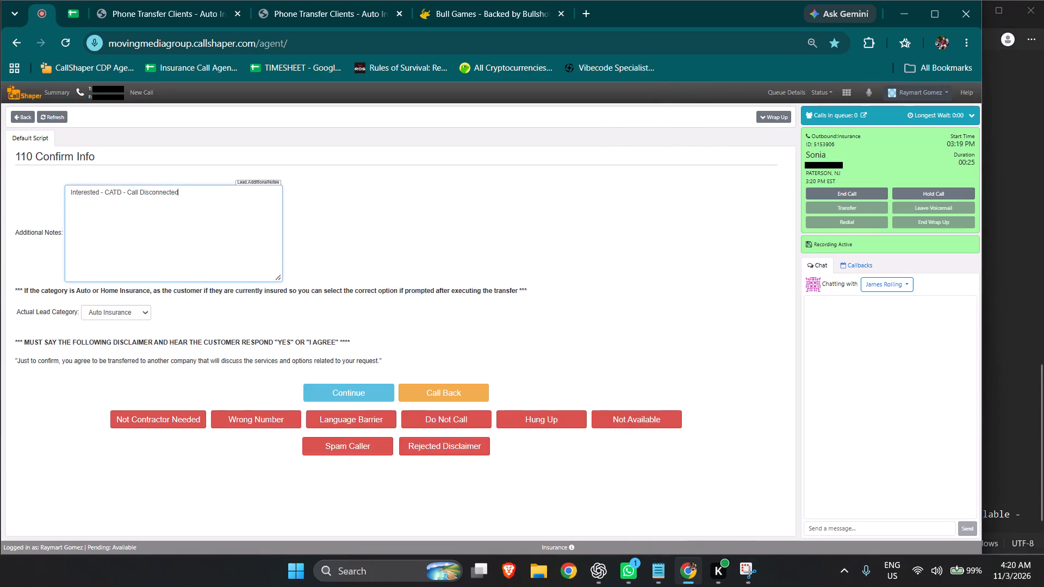
Add the line "No Contractor Needed" below the existing text in the call's Additional Notes.
{"action": "key", "text": "Return"}
{"action": "key", "text": "ctrl+v"}
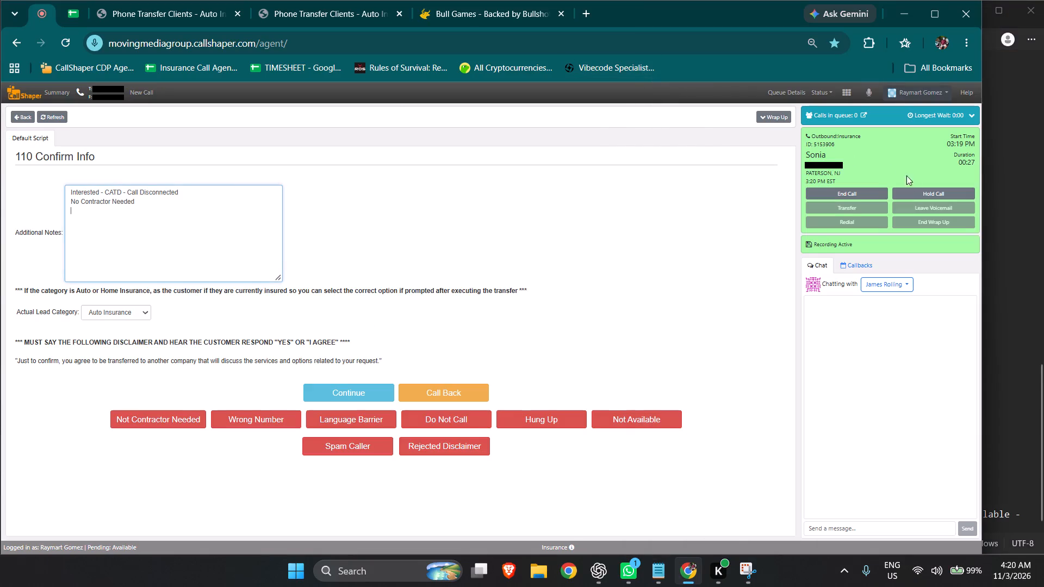
End the call, disposition it as No Contractor Needed, and finish the wrap-up.
{"action": "left_click", "coordinate": [879, 191]}
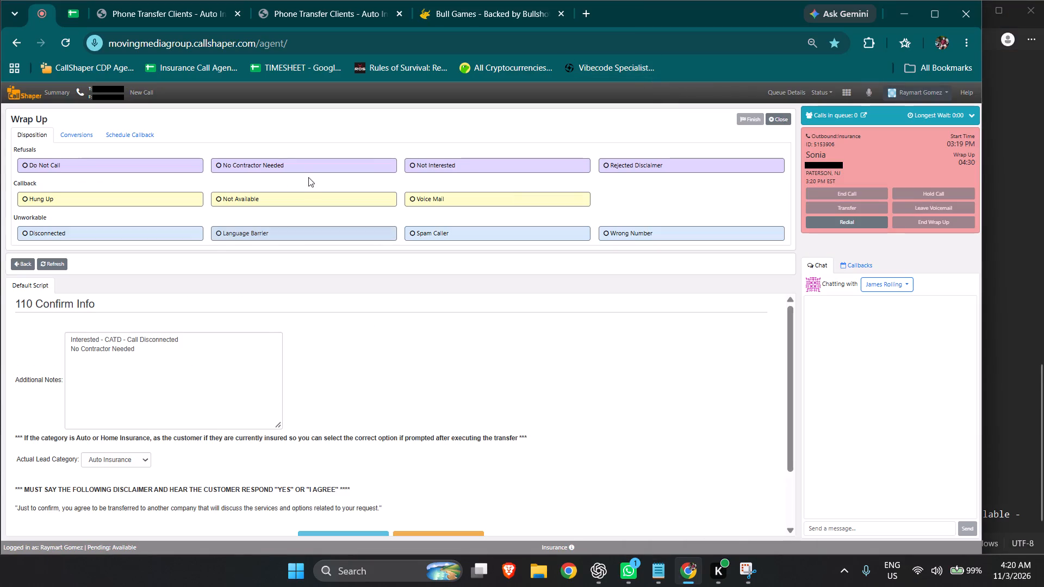
{"action": "left_click", "coordinate": [308, 171]}
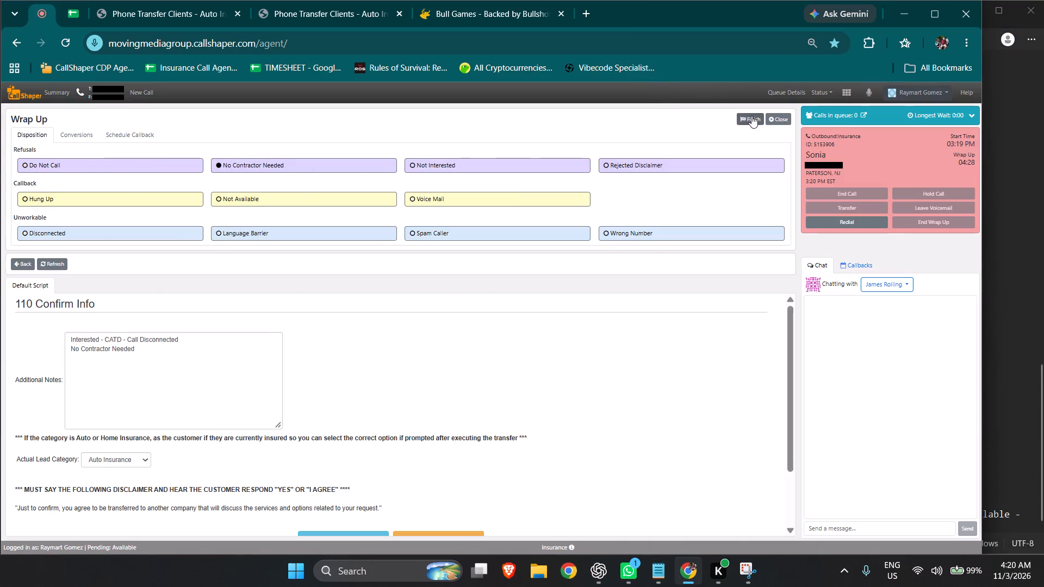
{"action": "left_click", "coordinate": [751, 116]}
{"action": "left_click", "coordinate": [910, 223]}
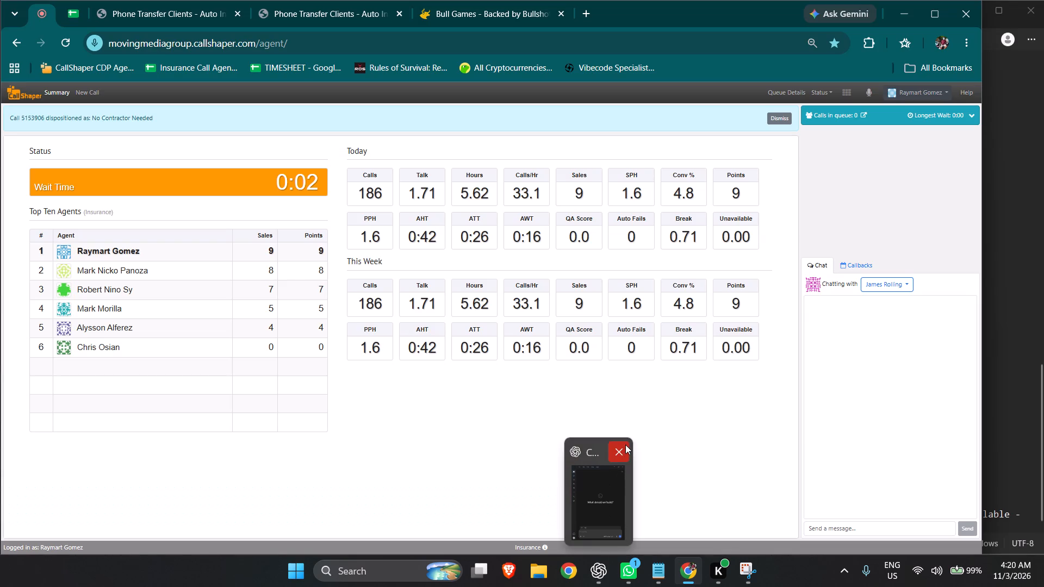
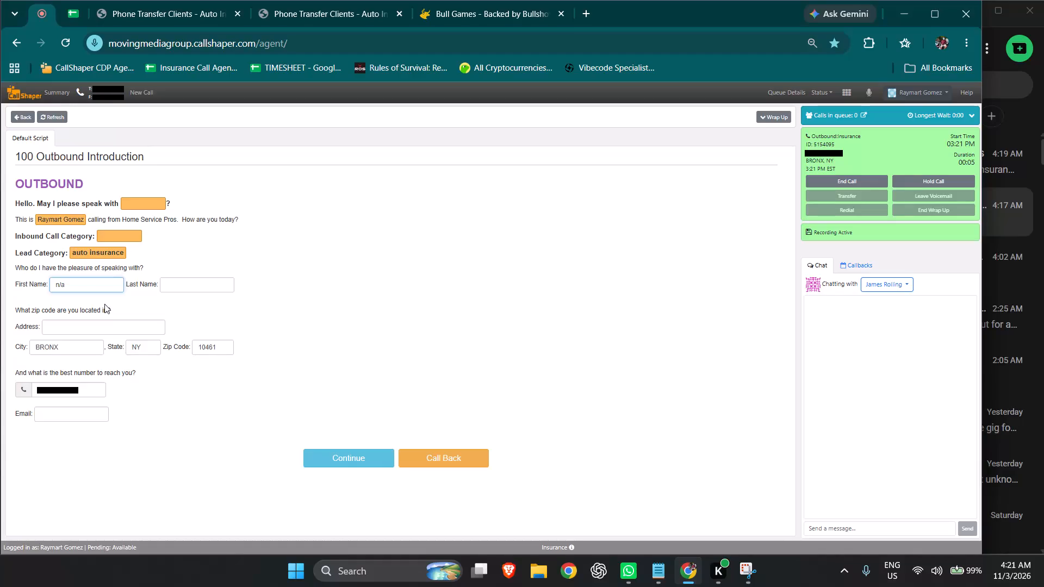
Advance the call script to the Confirm Info page and enter "no contractor needed" in the additional notes.
{"action": "left_click", "coordinate": [329, 452]}
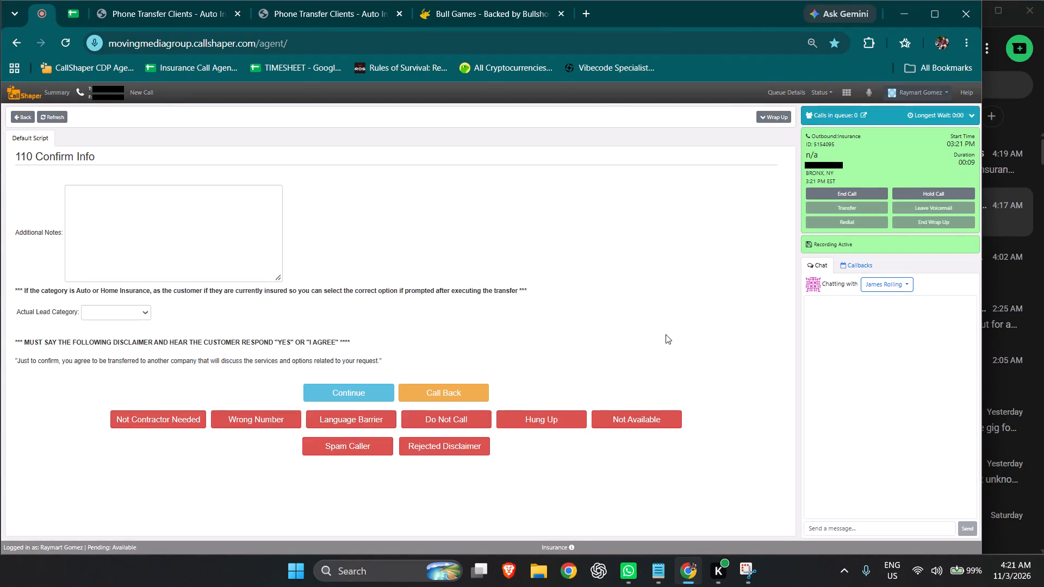
{"action": "left_click", "coordinate": [213, 228]}
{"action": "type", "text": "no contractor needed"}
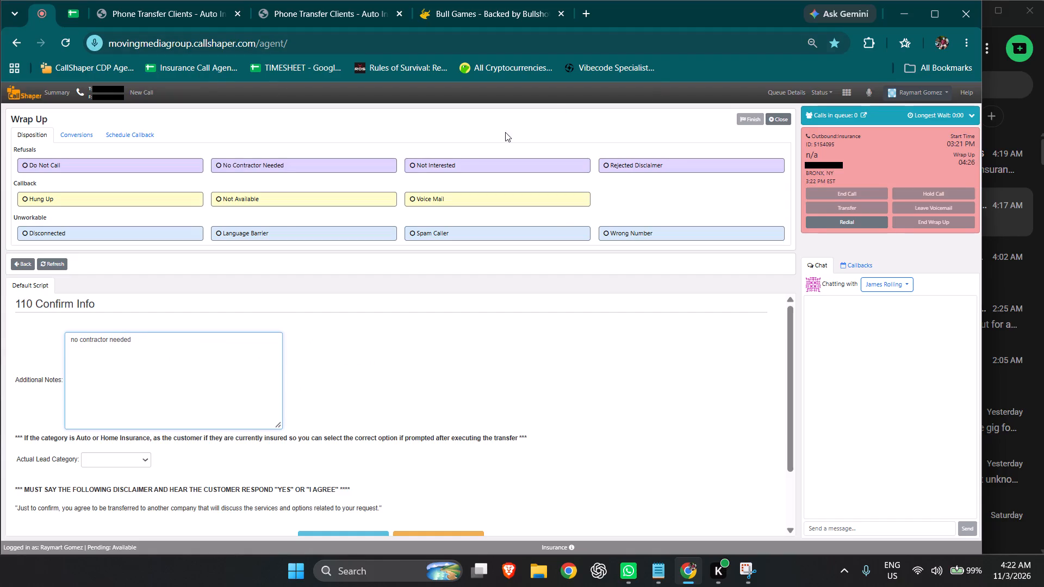
Disposition the call as No Contractor Needed and end its wrap-up.
{"action": "left_click_drag", "start_coordinate": [399, 161], "coordinate": [377, 166]}
{"action": "left_click", "coordinate": [377, 166]}
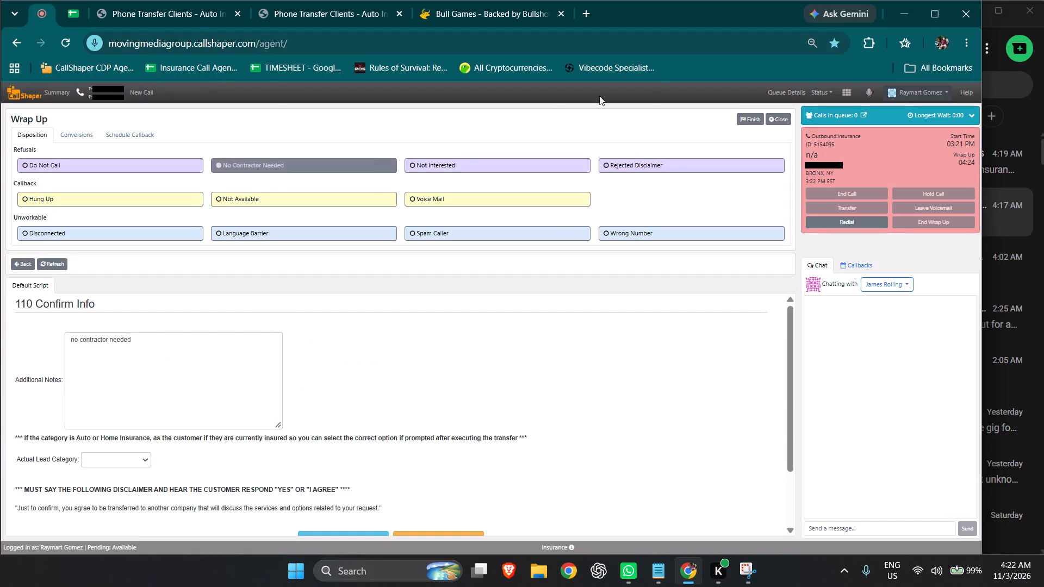
{"action": "left_click", "coordinate": [749, 117]}
{"action": "left_click", "coordinate": [904, 226]}
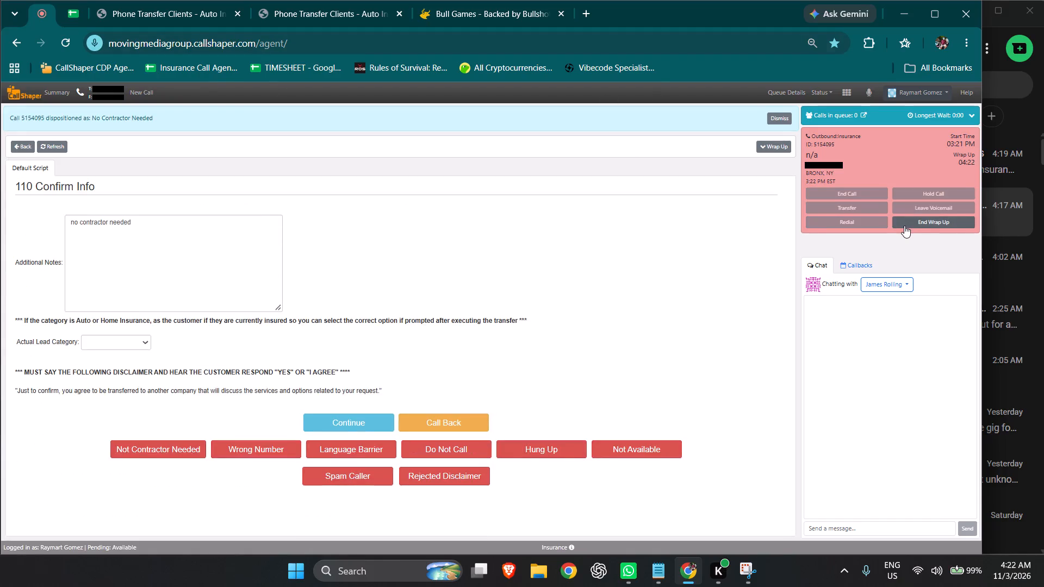
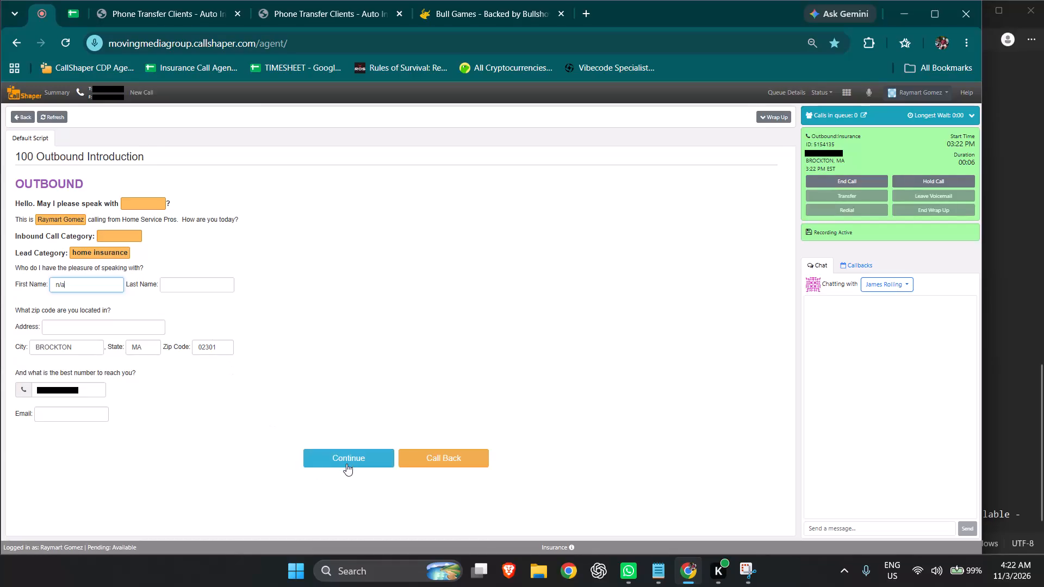
Continue the call script from the Outbound Introduction to the Confirm Info page's Additional Notes.
{"action": "left_click", "coordinate": [350, 461]}
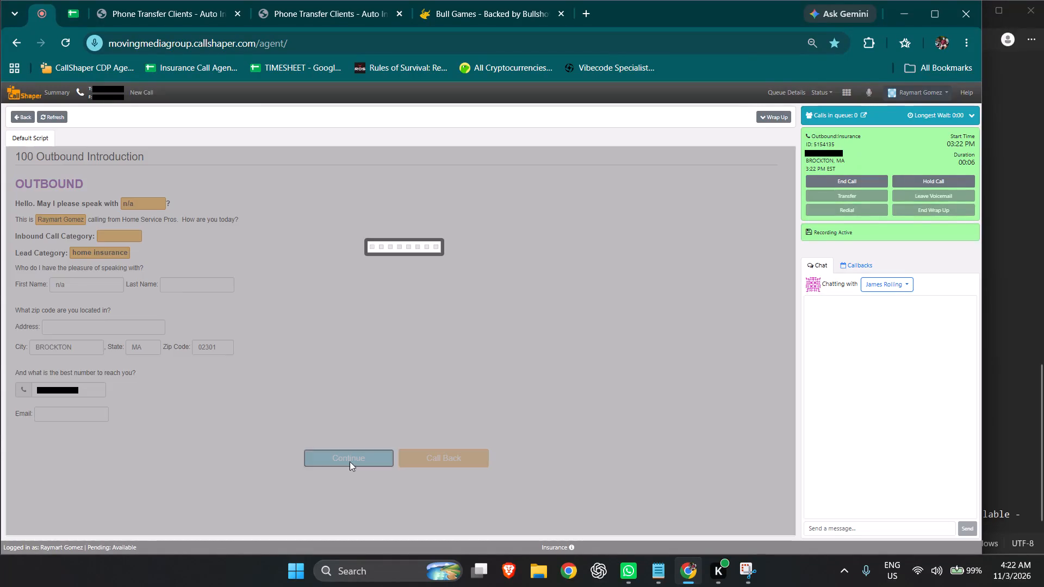
{"action": "left_click", "coordinate": [245, 252]}
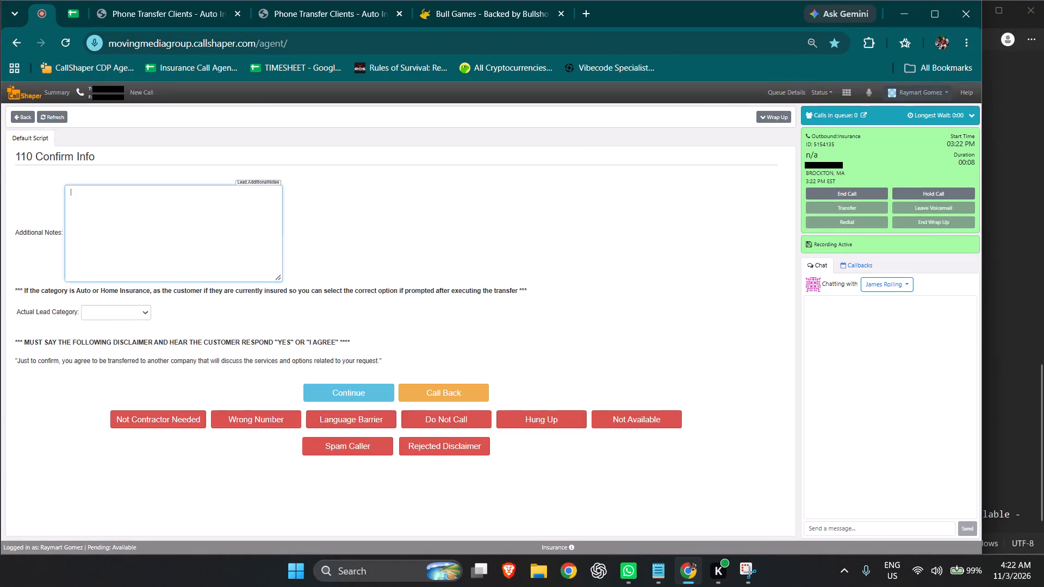
Close the two Phone Transfer Clients browser tabs and return to the Additional Notes field.
{"action": "left_click", "coordinate": [235, 9]}
{"action": "left_click", "coordinate": [235, 9]}
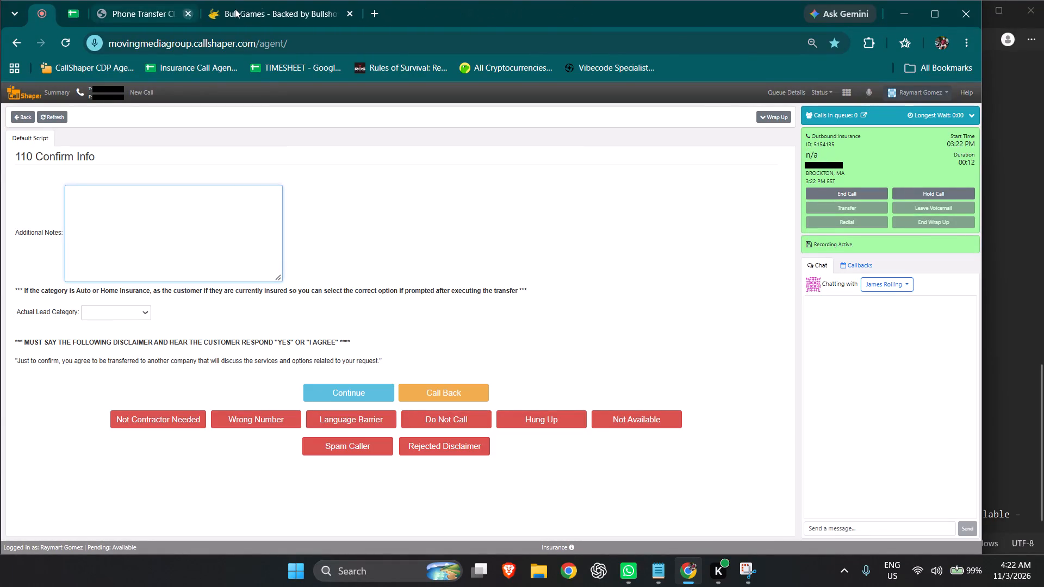
{"action": "left_click", "coordinate": [172, 219]}
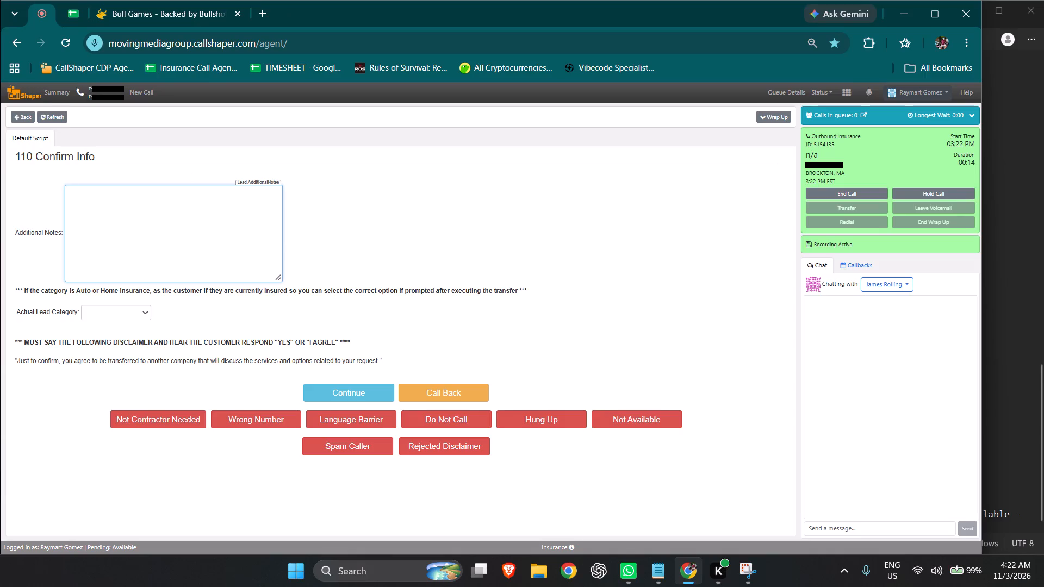
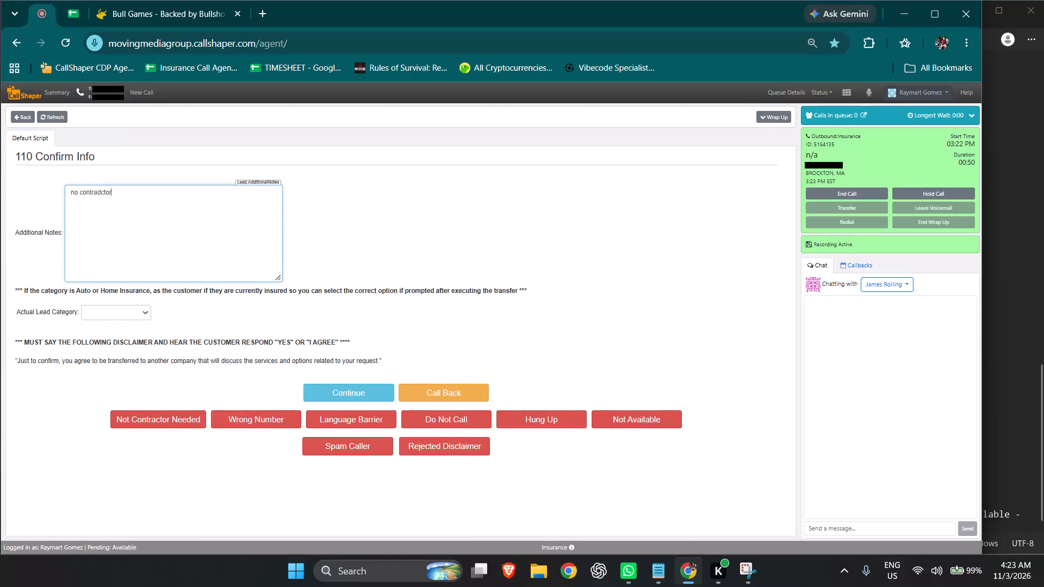
Correct the lead's Additional Notes on the Confirm Info page to read "no contractor needed".
{"action": "key", "text": "BackSpace"}
{"action": "key", "text": "BackSpace"}
{"action": "key", "text": "BackSpace"}
{"action": "key", "text": "BackSpace"}
{"action": "key", "text": "c"}
{"action": "key", "text": "BackSpace"}
{"action": "key", "text": "BackSpace"}
{"action": "type", "text": "ctor needed"}
End the active call and complete its wrap-up with the disposition No Contractor Needed.
{"action": "left_click", "coordinate": [841, 186]}
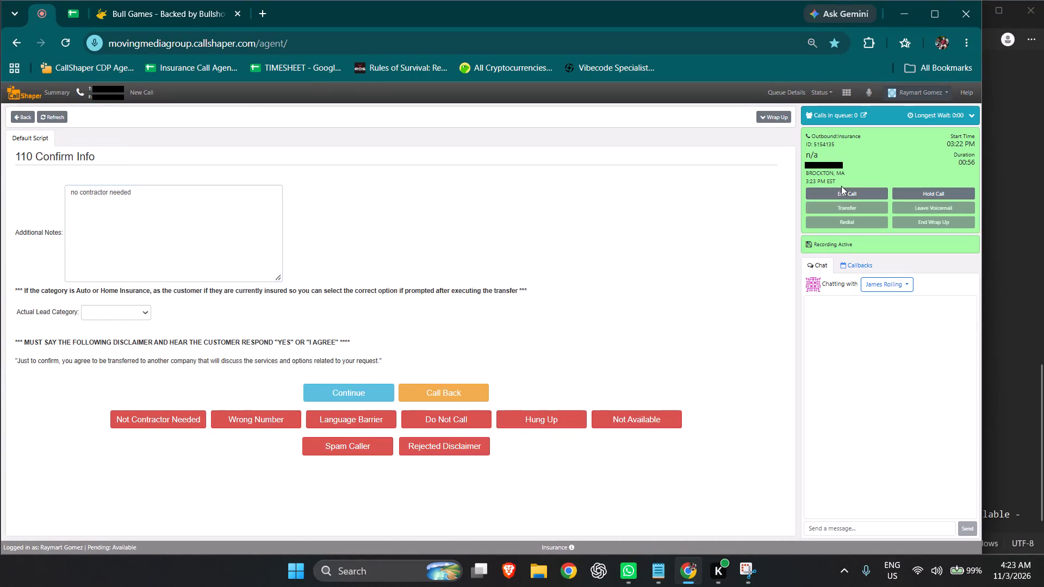
{"action": "left_click", "coordinate": [841, 191]}
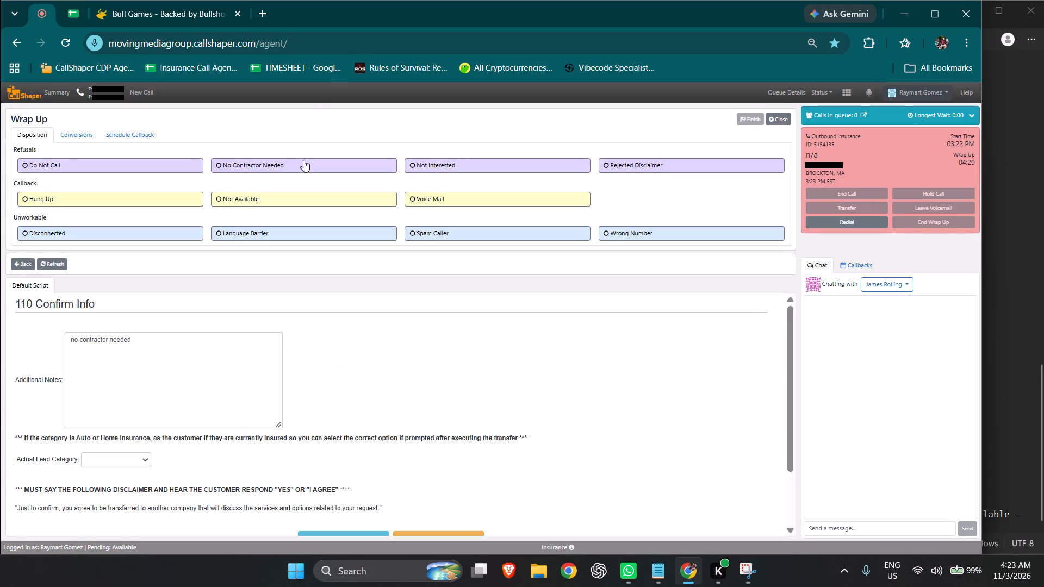
{"action": "left_click", "coordinate": [303, 161]}
{"action": "left_click", "coordinate": [738, 115]}
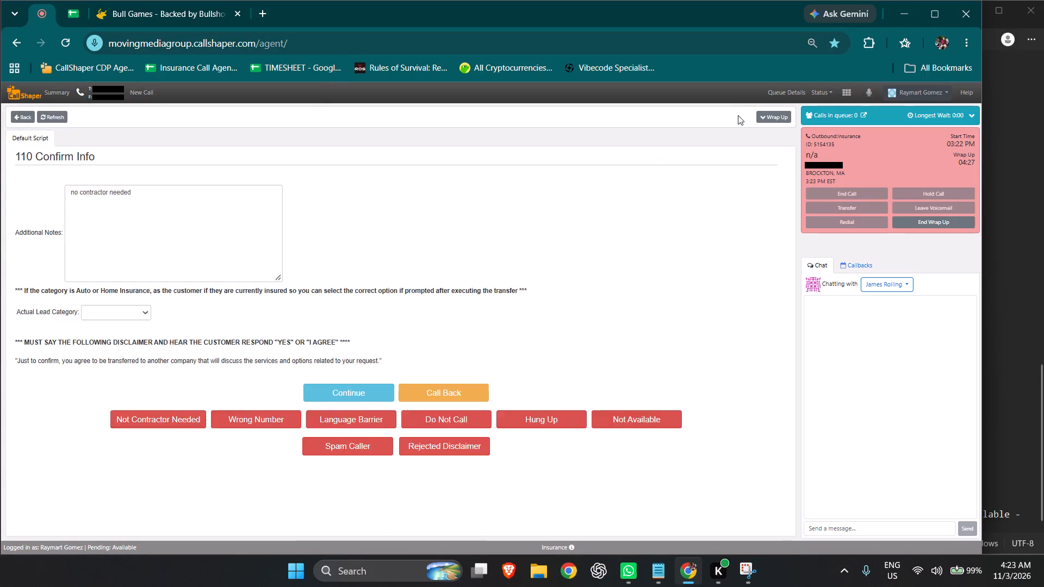
{"action": "left_click", "coordinate": [899, 219]}
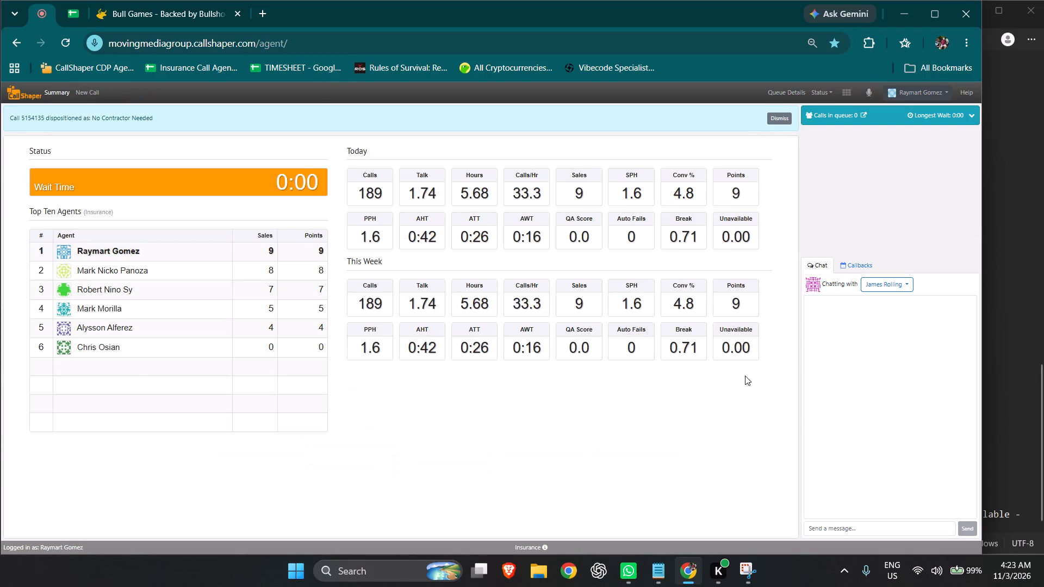
Switch to the callshaper notes in Notepad.
{"action": "left_click", "coordinate": [652, 561]}
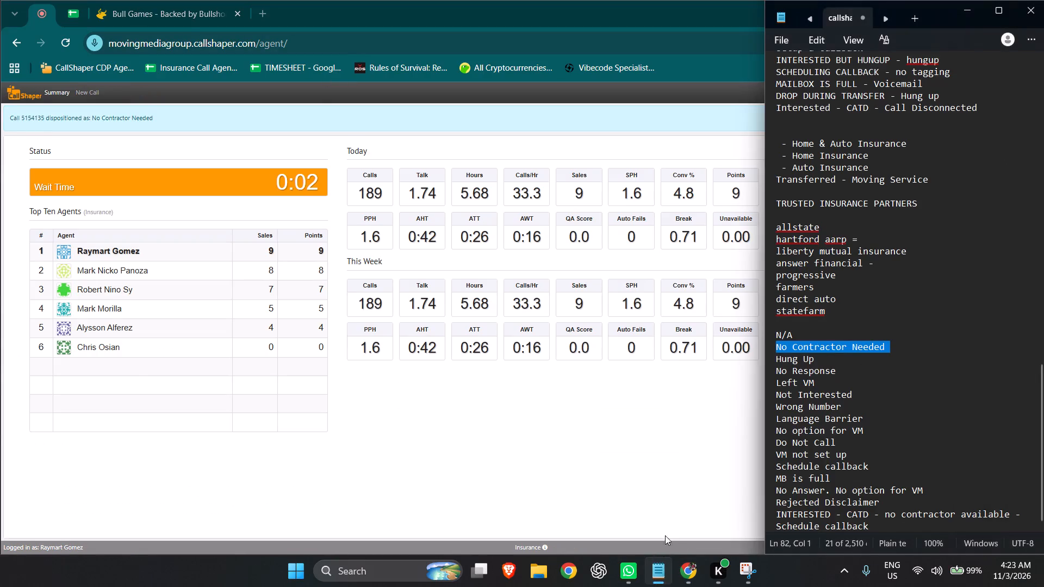
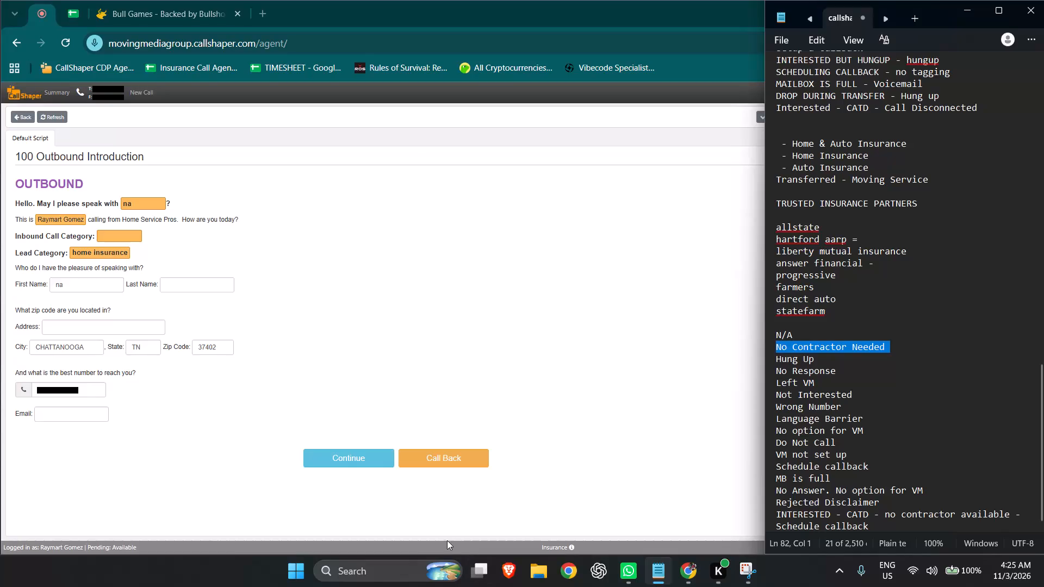
Back in CallShaper, continue to the Confirm Info page and add "left vm" on a new line of the Additional Notes.
{"action": "left_click", "coordinate": [359, 449]}
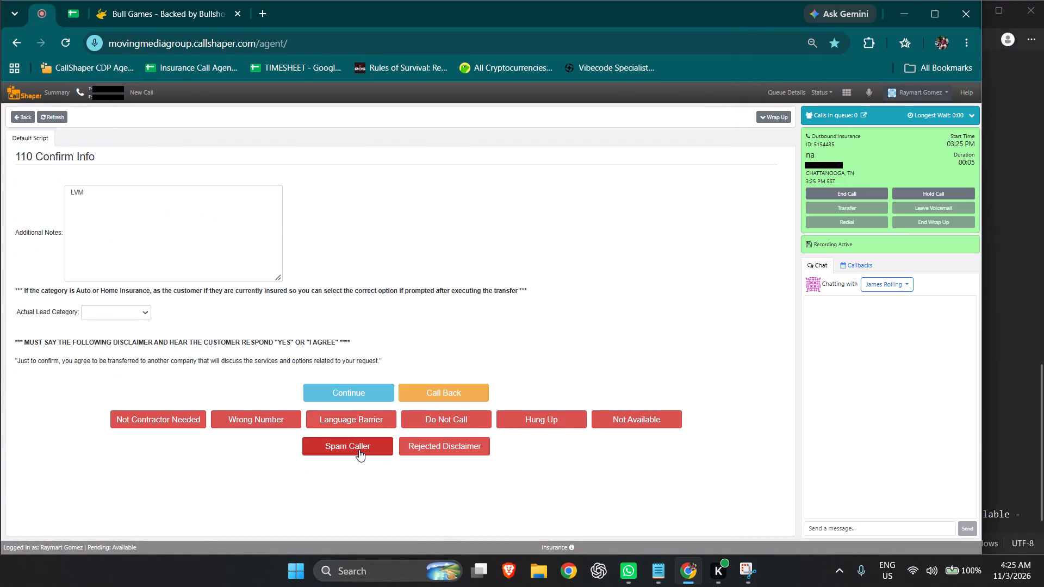
{"action": "left_click", "coordinate": [195, 228]}
{"action": "key", "text": "Return"}
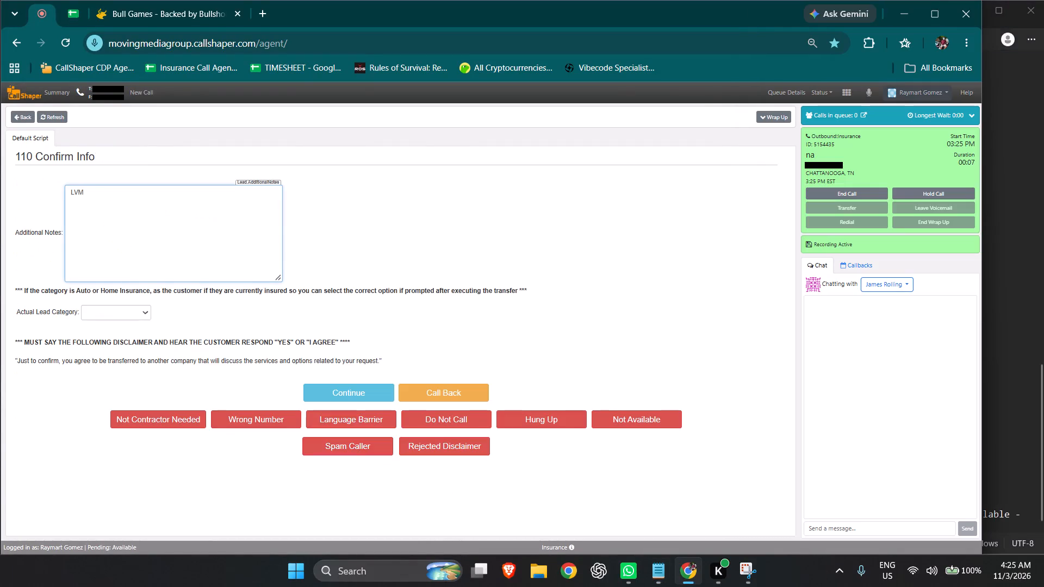
{"action": "type", "text": "lf"}
{"action": "key", "text": "BackSpace"}
{"action": "type", "text": "eft vm"}
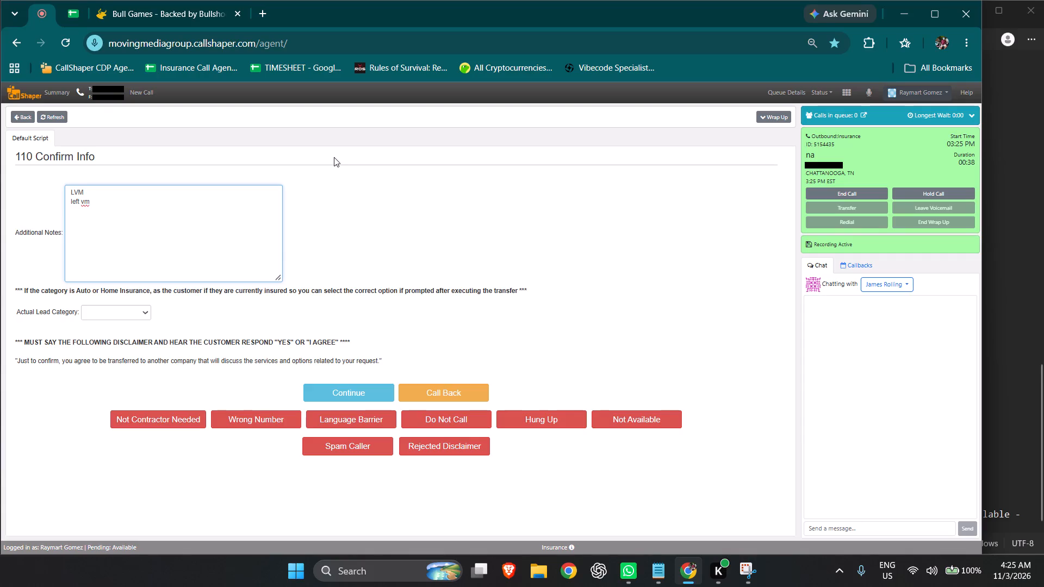
End the active call and complete its wrap-up with the disposition Not Available.
{"action": "left_click", "coordinate": [835, 193]}
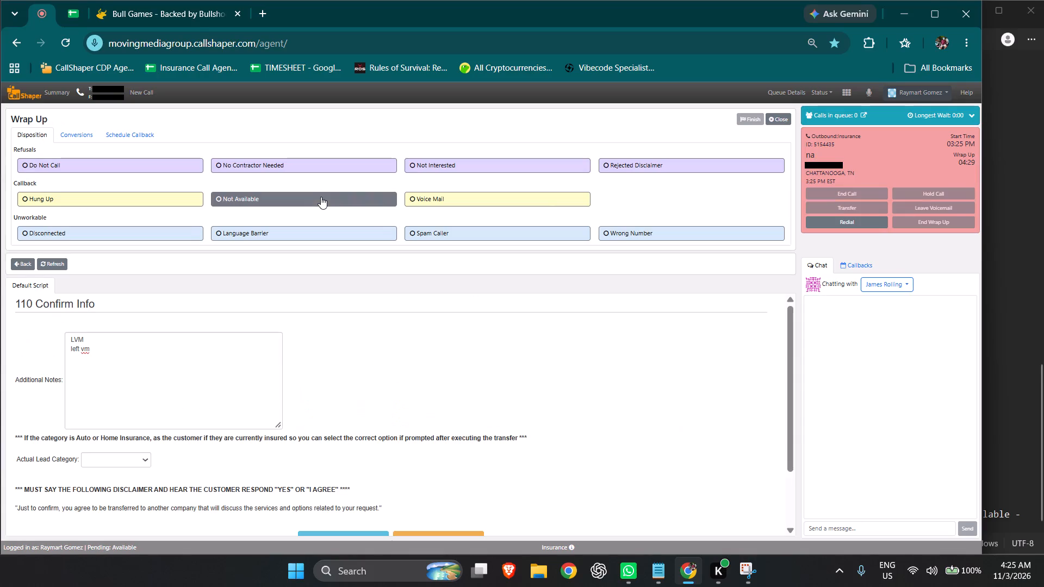
{"action": "left_click", "coordinate": [321, 197]}
{"action": "left_click", "coordinate": [750, 122]}
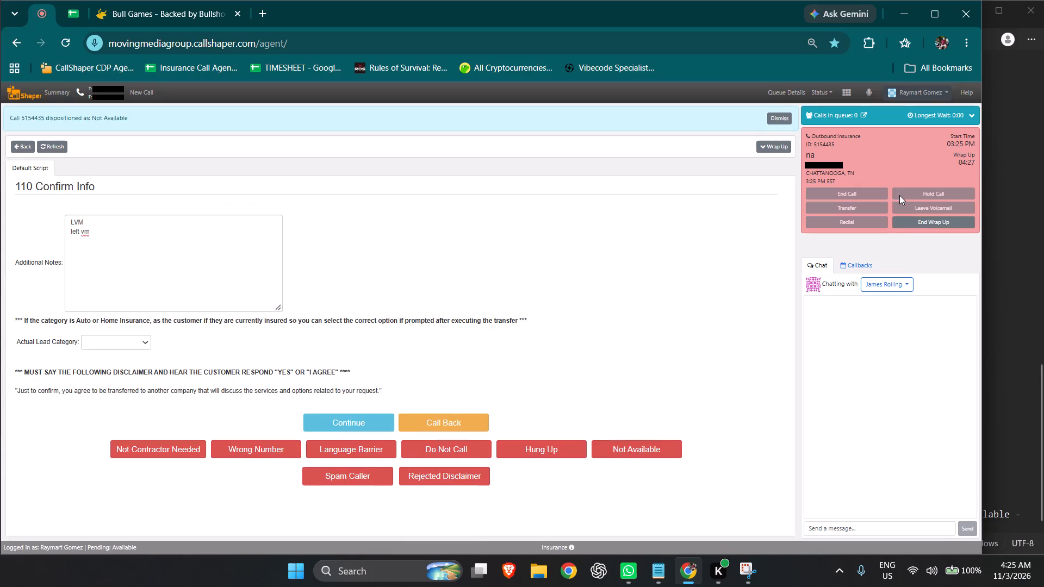
{"action": "left_click_drag", "start_coordinate": [925, 215], "coordinate": [925, 224]}
{"action": "left_click", "coordinate": [925, 224]}
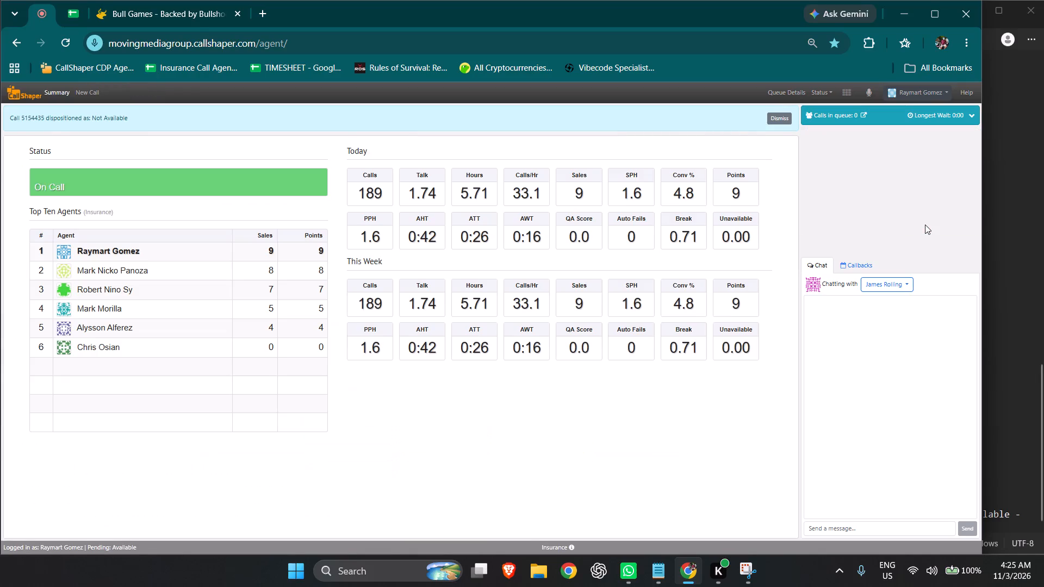
{"action": "left_click", "coordinate": [925, 224]}
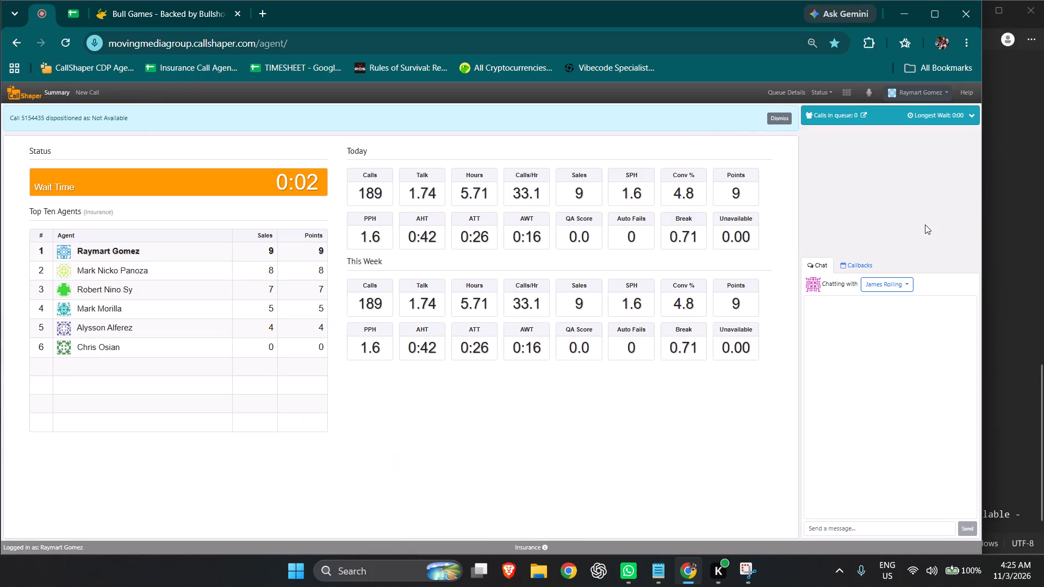
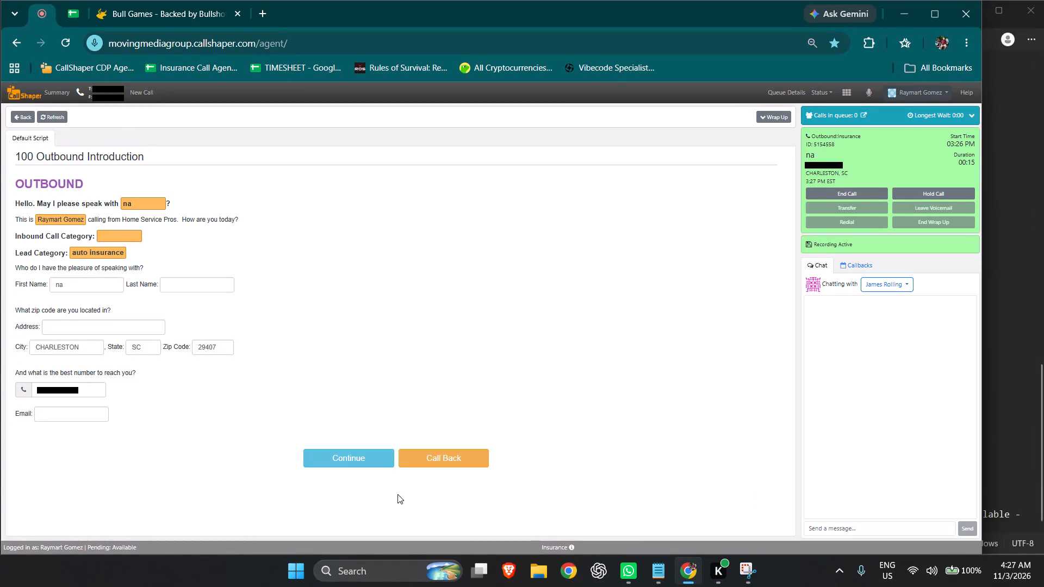
Continue to the Confirm Info page for the Charleston lead and add "left vm" on a new line of the Additional Notes.
{"action": "left_click", "coordinate": [362, 459]}
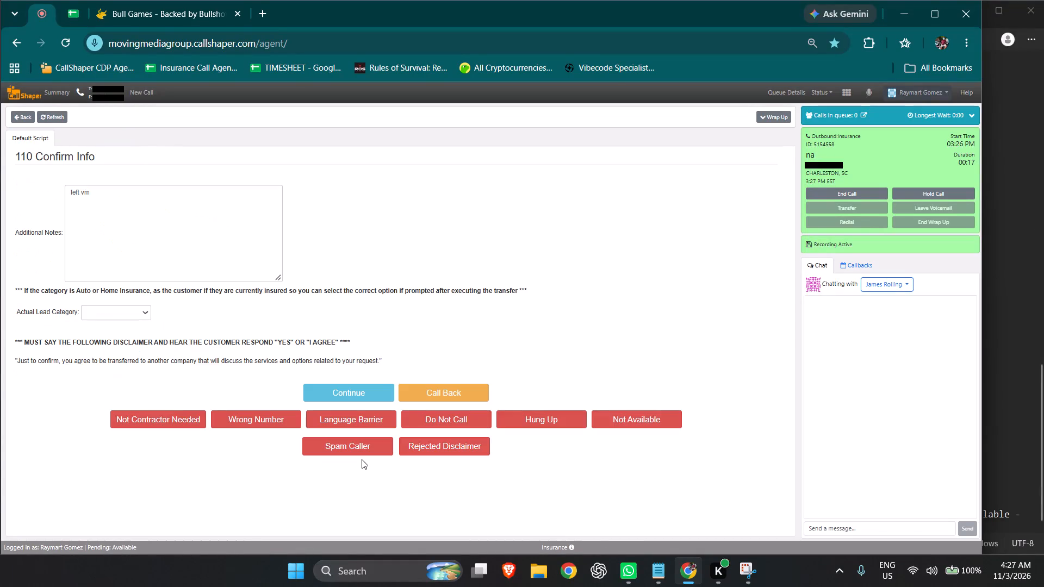
{"action": "left_click", "coordinate": [201, 199]}
{"action": "key", "text": "Return"}
{"action": "key", "text": "ctrl+a"}
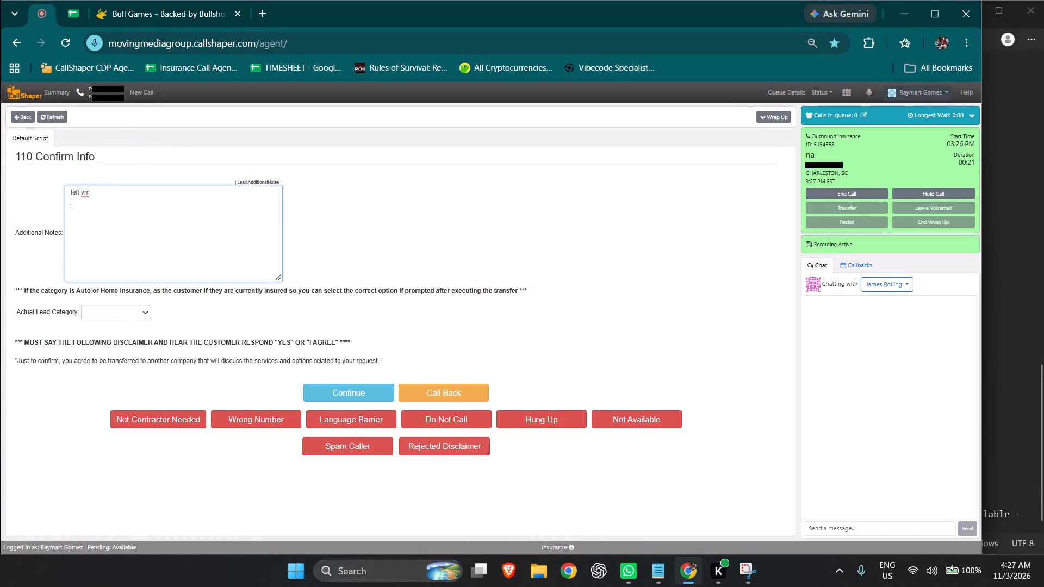
{"action": "key", "text": "ctrl+c"}
{"action": "key", "text": "Down"}
{"action": "key", "text": "ctrl+c"}
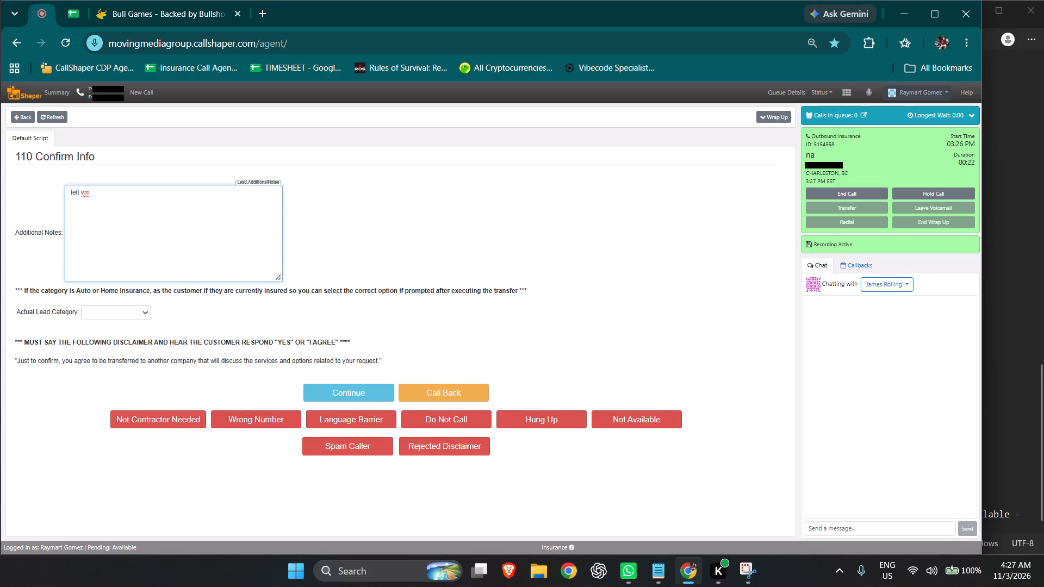
{"action": "key", "text": "ctrl+v"}
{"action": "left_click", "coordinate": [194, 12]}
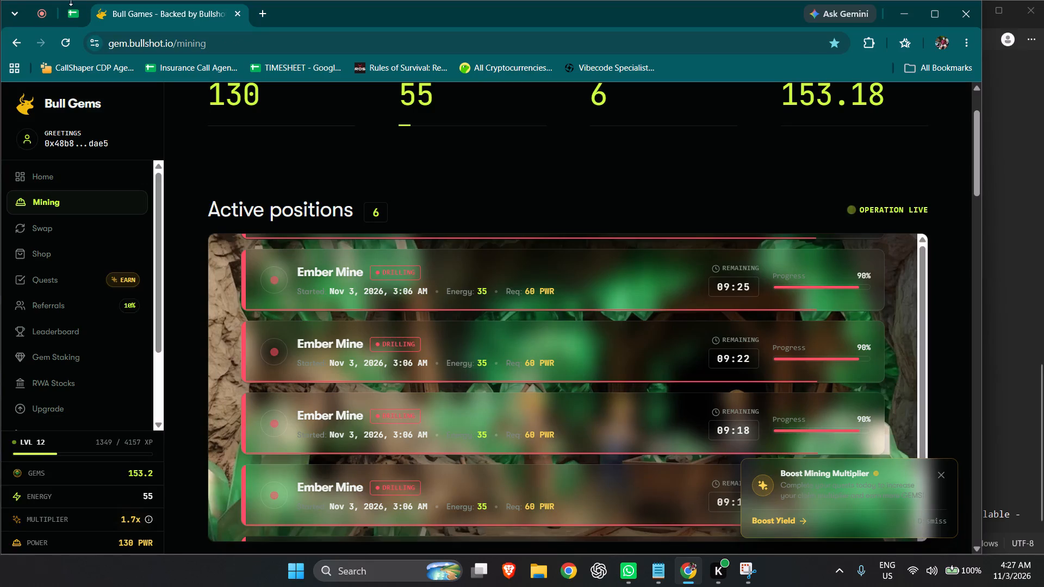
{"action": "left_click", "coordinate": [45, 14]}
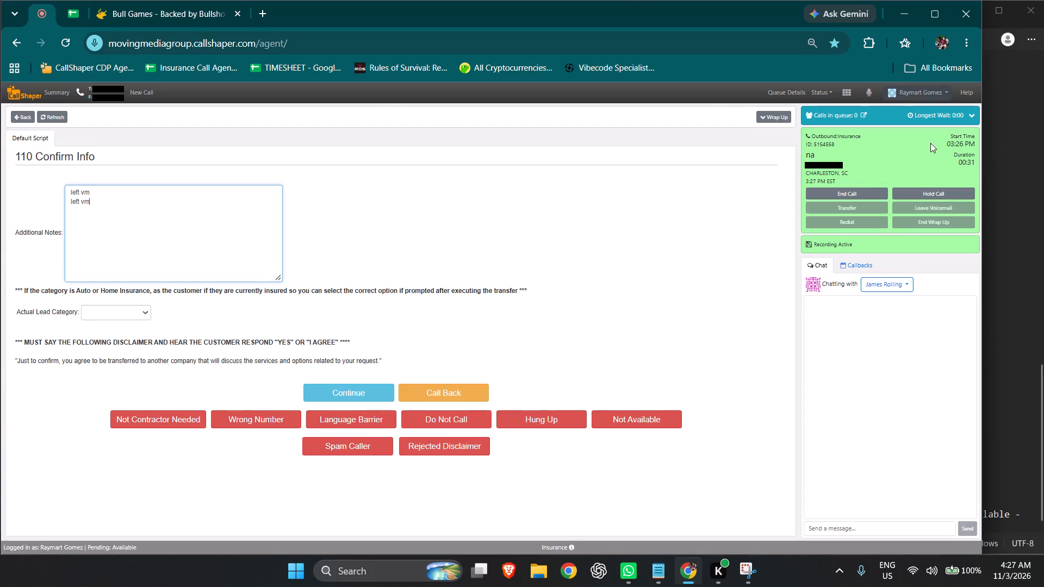
End the Charleston call and complete its wrap-up with the disposition Not Available.
{"action": "left_click", "coordinate": [875, 186]}
{"action": "left_click", "coordinate": [872, 188]}
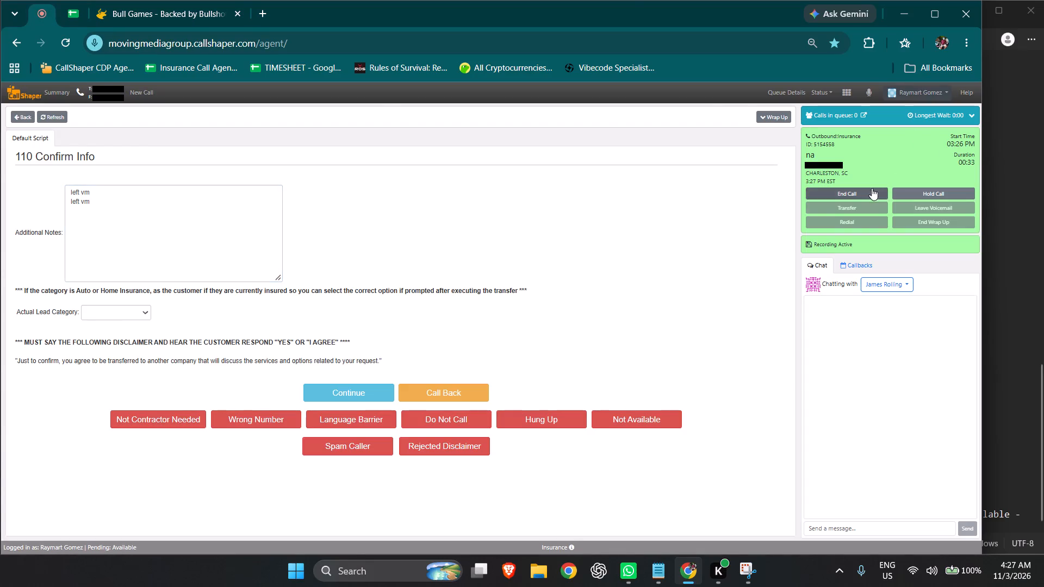
{"action": "left_click", "coordinate": [310, 201]}
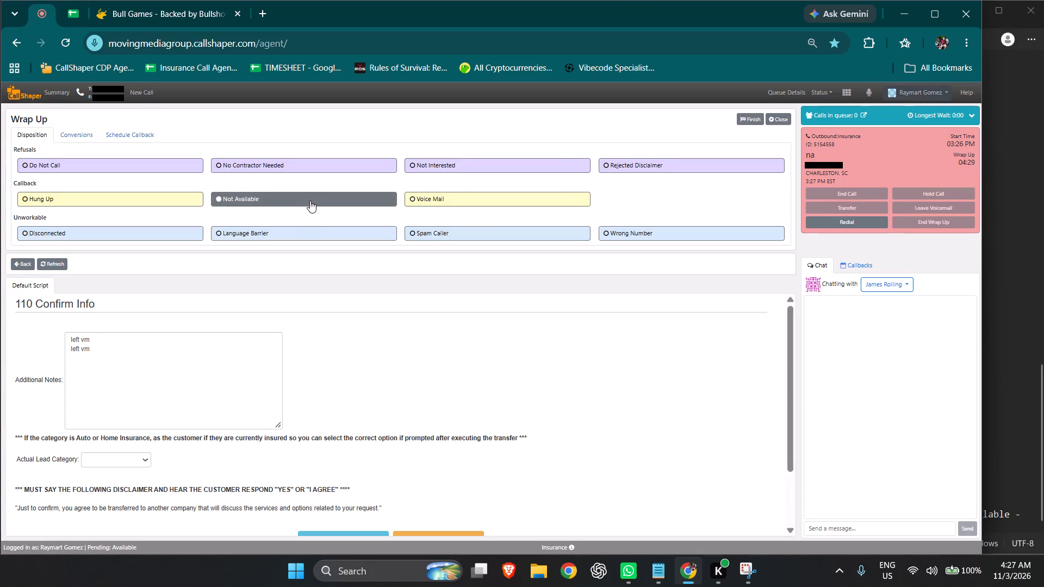
{"action": "left_click", "coordinate": [745, 117]}
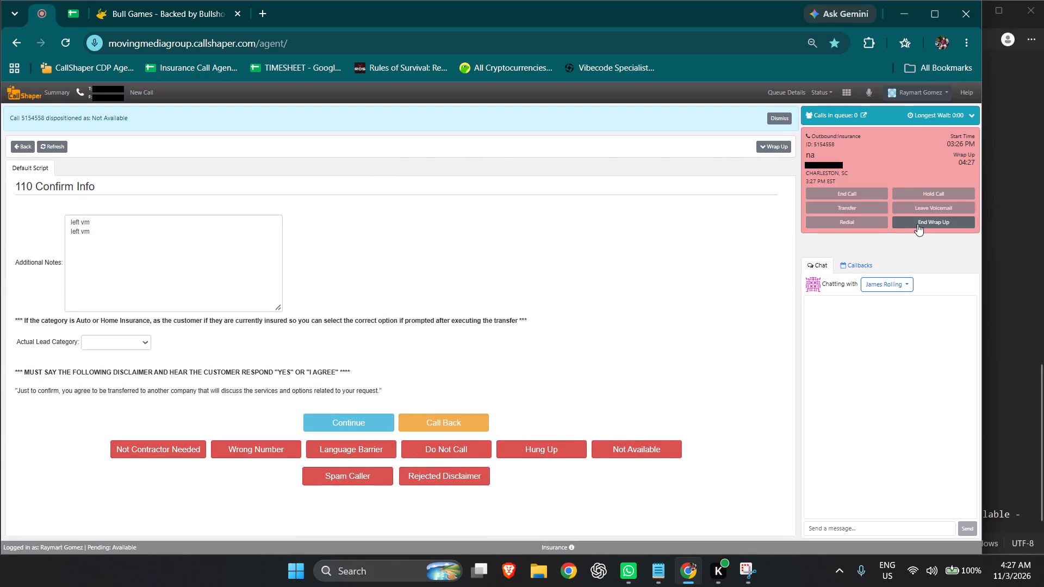
{"action": "left_click", "coordinate": [917, 224]}
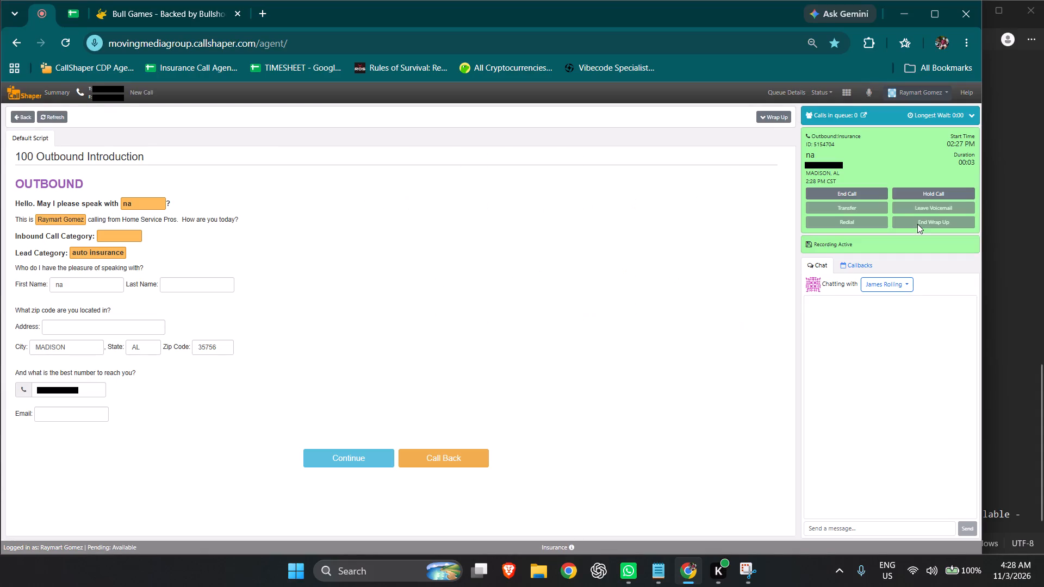
Continue to the Confirm Info page for the Madison lead and add "no response" on a new line of the Additional Notes.
{"action": "left_click", "coordinate": [343, 459]}
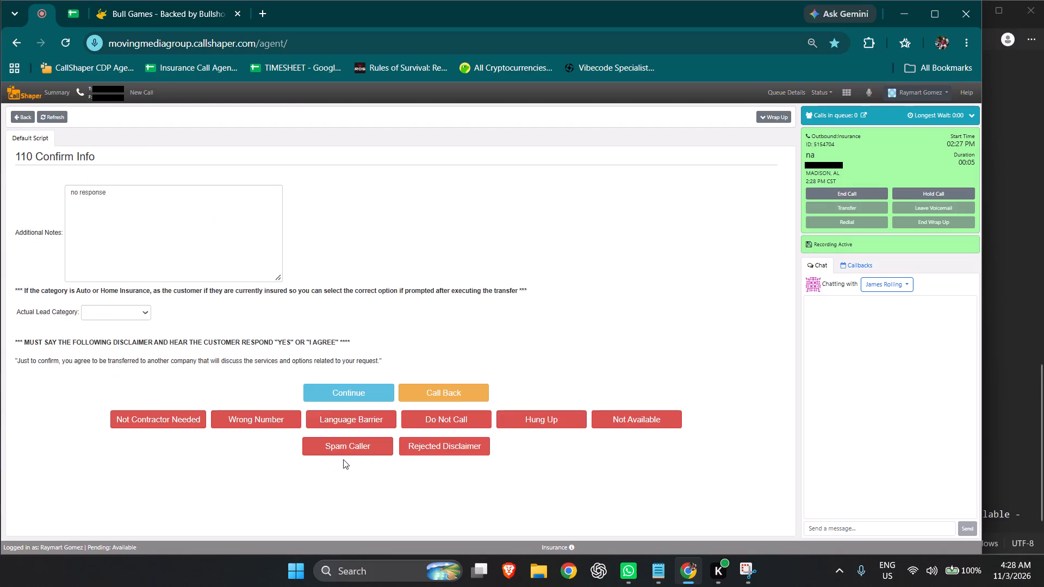
{"action": "left_click", "coordinate": [239, 253]}
{"action": "key", "text": "ctrl+a"}
{"action": "key", "text": "ctrl+c"}
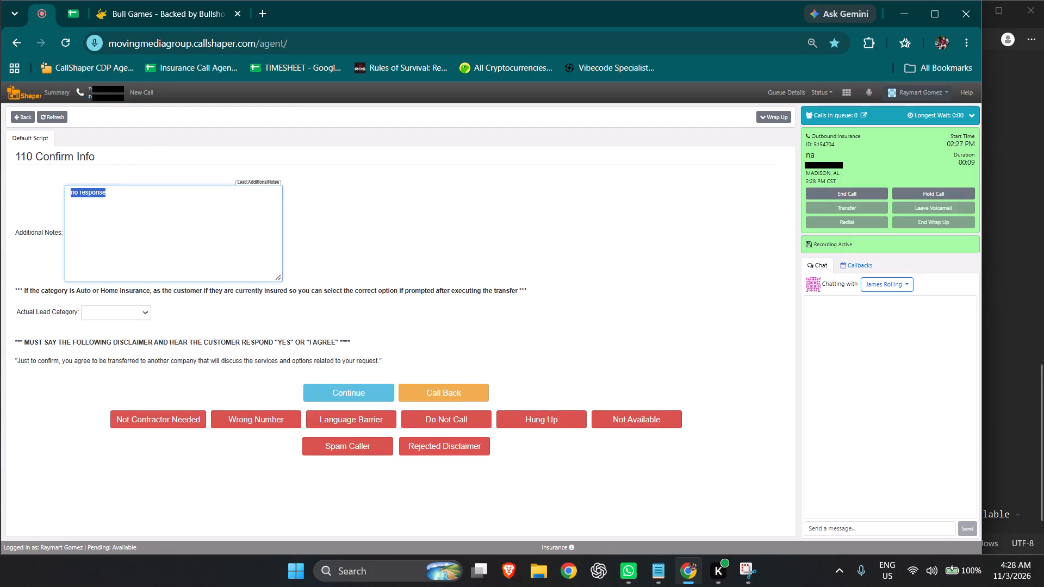
{"action": "key", "text": "Down"}
{"action": "key", "text": "Return"}
{"action": "key", "text": "ctrl+v"}
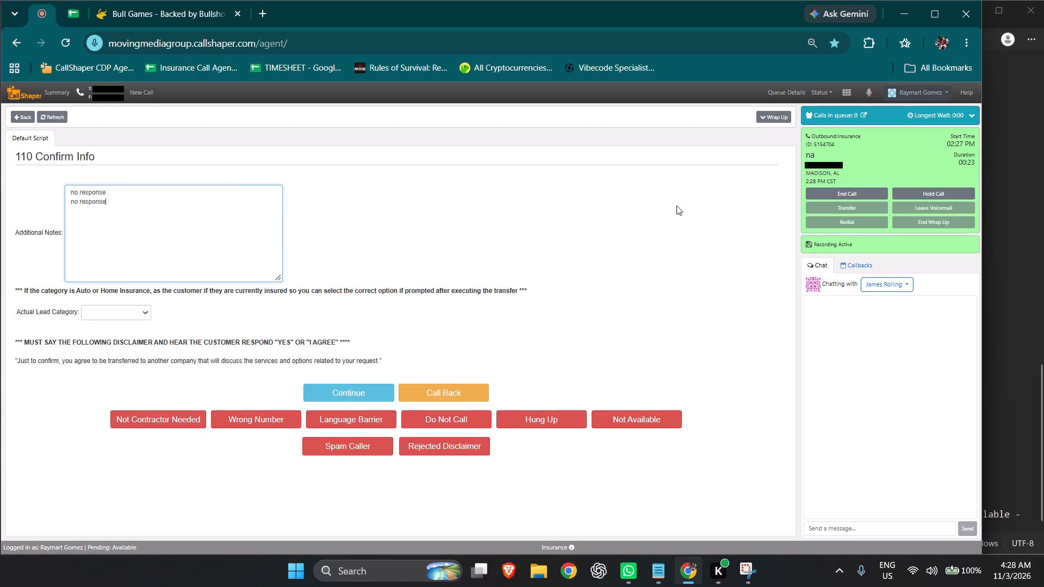
End the Madison call and complete its wrap-up with the disposition Not Available.
{"action": "left_click", "coordinate": [840, 188]}
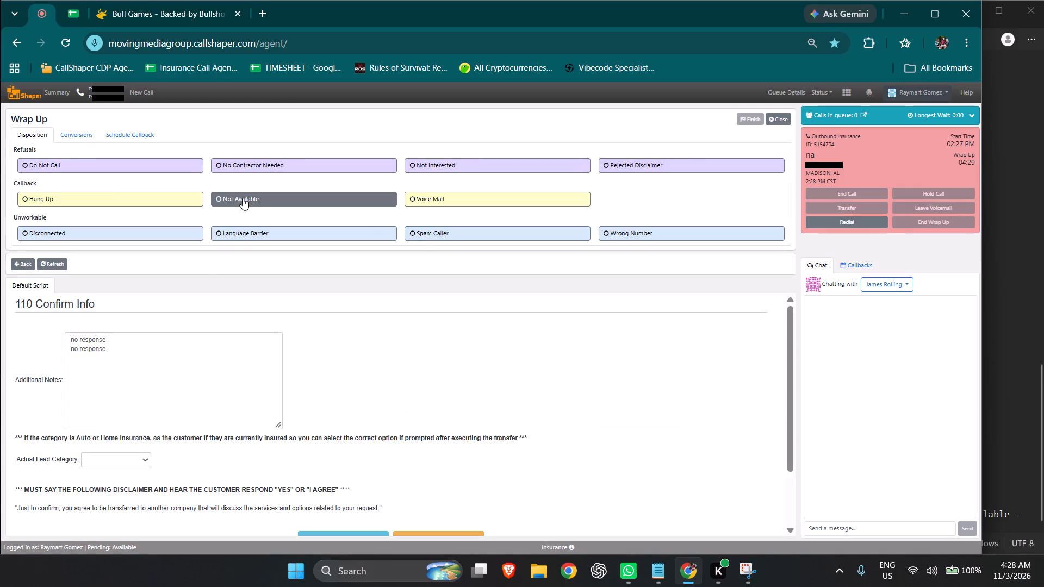
{"action": "left_click", "coordinate": [243, 198]}
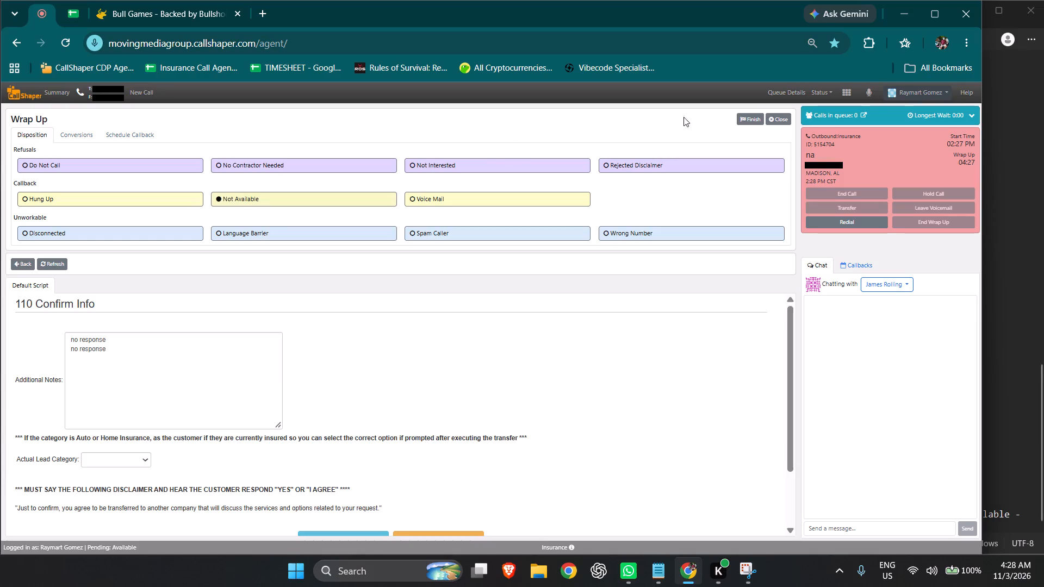
{"action": "left_click", "coordinate": [752, 116]}
{"action": "left_click", "coordinate": [925, 220]}
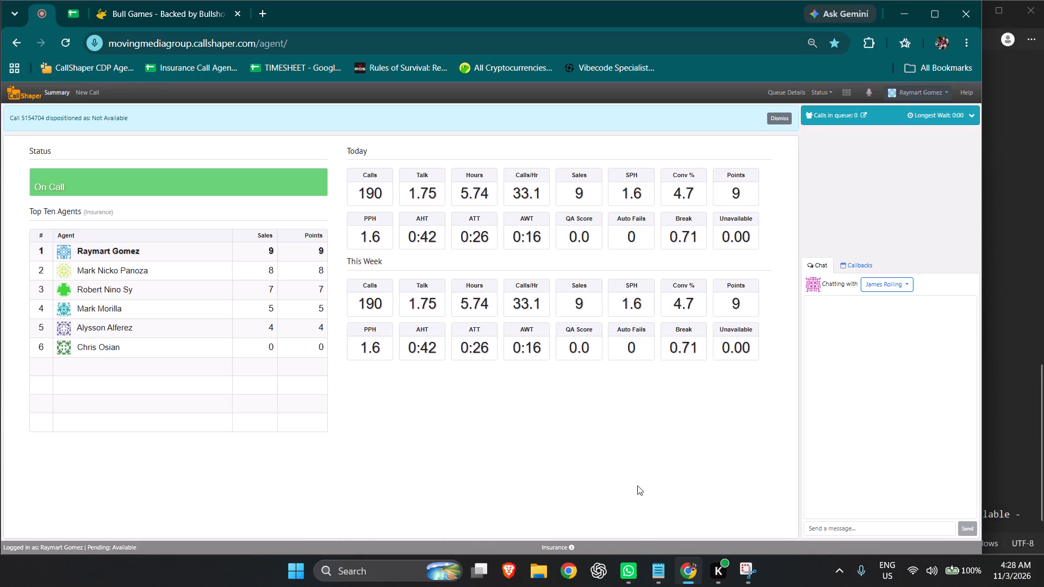
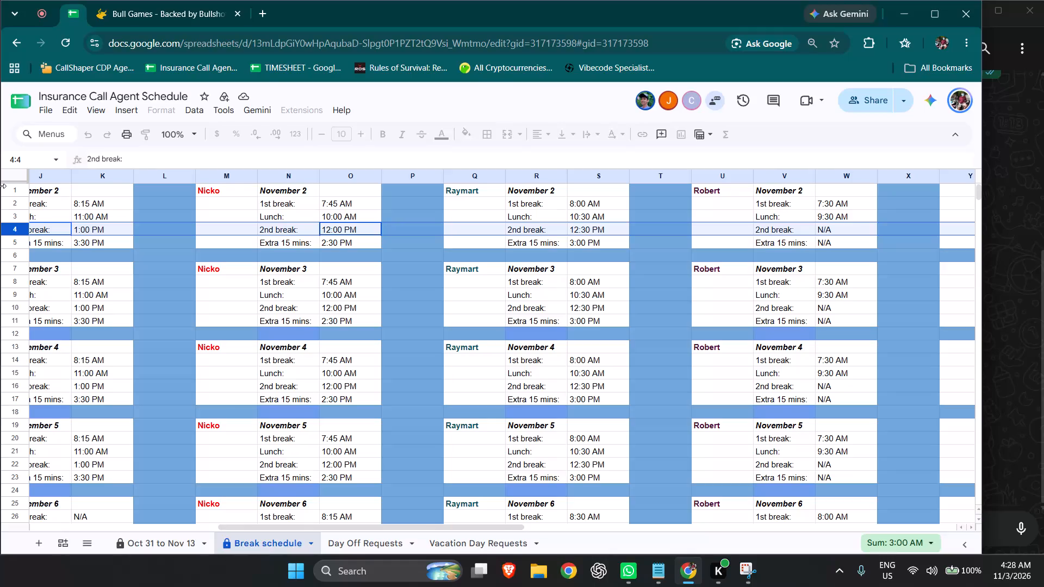
Return from the break schedule spreadsheet to the CallShaper agent summary page.
{"action": "left_click", "coordinate": [47, 11]}
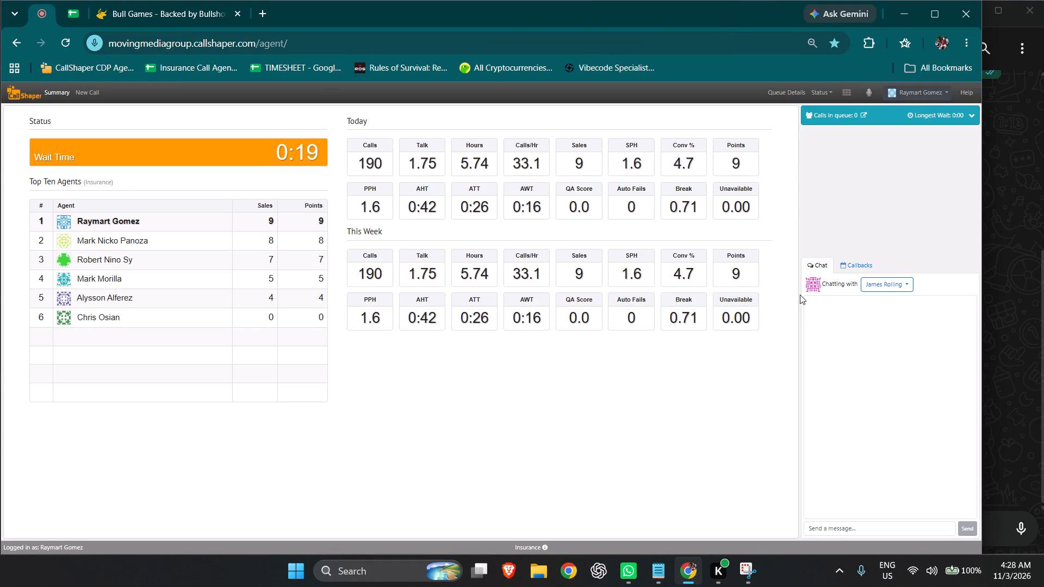
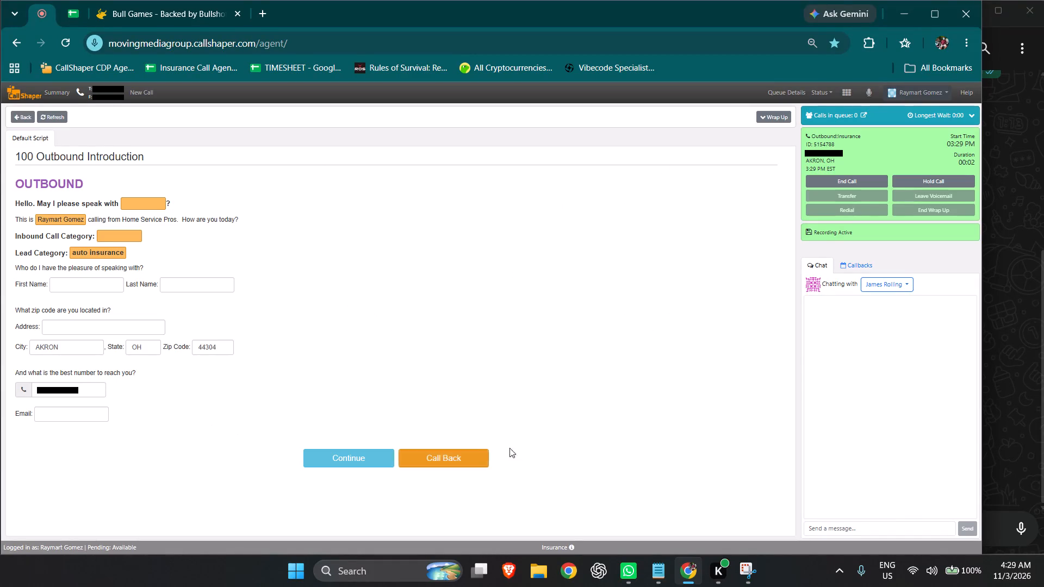
Record the lead's first name as "n/a" and advance the call script to the 110 Confirm Info page.
{"action": "left_click", "coordinate": [61, 286]}
{"action": "type", "text": "n/a"}
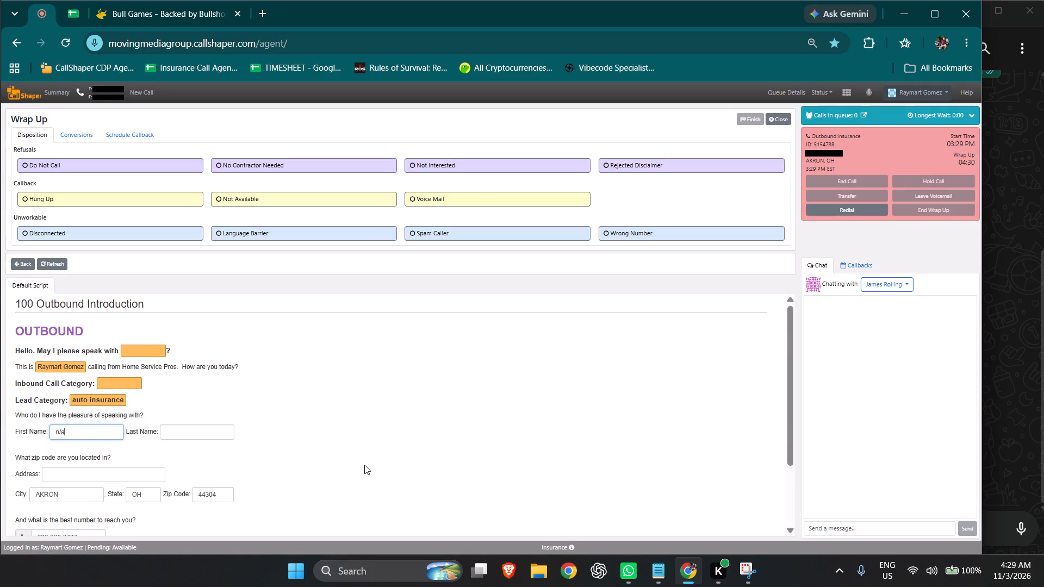
{"action": "scroll", "coordinate": [343, 517], "scroll_direction": "down", "scroll_amount": 3}
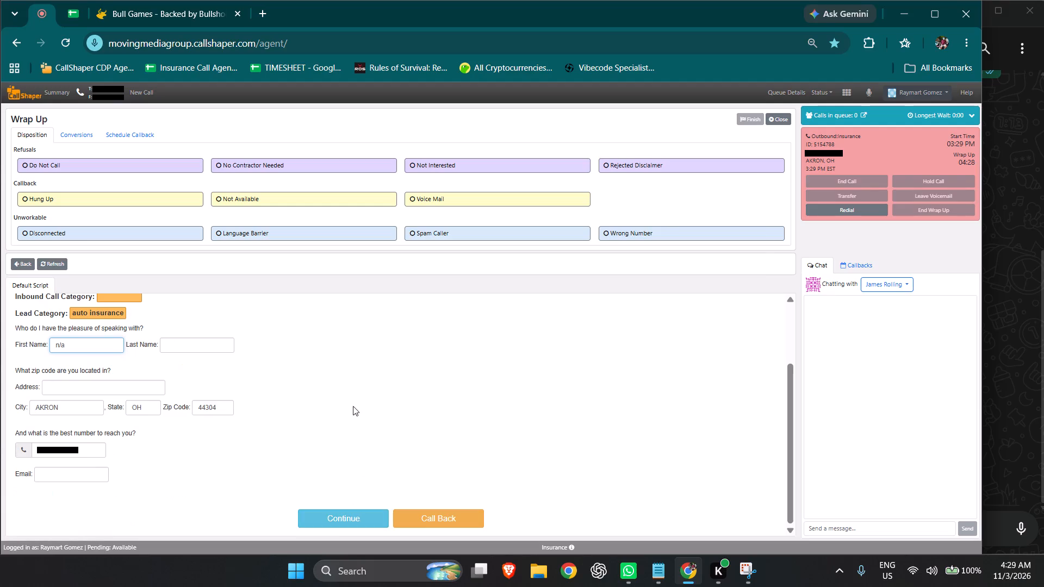
{"action": "left_click", "coordinate": [345, 528]}
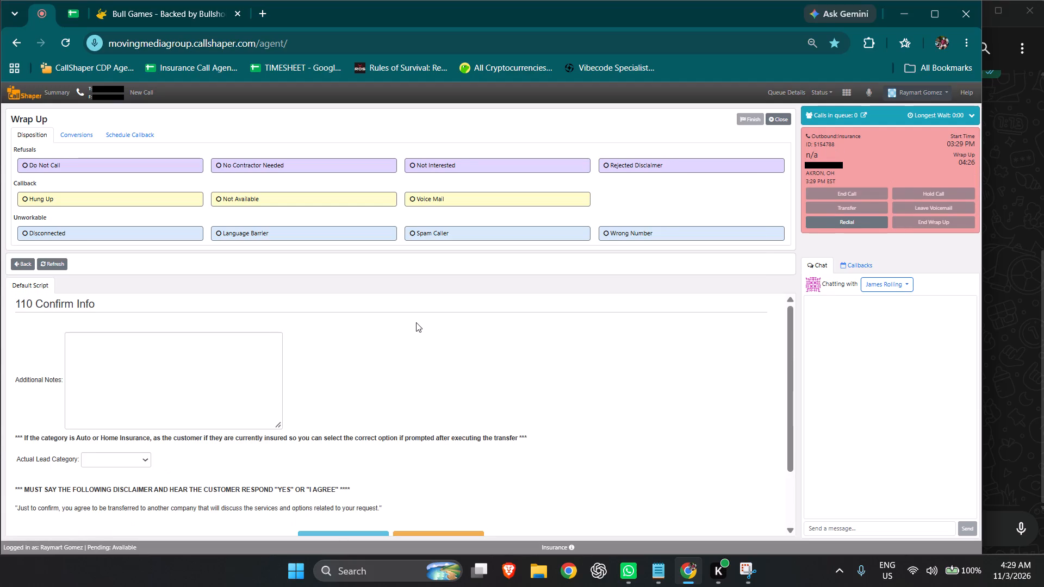
Enter "no contractor needed" as the Additional Notes for the call.
{"action": "left_click", "coordinate": [252, 371]}
{"action": "type", "text": "no contractor needed"}
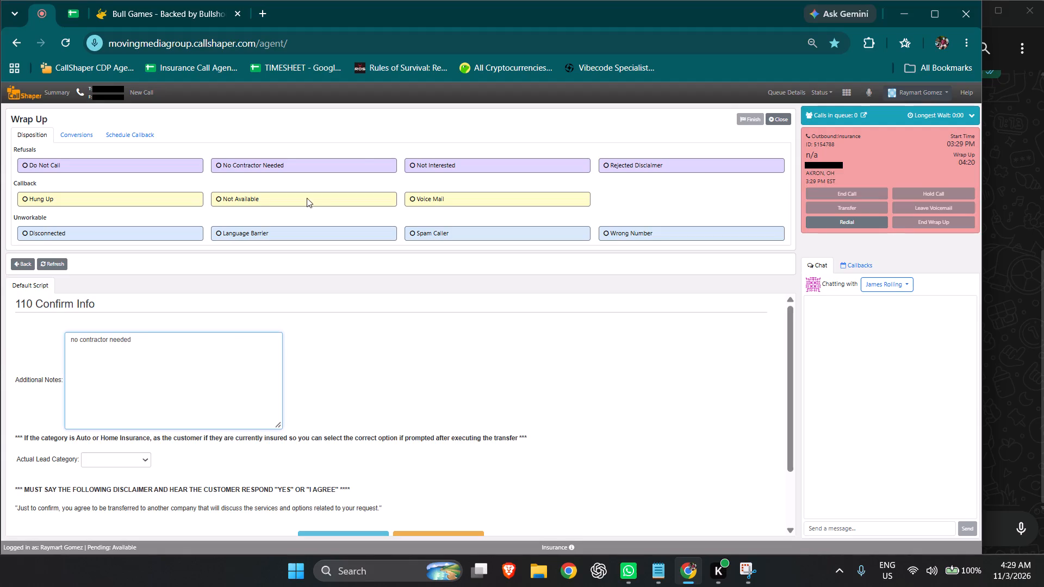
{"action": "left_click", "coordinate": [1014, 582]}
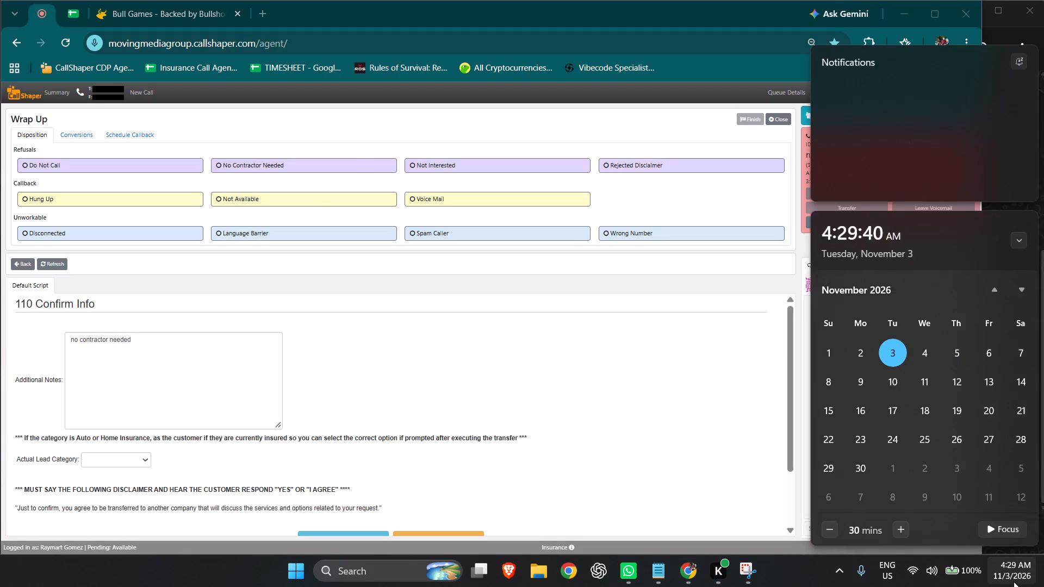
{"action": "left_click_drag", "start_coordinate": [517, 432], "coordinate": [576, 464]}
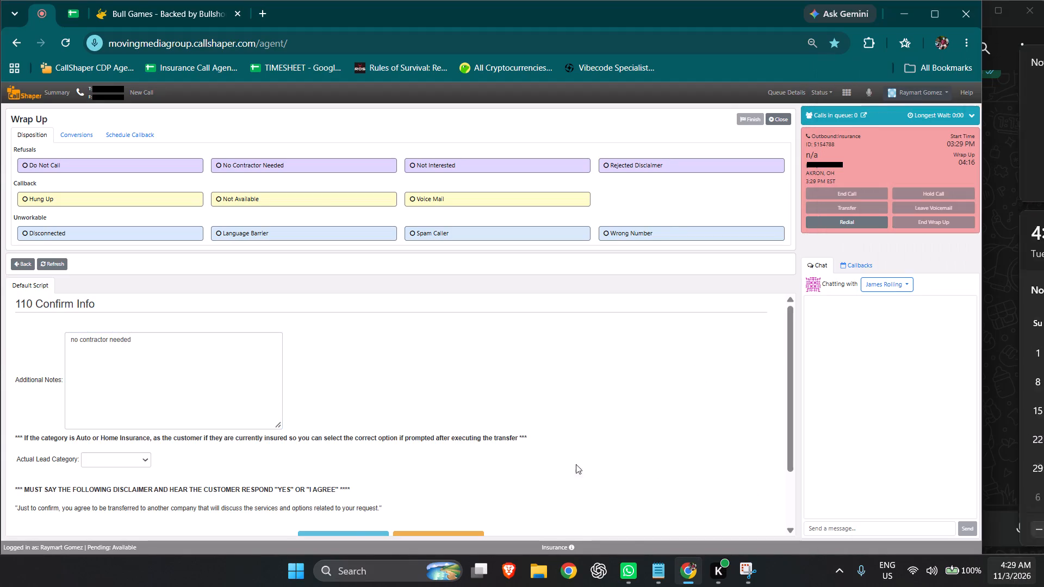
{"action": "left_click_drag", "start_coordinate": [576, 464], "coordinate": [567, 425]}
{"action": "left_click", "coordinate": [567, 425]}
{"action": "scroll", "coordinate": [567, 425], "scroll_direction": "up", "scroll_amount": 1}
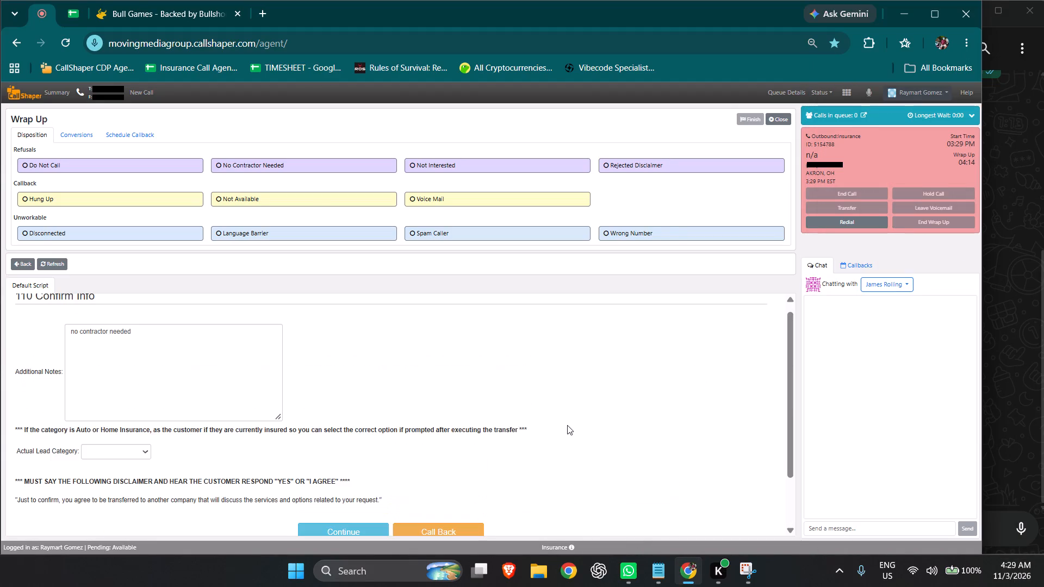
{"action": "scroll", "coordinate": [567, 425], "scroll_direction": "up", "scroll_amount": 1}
Set the call's wrap-up disposition to No Contractor Needed under Refusals.
{"action": "left_click", "coordinate": [325, 173]}
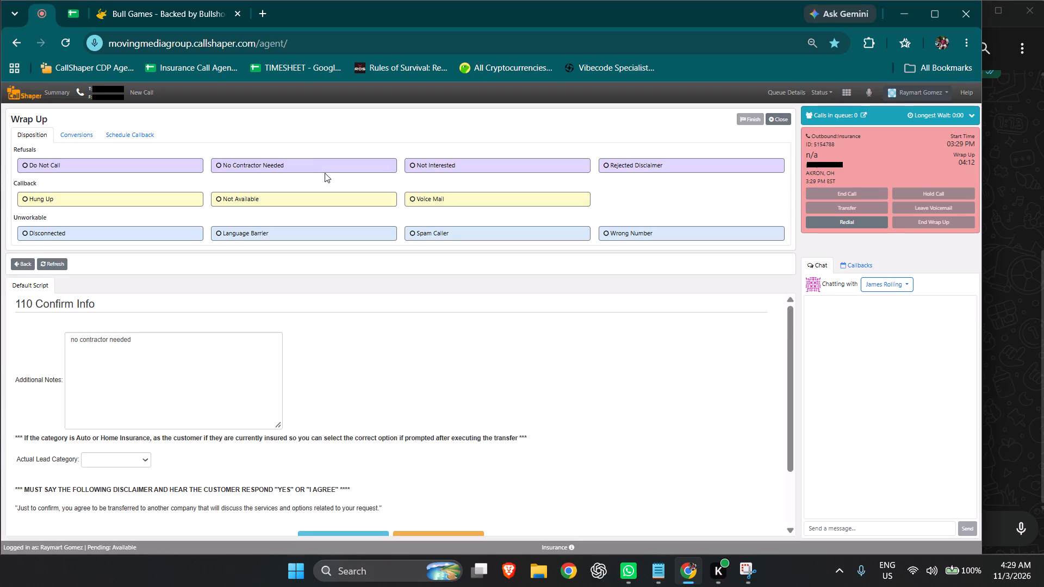
{"action": "left_click", "coordinate": [332, 168]}
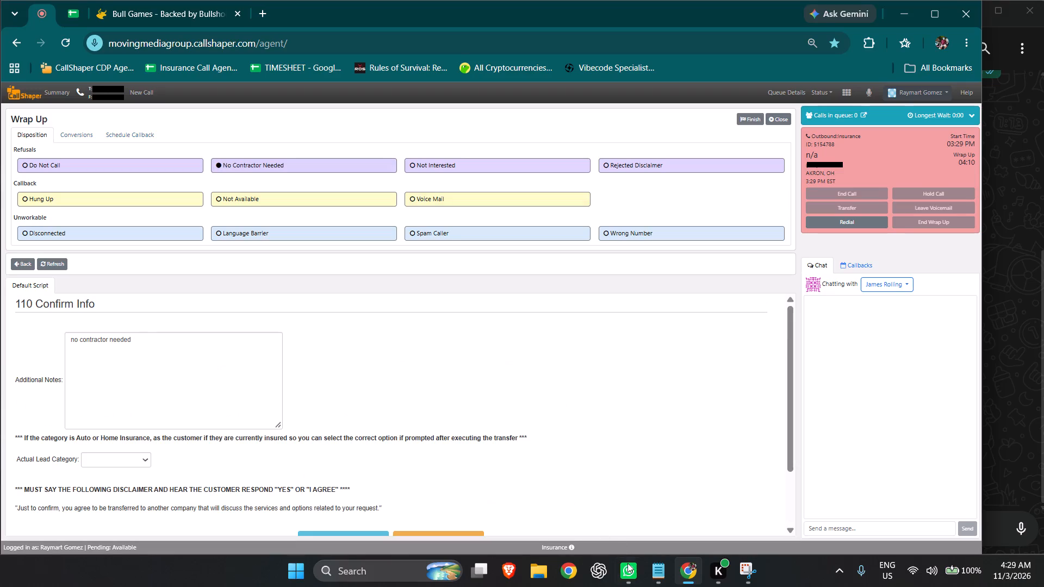
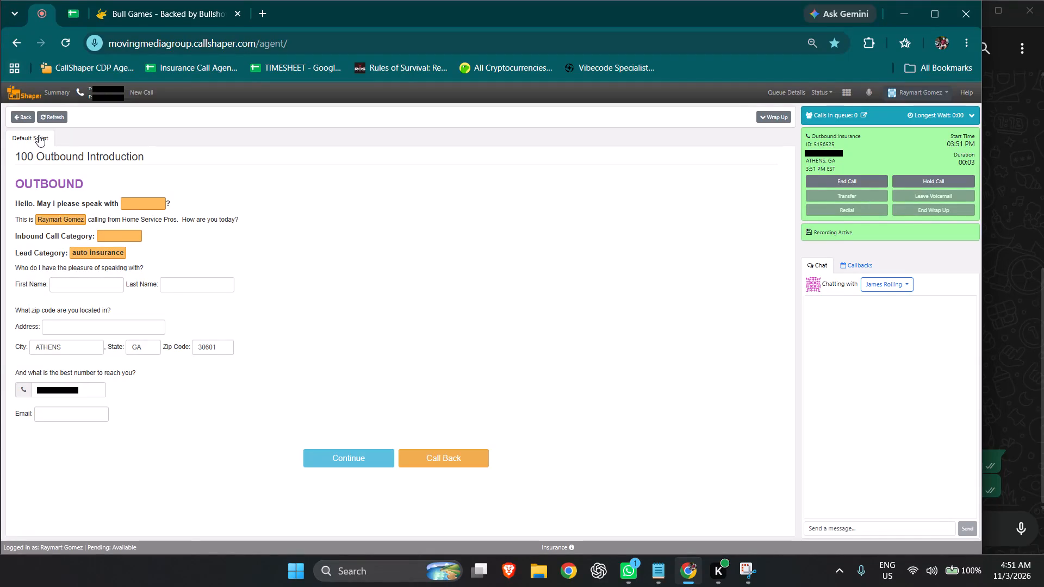
Record the lead's first name as "n/a" and advance the call script to the 110 Confirm Info page.
{"action": "left_click", "coordinate": [86, 278]}
{"action": "type", "text": "n/a"}
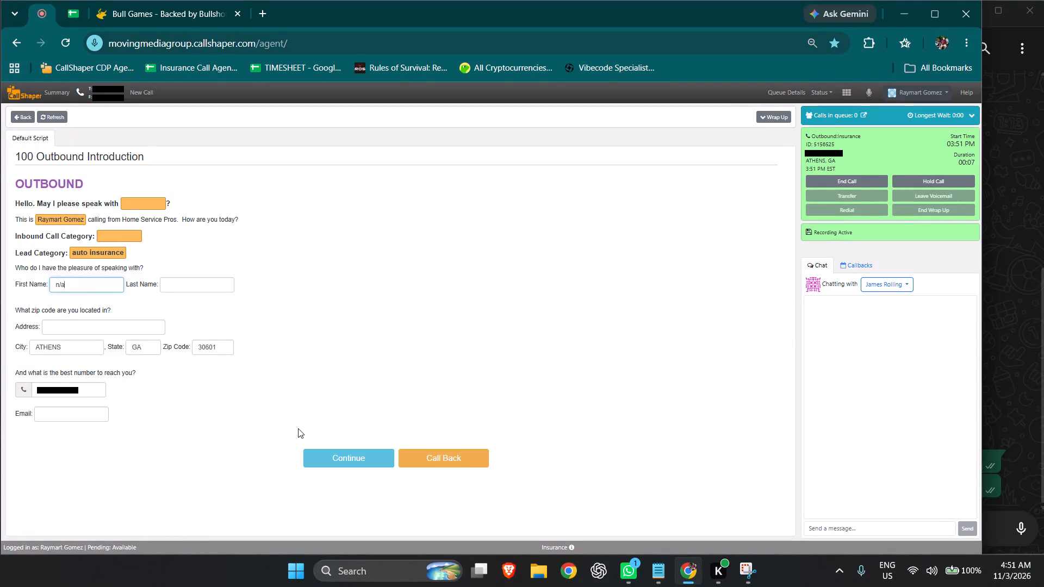
{"action": "left_click", "coordinate": [331, 455]}
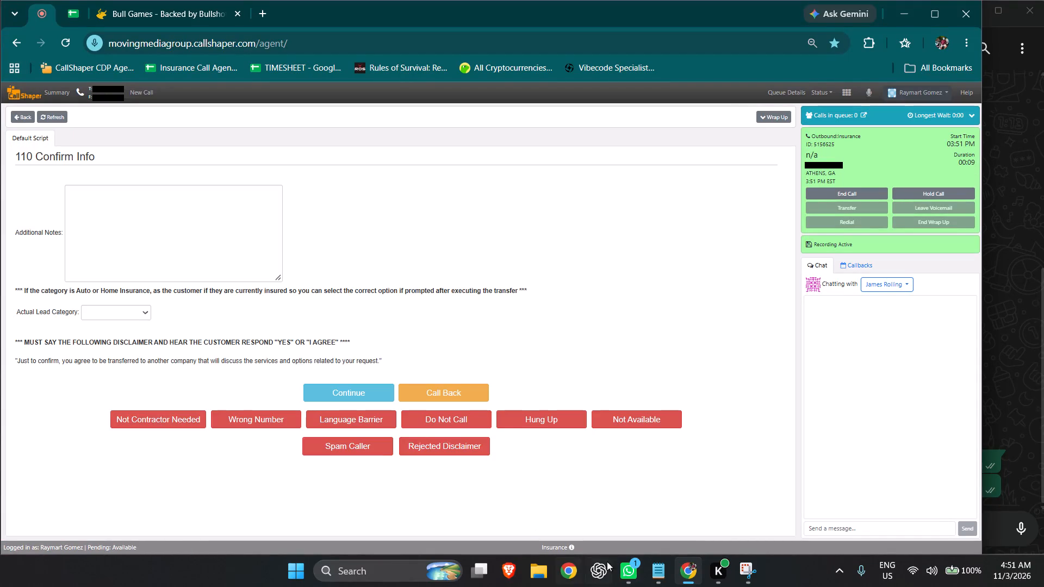
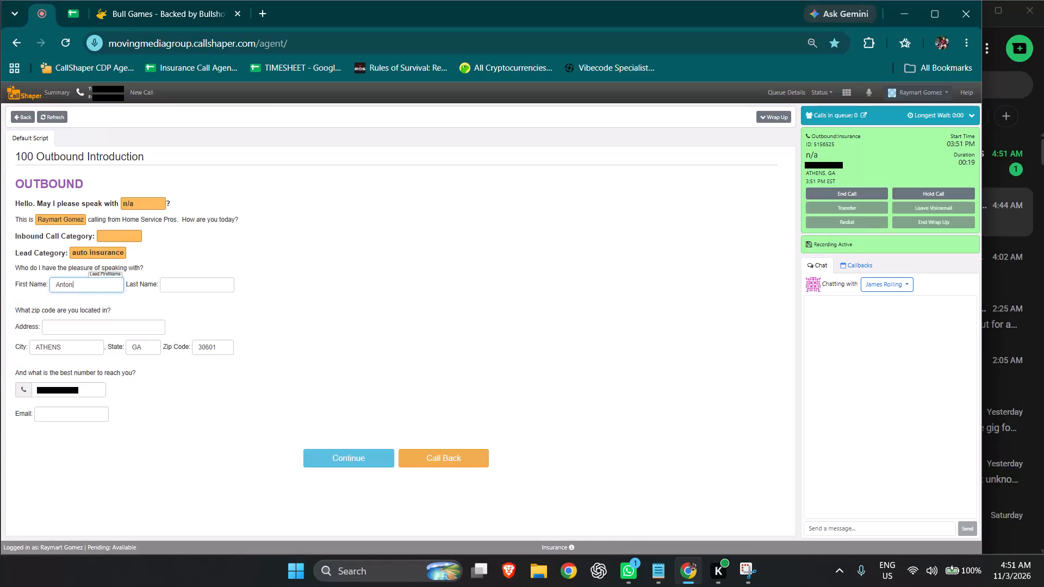
Copy the lead's zip code into the Notepad notes, in front of the "- Auto Insurance" line.
{"action": "double_click", "coordinate": [213, 349]}
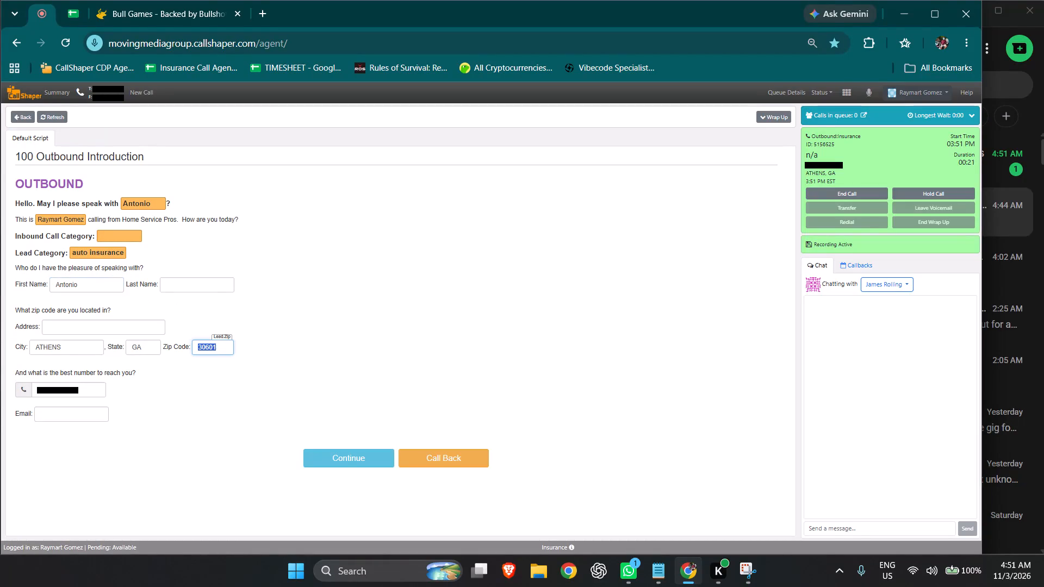
{"action": "key", "text": "ctrl+c"}
{"action": "left_click", "coordinate": [650, 579]}
{"action": "scroll", "coordinate": [870, 325], "scroll_direction": "down", "scroll_amount": 7}
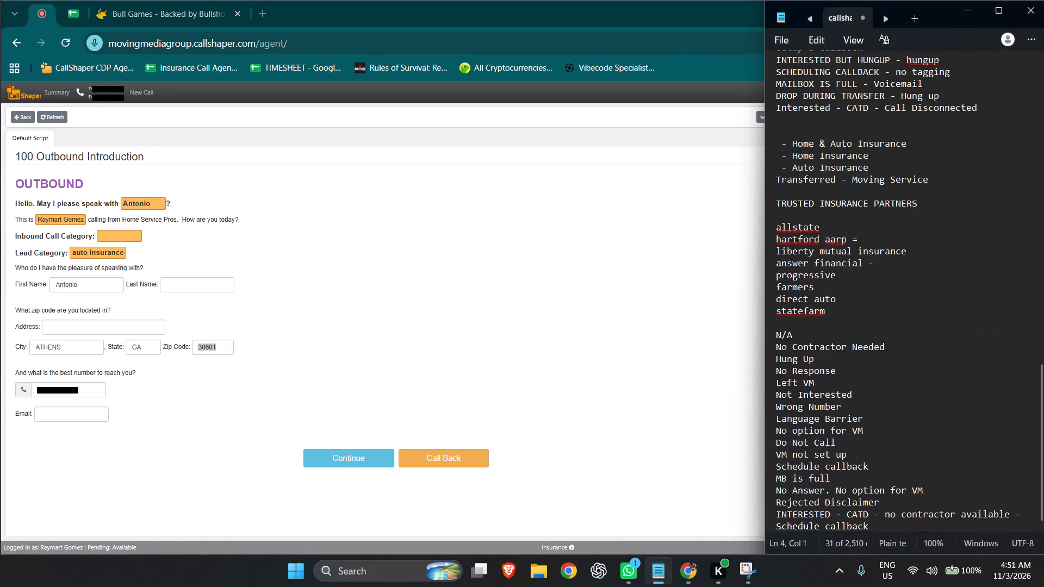
{"action": "left_click", "coordinate": [782, 165]}
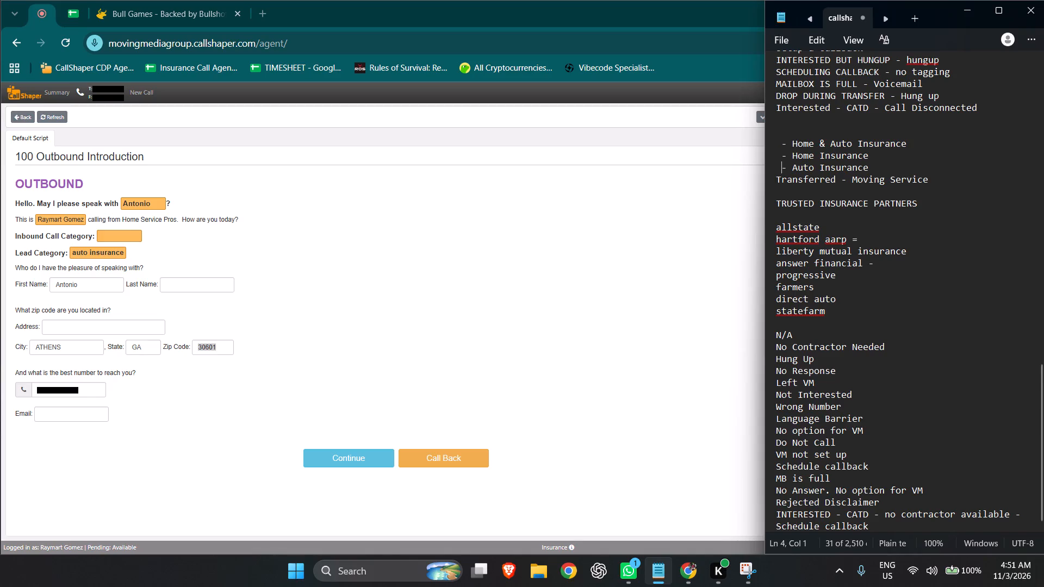
{"action": "key", "text": "Left"}
{"action": "key", "text": "ctrl+v"}
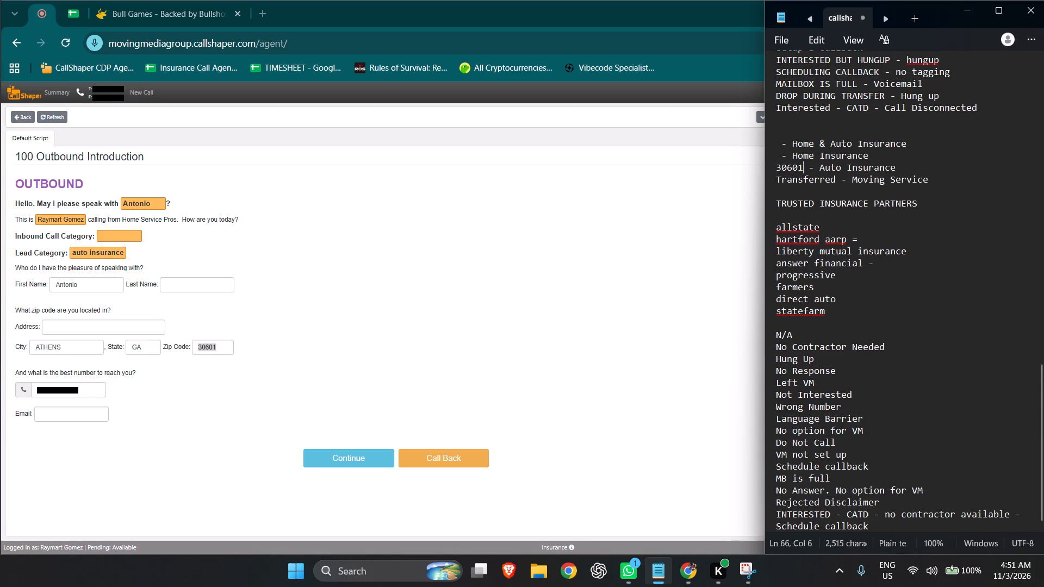
On the 110 Confirm Info page, add the note "Interested - CATD" copied from Notepad and set the actual lead category to Auto Insurance.
{"action": "left_click", "coordinate": [322, 461]}
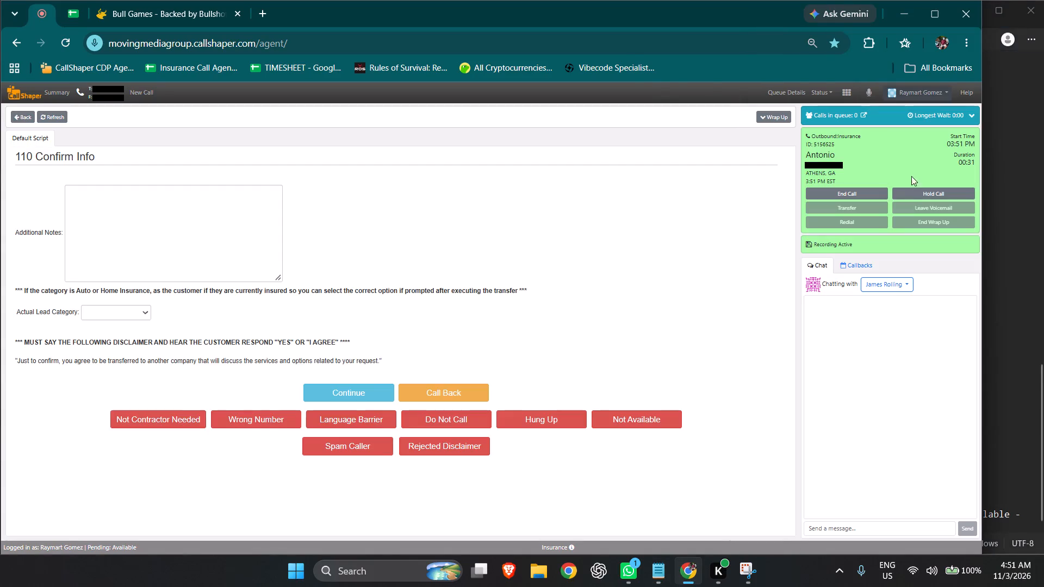
{"action": "left_click", "coordinate": [1007, 148]}
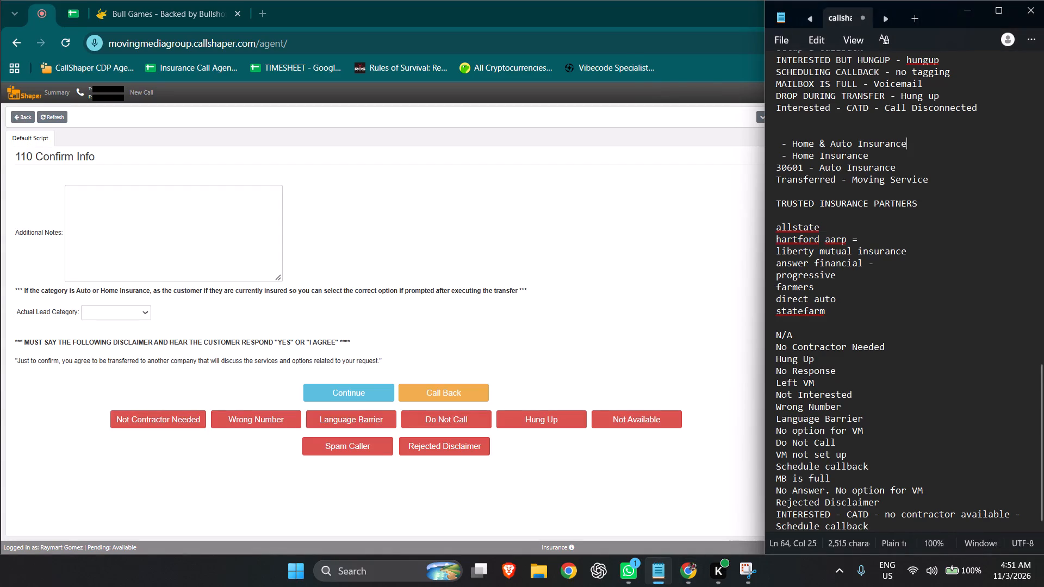
{"action": "left_click_drag", "start_coordinate": [867, 106], "coordinate": [768, 106]}
{"action": "key", "text": "ctrl+c"}
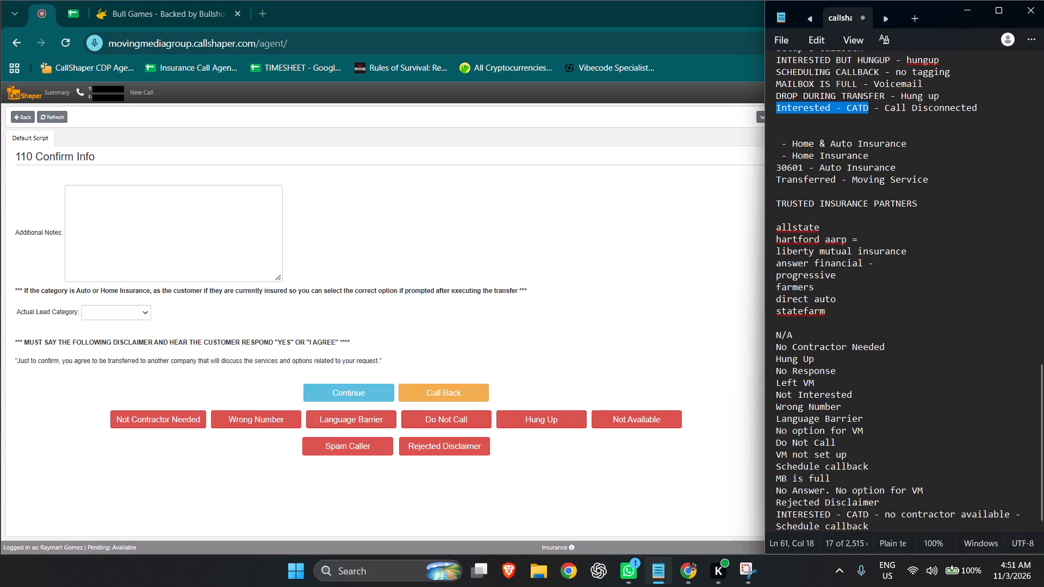
{"action": "left_click", "coordinate": [211, 223]}
{"action": "key", "text": "ctrl+v"}
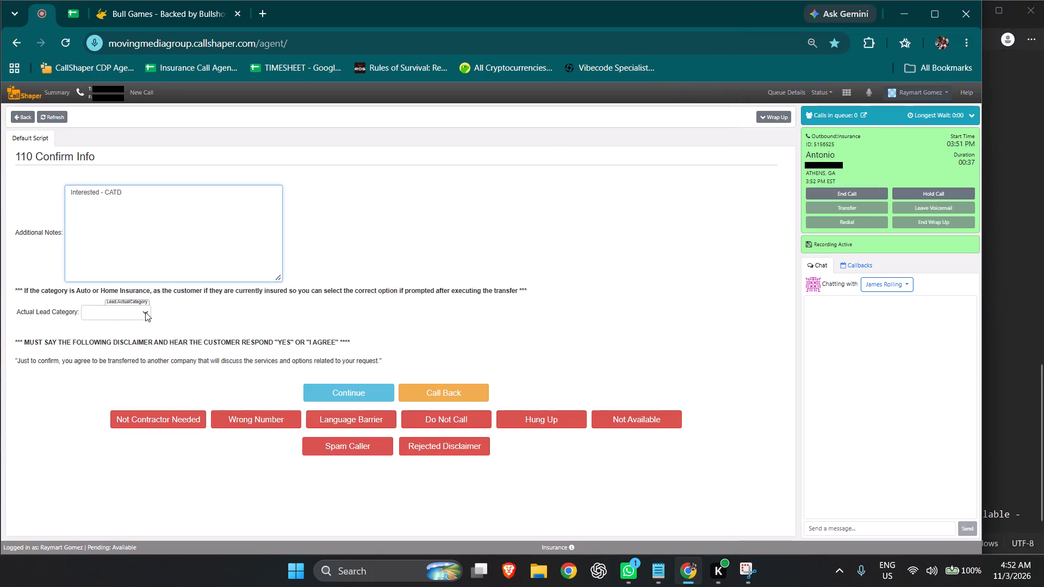
{"action": "left_click", "coordinate": [145, 311]}
{"action": "left_click", "coordinate": [134, 345]}
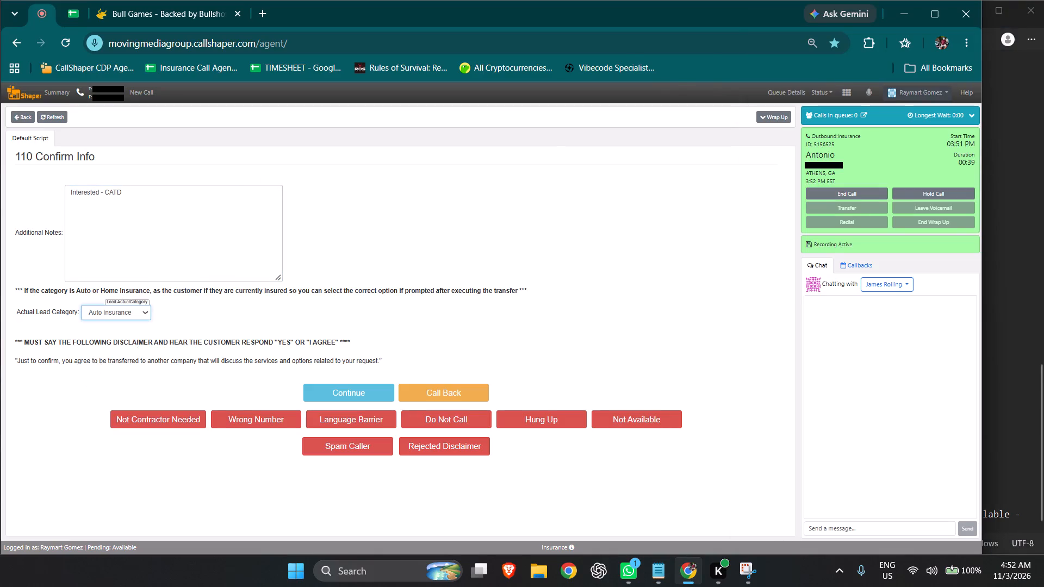
Put the active call with the lead on hold.
{"action": "left_click", "coordinate": [925, 190]}
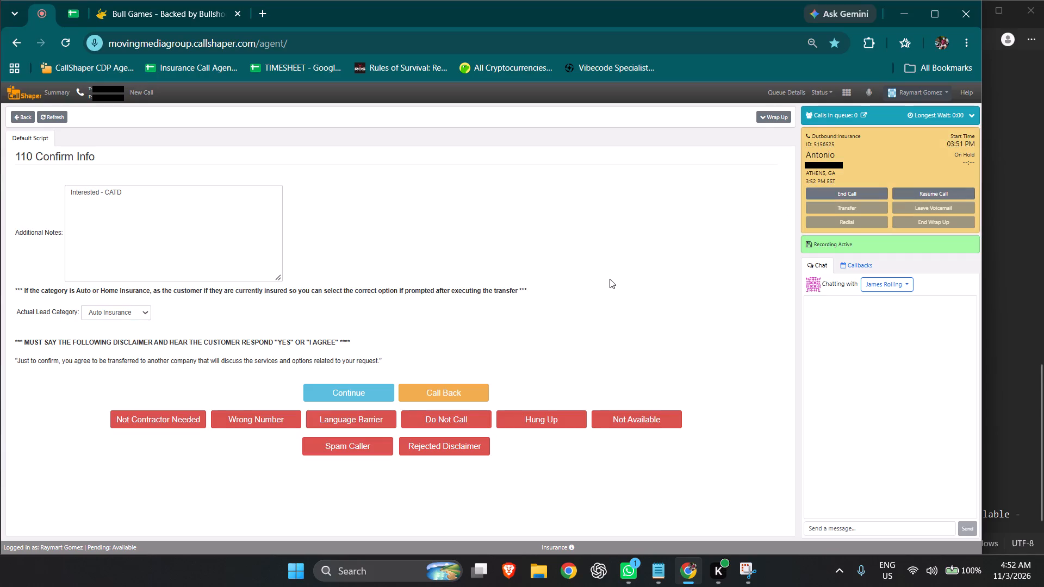
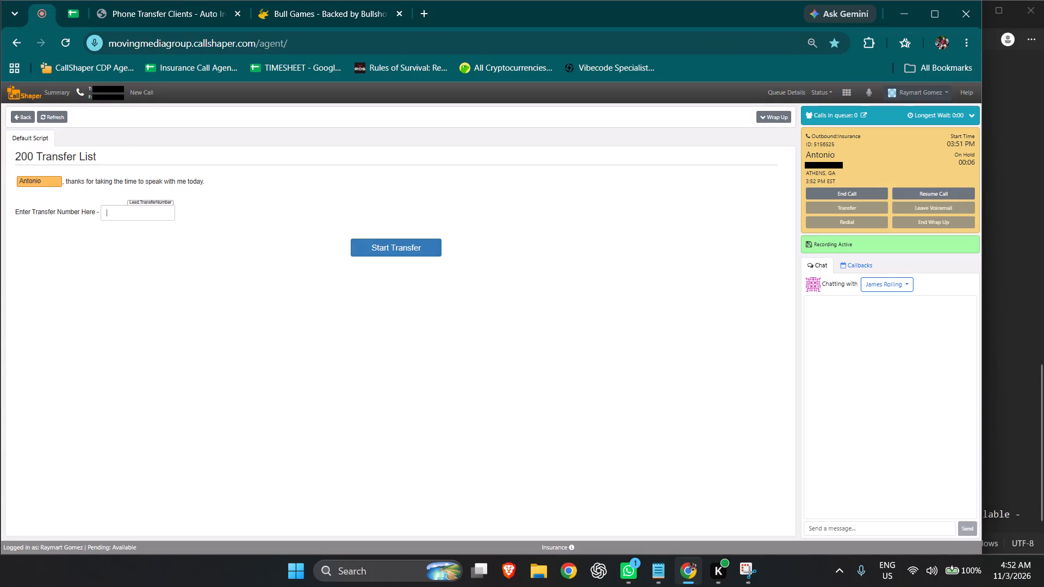
Enter the copied transfer number on the 200 Transfer List page and start the transfer.
{"action": "key", "text": "ctrl+v"}
{"action": "left_click", "coordinate": [382, 242]}
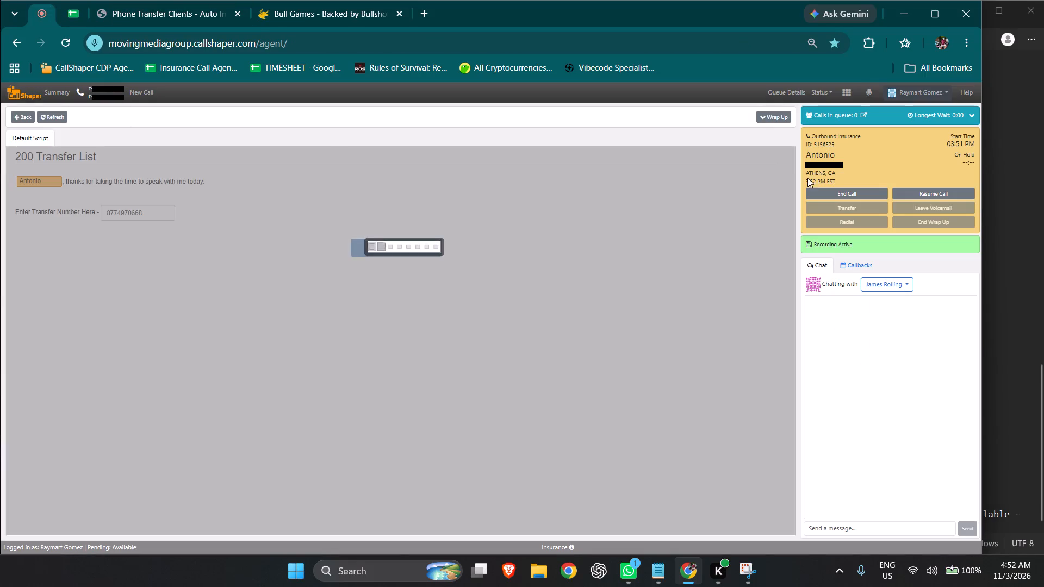
Send the lead's zip code from the Notepad notes, followed by #, as keypad tones on the attended transfer call.
{"action": "left_click", "coordinate": [1008, 183]}
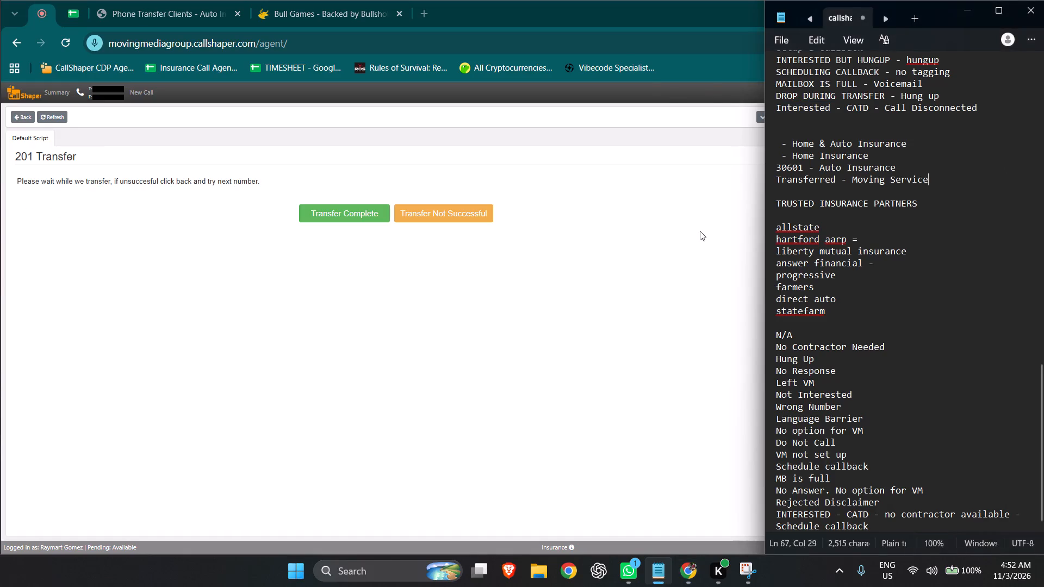
{"action": "left_click", "coordinate": [700, 231]}
{"action": "left_click", "coordinate": [846, 92]}
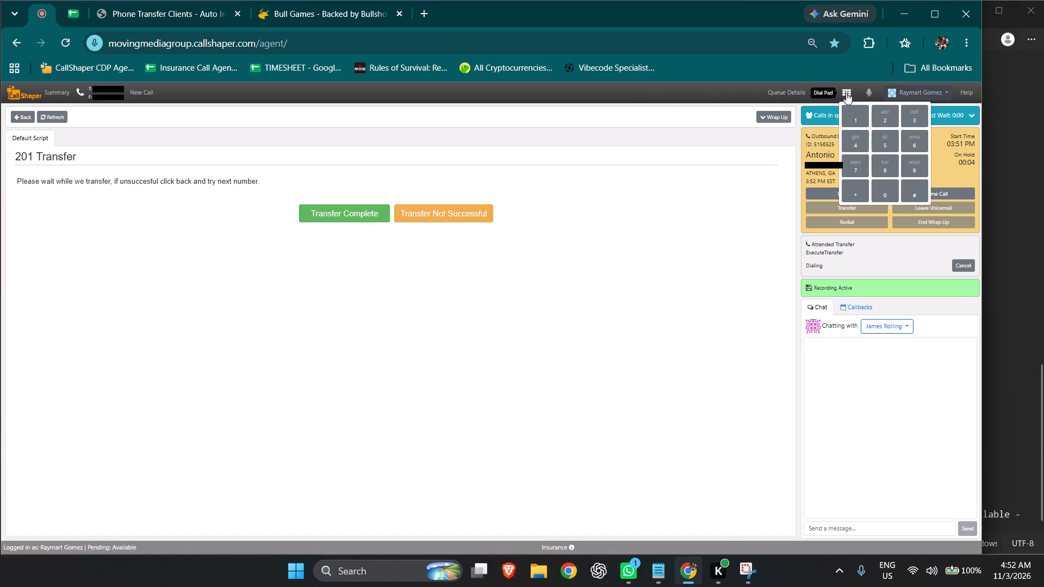
{"action": "left_click", "coordinate": [913, 110]}
{"action": "left_click", "coordinate": [886, 188]}
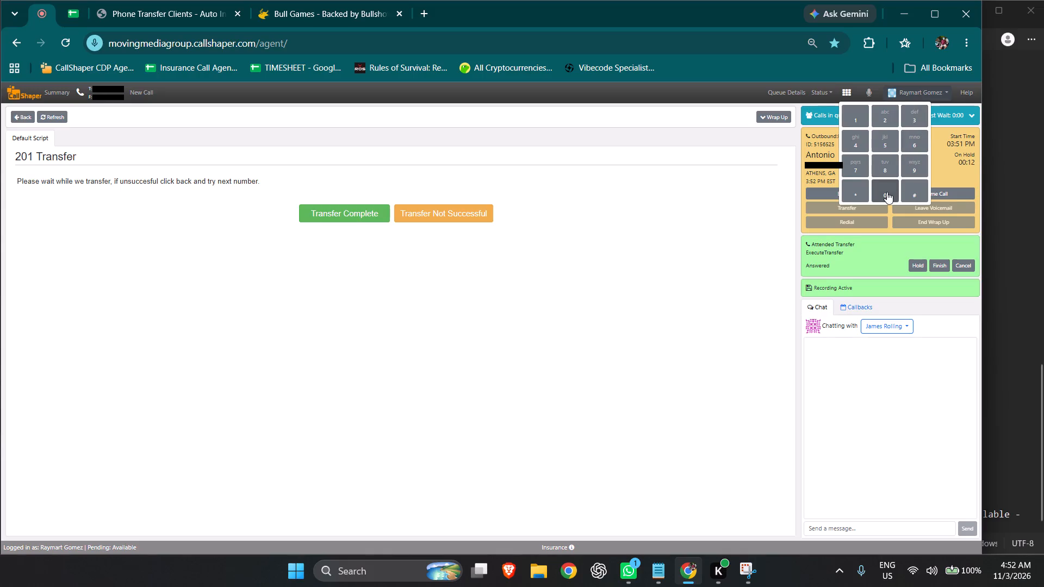
{"action": "left_click", "coordinate": [917, 140]}
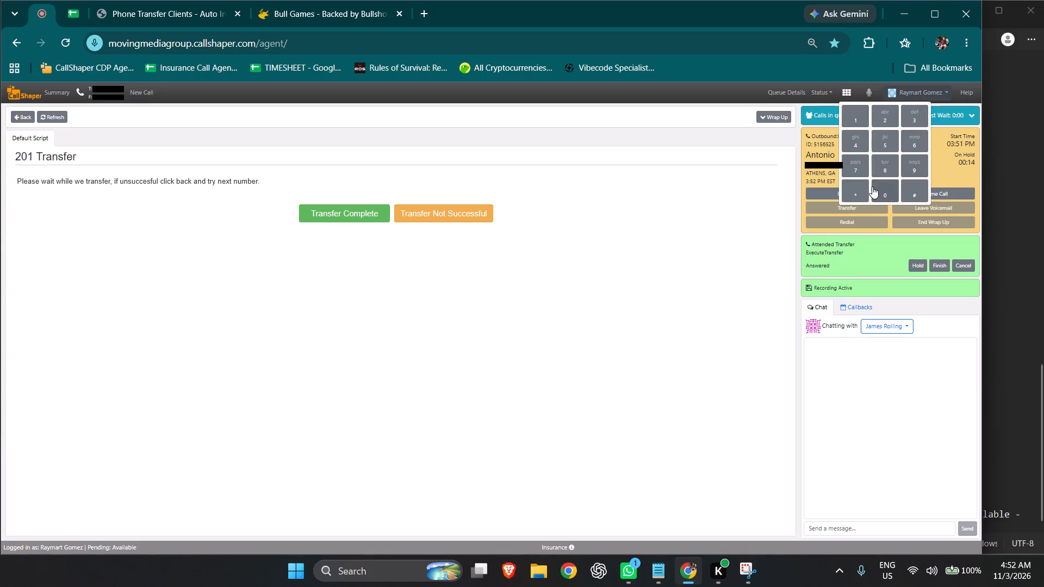
{"action": "left_click", "coordinate": [875, 192]}
{"action": "left_click", "coordinate": [850, 110]}
{"action": "left_click", "coordinate": [922, 188]}
Send the keypad responses 1, 2 and 2 on the attended transfer call.
{"action": "left_click", "coordinate": [856, 115]}
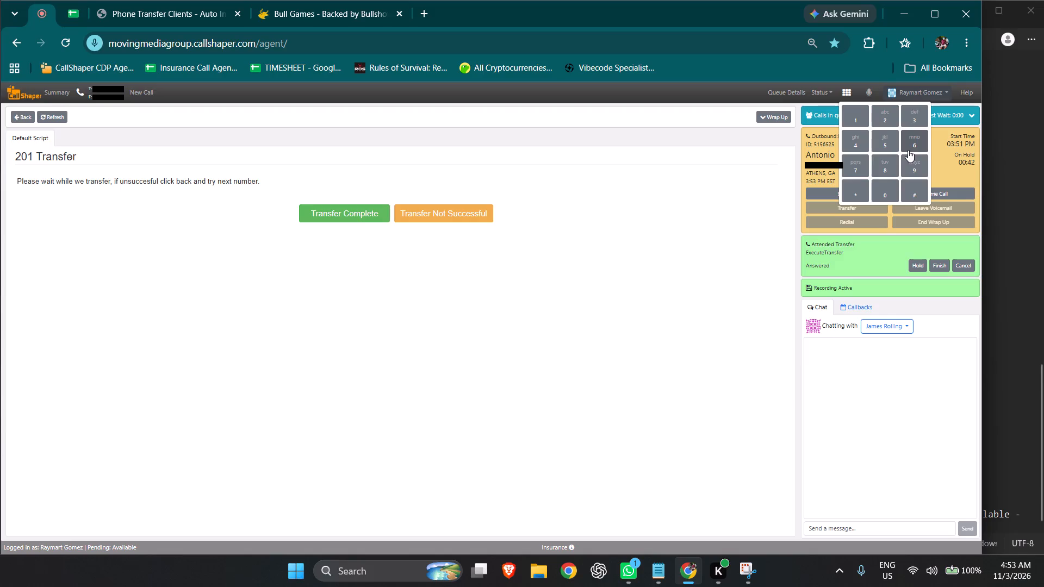
{"action": "left_click", "coordinate": [888, 114]}
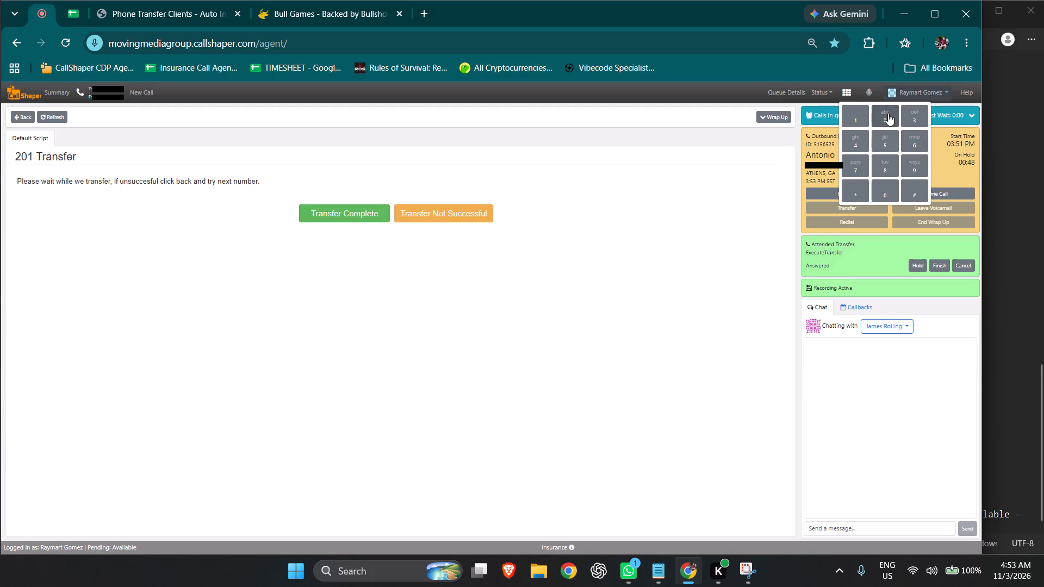
{"action": "left_click", "coordinate": [888, 114]}
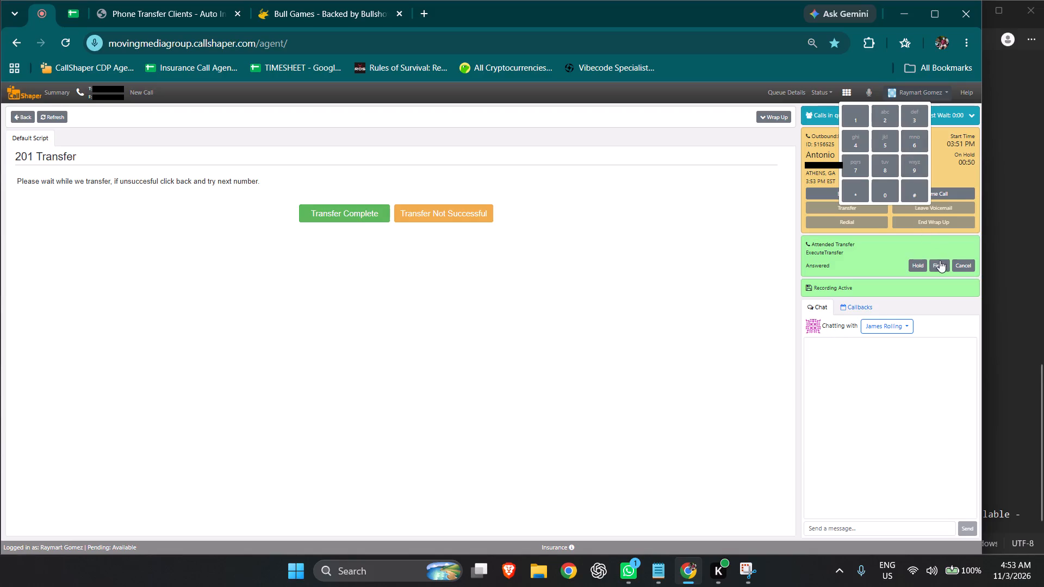
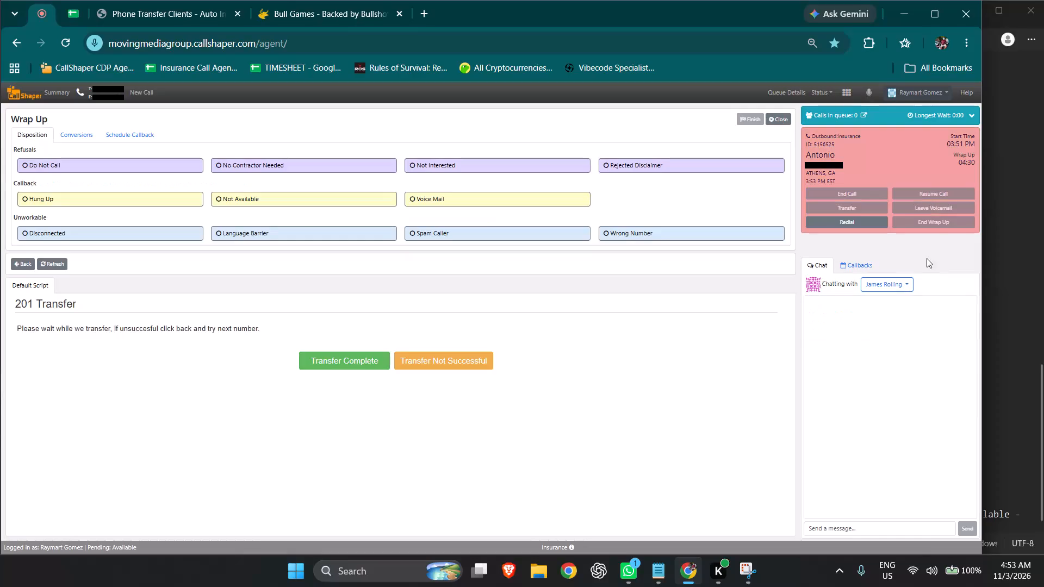
Submit the transfer to MILI - Zip Code Input Blind Transfer on the Phone Transfer Clients page with the call note "interested".
{"action": "left_click", "coordinate": [198, 17]}
{"action": "left_click", "coordinate": [805, 329]}
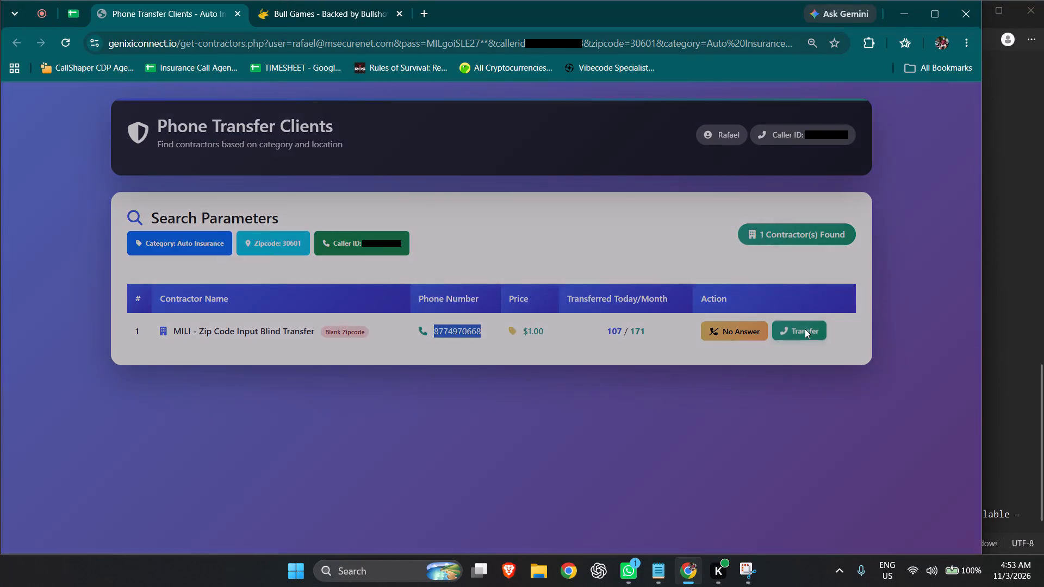
{"action": "left_click", "coordinate": [542, 252]}
{"action": "type", "text": "imterested"}
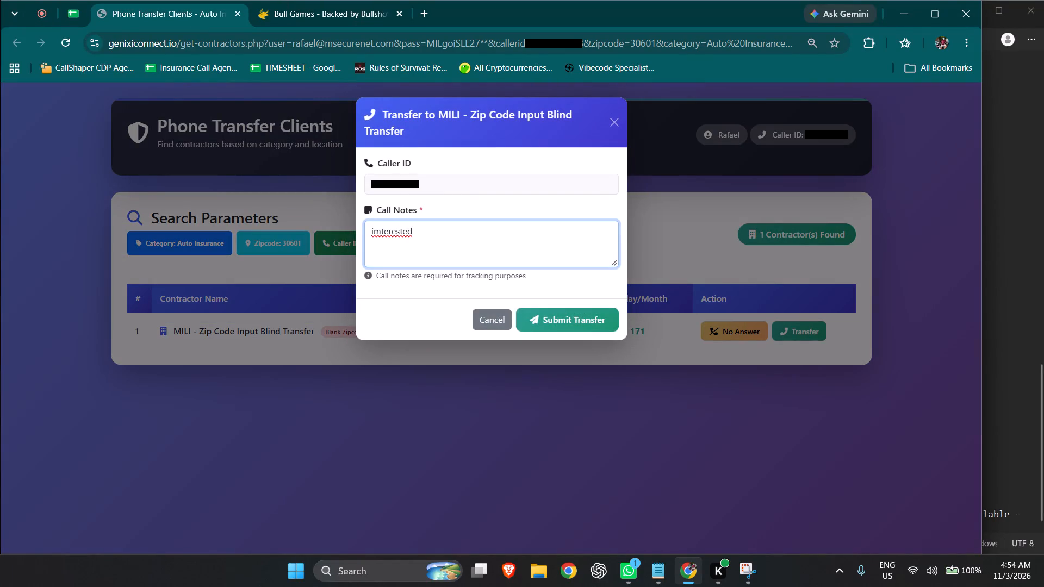
{"action": "left_click", "coordinate": [381, 229]}
{"action": "key", "text": "BackSpace"}
{"action": "key", "text": "n"}
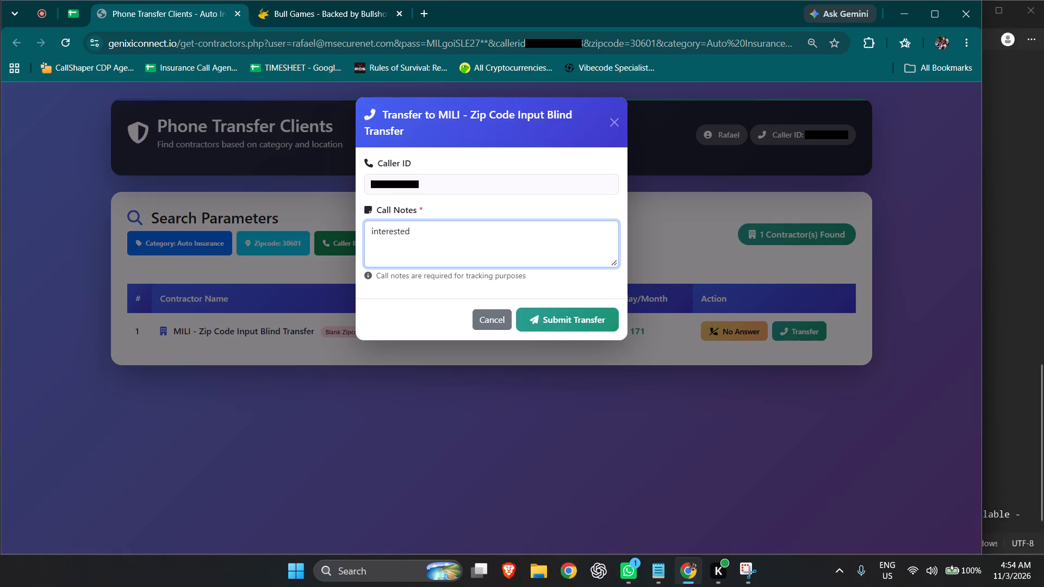
{"action": "left_click", "coordinate": [548, 330]}
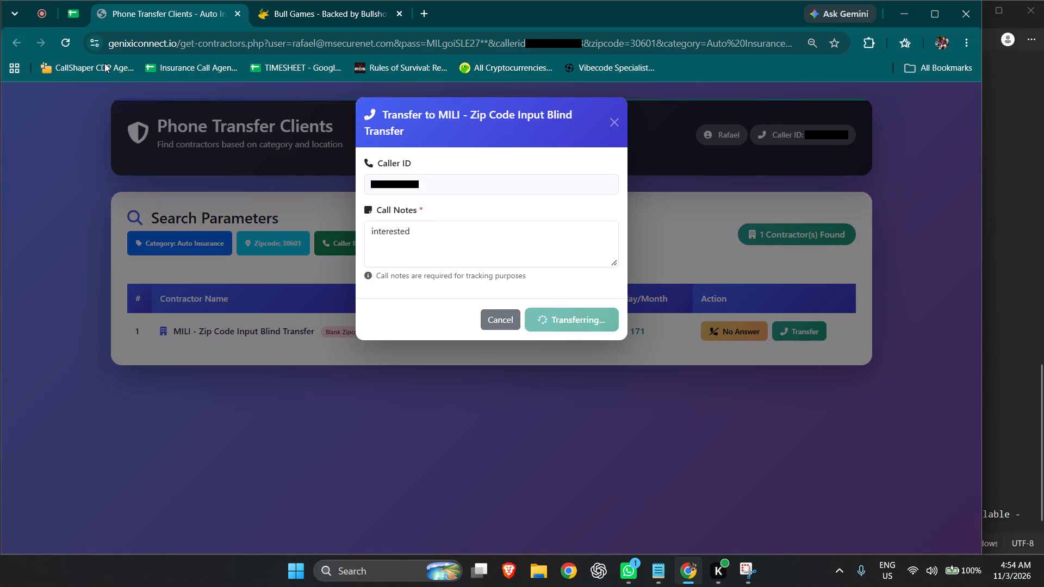
Mark the lead's transfer as complete in CallShaper, finish the disposition and end the wrap-up.
{"action": "left_click", "coordinate": [43, 13]}
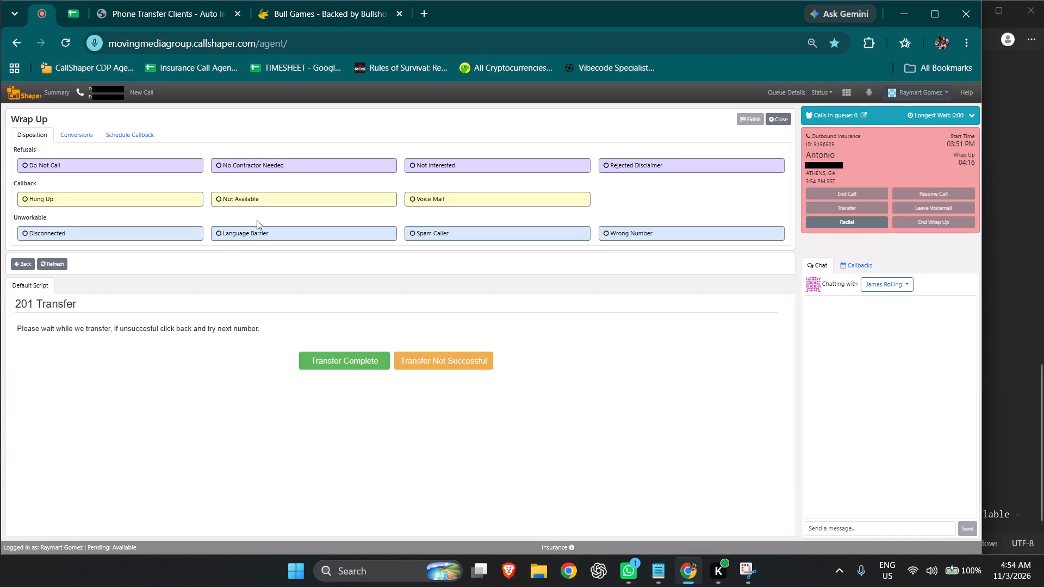
{"action": "left_click", "coordinate": [329, 370]}
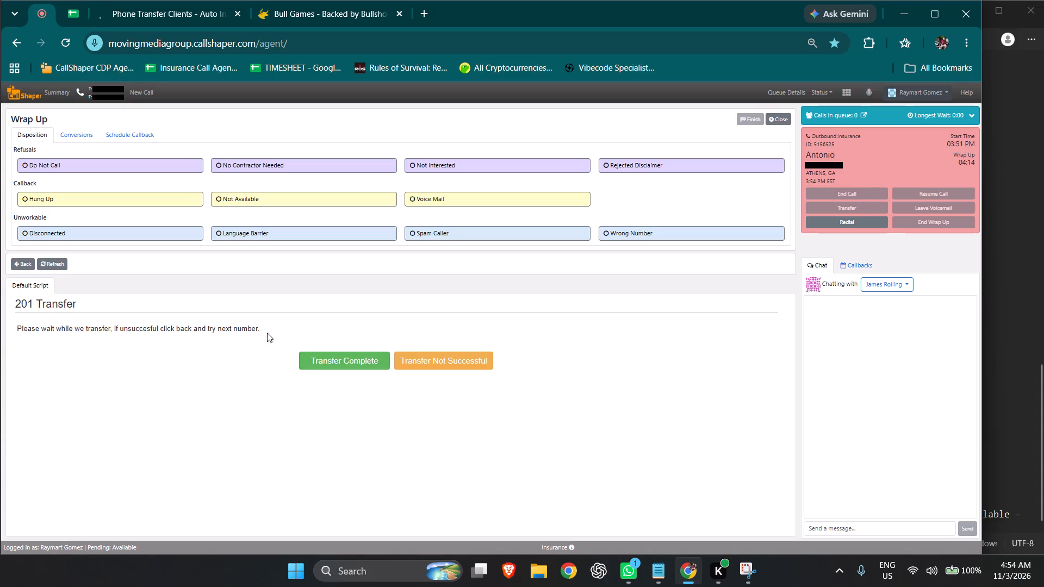
{"action": "left_click", "coordinate": [326, 369]}
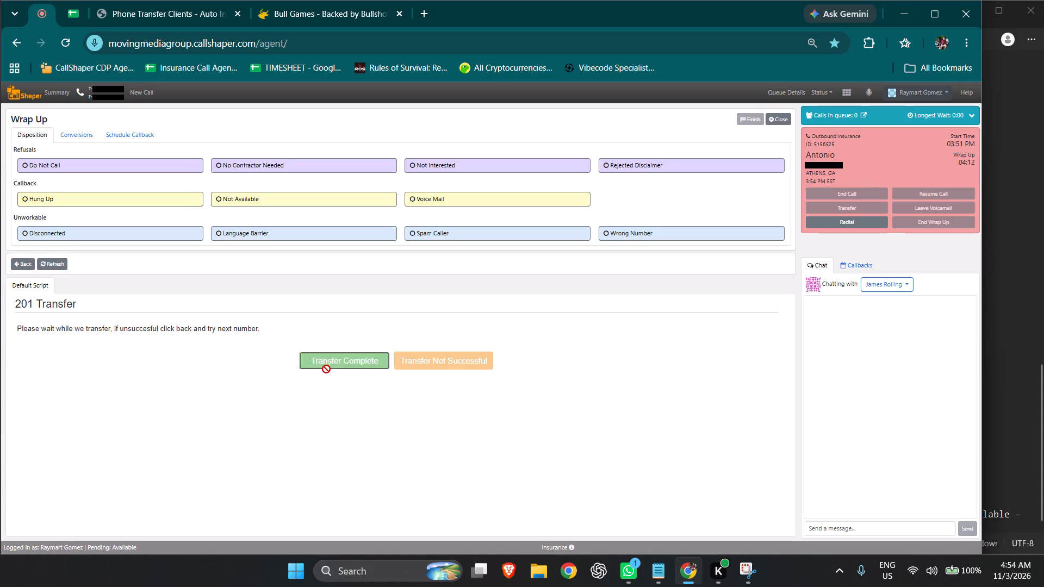
{"action": "left_click", "coordinate": [757, 116]}
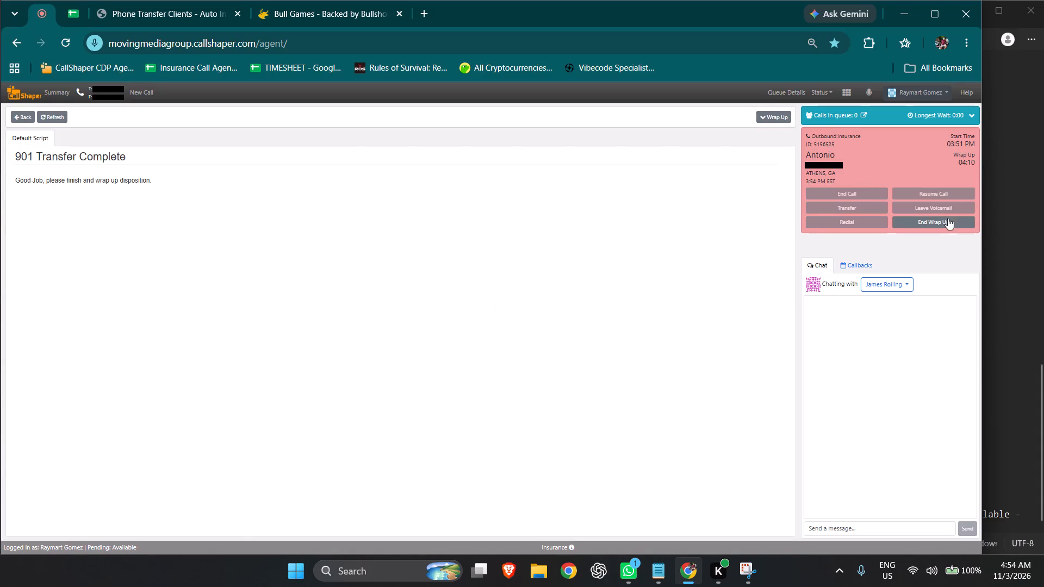
{"action": "left_click", "coordinate": [955, 219]}
Copy the line with the lead's zip code and "Auto Insurance" from the Notepad notes.
{"action": "left_click", "coordinate": [995, 203]}
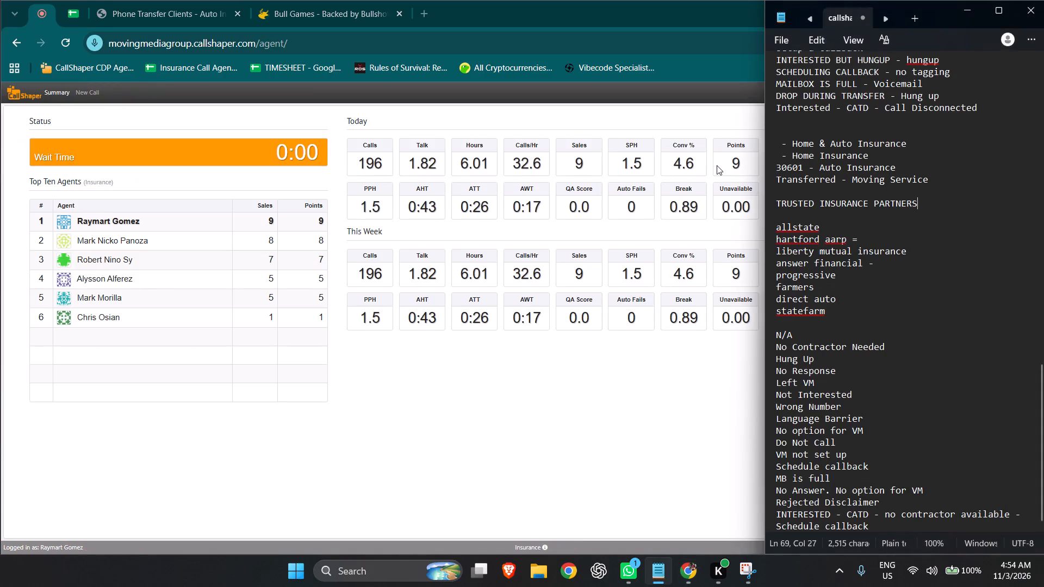
{"action": "left_click", "coordinate": [770, 170]}
{"action": "key", "text": "ctrl+c"}
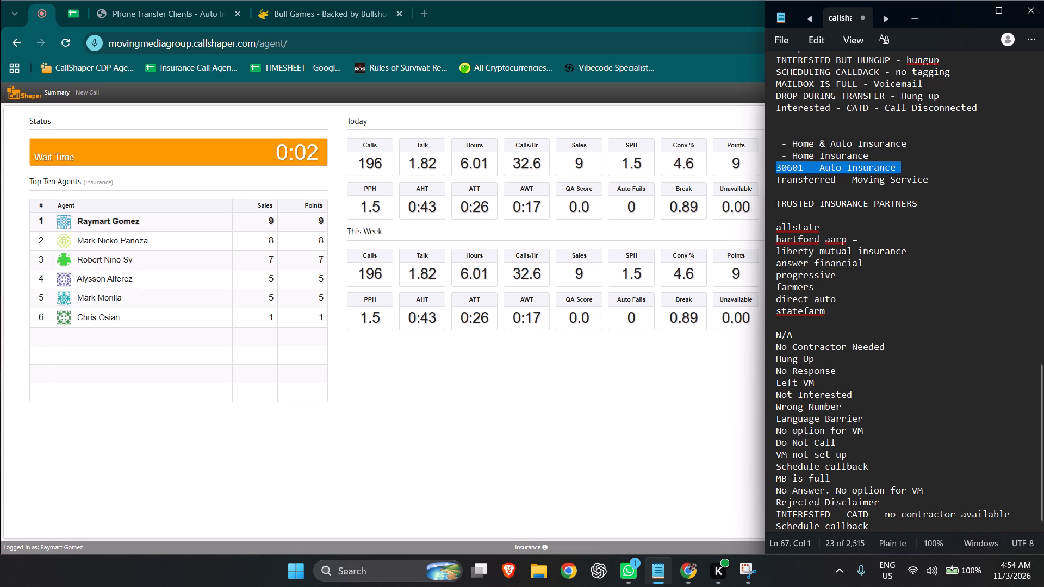
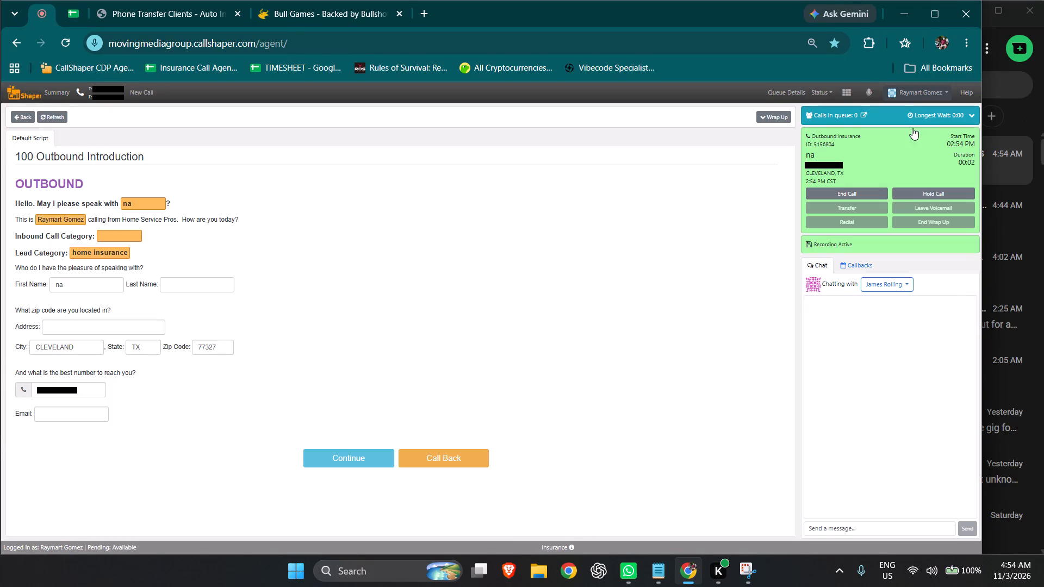
Advance the Cleveland, TX lead's script to 110 Confirm Info, finish the call with the Hung Up disposition and end the wrap-up.
{"action": "triple_click", "coordinate": [90, 286]}
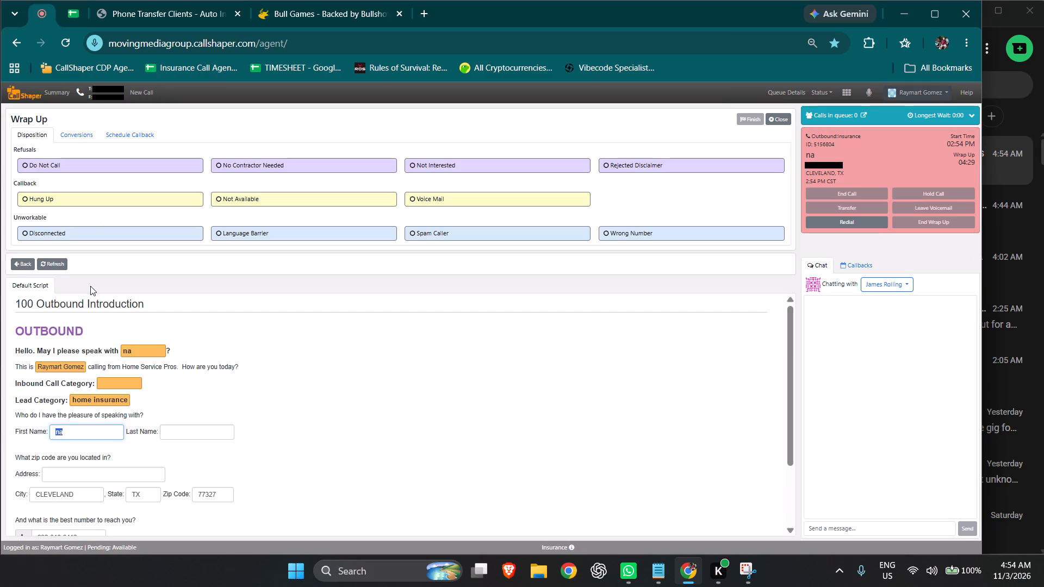
{"action": "scroll", "coordinate": [323, 367], "scroll_direction": "down", "scroll_amount": 3}
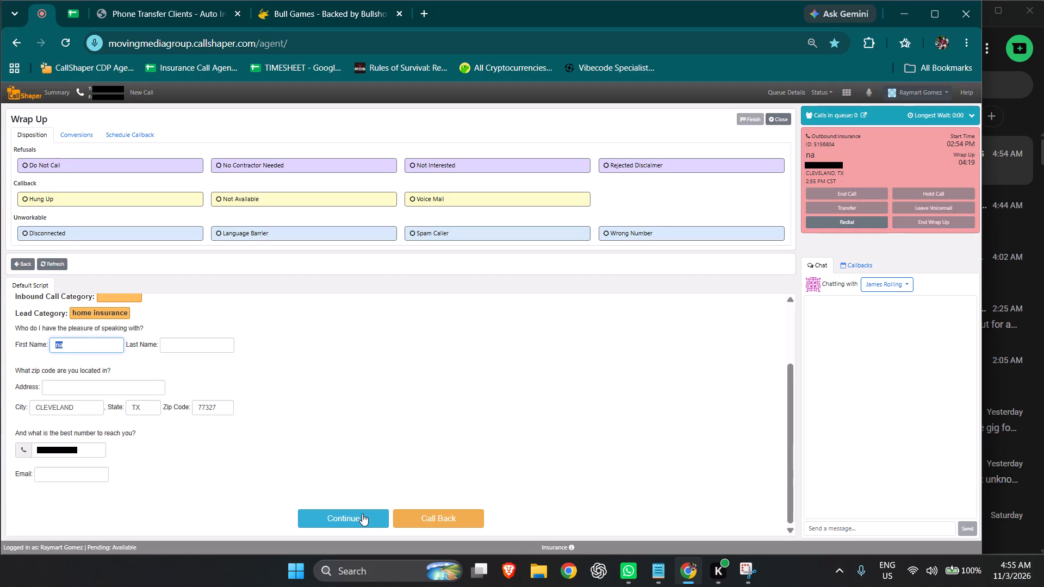
{"action": "left_click", "coordinate": [362, 514]}
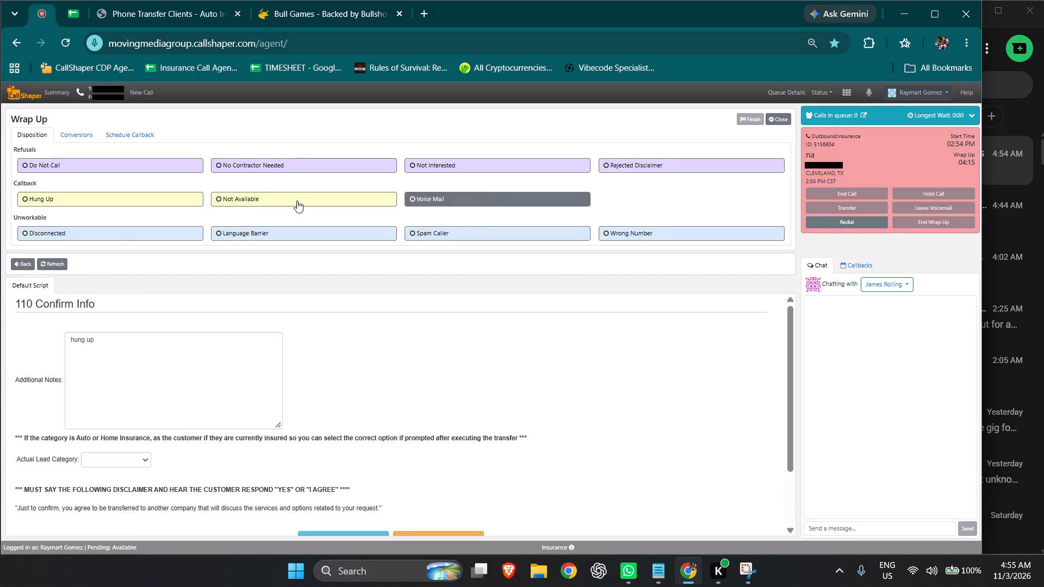
{"action": "left_click", "coordinate": [192, 202]}
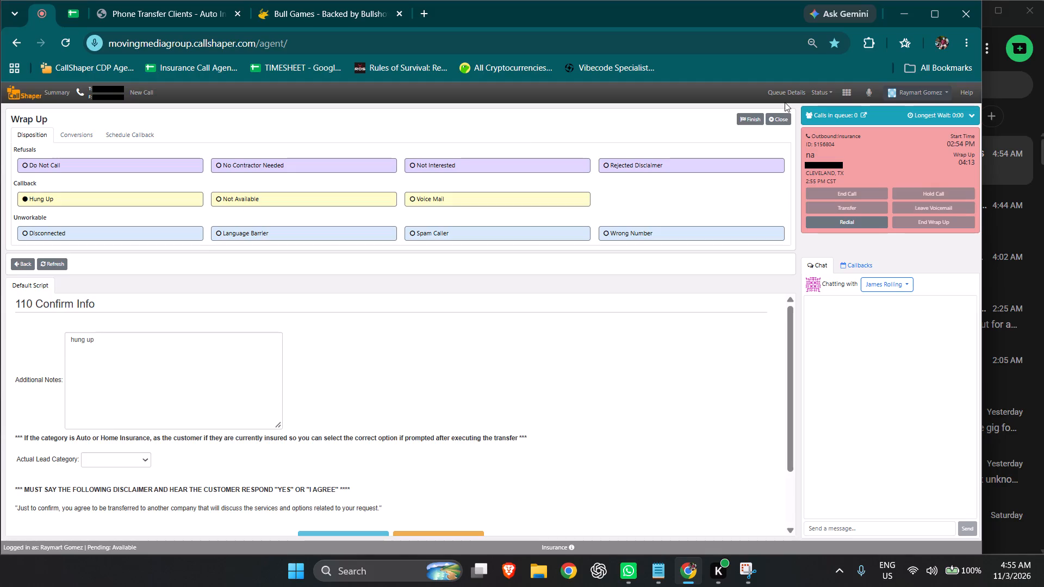
{"action": "left_click", "coordinate": [750, 113]}
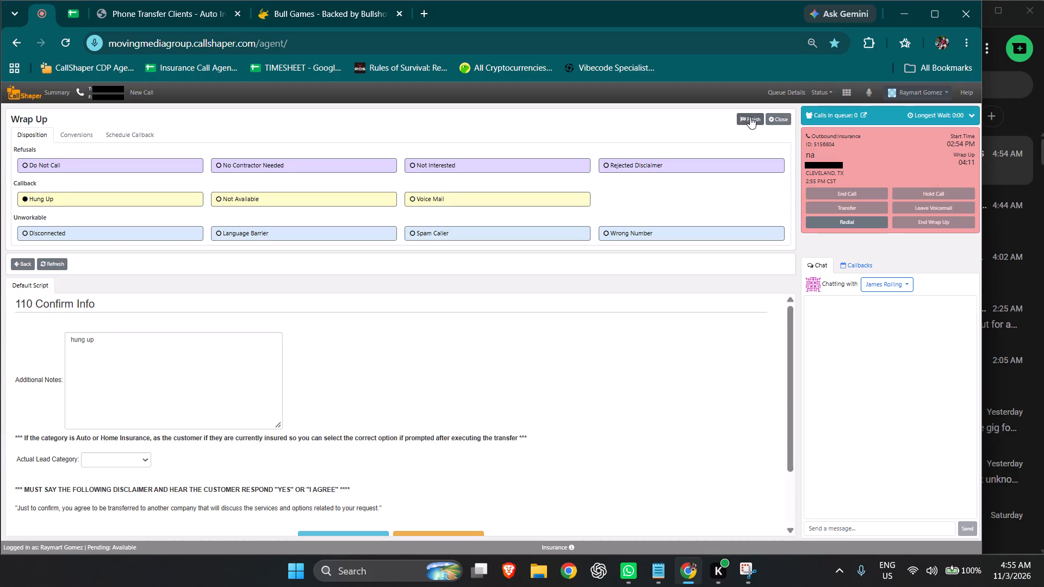
{"action": "left_click", "coordinate": [750, 117]}
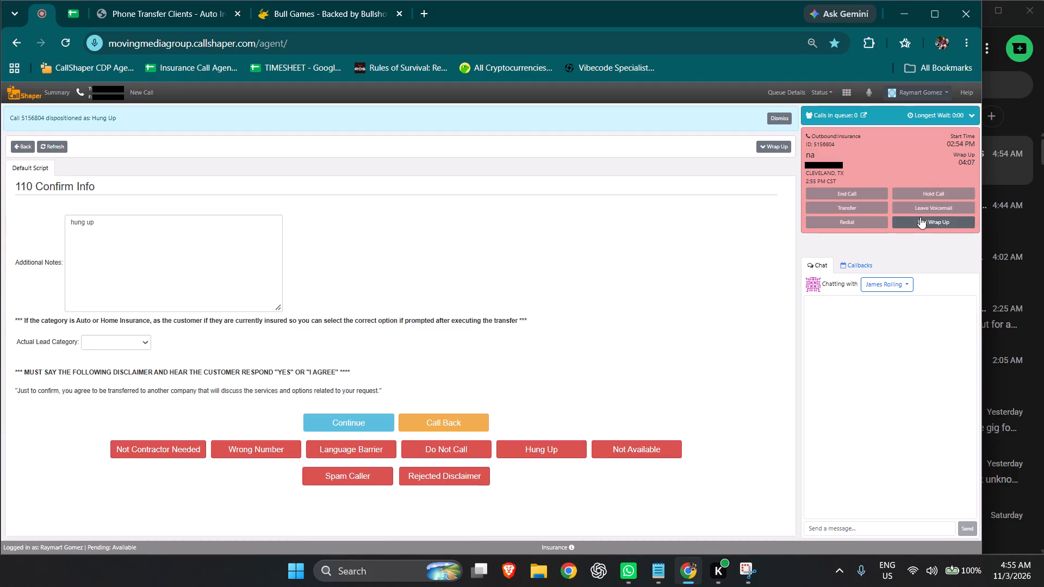
{"action": "left_click", "coordinate": [920, 217]}
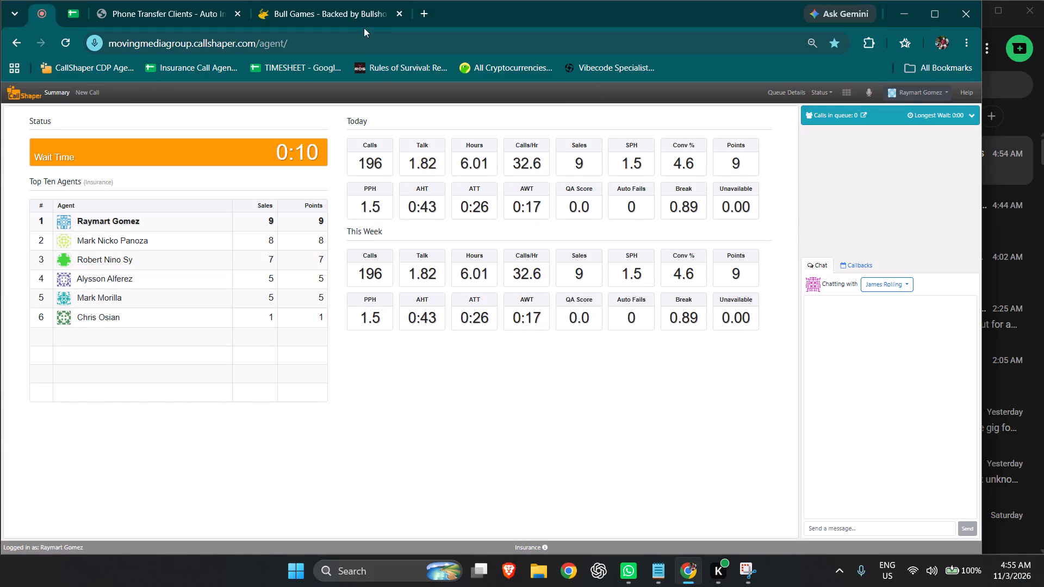
Close the Phone Transfer Clients page left over from the earlier auto insurance transfer.
{"action": "left_click", "coordinate": [238, 20]}
{"action": "left_click", "coordinate": [237, 14]}
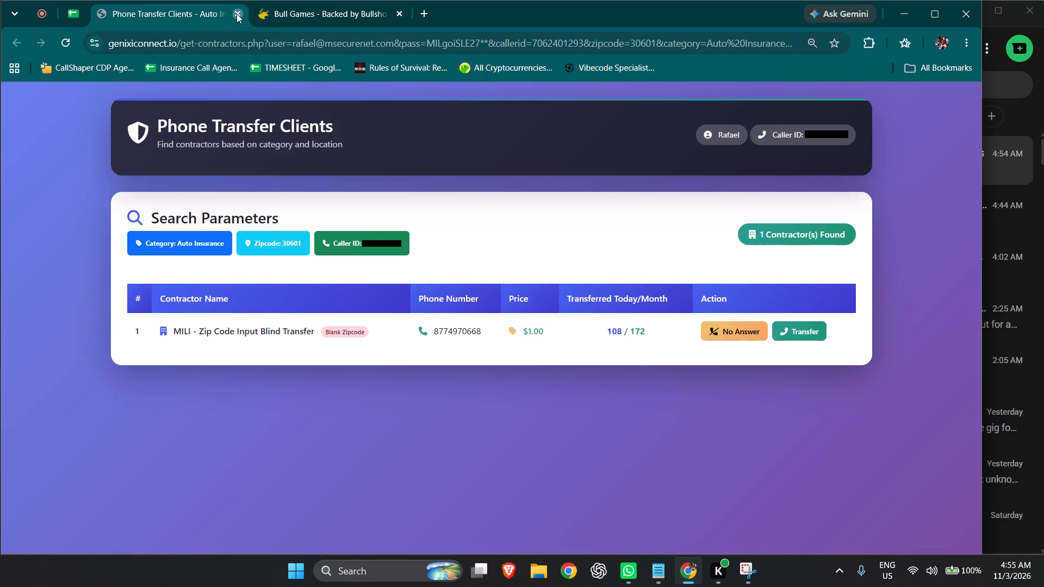
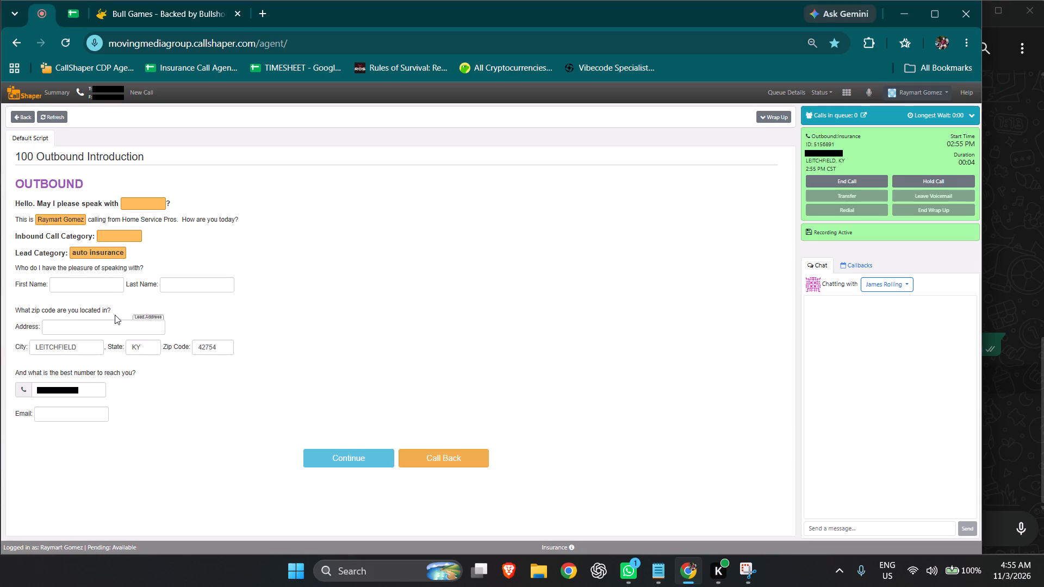
Enter n/a as the Leitchfield, KY lead's first name and advance the script to 110 Confirm Info.
{"action": "left_click", "coordinate": [96, 288]}
{"action": "type", "text": "n/a"}
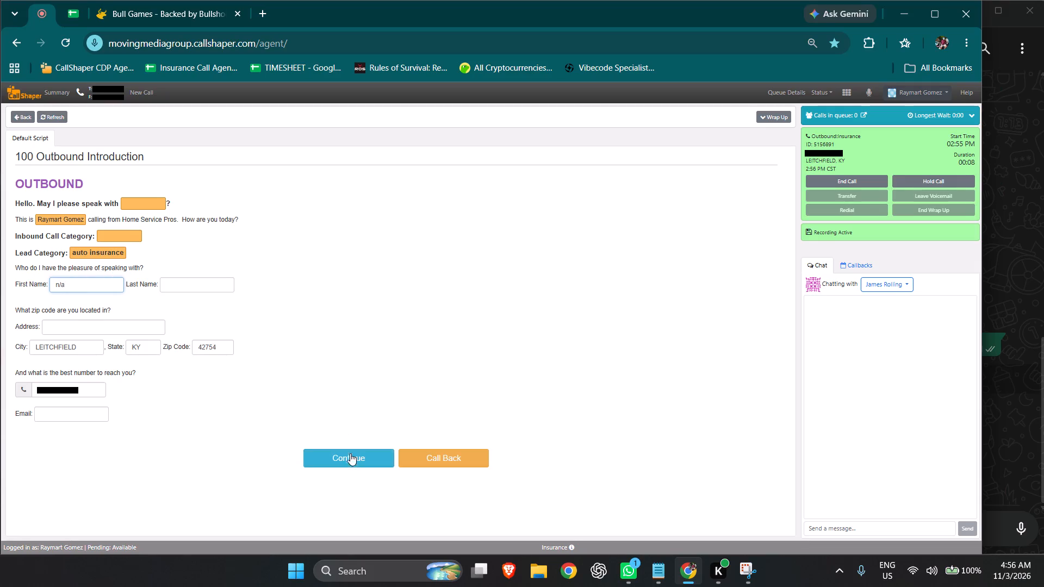
{"action": "left_click", "coordinate": [351, 457]}
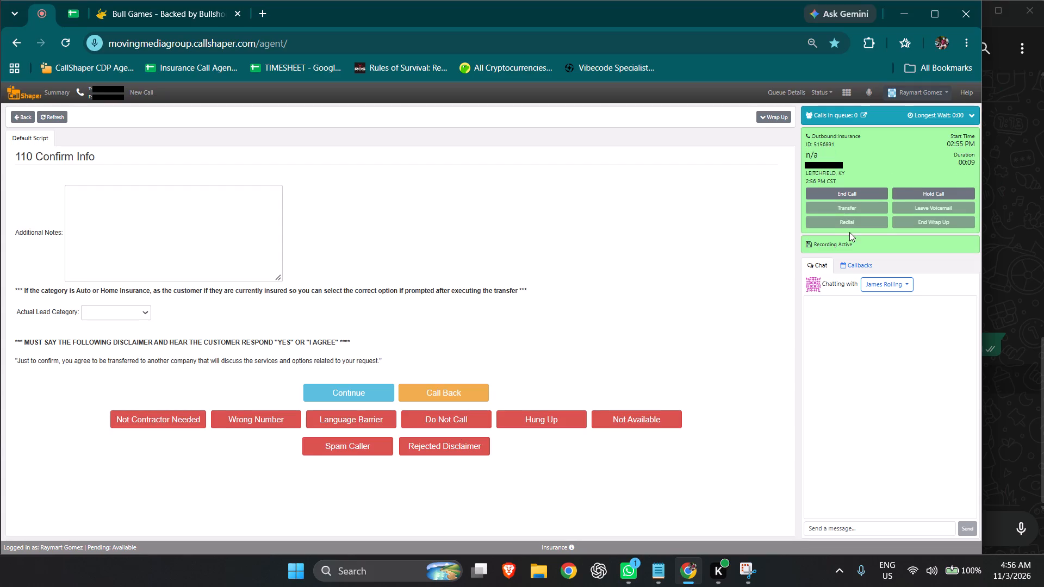
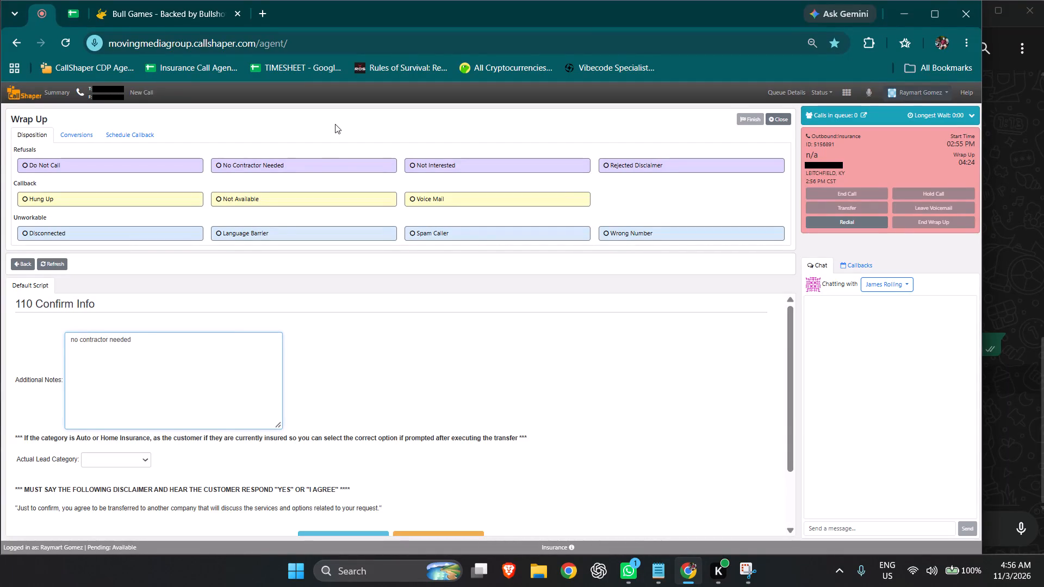
Disposition the Leitchfield, KY call as No Contractor Needed and end its wrap-up.
{"action": "left_click", "coordinate": [331, 166]}
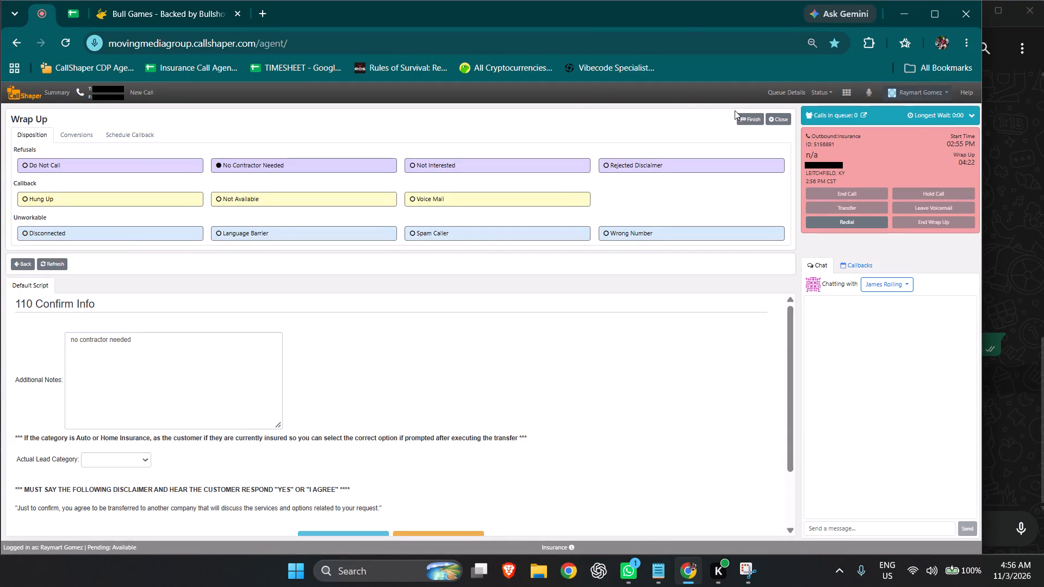
{"action": "left_click", "coordinate": [754, 123]}
{"action": "left_click", "coordinate": [914, 223]}
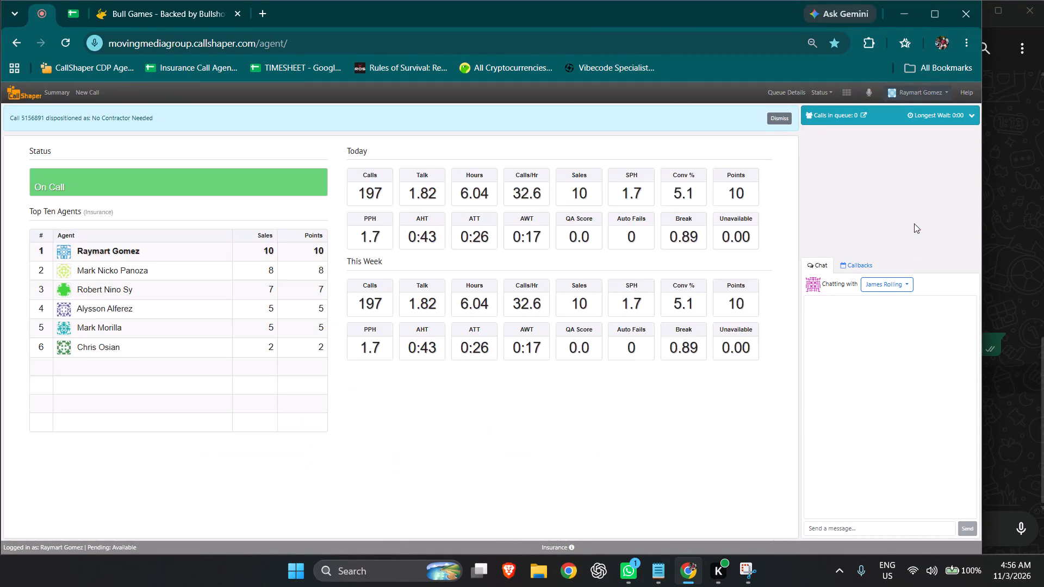
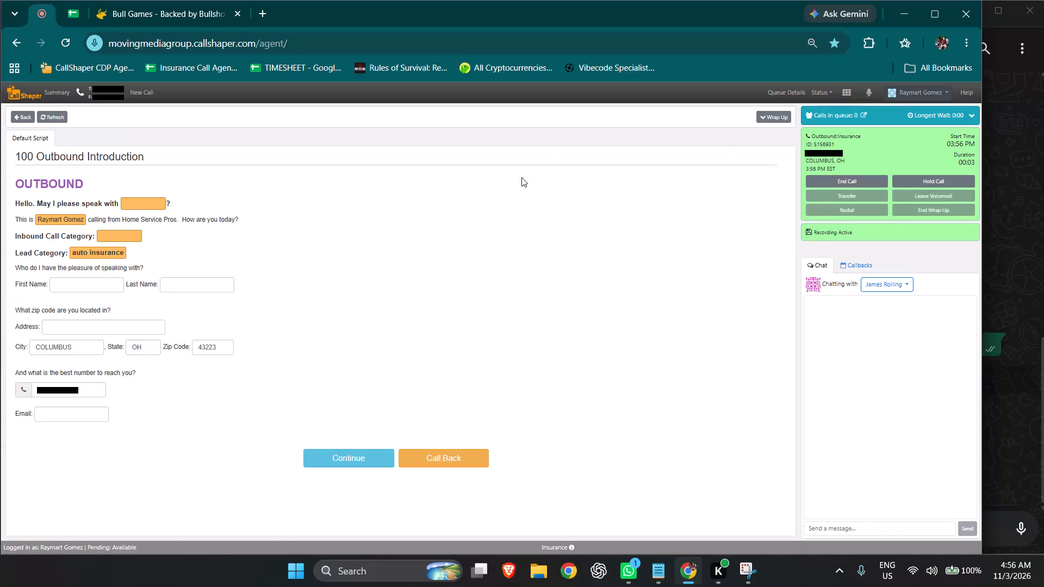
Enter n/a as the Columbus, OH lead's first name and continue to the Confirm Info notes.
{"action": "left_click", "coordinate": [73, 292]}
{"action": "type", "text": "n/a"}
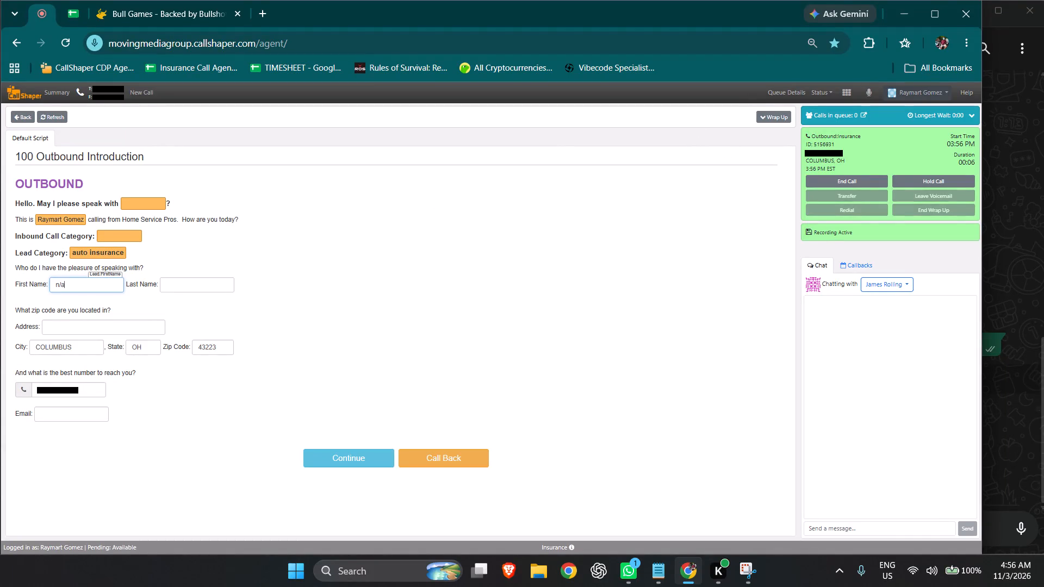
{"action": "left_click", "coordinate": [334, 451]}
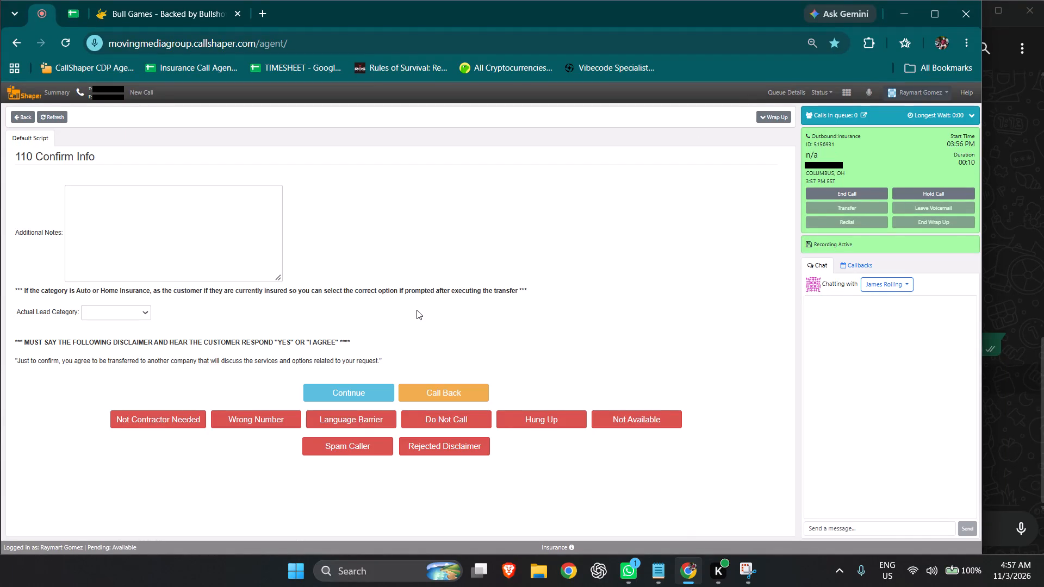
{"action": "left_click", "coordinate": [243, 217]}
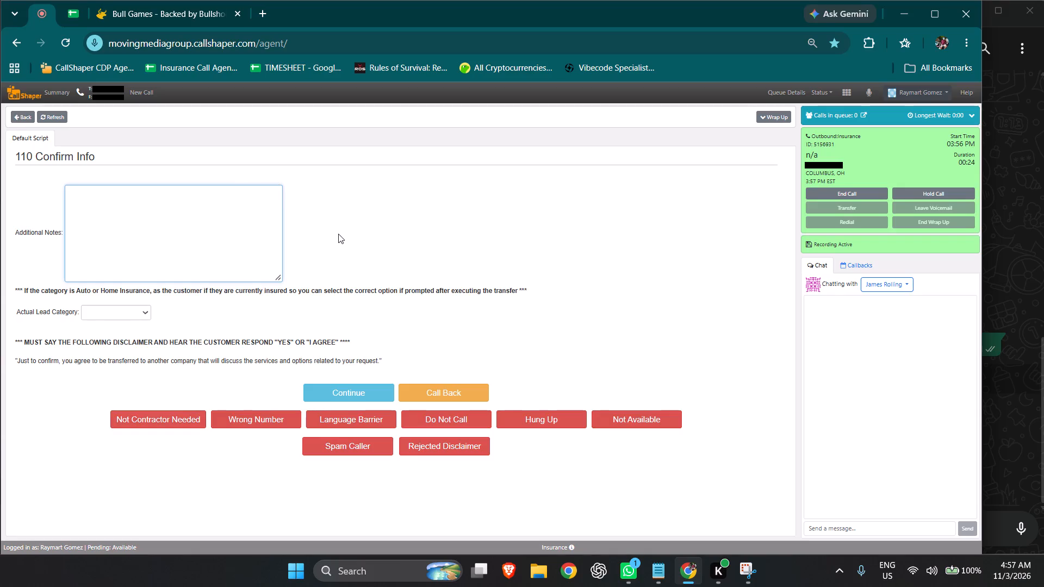
Return to the Outbound Introduction script page and change the lead's first name to michael.
{"action": "left_click", "coordinate": [15, 120]}
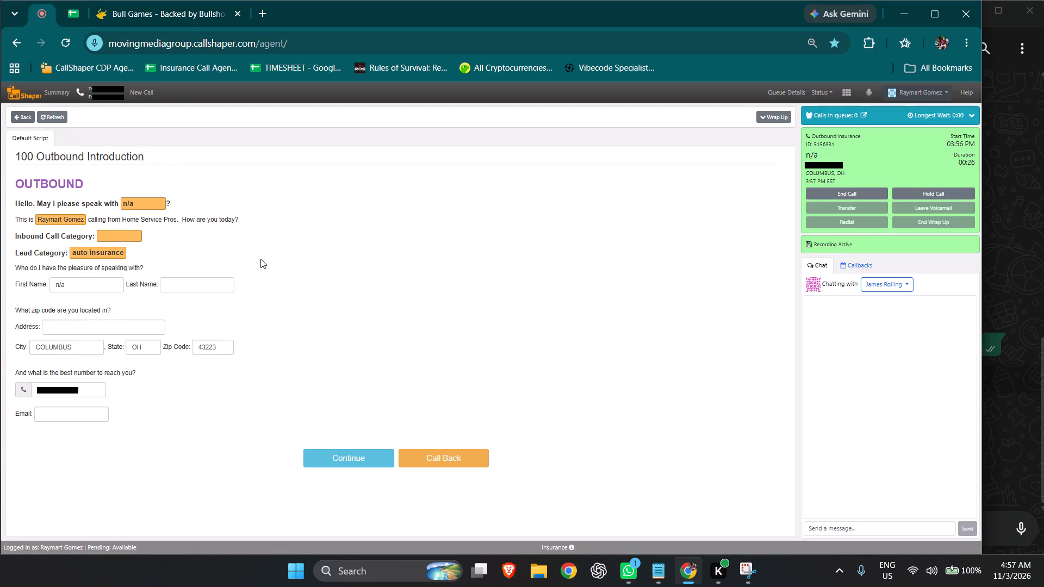
{"action": "double_click", "coordinate": [103, 288]}
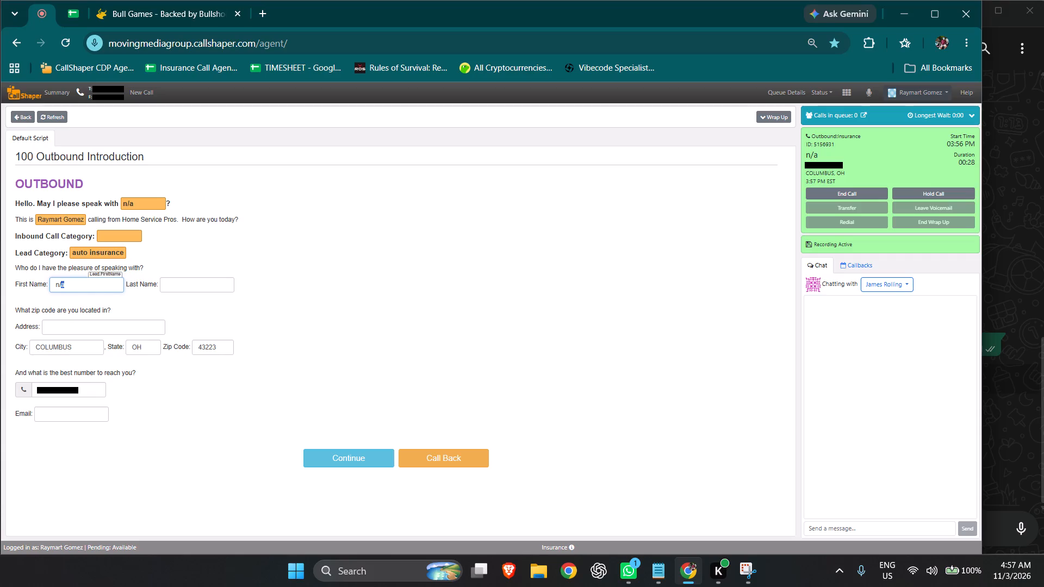
{"action": "triple_click", "coordinate": [100, 292]}
{"action": "type", "text": "micheal"}
{"action": "key", "text": "BackSpace"}
{"action": "key", "text": "BackSpace"}
{"action": "key", "text": "BackSpace"}
{"action": "type", "text": "ael"}
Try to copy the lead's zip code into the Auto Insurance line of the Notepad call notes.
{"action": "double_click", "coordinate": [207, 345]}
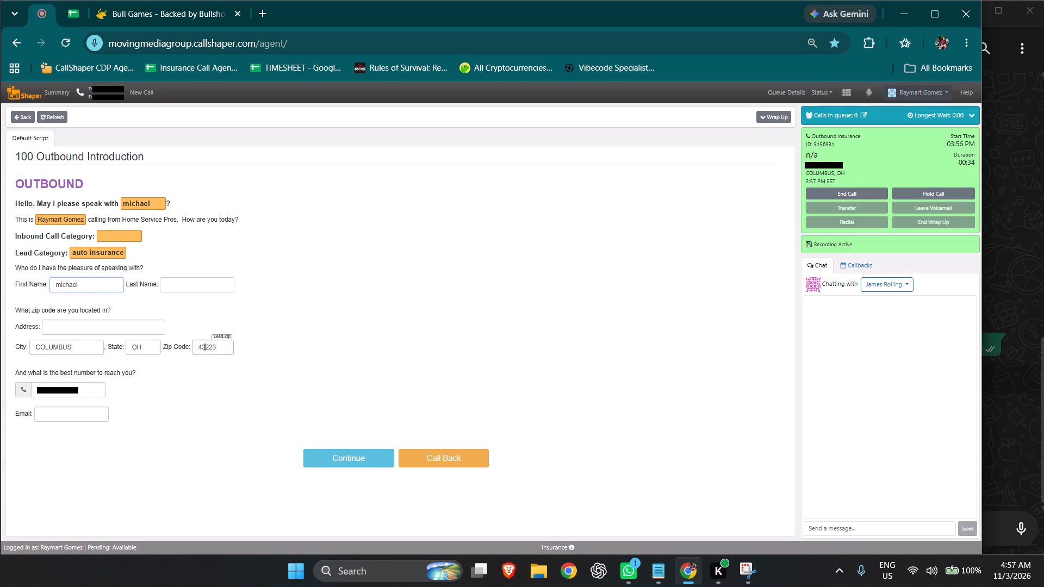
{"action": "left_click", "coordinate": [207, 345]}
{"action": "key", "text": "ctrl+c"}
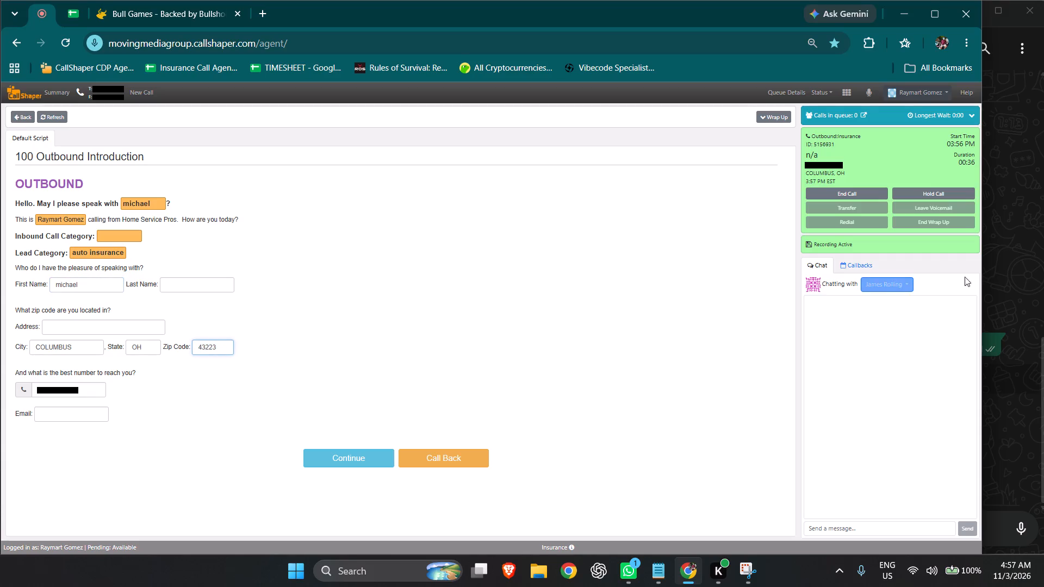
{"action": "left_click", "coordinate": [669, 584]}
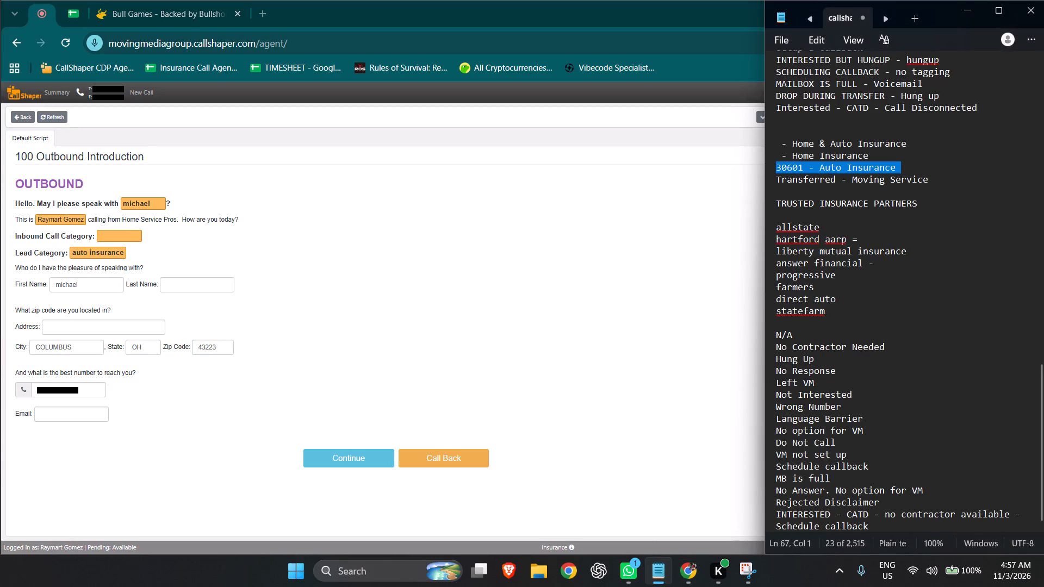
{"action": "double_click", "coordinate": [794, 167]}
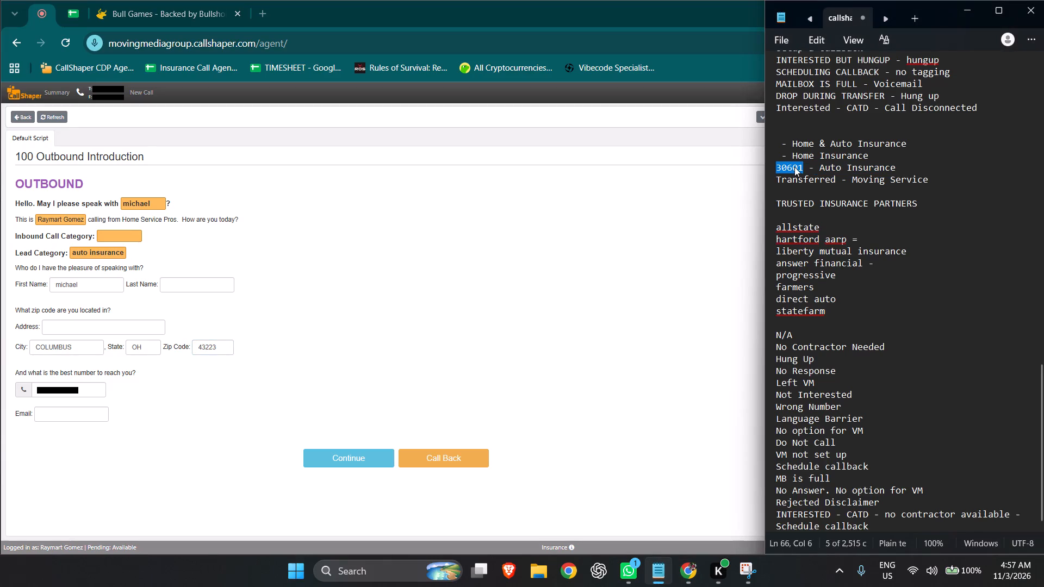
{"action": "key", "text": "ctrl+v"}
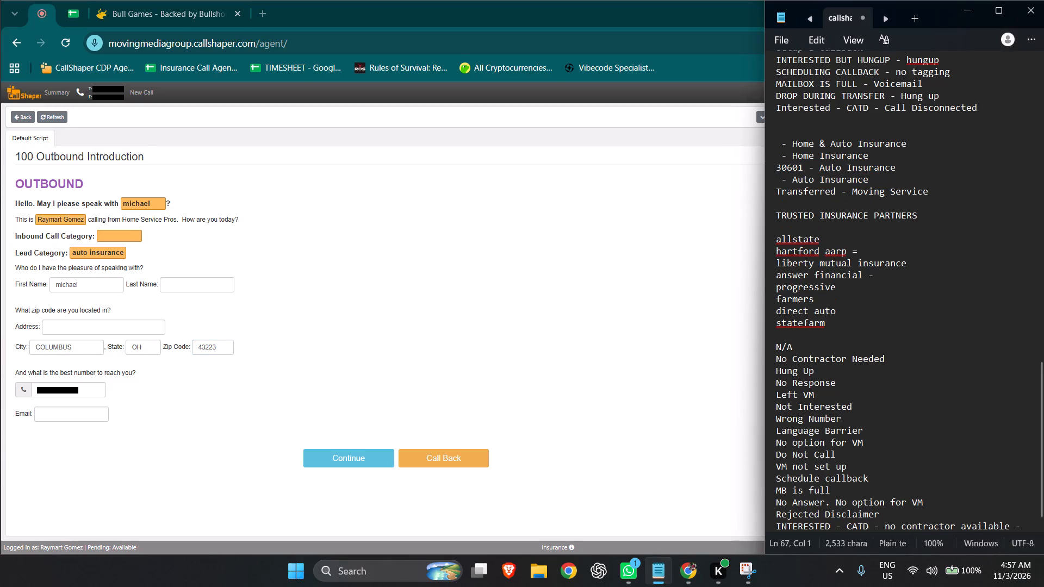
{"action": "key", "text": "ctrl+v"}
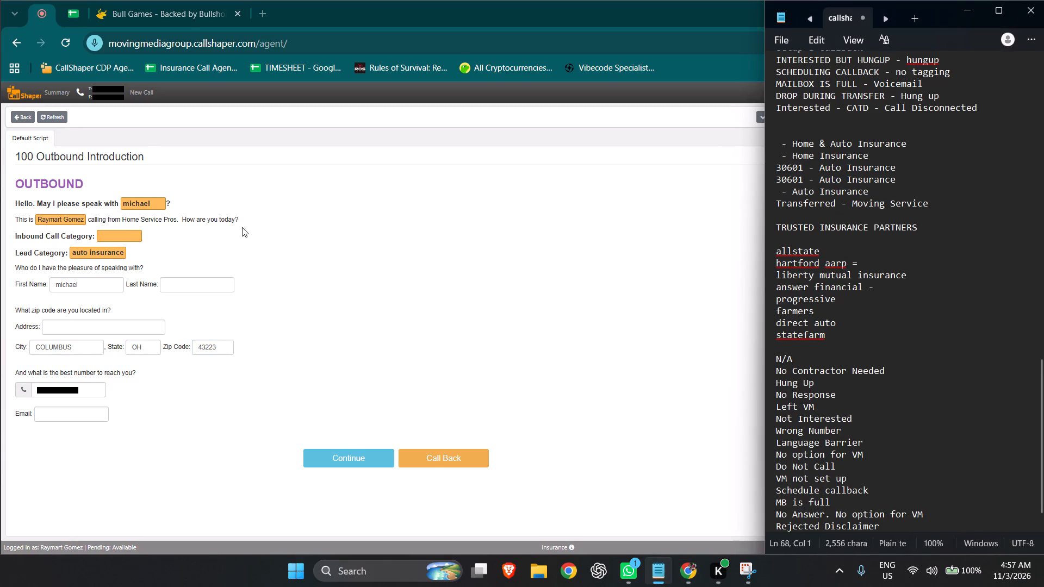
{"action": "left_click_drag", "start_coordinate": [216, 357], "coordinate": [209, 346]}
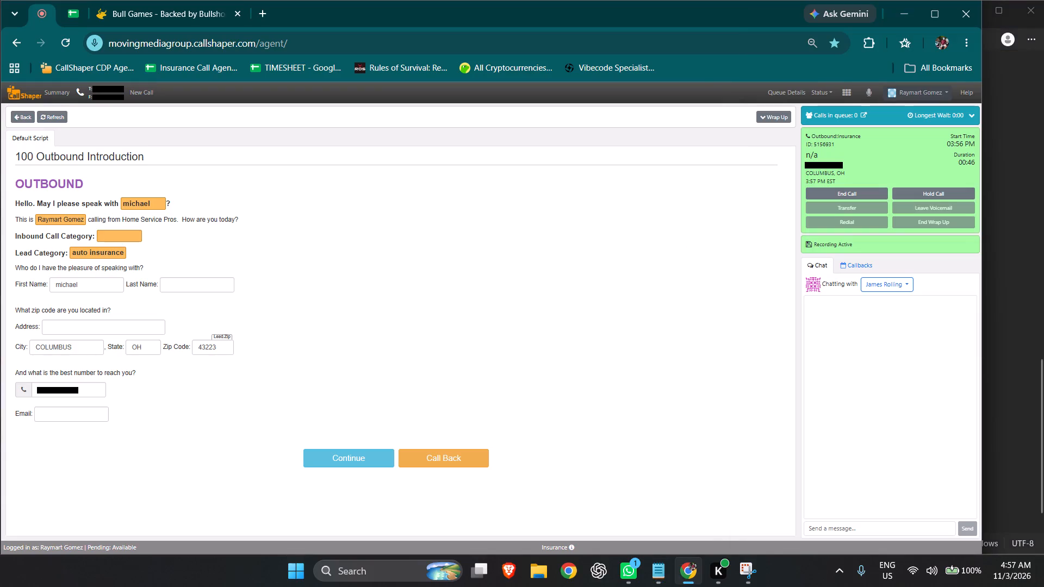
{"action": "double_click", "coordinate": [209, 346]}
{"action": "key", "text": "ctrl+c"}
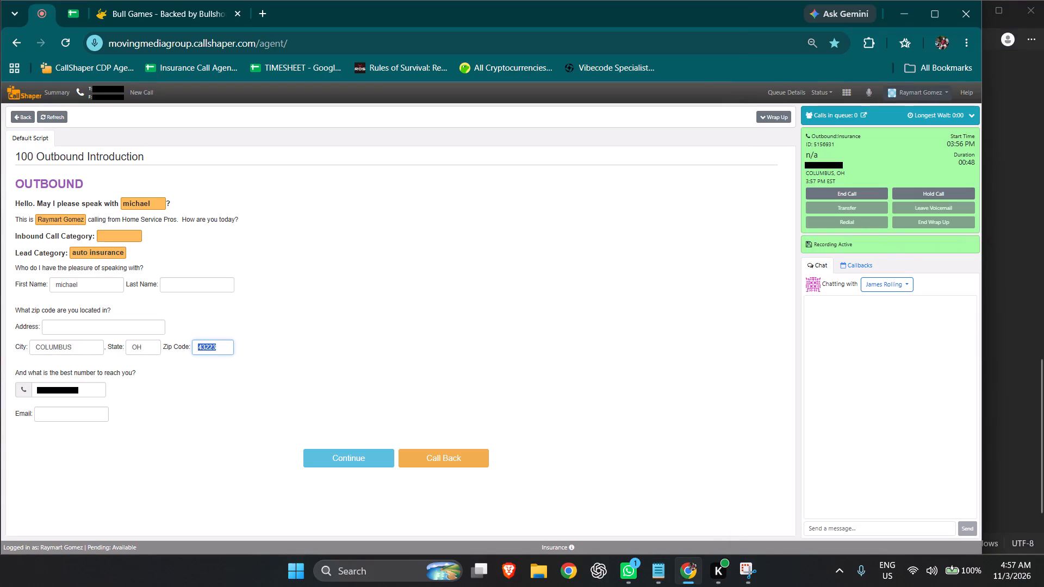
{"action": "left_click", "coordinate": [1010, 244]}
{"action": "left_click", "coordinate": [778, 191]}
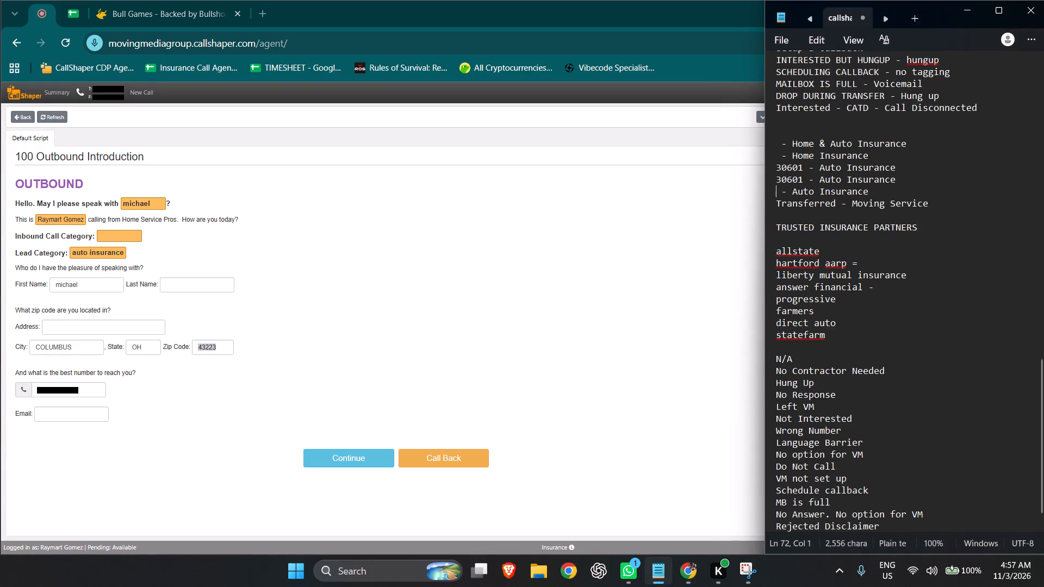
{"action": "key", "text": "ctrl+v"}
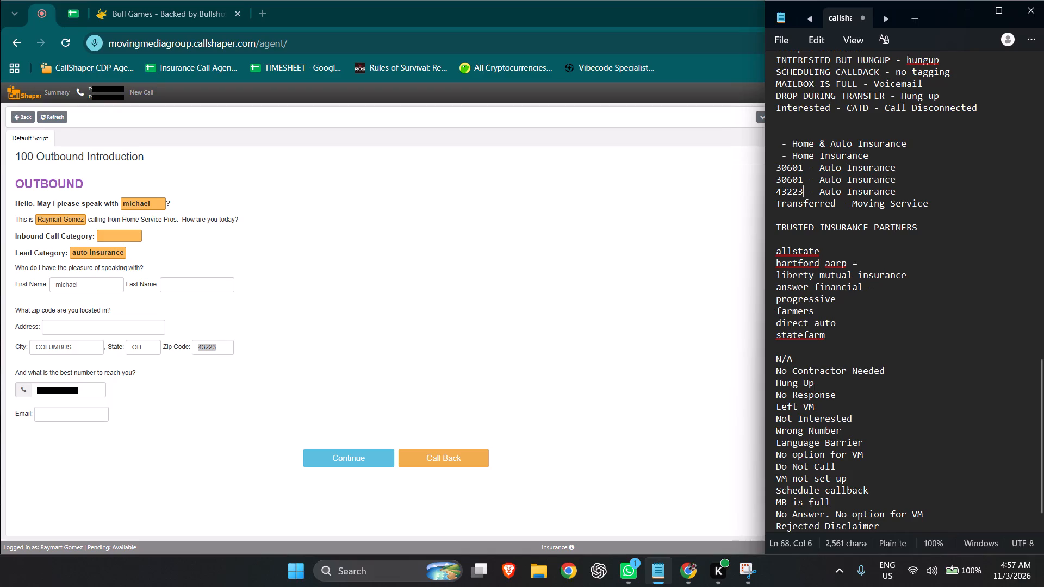
Delete both 30601 - Auto Insurance lines and the leftover blank line from the Notepad notes.
{"action": "scroll", "coordinate": [910, 479], "scroll_direction": "down", "scroll_amount": 4}
{"action": "scroll", "coordinate": [910, 479], "scroll_direction": "up", "scroll_amount": 1}
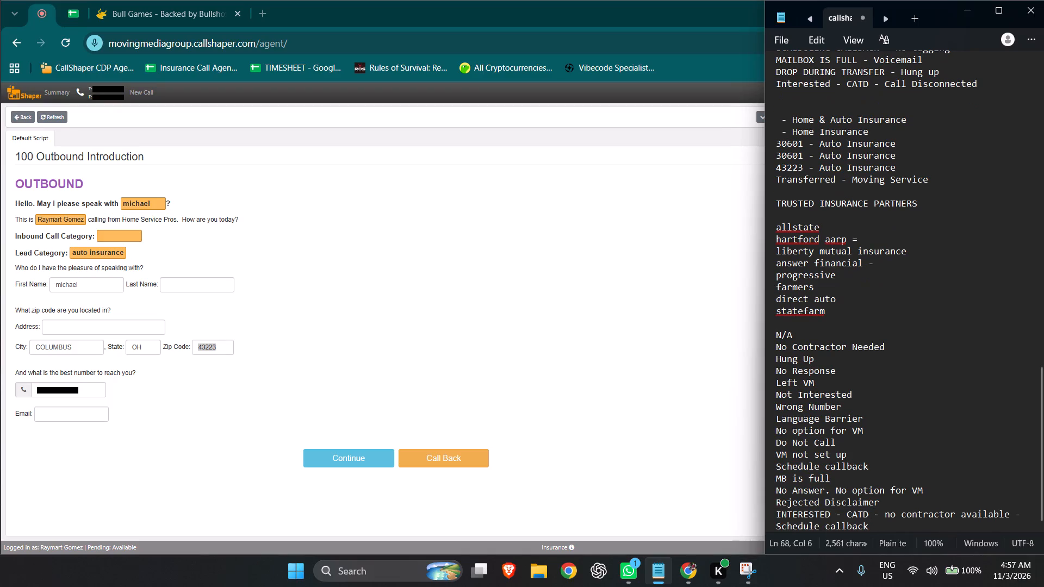
{"action": "scroll", "coordinate": [910, 479], "scroll_direction": "down", "scroll_amount": 2}
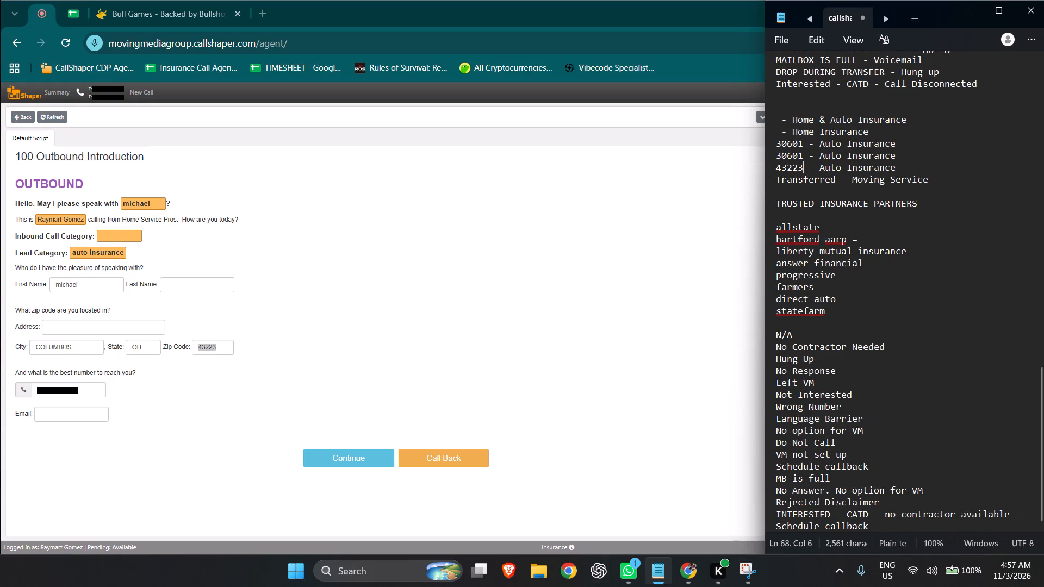
{"action": "left_click_drag", "start_coordinate": [904, 152], "coordinate": [772, 145]}
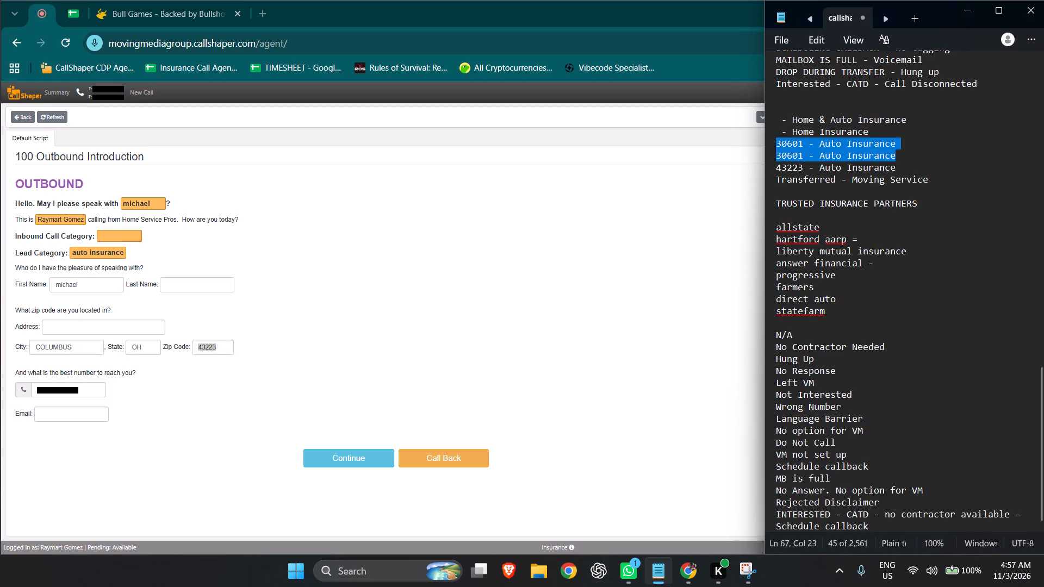
{"action": "key", "text": "BackSpace"}
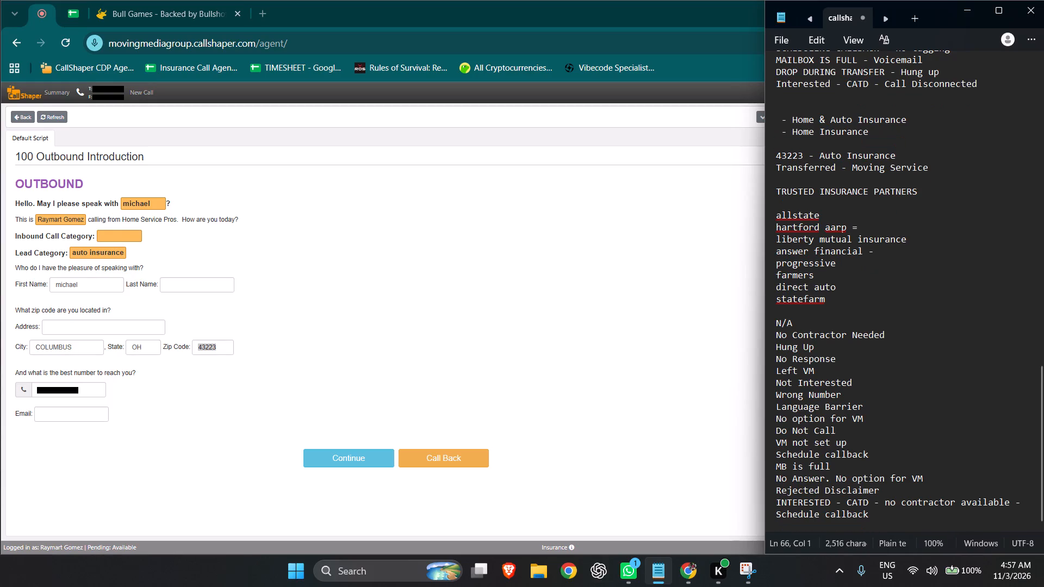
{"action": "key", "text": "BackSpace"}
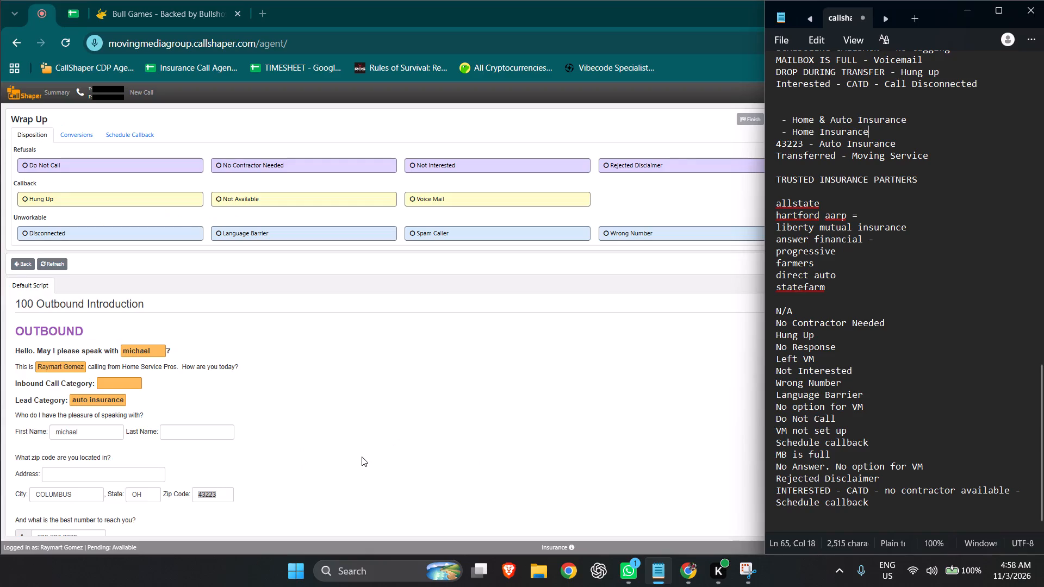
Advance the Columbus, OH lead's call script in CallShaper to the Confirm Info page.
{"action": "scroll", "coordinate": [362, 457], "scroll_direction": "down", "scroll_amount": 2}
{"action": "double_click", "coordinate": [344, 524]}
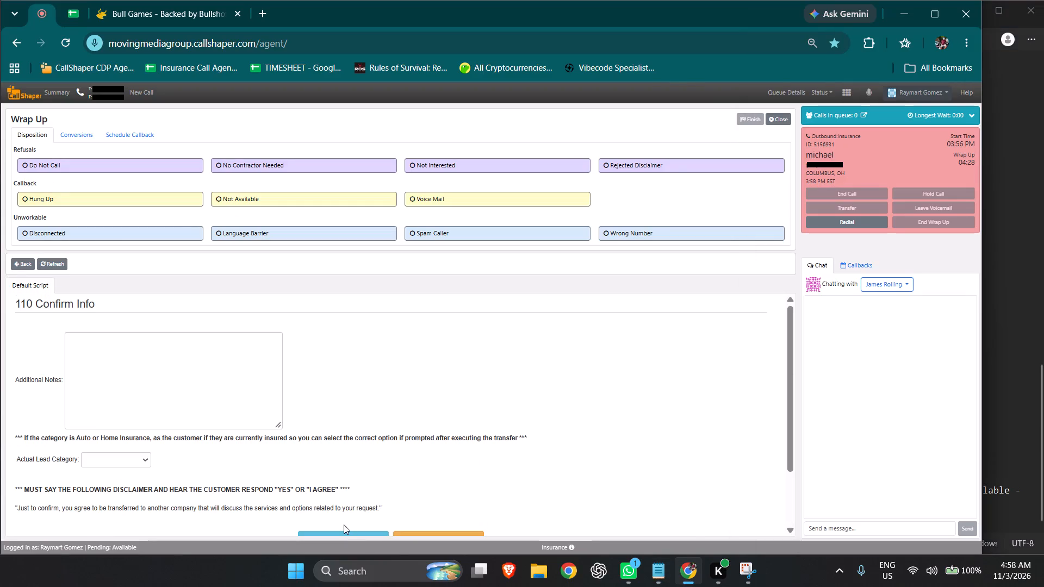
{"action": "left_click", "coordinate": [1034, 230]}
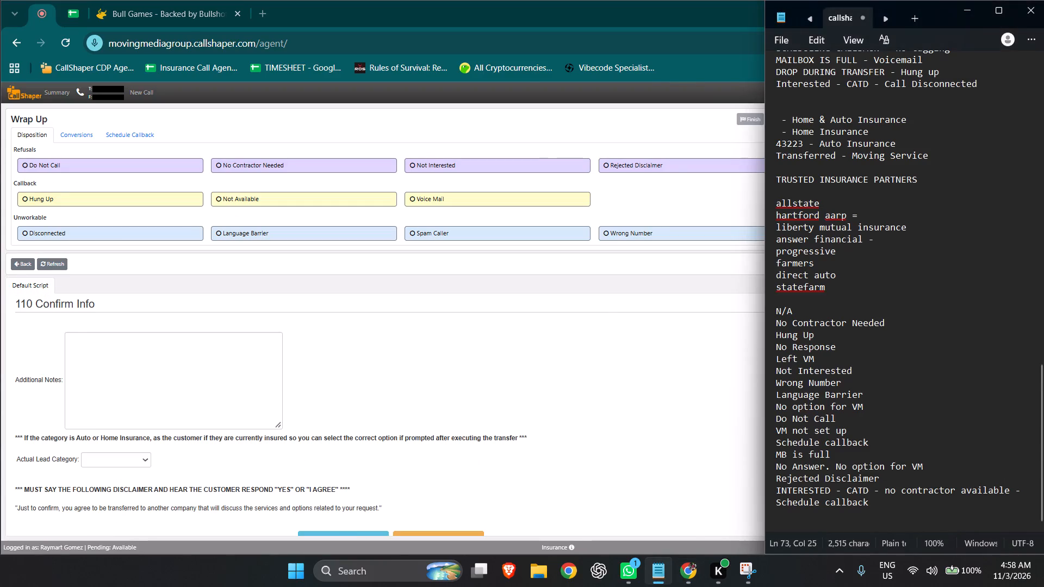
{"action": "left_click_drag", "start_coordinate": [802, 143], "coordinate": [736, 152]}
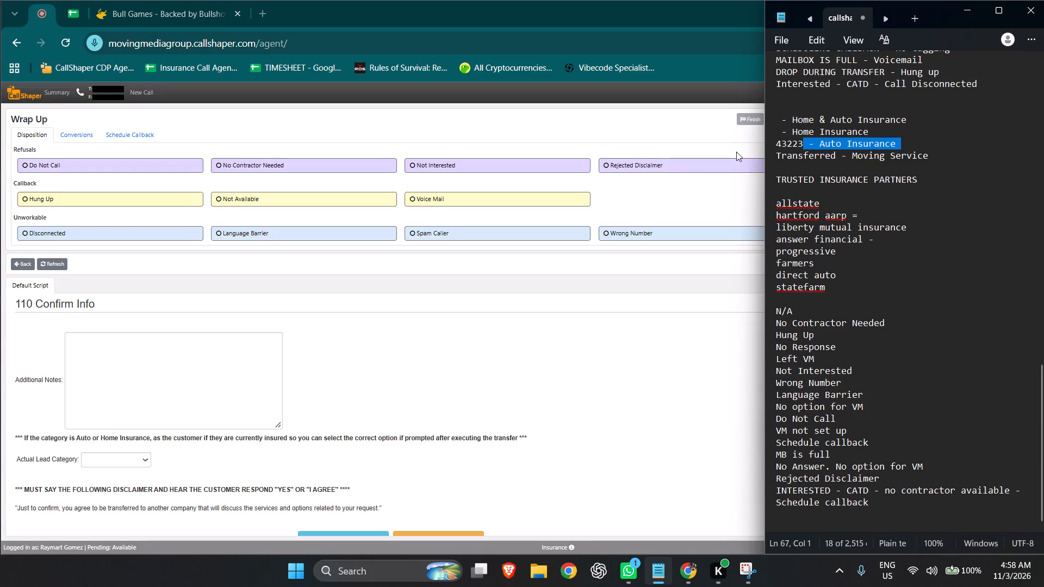
Disposition the Columbus, OH call as No Contractor Needed with the note "no contractor needed" and end its wrap-up.
{"action": "left_click", "coordinate": [319, 173]}
{"action": "left_click", "coordinate": [321, 171]}
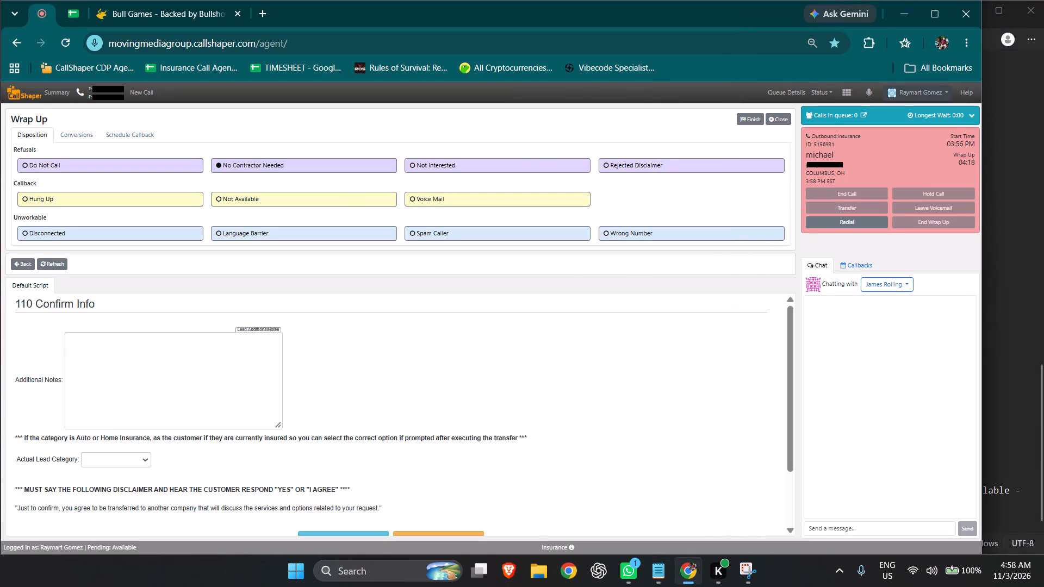
{"action": "left_click", "coordinate": [200, 335]}
{"action": "type", "text": "no contractr"}
{"action": "key", "text": "o"}
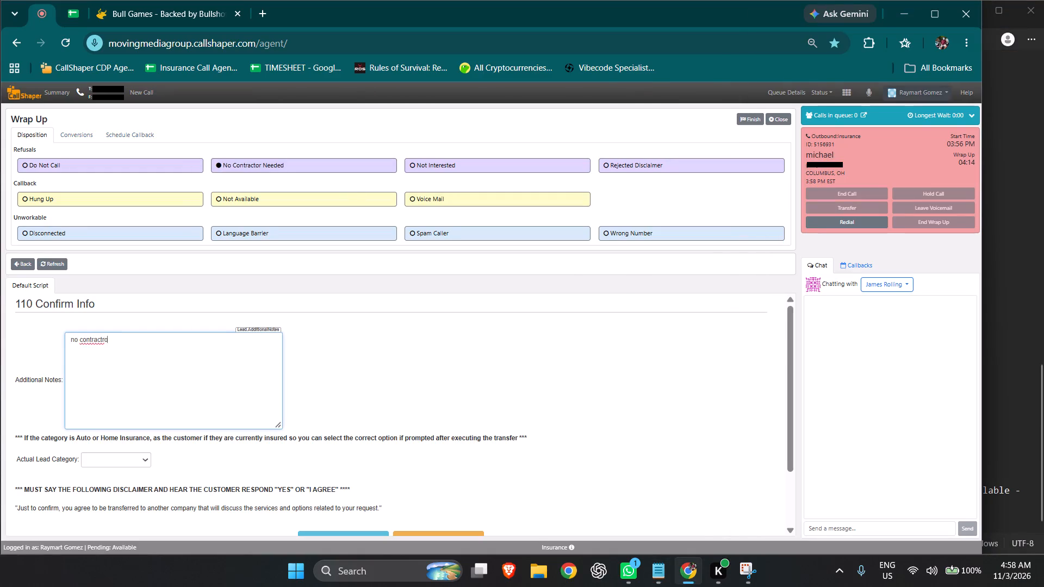
{"action": "key", "text": "BackSpace"}
{"action": "key", "text": "BackSpace"}
{"action": "type", "text": "or ee"}
{"action": "key", "text": "BackSpace"}
{"action": "key", "text": "BackSpace"}
{"action": "type", "text": "needed"}
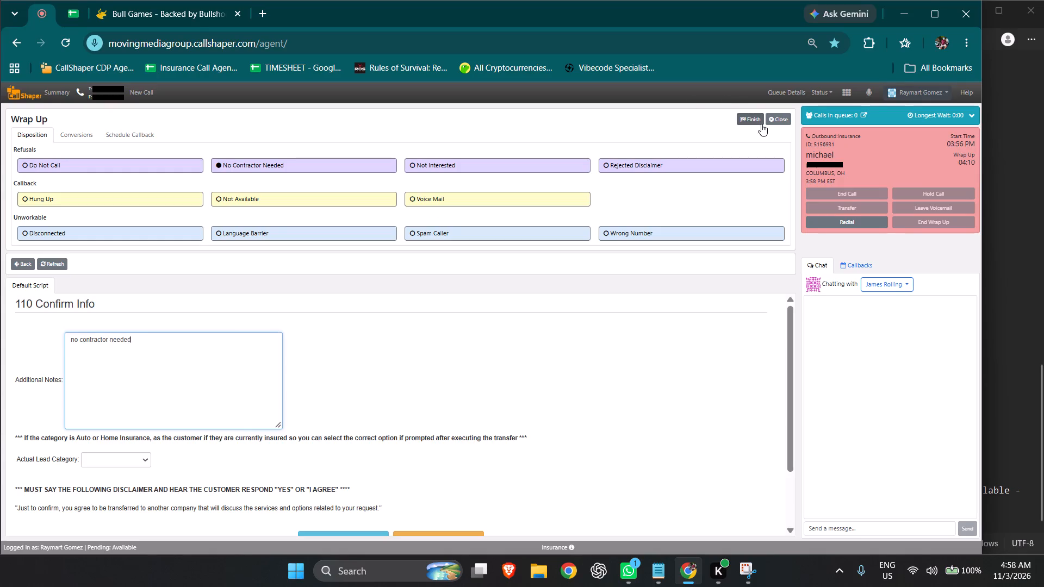
{"action": "left_click", "coordinate": [745, 113]}
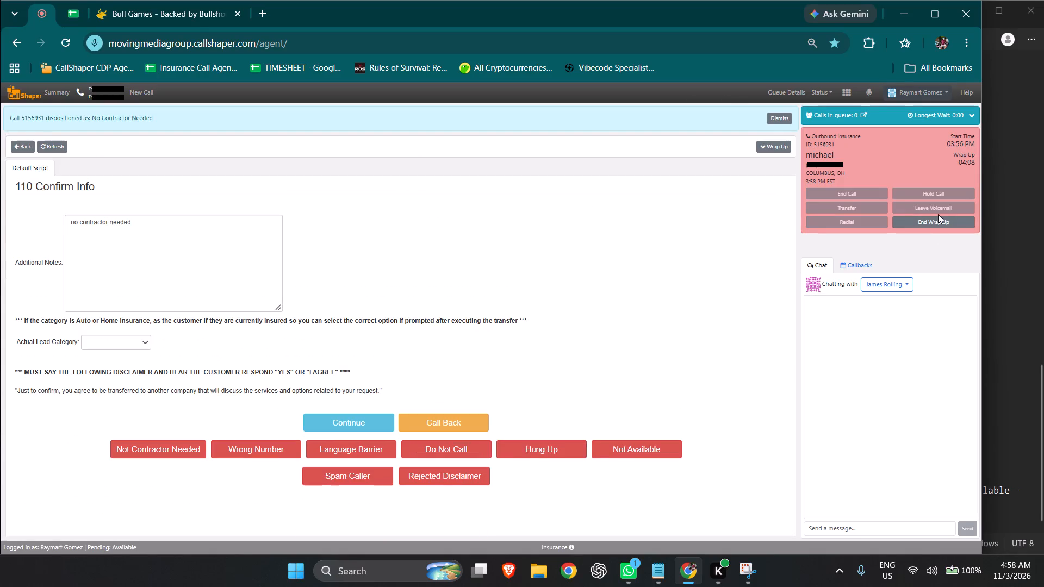
{"action": "left_click", "coordinate": [938, 223]}
Clear the zip code 43223 from the Auto Insurance line in the Notepad notes.
{"action": "left_click", "coordinate": [1018, 208]}
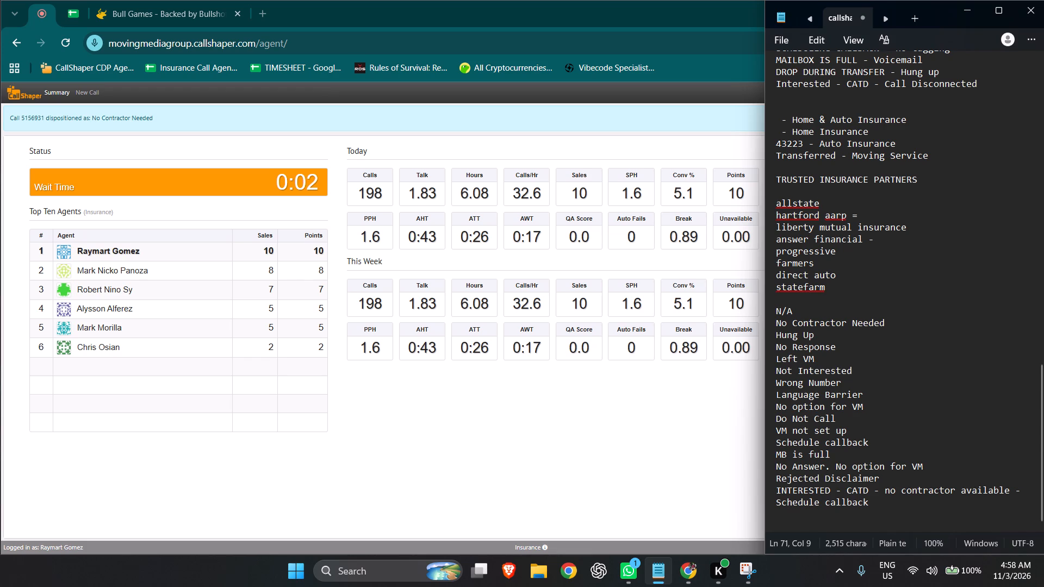
{"action": "left_click_drag", "start_coordinate": [801, 144], "coordinate": [762, 141]}
{"action": "key", "text": "BackSpace"}
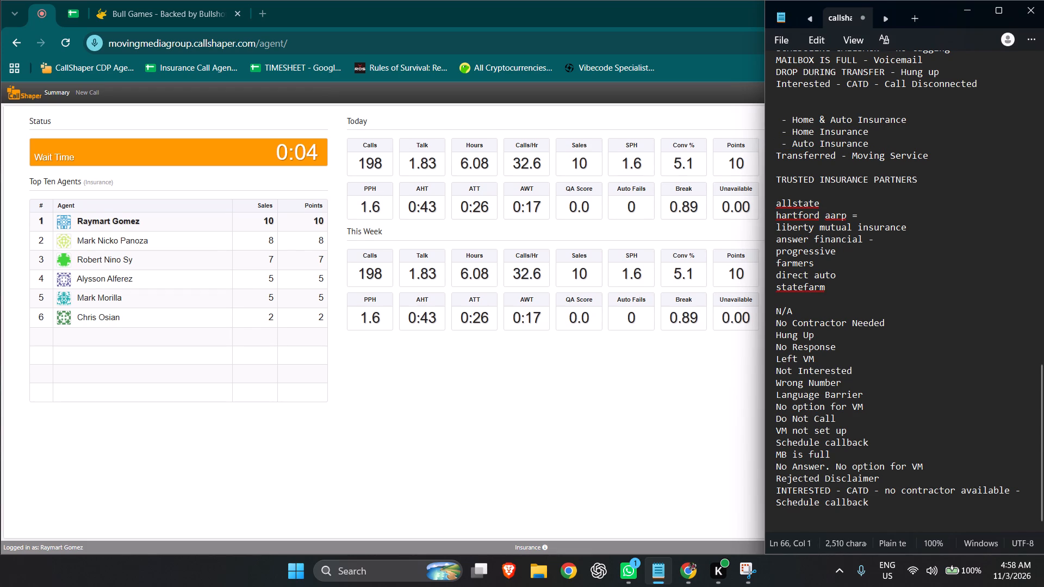
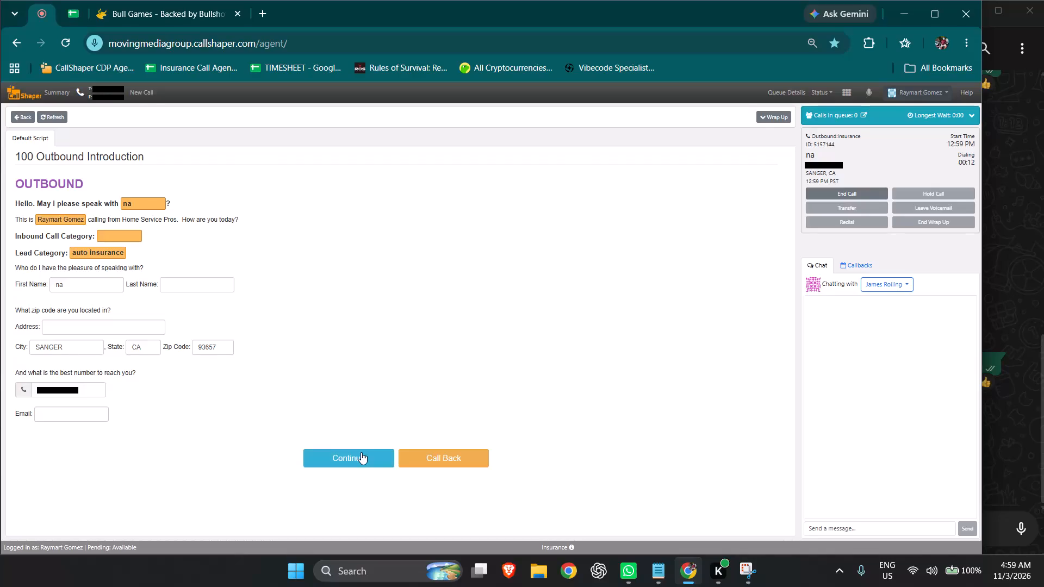
Advance the Sanger, CA auto insurance lead's call script to the Confirm Info page.
{"action": "left_click", "coordinate": [361, 452]}
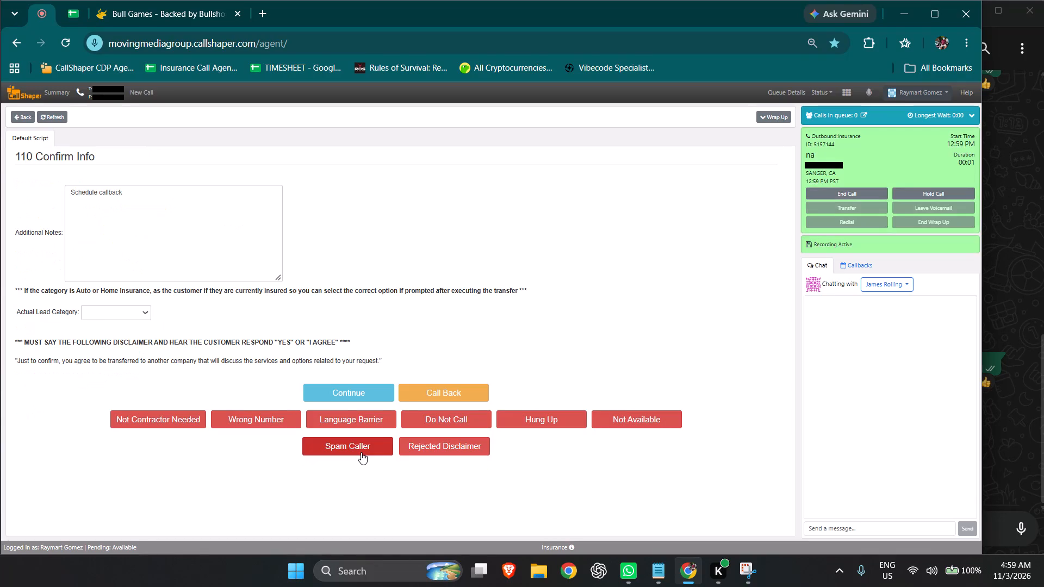
Start a new line below "Schedule callback" in the Sanger, CA lead's Additional Notes.
{"action": "left_click", "coordinate": [134, 215]}
{"action": "key", "text": "Return"}
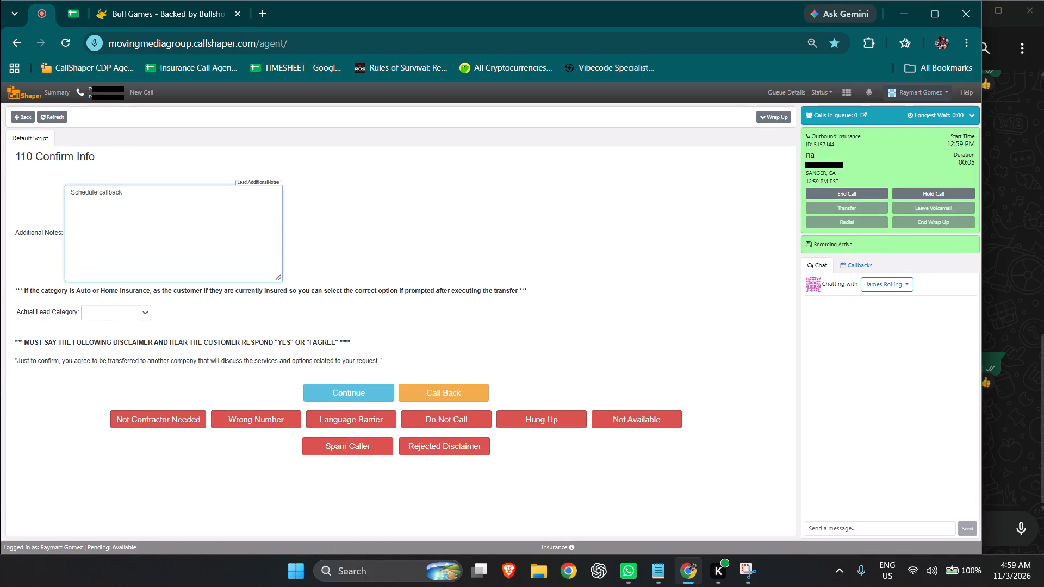
Add the note "left vm" to the Sanger, CA lead, end the call, disposition it as Not Available and end its wrap-up.
{"action": "type", "text": "left vm"}
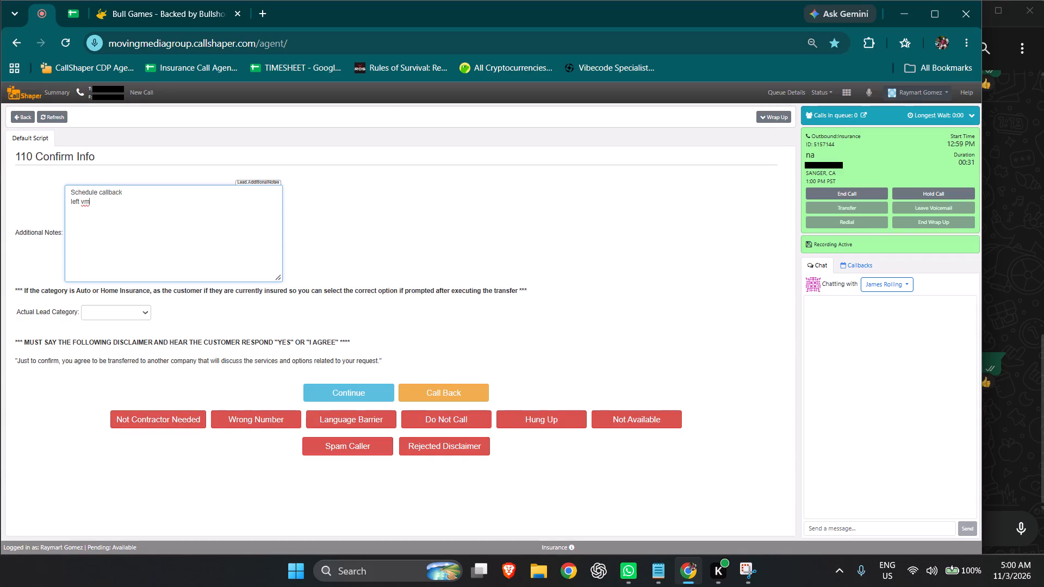
{"action": "left_click", "coordinate": [854, 190]}
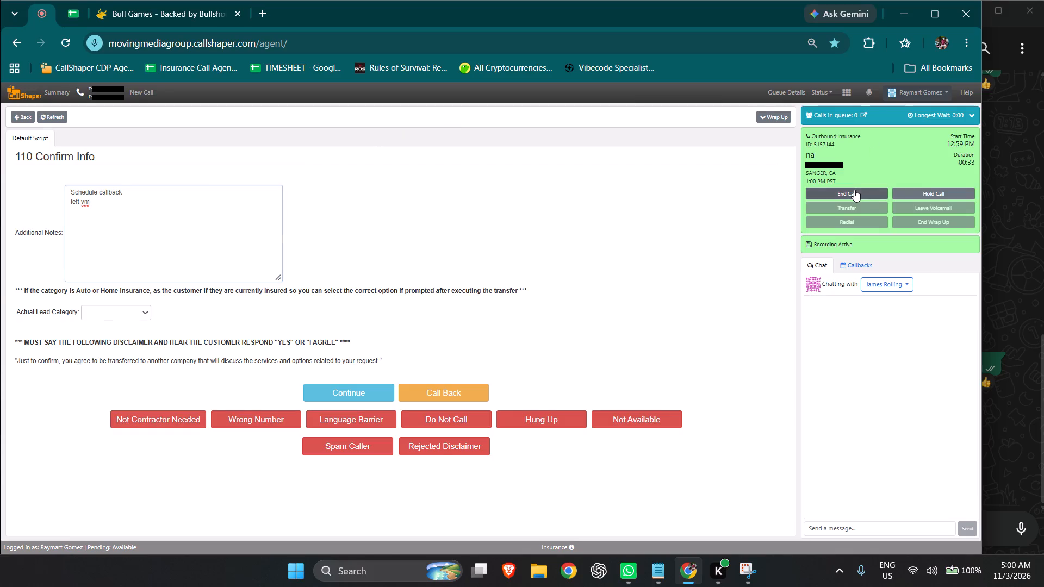
{"action": "left_click", "coordinate": [339, 201]}
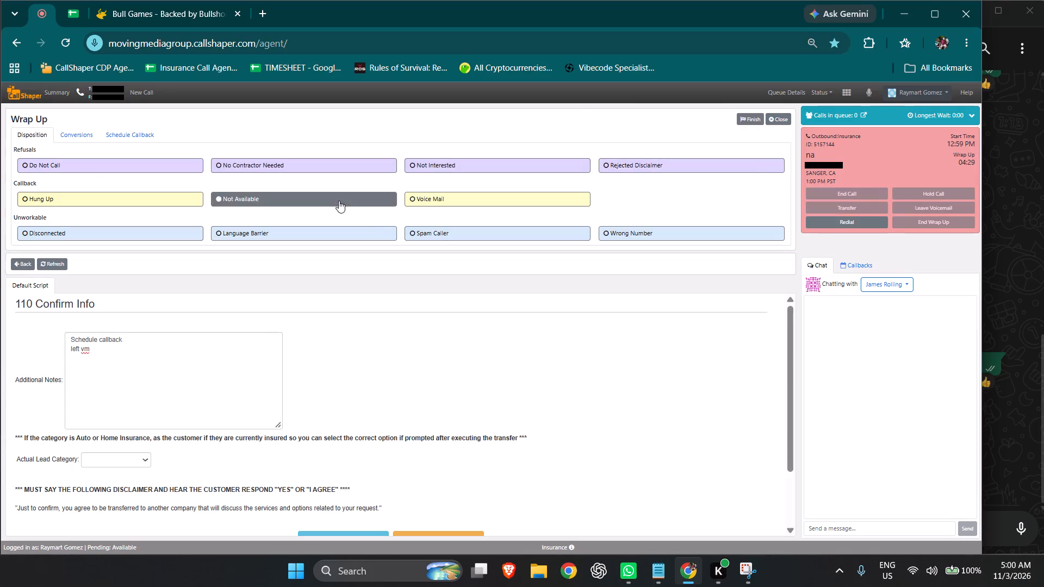
{"action": "left_click", "coordinate": [740, 122]}
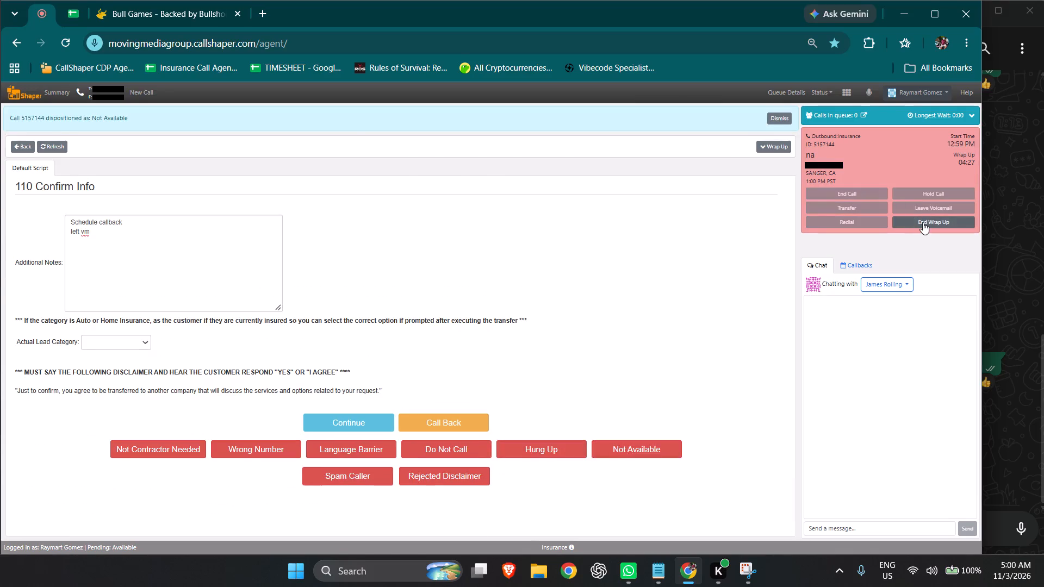
{"action": "left_click", "coordinate": [923, 222]}
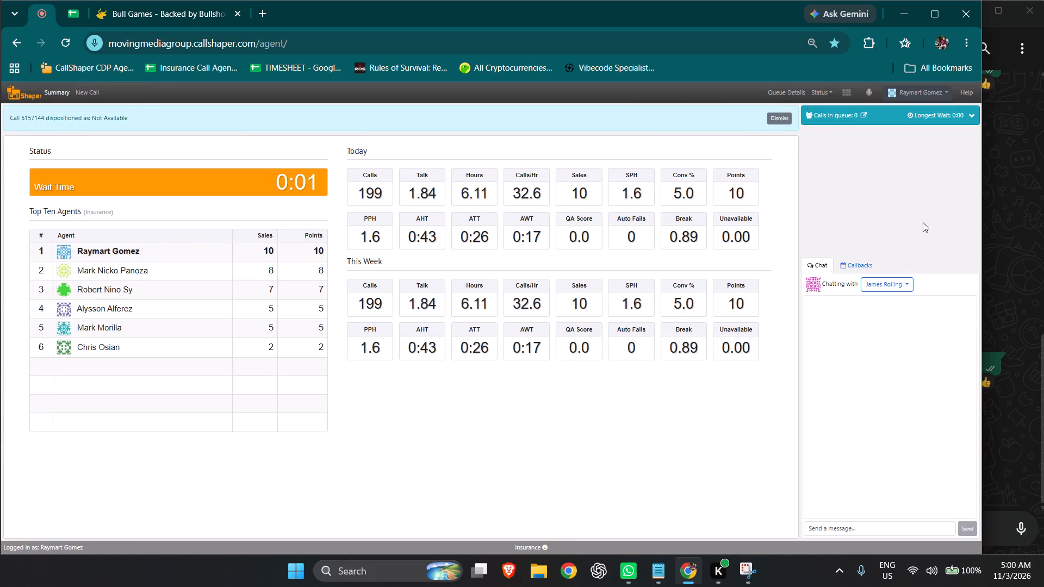
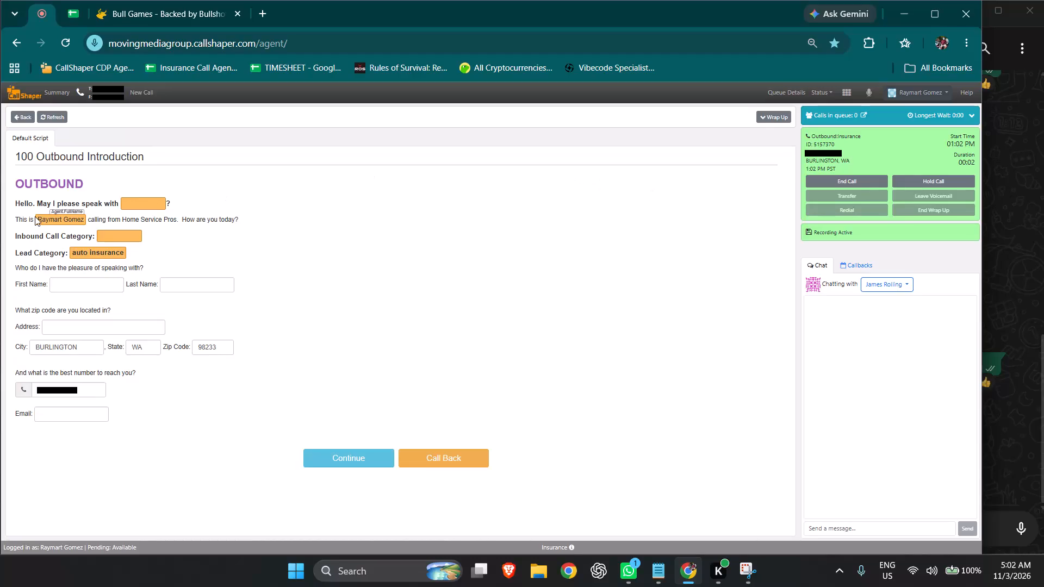
Enter n/a as the first name for the Burlington, WA lead and continue past the outbound introduction.
{"action": "left_click", "coordinate": [85, 292]}
{"action": "type", "text": "n/a"}
{"action": "left_click", "coordinate": [311, 451]}
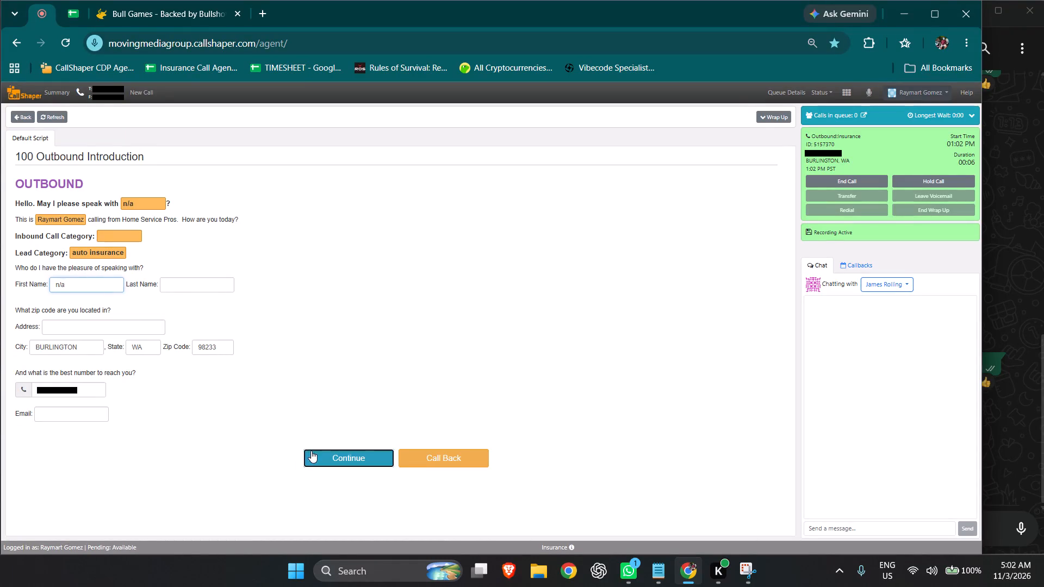
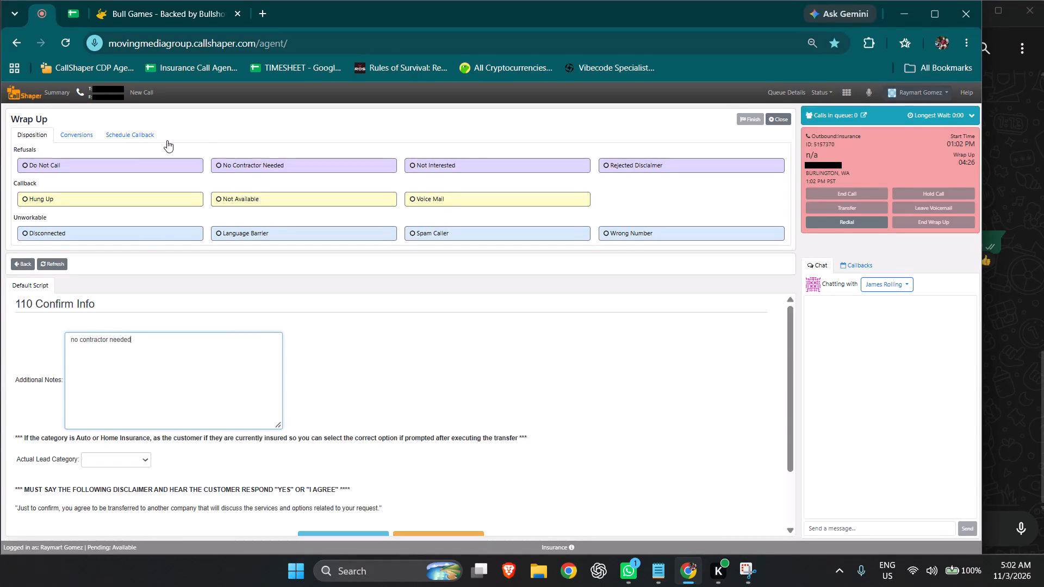
Disposition the Burlington, WA call as No Contractor Needed and end its wrap-up.
{"action": "left_click", "coordinate": [212, 154]}
{"action": "left_click", "coordinate": [233, 161]}
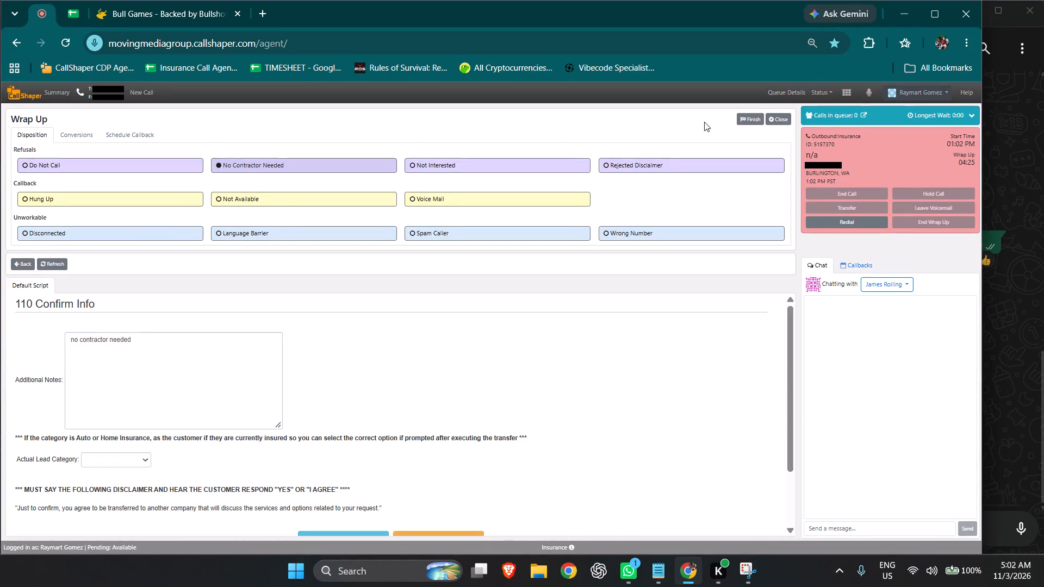
{"action": "left_click", "coordinate": [743, 118]}
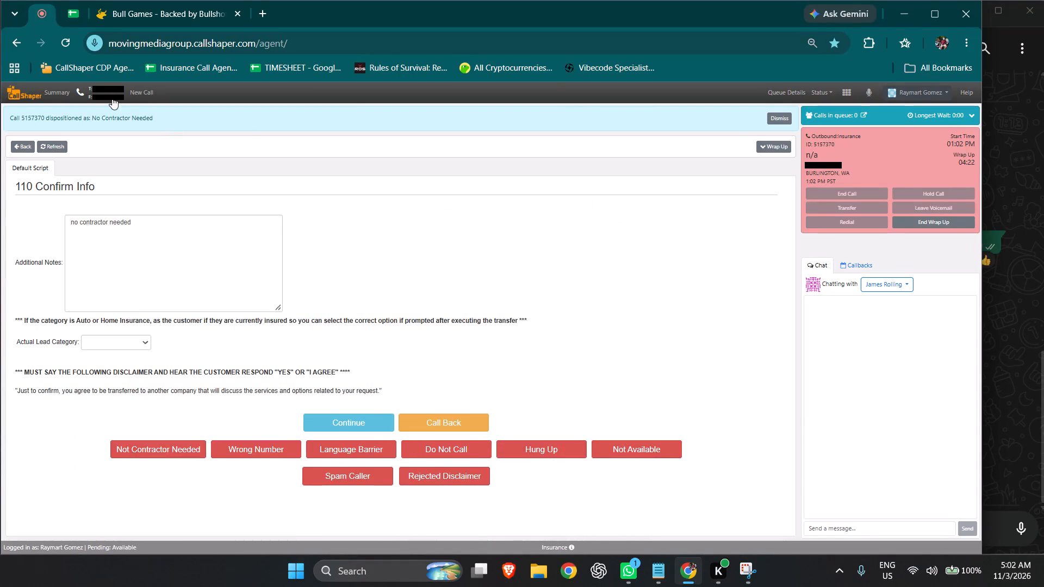
{"action": "left_click", "coordinate": [145, 90]}
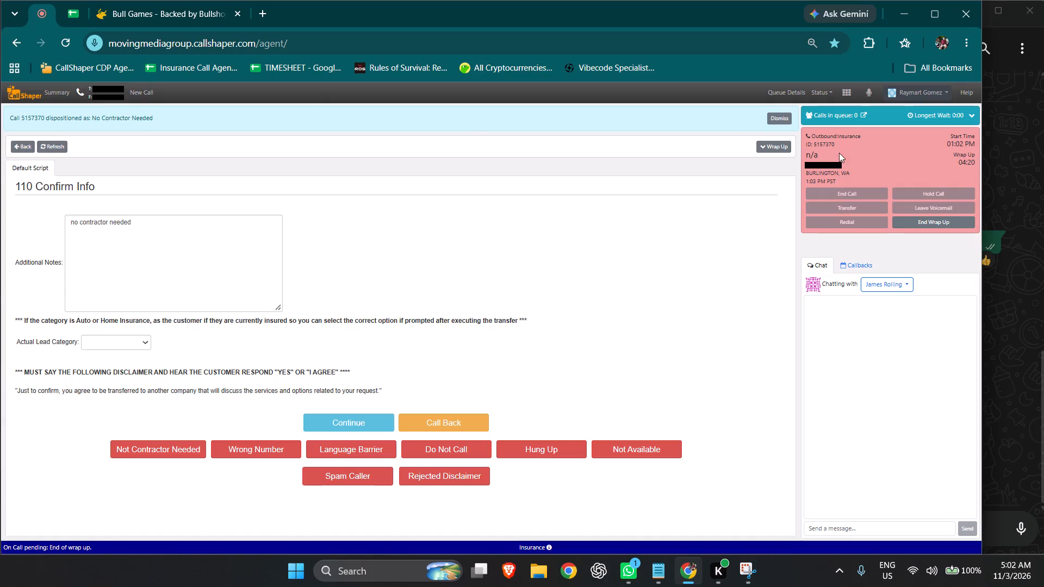
{"action": "left_click", "coordinate": [937, 223]}
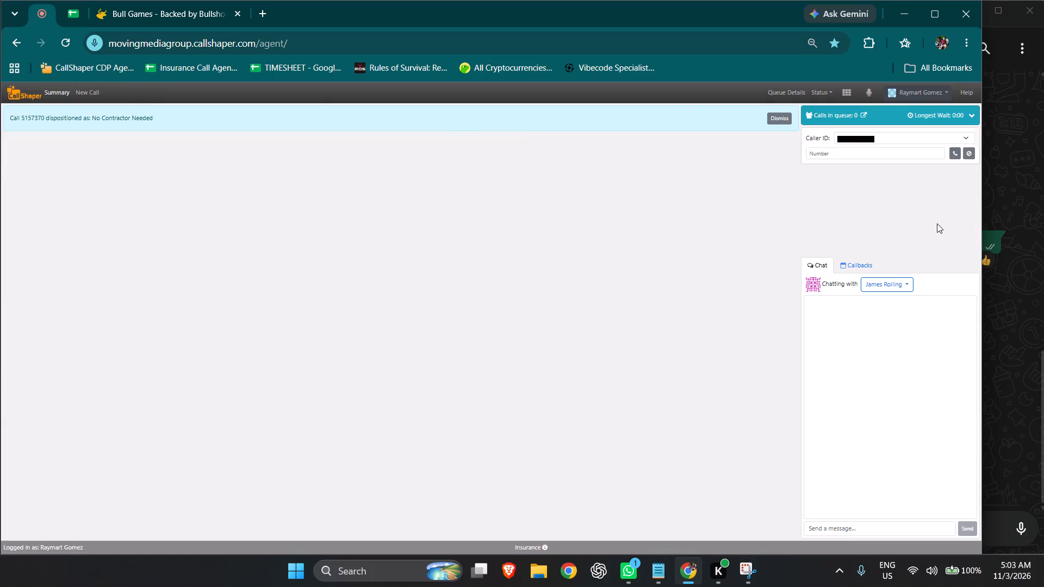
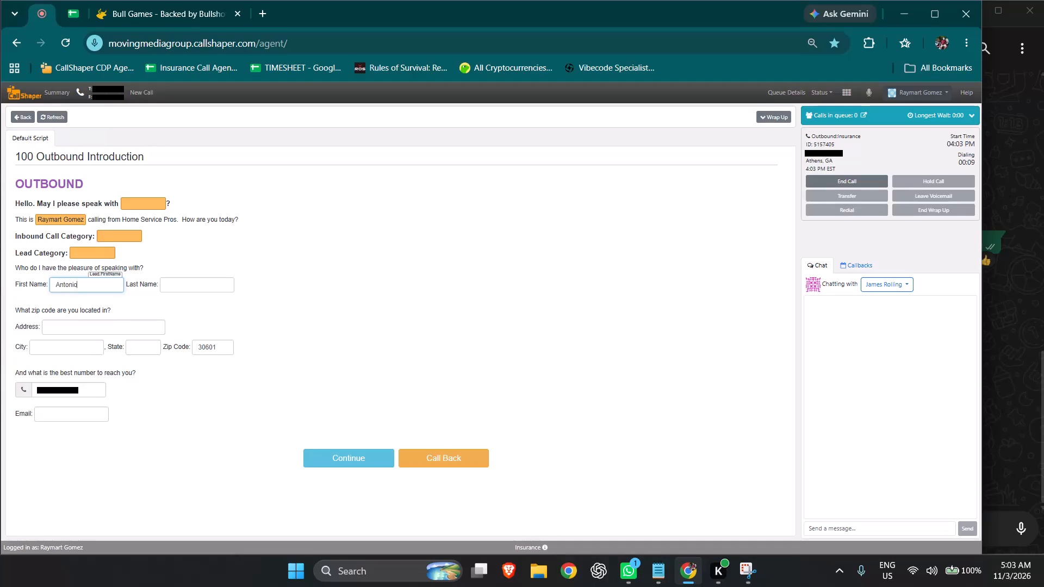
Continue the Athens, GA call to Confirm Info, set the actual lead category to Auto Insurance, and add the note "left vm".
{"action": "left_click", "coordinate": [335, 460]}
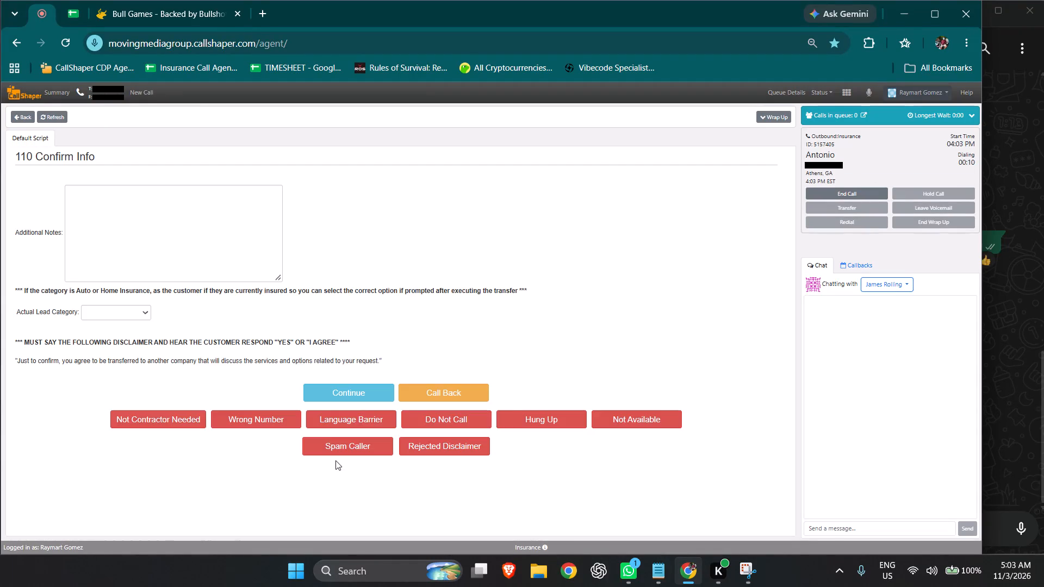
{"action": "left_click", "coordinate": [139, 321]}
{"action": "left_click", "coordinate": [148, 307]}
{"action": "left_click", "coordinate": [133, 352]}
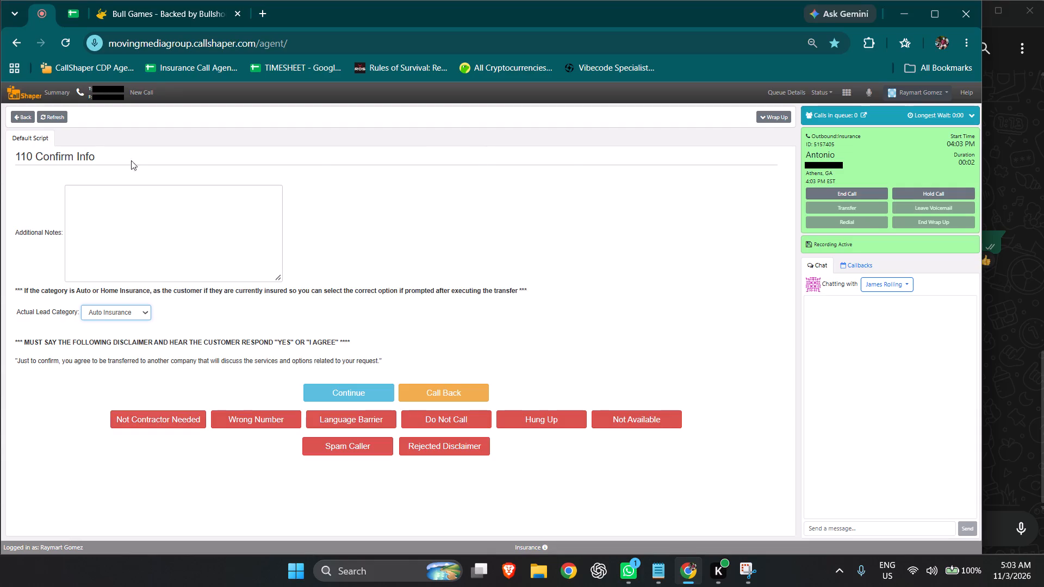
{"action": "left_click", "coordinate": [122, 239]}
{"action": "type", "text": "left vm"}
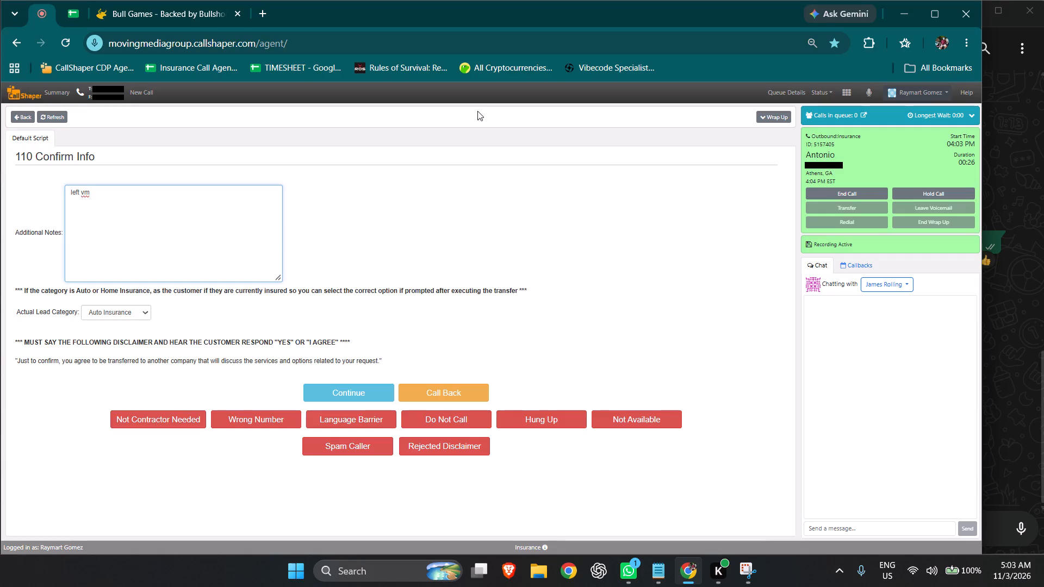
End the Athens, GA call, disposition it as Not Available, and end its wrap-up.
{"action": "left_click", "coordinate": [839, 189]}
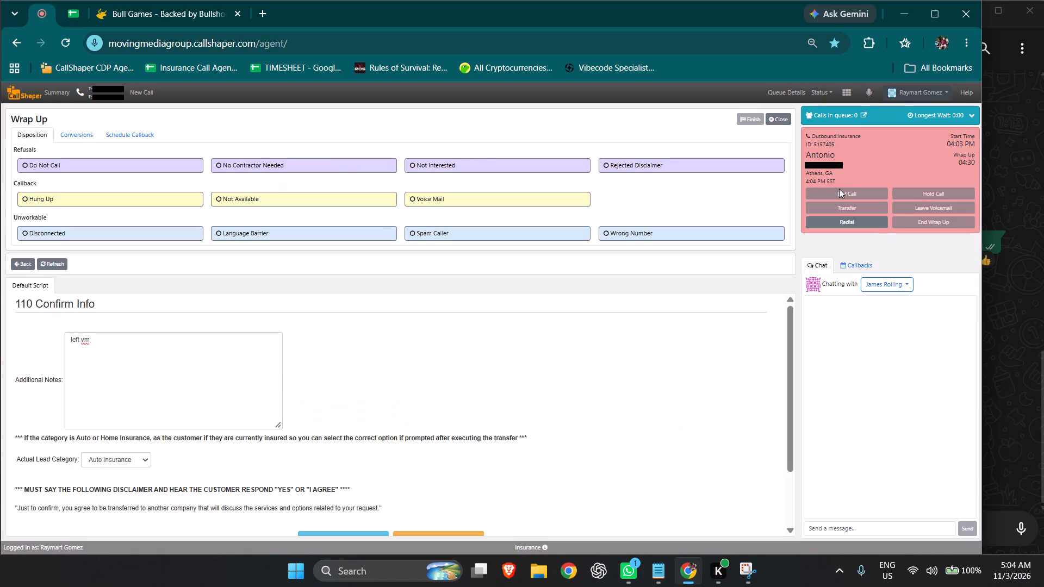
{"action": "left_click", "coordinate": [321, 185]}
{"action": "left_click", "coordinate": [321, 194]}
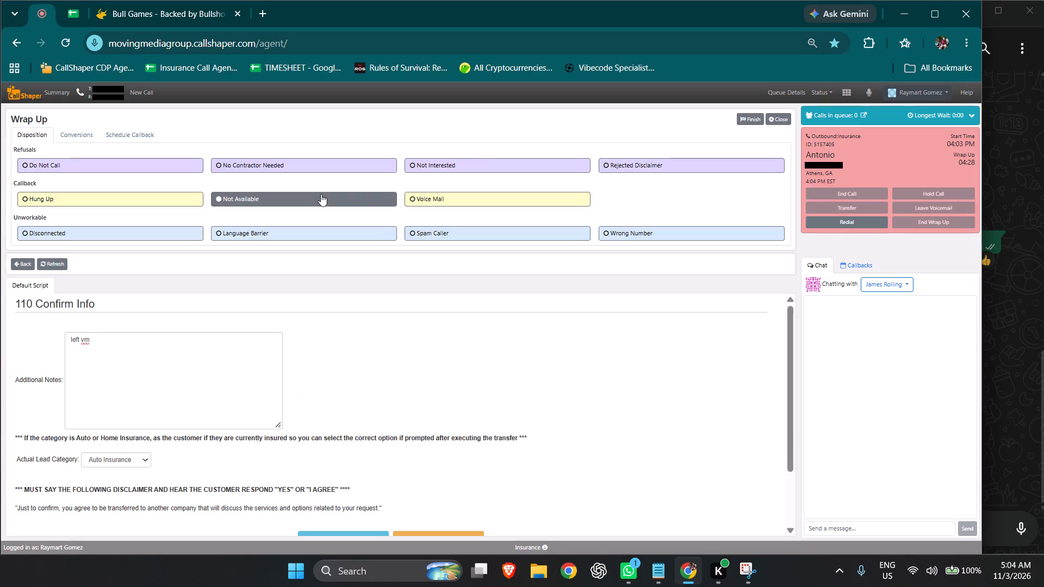
{"action": "left_click", "coordinate": [752, 116]}
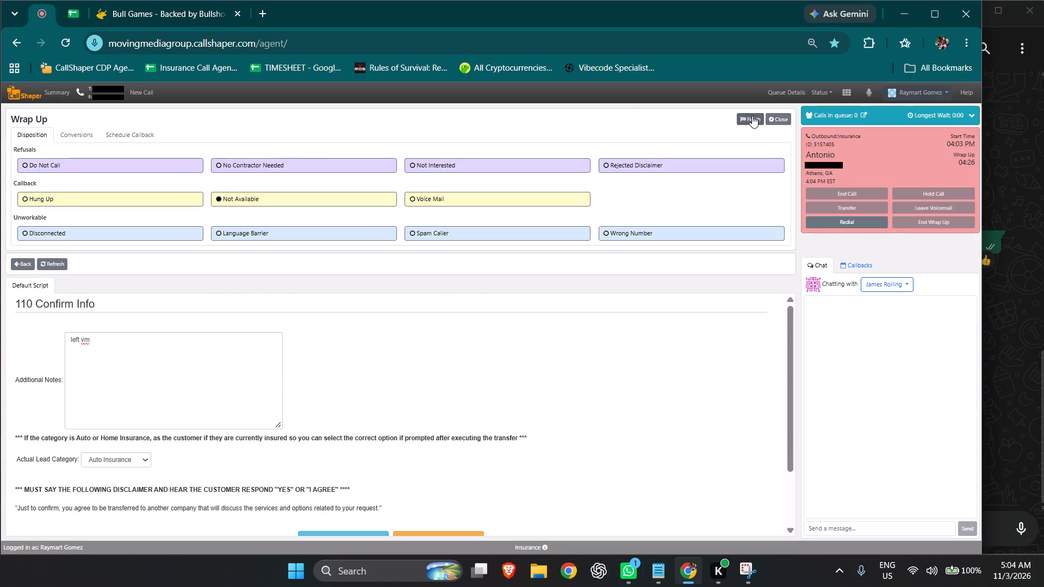
{"action": "left_click", "coordinate": [935, 225]}
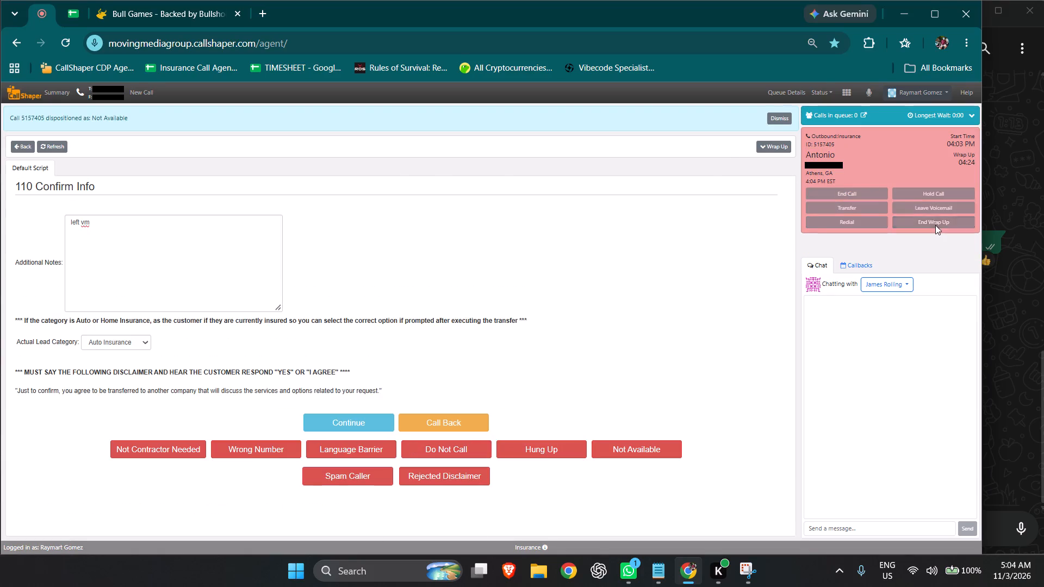
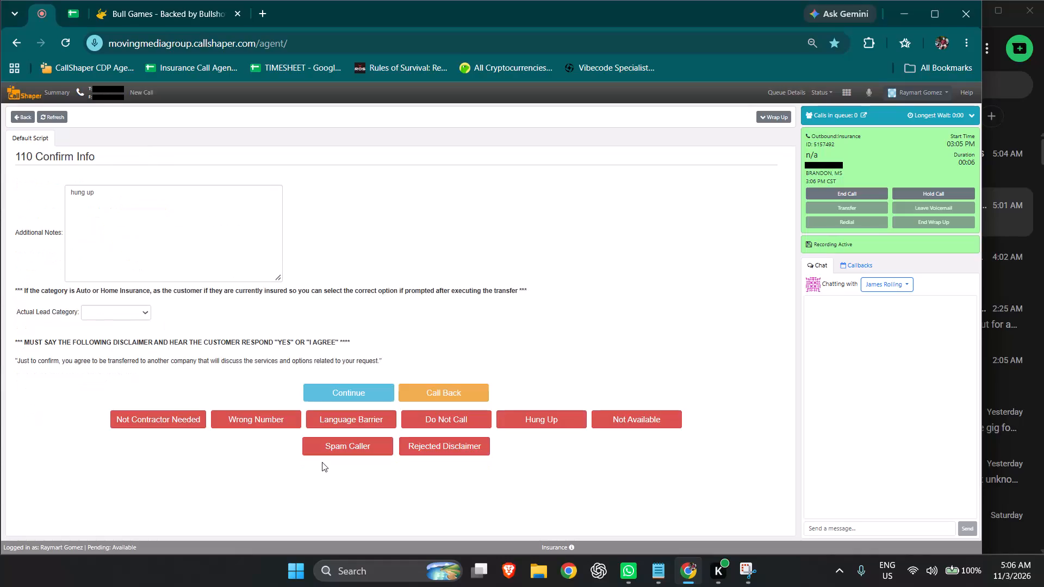
Continue the Brandon, MS call to Confirm Info and start a new line below "hung up" in the additional notes.
{"action": "left_click", "coordinate": [322, 462]}
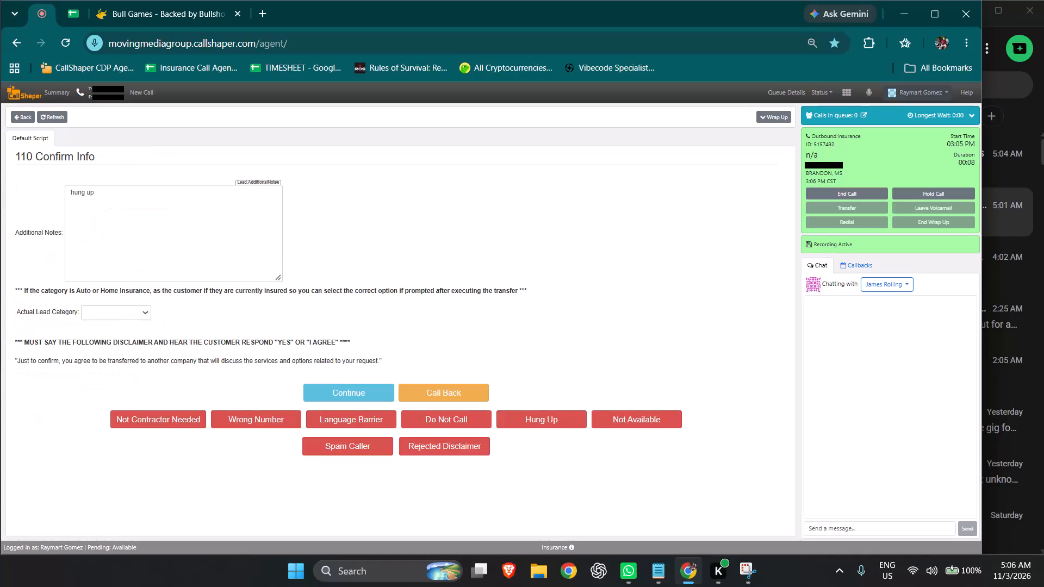
{"action": "left_click", "coordinate": [248, 242]}
{"action": "key", "text": "Return"}
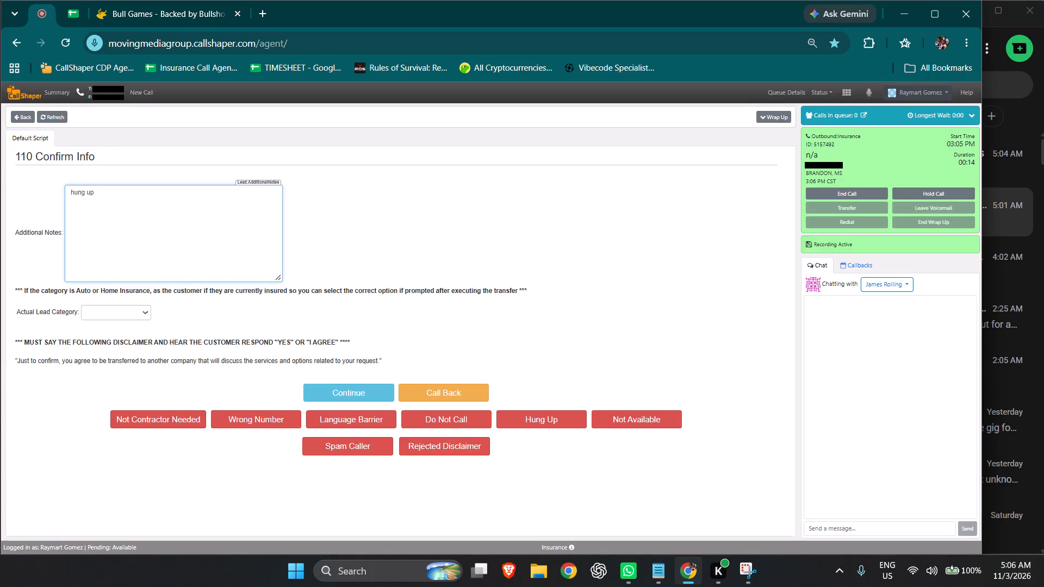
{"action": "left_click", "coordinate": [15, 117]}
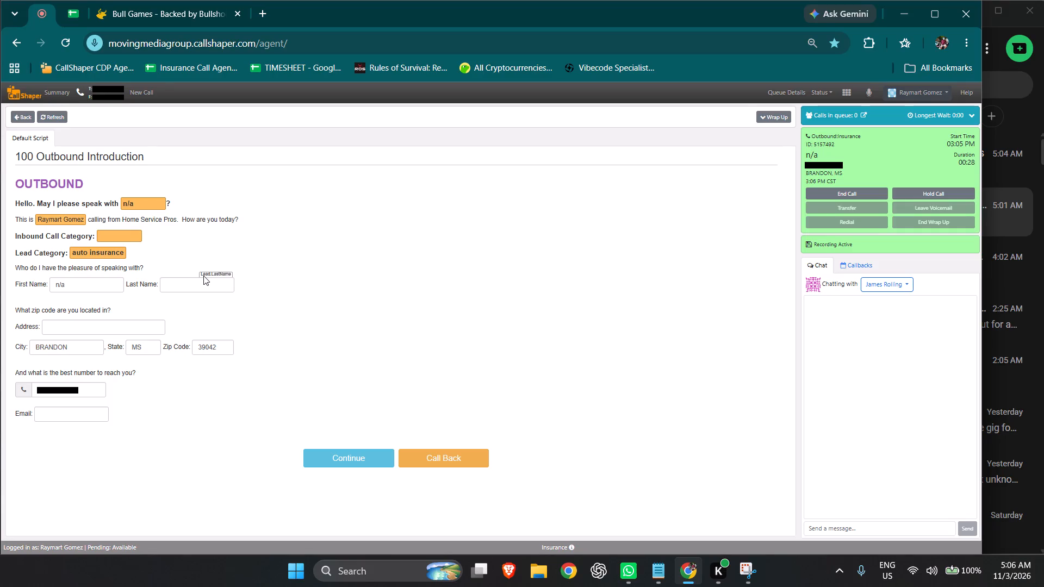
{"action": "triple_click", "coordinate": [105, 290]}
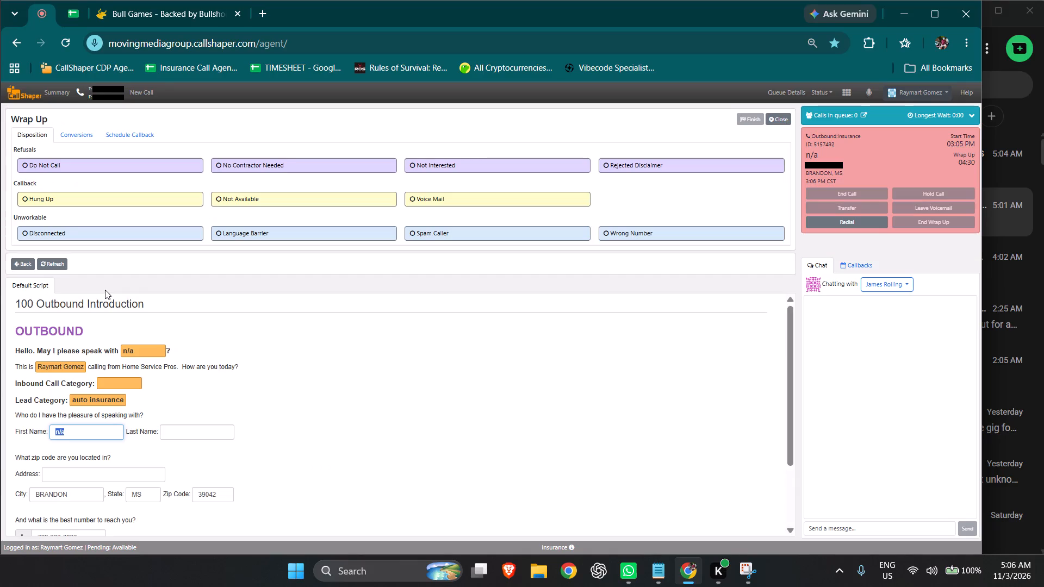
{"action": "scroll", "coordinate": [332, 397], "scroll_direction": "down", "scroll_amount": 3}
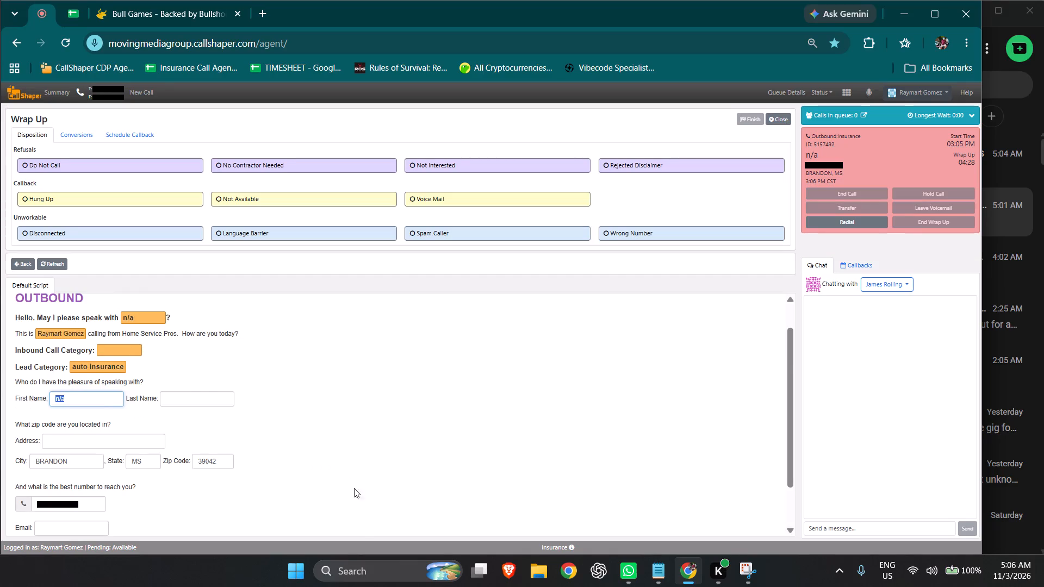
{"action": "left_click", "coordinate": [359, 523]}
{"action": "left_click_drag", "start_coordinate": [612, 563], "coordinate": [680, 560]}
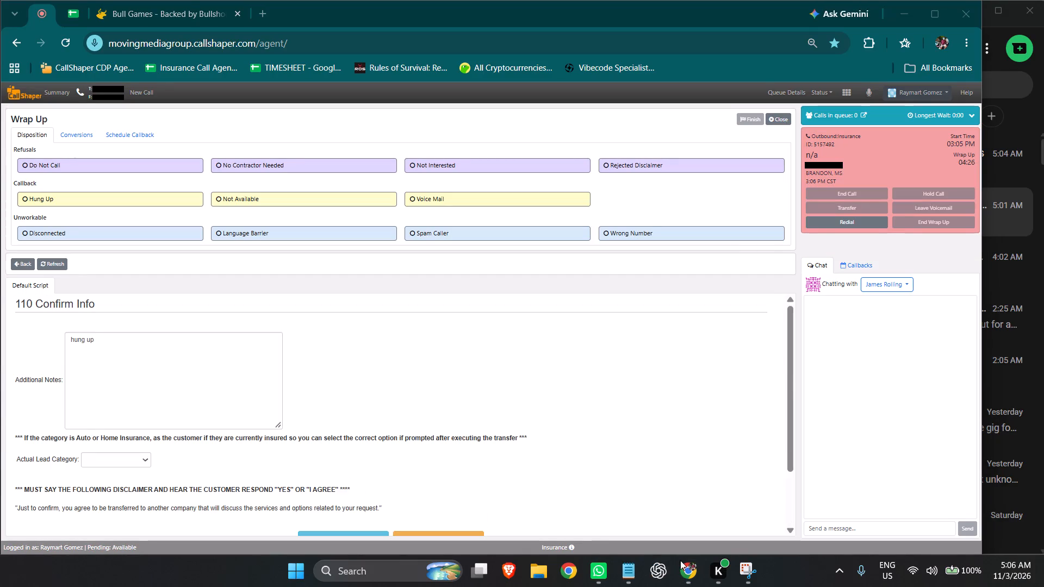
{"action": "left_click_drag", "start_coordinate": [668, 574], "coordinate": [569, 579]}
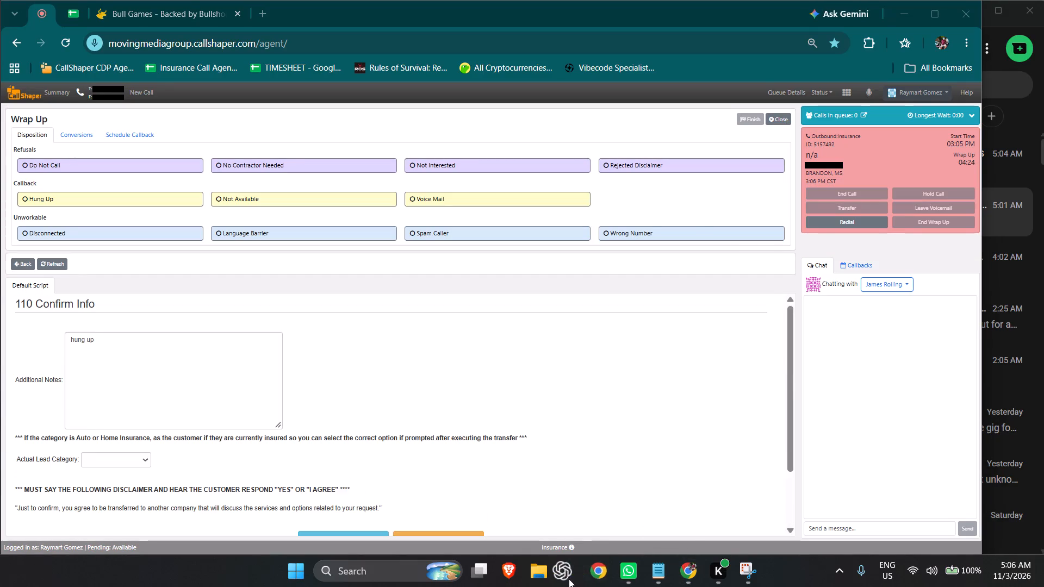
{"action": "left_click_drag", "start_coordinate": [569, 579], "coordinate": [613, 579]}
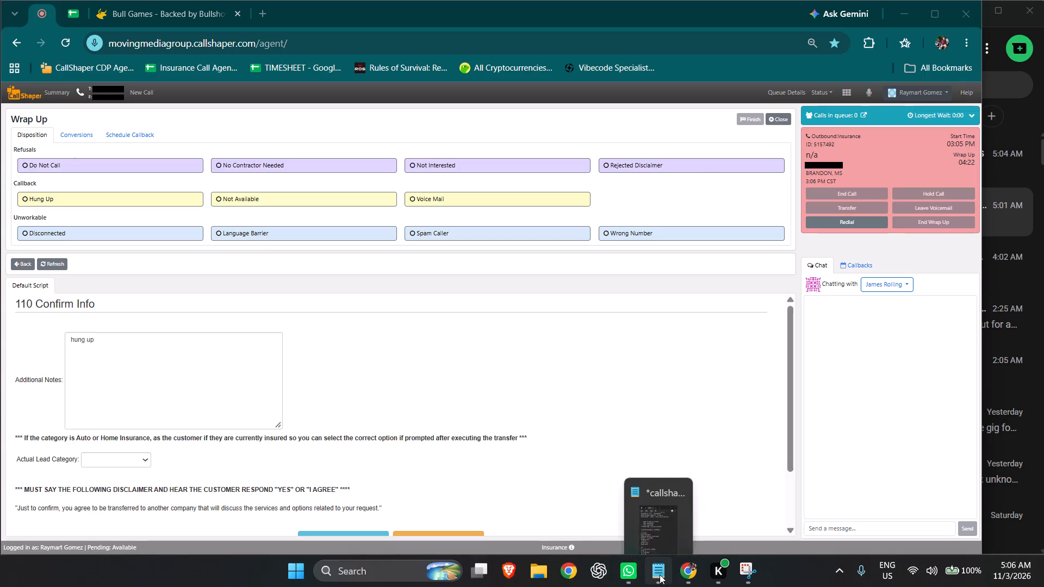
Duplicate the existing "hung up" note as a second line in the Brandon, MS call's additional notes.
{"action": "left_click", "coordinate": [186, 352]}
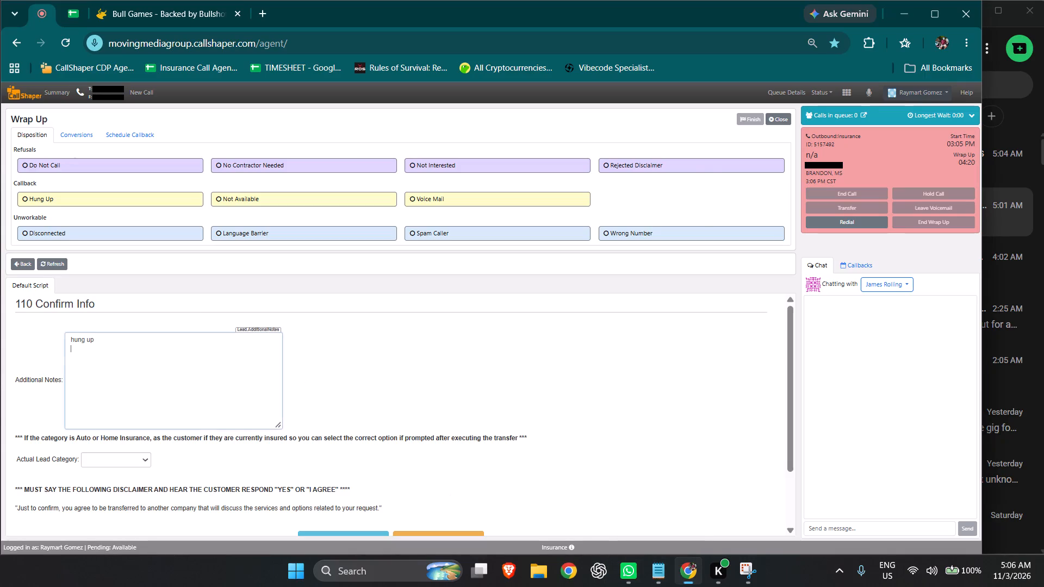
{"action": "key", "text": "ctrl+a"}
{"action": "key", "text": "ctrl+c"}
{"action": "key", "text": "ctrl+v"}
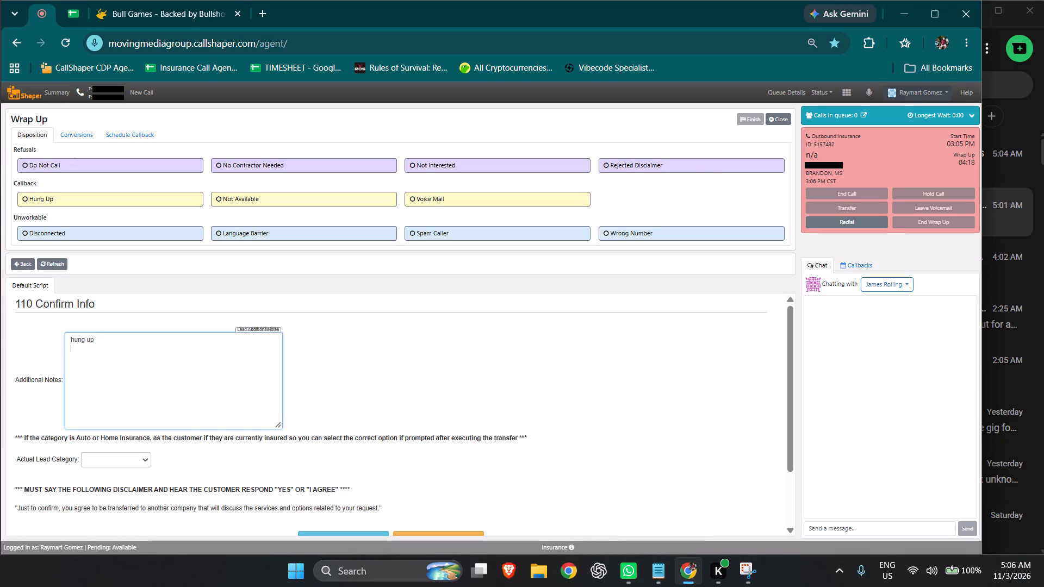
{"action": "key", "text": "ctrl+v"}
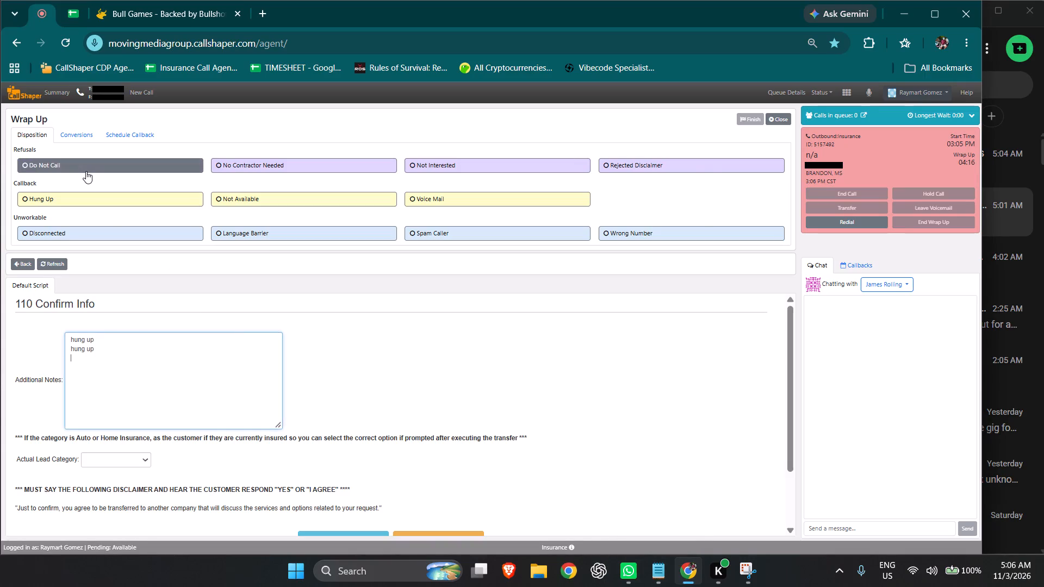
Disposition the Brandon, MS call as Hung Up and end its wrap-up.
{"action": "left_click", "coordinate": [100, 207]}
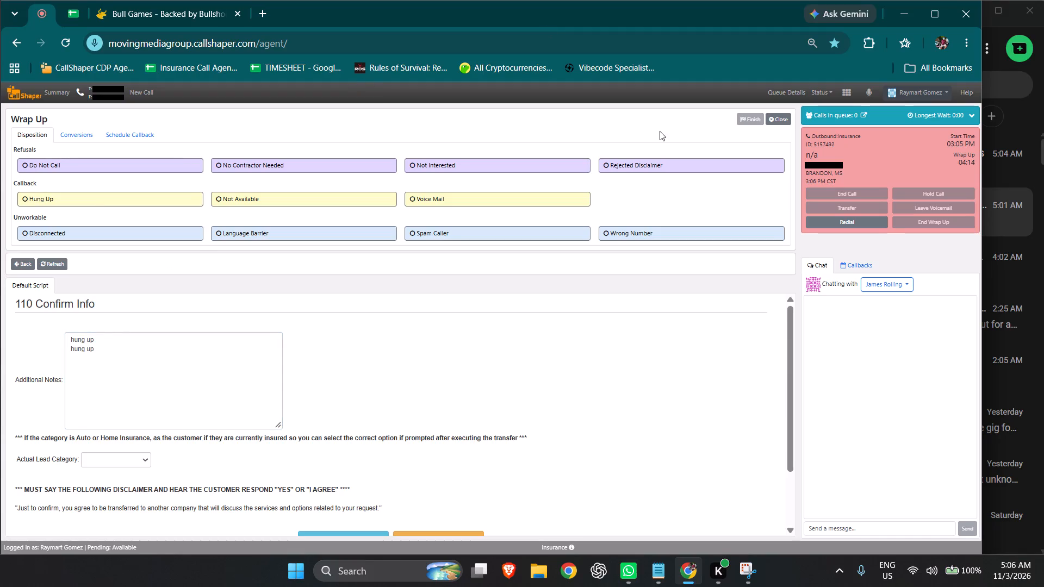
{"action": "left_click", "coordinate": [614, 184]}
{"action": "left_click", "coordinate": [142, 197]}
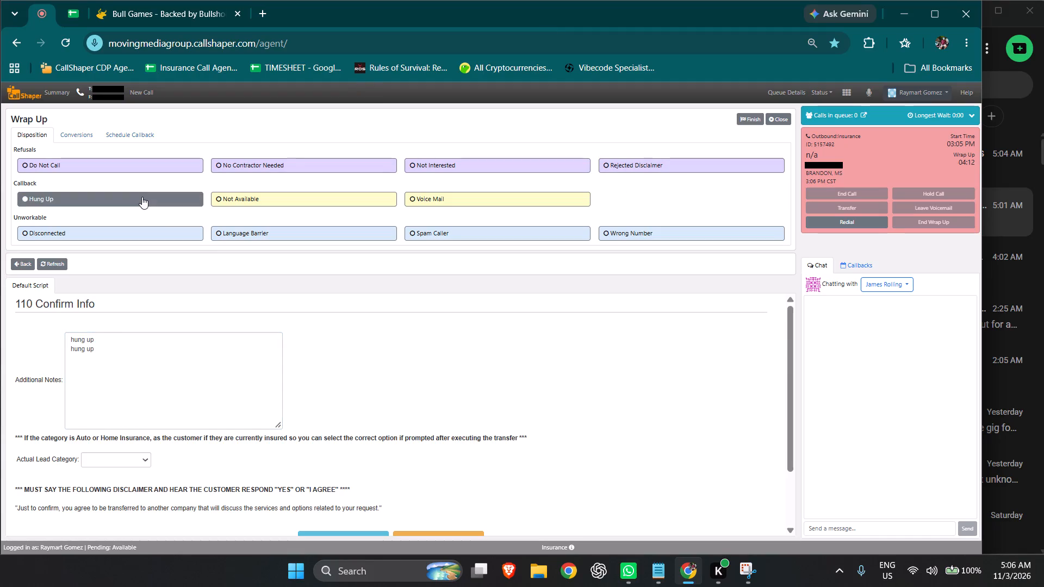
{"action": "left_click", "coordinate": [753, 116]}
{"action": "left_click", "coordinate": [941, 227]}
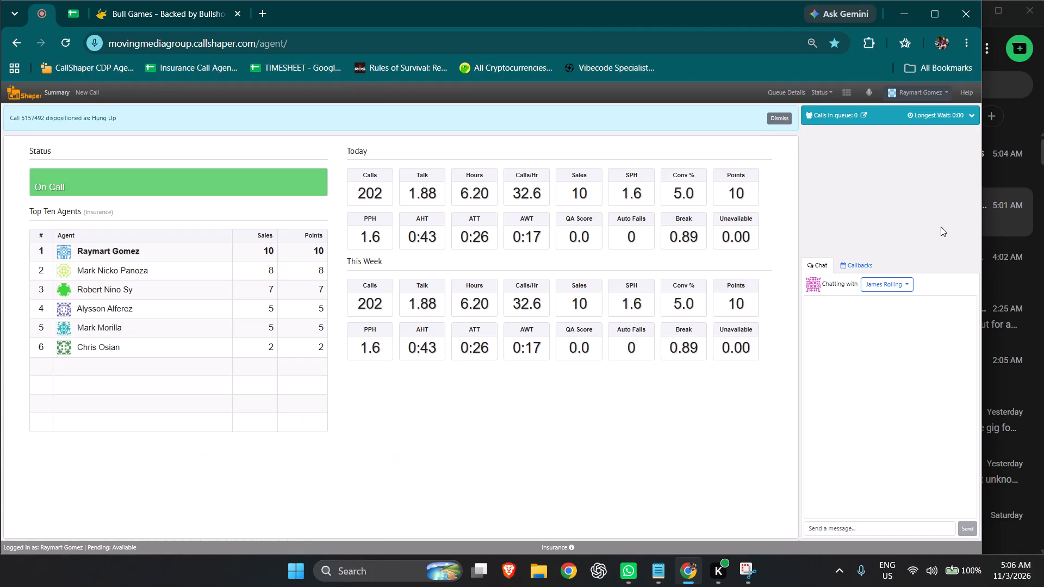
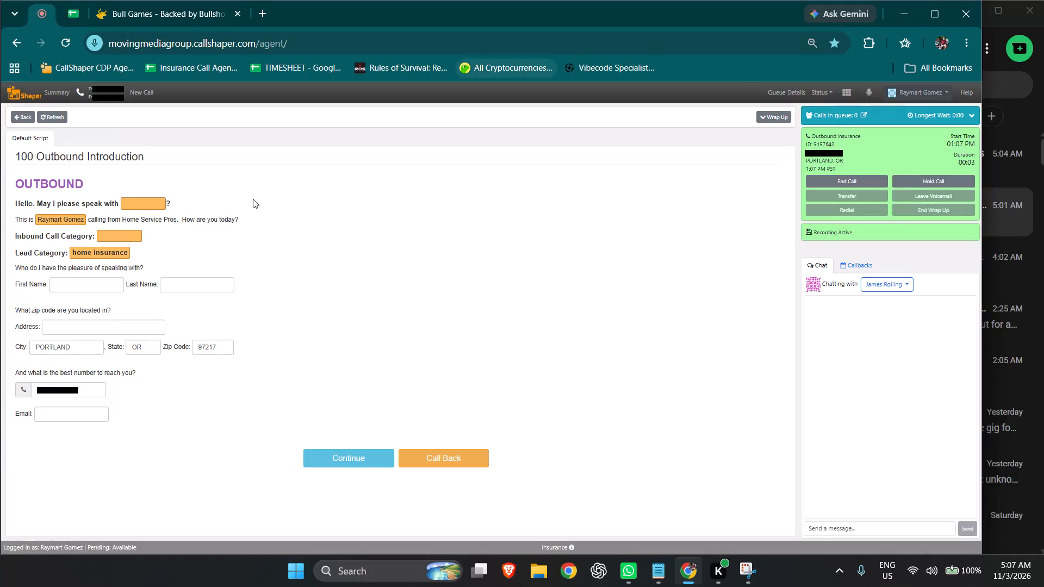
Enter "n.a" as the Portland, OR lead's first name and continue to Confirm Info.
{"action": "left_click", "coordinate": [83, 289]}
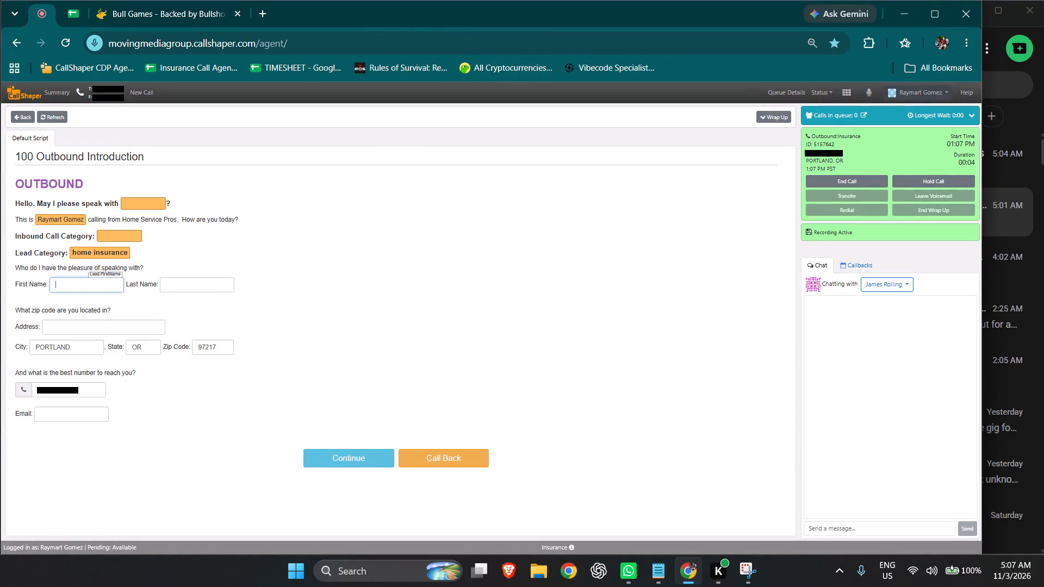
{"action": "type", "text": "n.a"}
{"action": "left_click_drag", "start_coordinate": [318, 443], "coordinate": [324, 452]}
{"action": "left_click", "coordinate": [324, 452]}
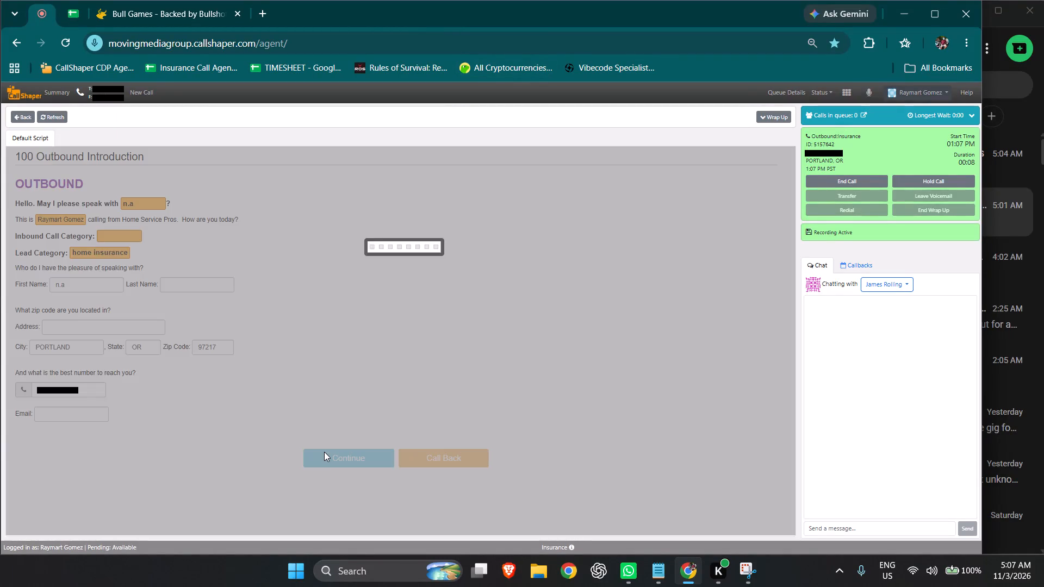
Record "no contractor needed" in the Portland, OR call's additional notes.
{"action": "left_click", "coordinate": [196, 223]}
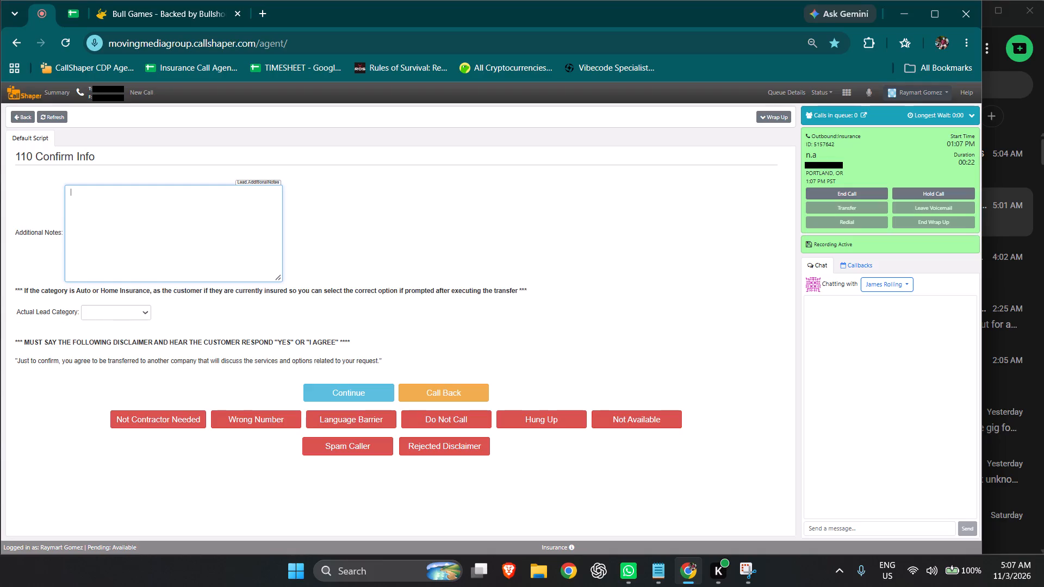
{"action": "type", "text": "no contractoe"}
{"action": "key", "text": "BackSpace"}
{"action": "type", "text": "r needed"}
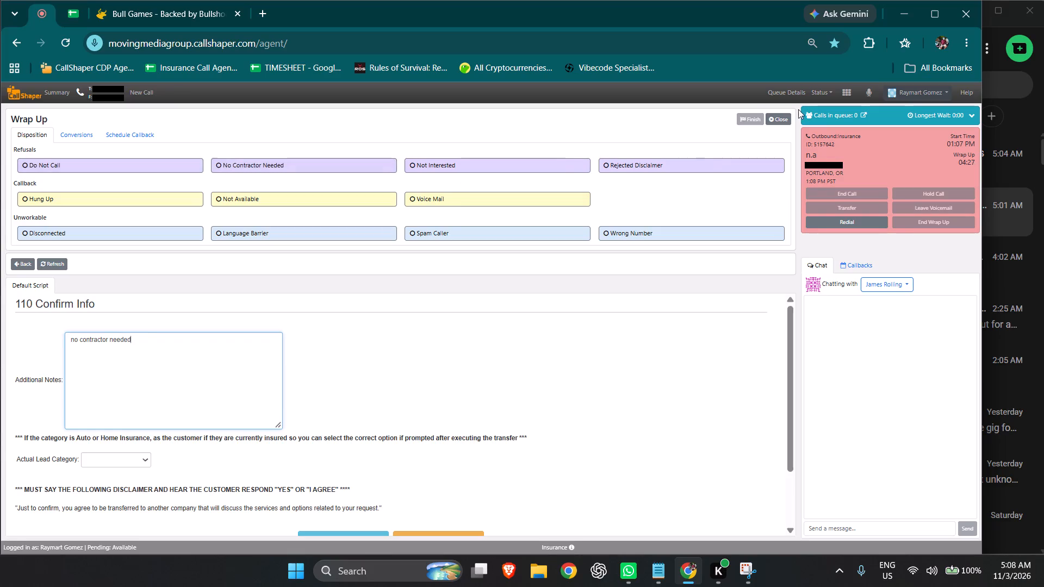
Disposition the Portland, OR call as No Contractor Needed and end its wrap-up.
{"action": "left_click", "coordinate": [309, 160]}
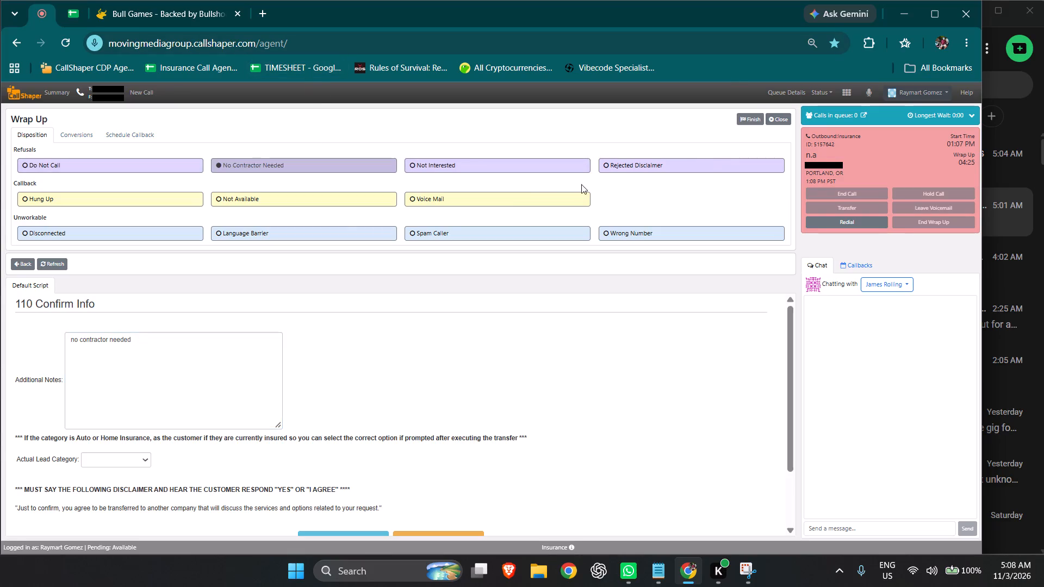
{"action": "left_click", "coordinate": [743, 124]}
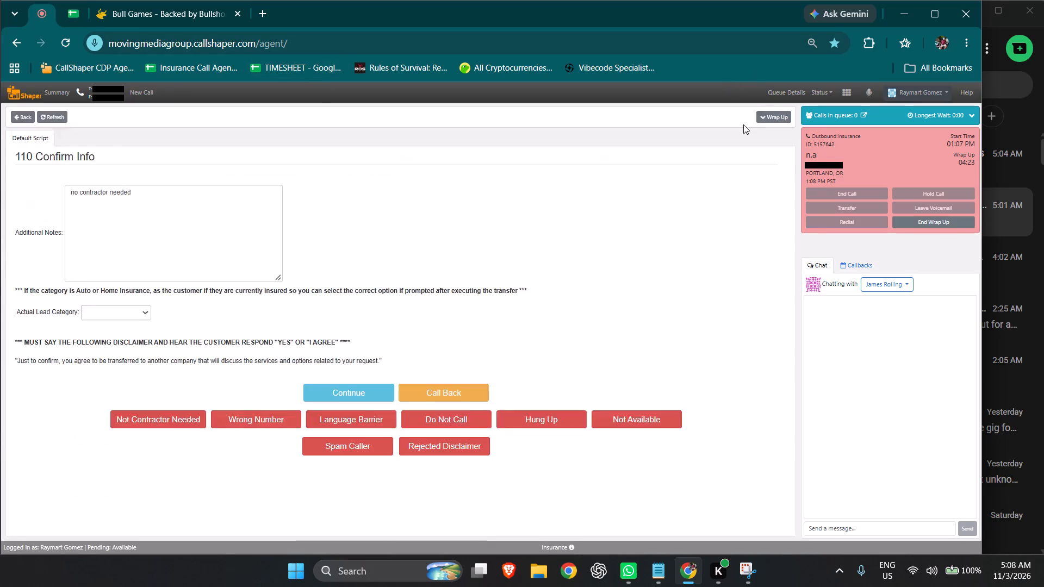
{"action": "left_click", "coordinate": [956, 222]}
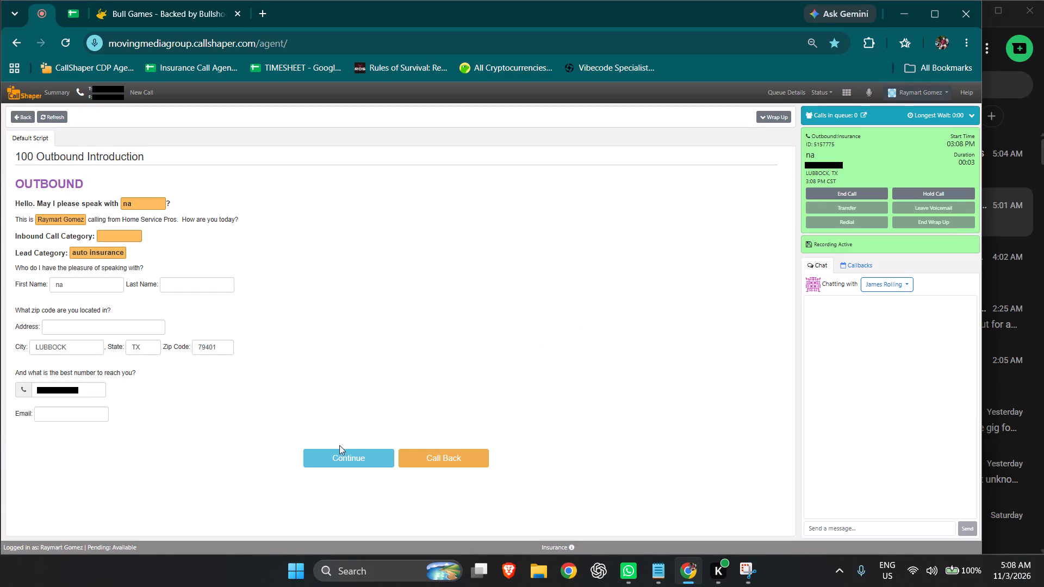
Continue the Lubbock, TX call to Confirm Info and add "left vm" below "LVM" in the additional notes.
{"action": "left_click", "coordinate": [358, 466]}
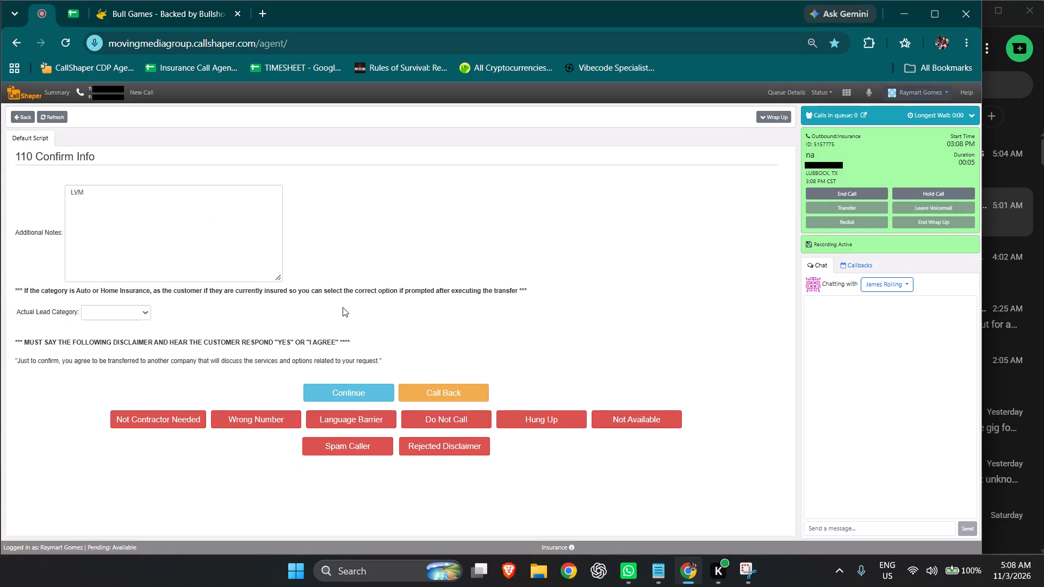
{"action": "left_click", "coordinate": [154, 223]}
{"action": "key", "text": "Return"}
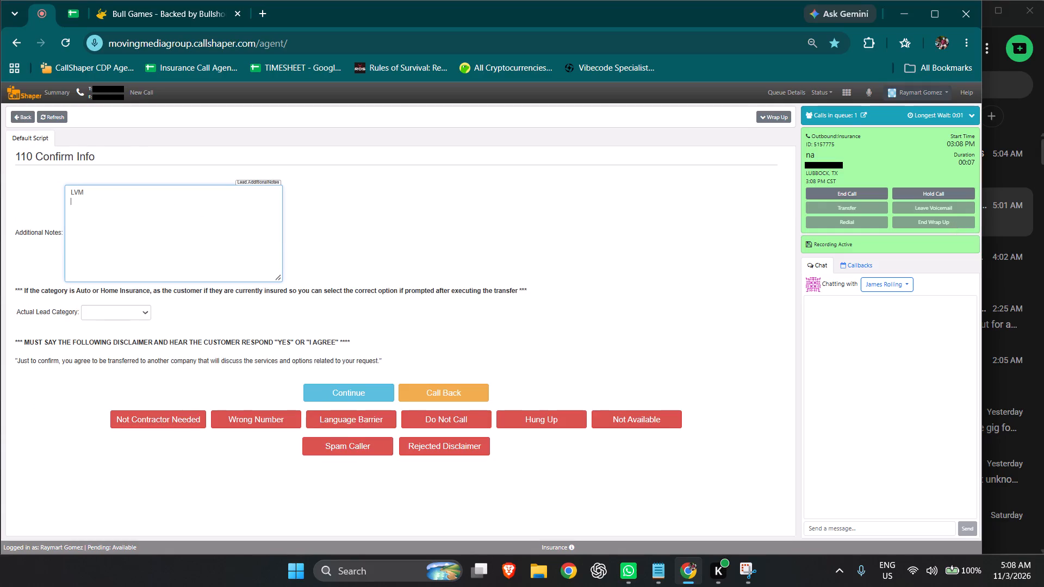
{"action": "type", "text": "leftvm"}
{"action": "key", "text": "BackSpace"}
{"action": "key", "text": "BackSpace"}
{"action": "key", "text": "space"}
{"action": "type", "text": "vm"}
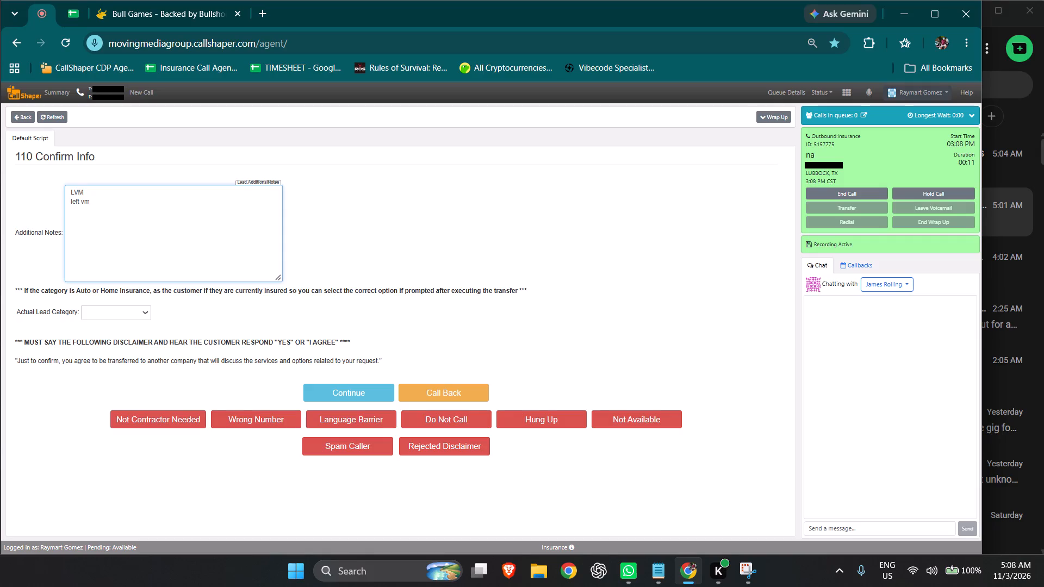
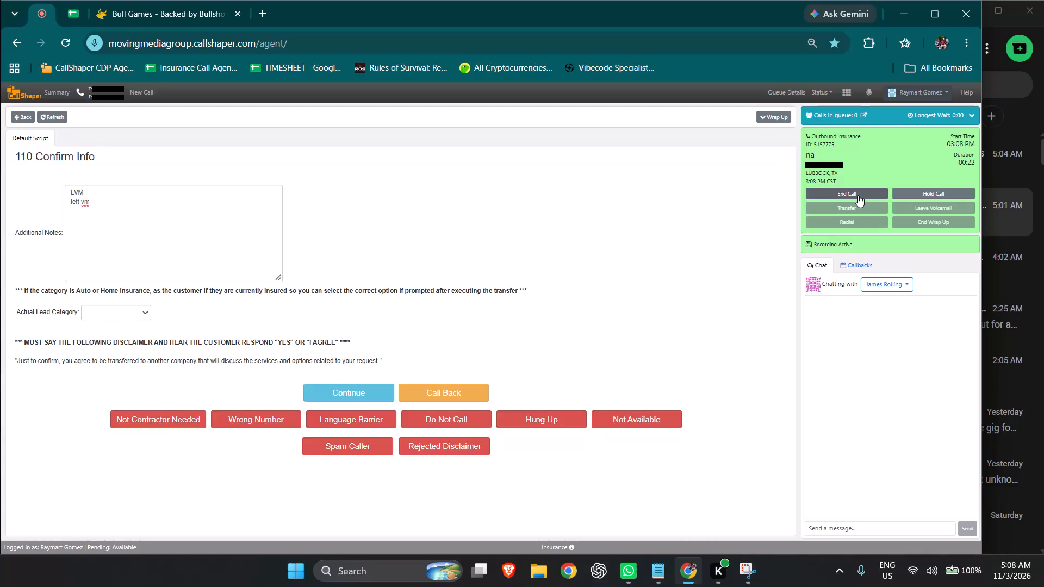
End the Lubbock, TX call, disposition it as Not Available and end its wrap-up.
{"action": "left_click", "coordinate": [858, 195]}
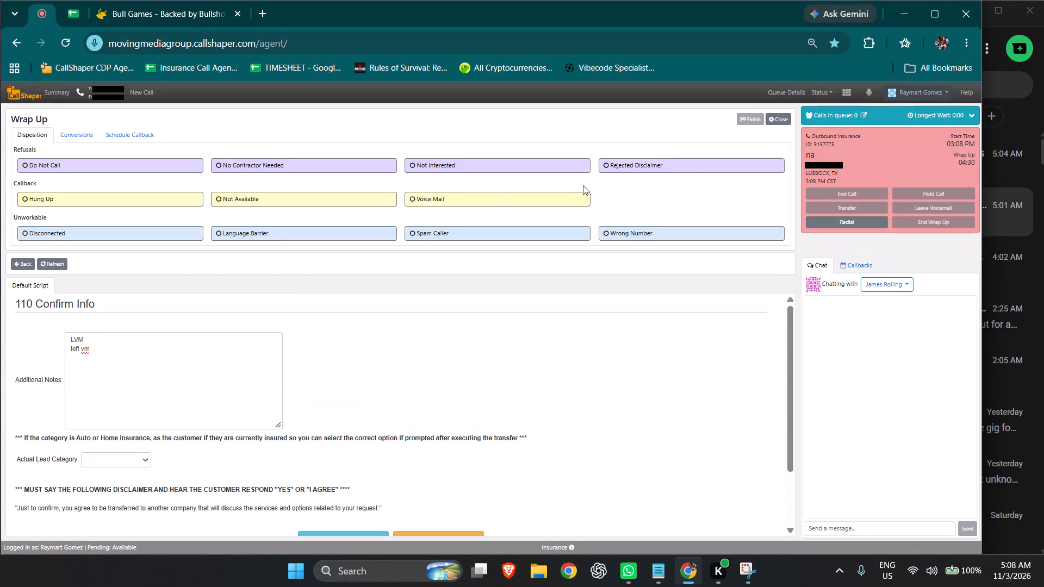
{"action": "left_click", "coordinate": [359, 195]}
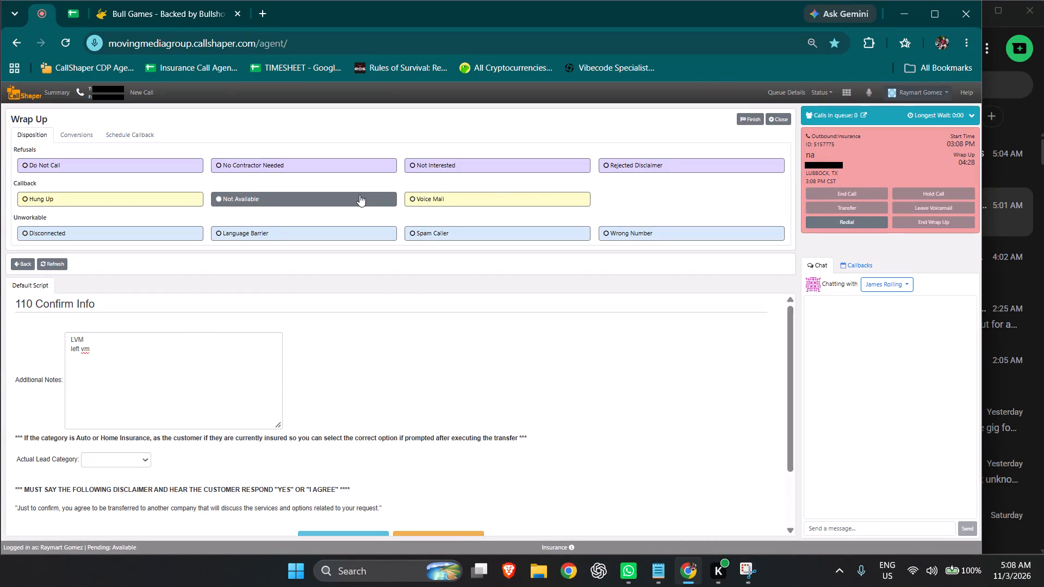
{"action": "left_click", "coordinate": [756, 120]}
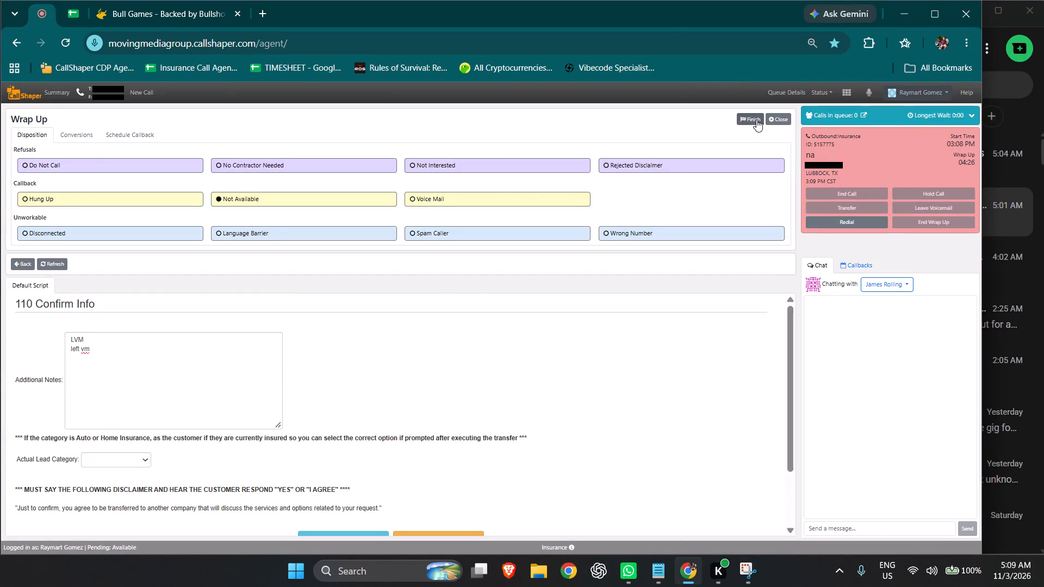
{"action": "left_click", "coordinate": [926, 225]}
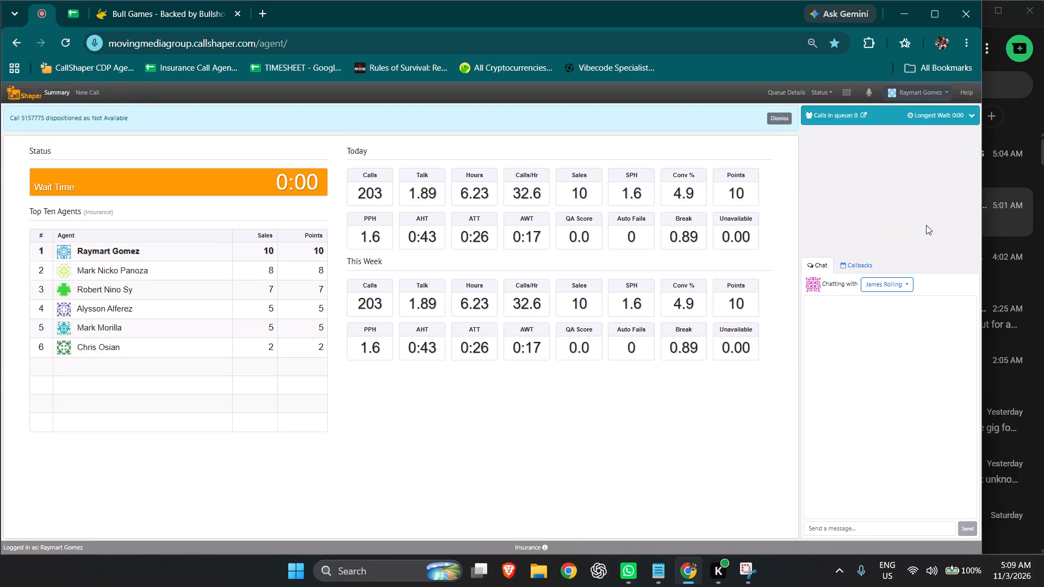
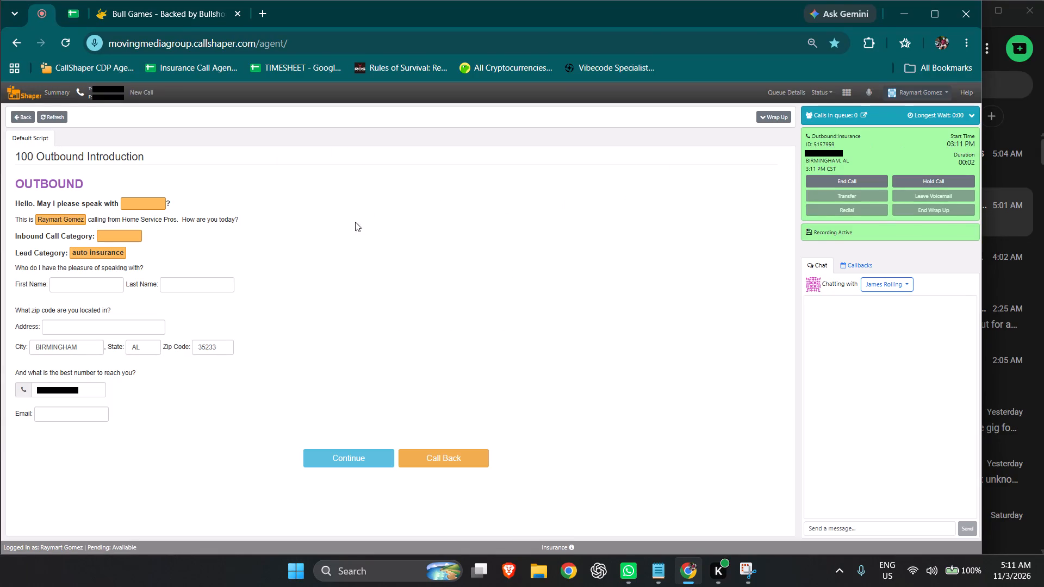
Record the Birmingham, AL lead's first name as n/a, continue the script and add the note "no contractor needed".
{"action": "key", "text": "n"}
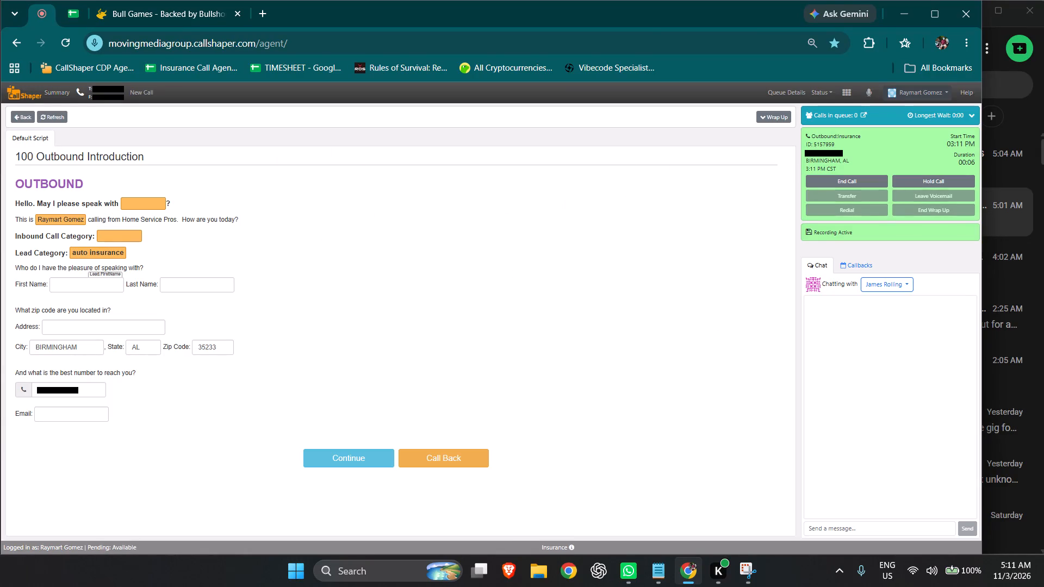
{"action": "left_click", "coordinate": [85, 283]}
{"action": "type", "text": "n/a"}
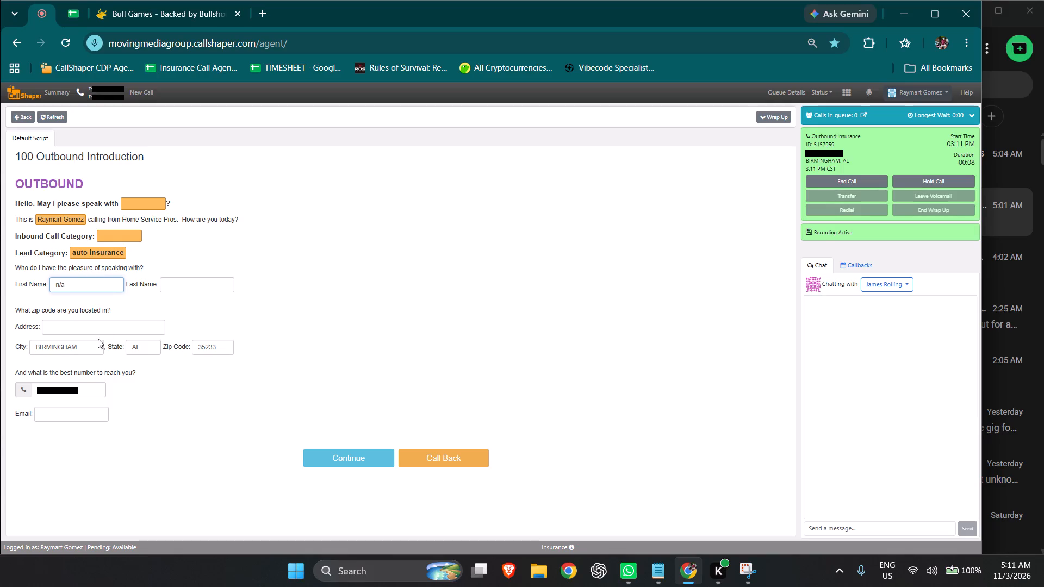
{"action": "left_click", "coordinate": [336, 461]}
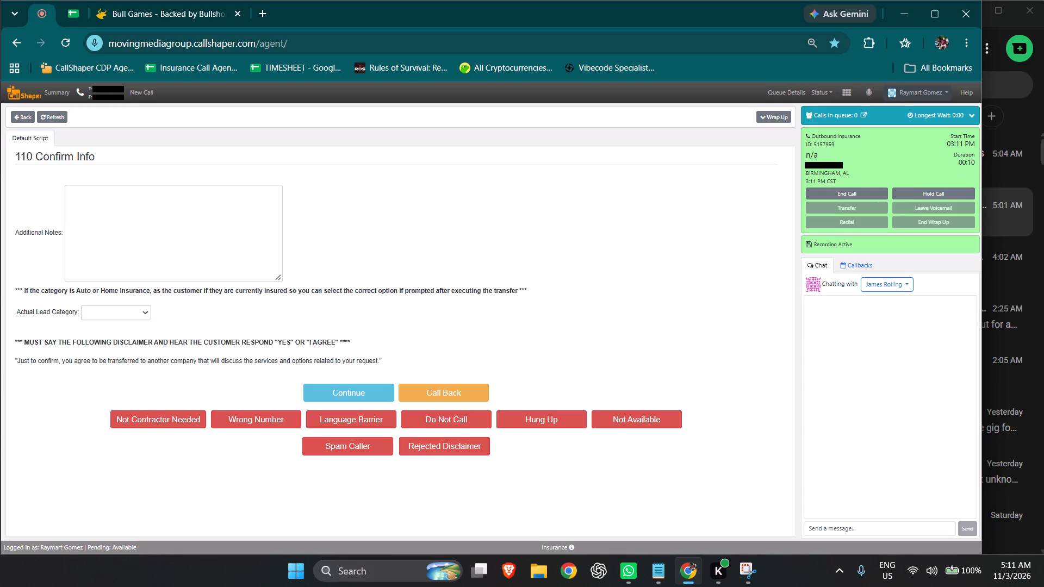
{"action": "left_click", "coordinate": [241, 257]}
{"action": "type", "text": "no contractor needed"}
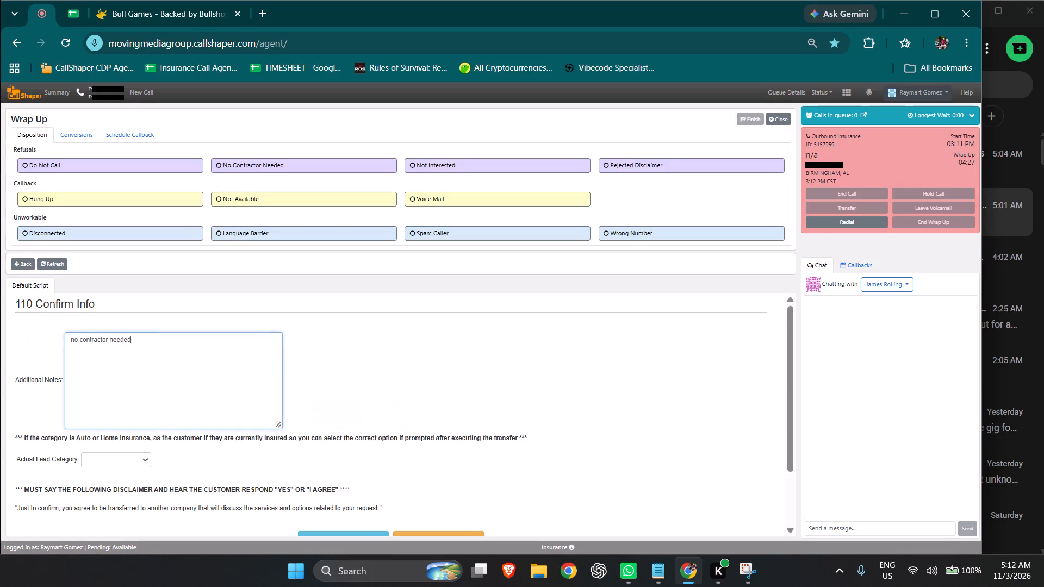
Disposition the Birmingham, AL call as No Contractor Needed and end its wrap-up.
{"action": "left_click", "coordinate": [220, 162]}
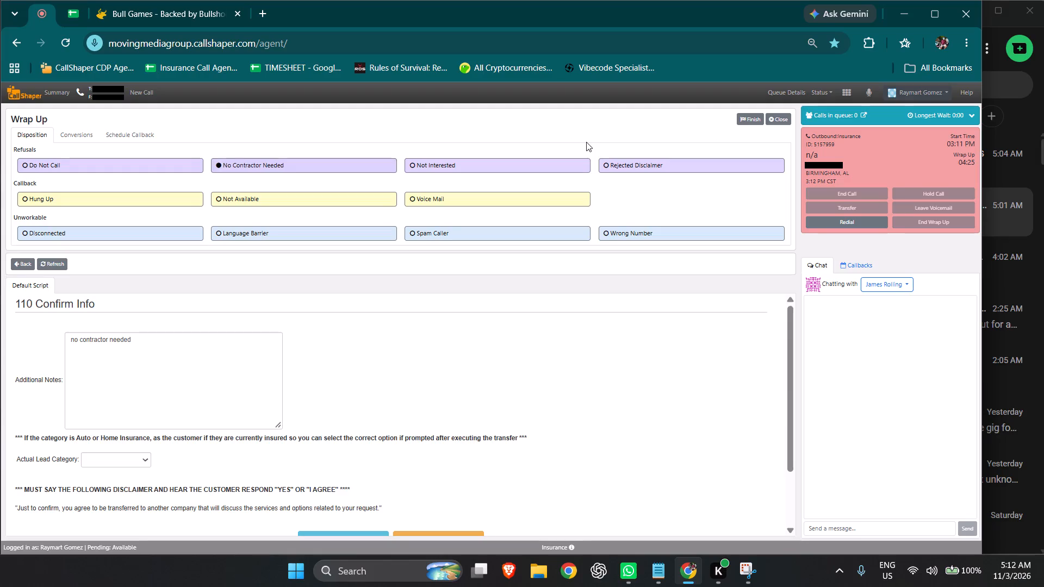
{"action": "left_click", "coordinate": [754, 121]}
{"action": "left_click", "coordinate": [949, 216]}
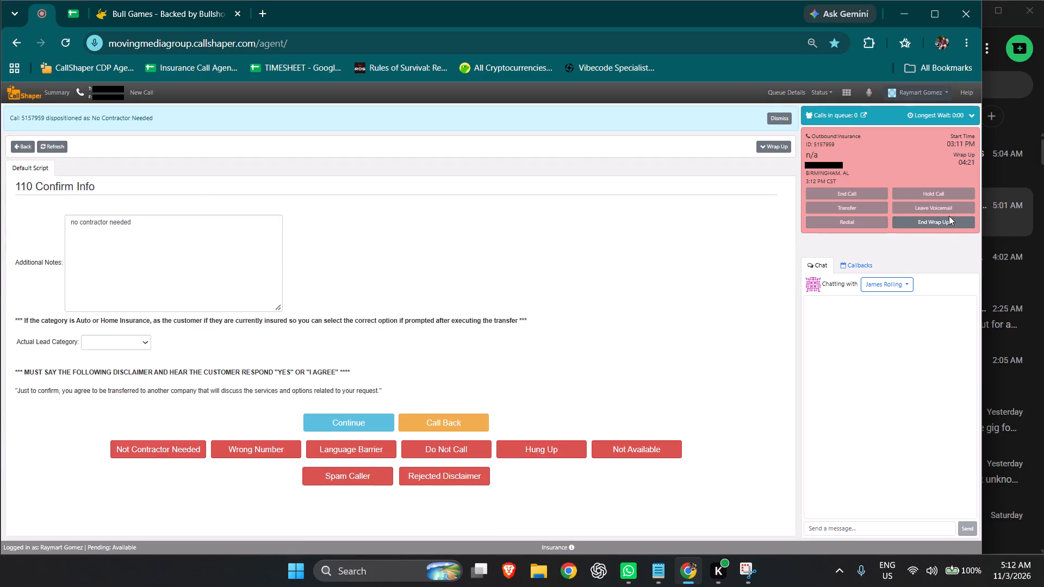
{"action": "left_click", "coordinate": [948, 219]}
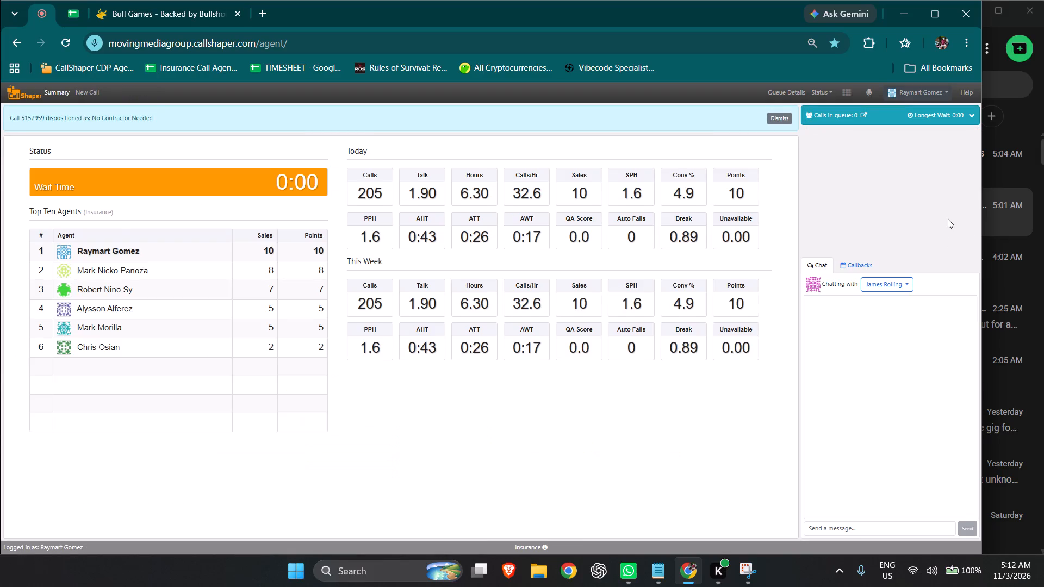
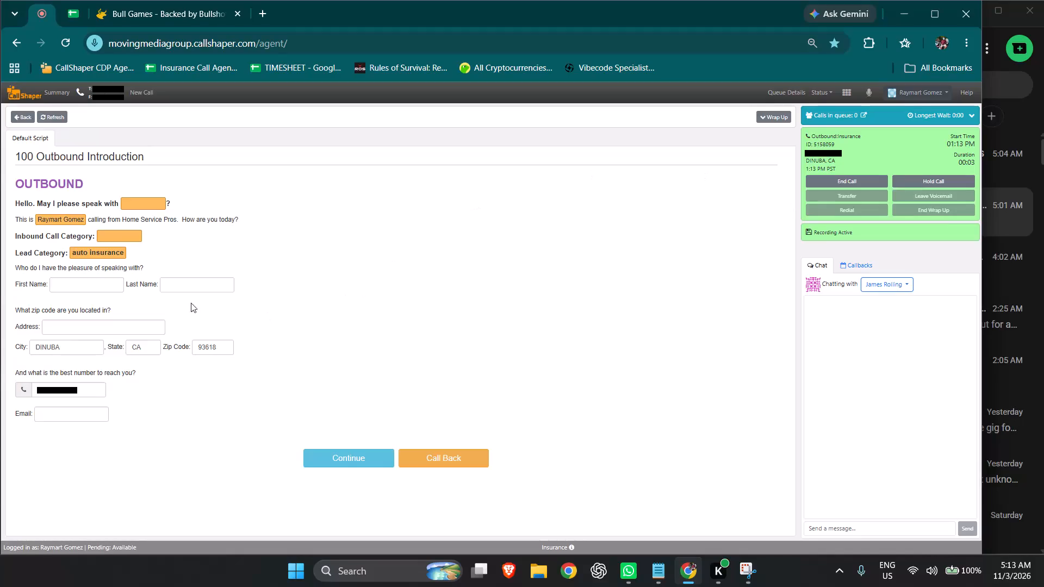
Record the Dinuba, CA lead's first name as n/a, continue the script and add the note "no contractor needed".
{"action": "left_click", "coordinate": [114, 284]}
{"action": "key", "text": "b"}
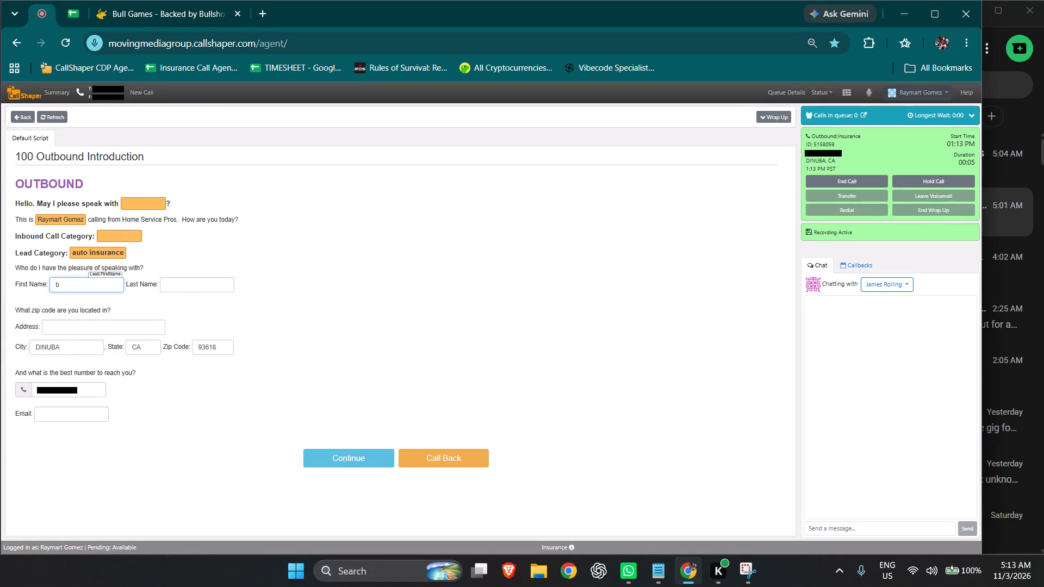
{"action": "key", "text": "BackSpace"}
{"action": "type", "text": "n/a"}
{"action": "left_click", "coordinate": [341, 458]}
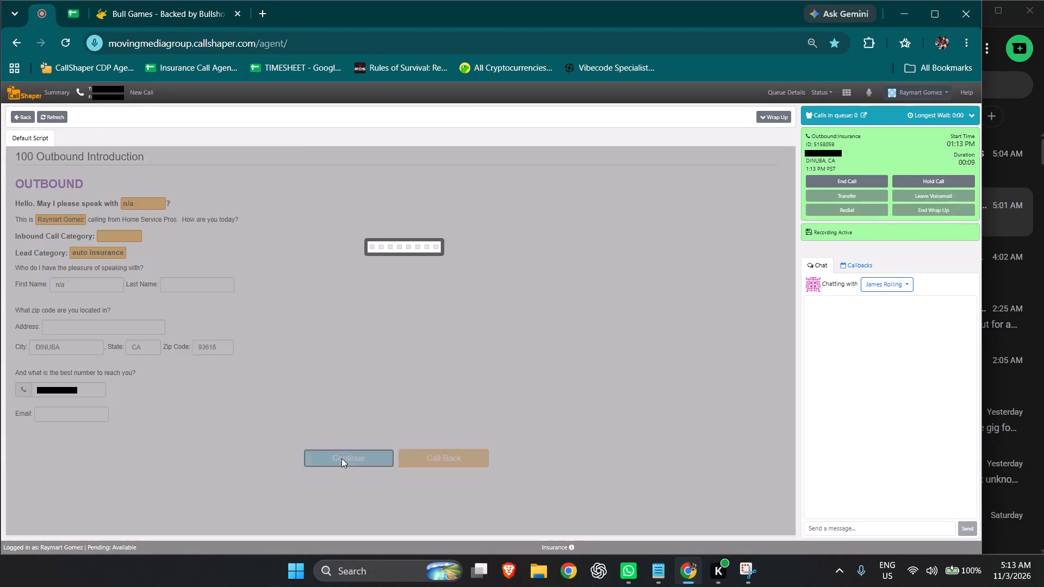
{"action": "left_click", "coordinate": [243, 274]}
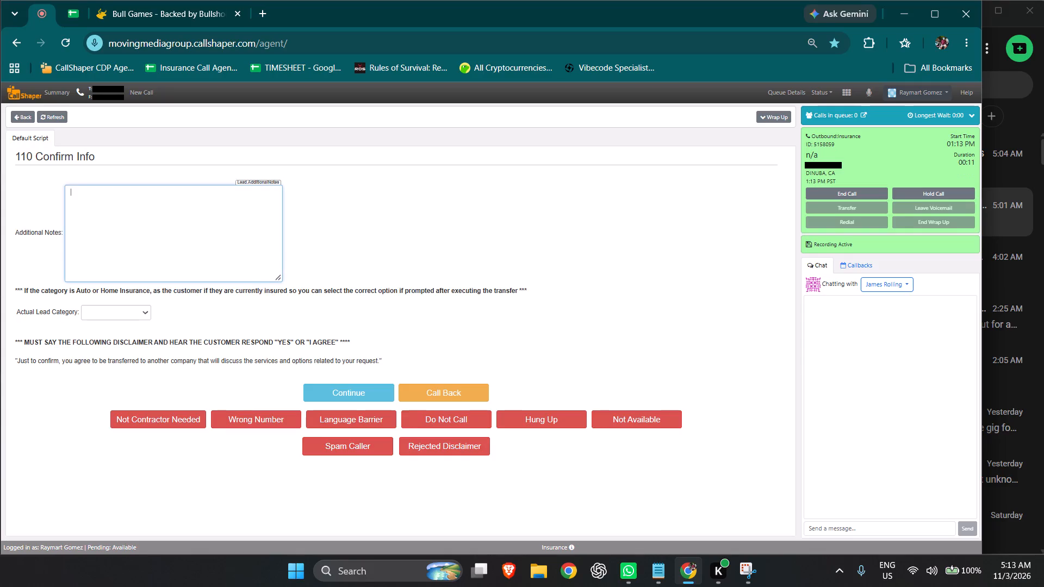
{"action": "type", "text": "no contractor needed"}
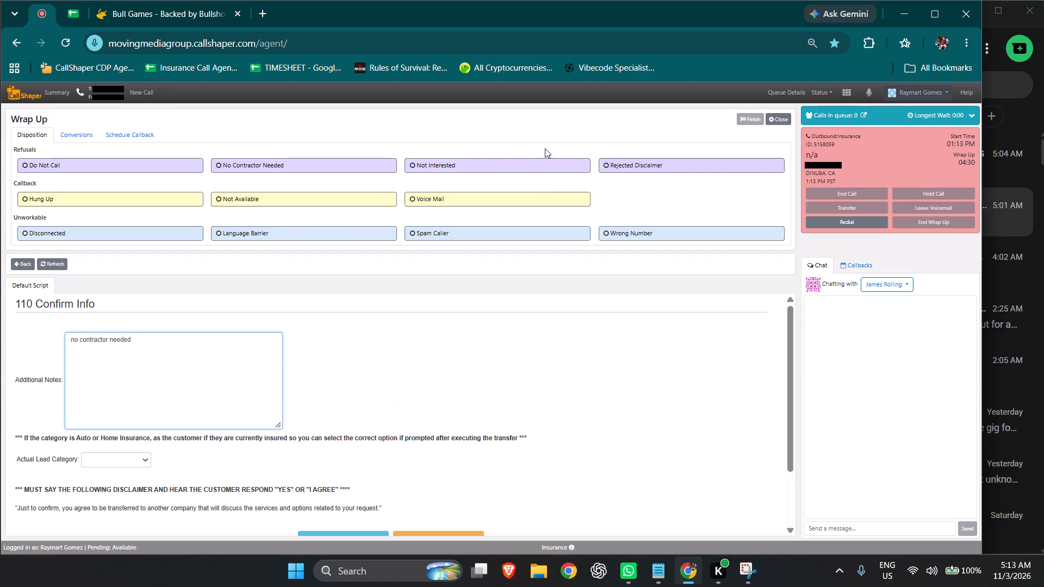
Disposition the Dinuba, CA call as No Contractor Needed and end its wrap-up.
{"action": "left_click", "coordinate": [384, 167]}
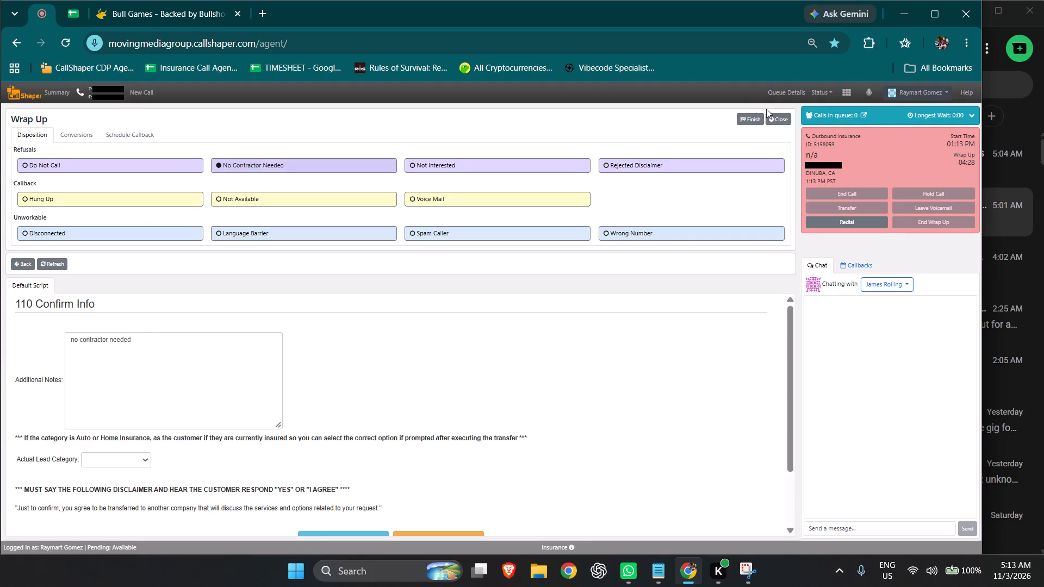
{"action": "left_click", "coordinate": [749, 121]}
{"action": "left_click", "coordinate": [942, 222]}
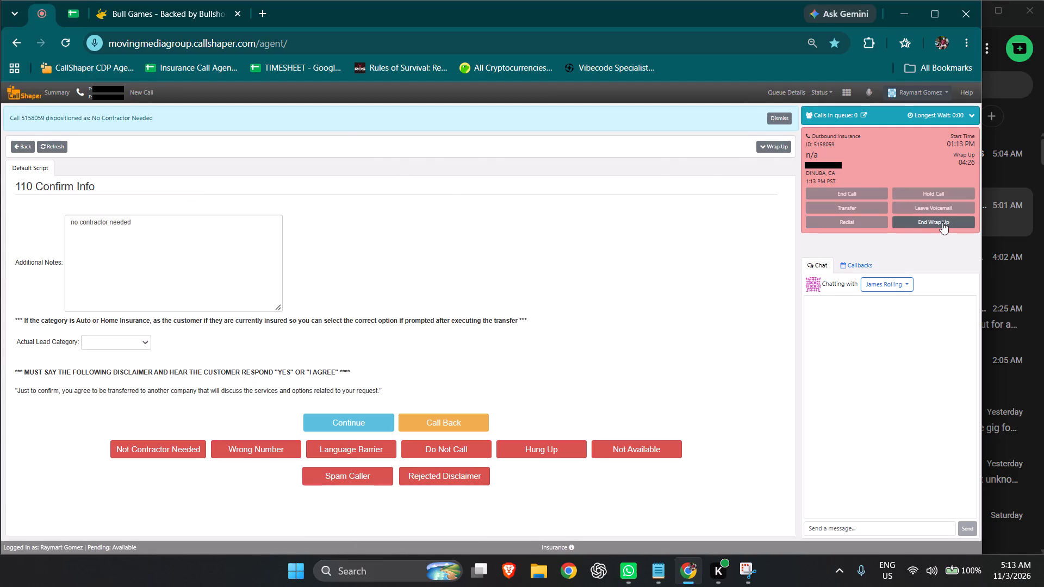
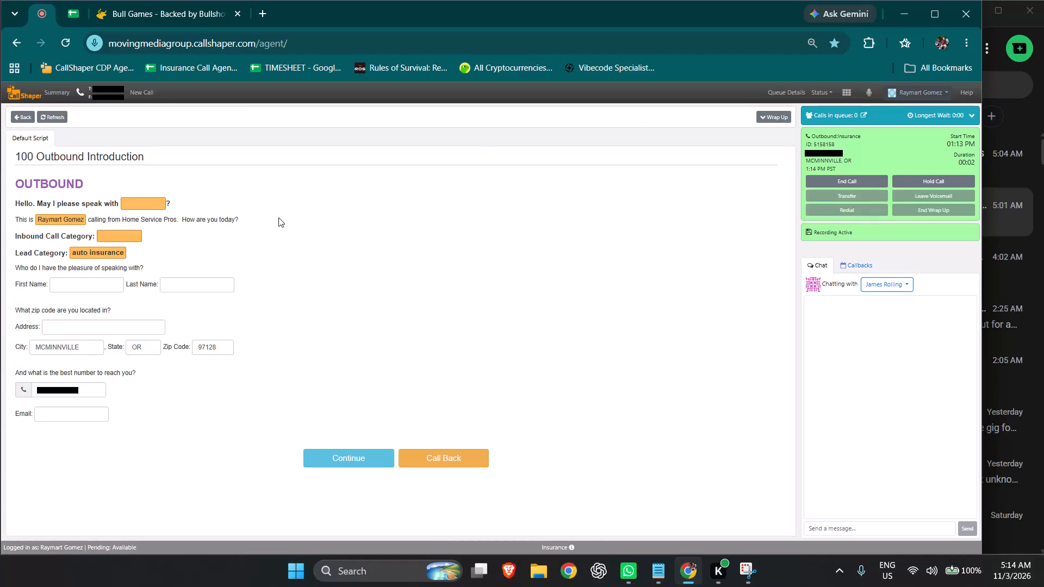
Record the McMinnville, OR lead's first name as n/a, continue the script and add the note "hung up".
{"action": "left_click", "coordinate": [117, 282]}
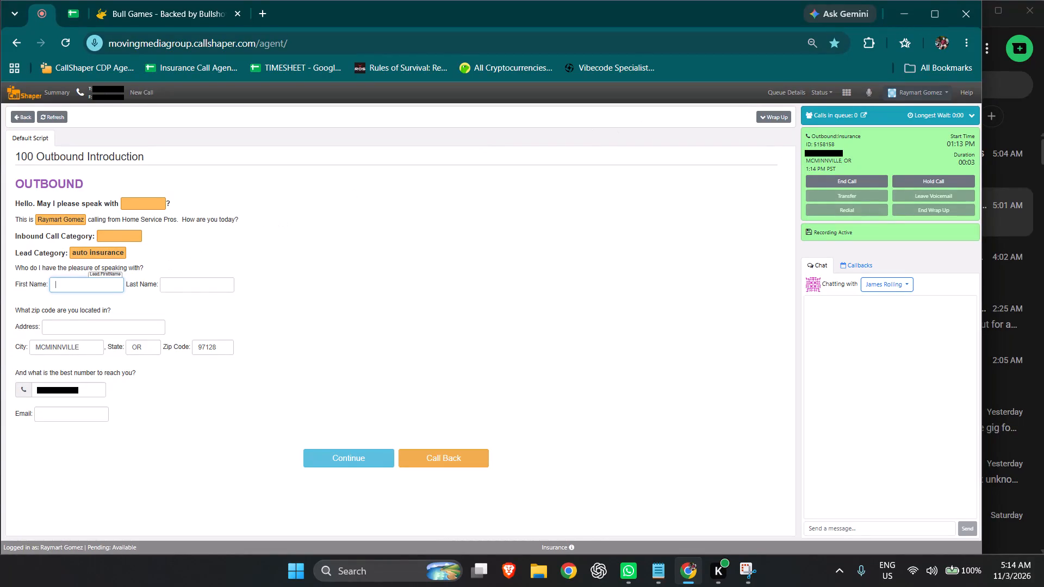
{"action": "type", "text": "n/a"}
{"action": "left_click", "coordinate": [333, 455]}
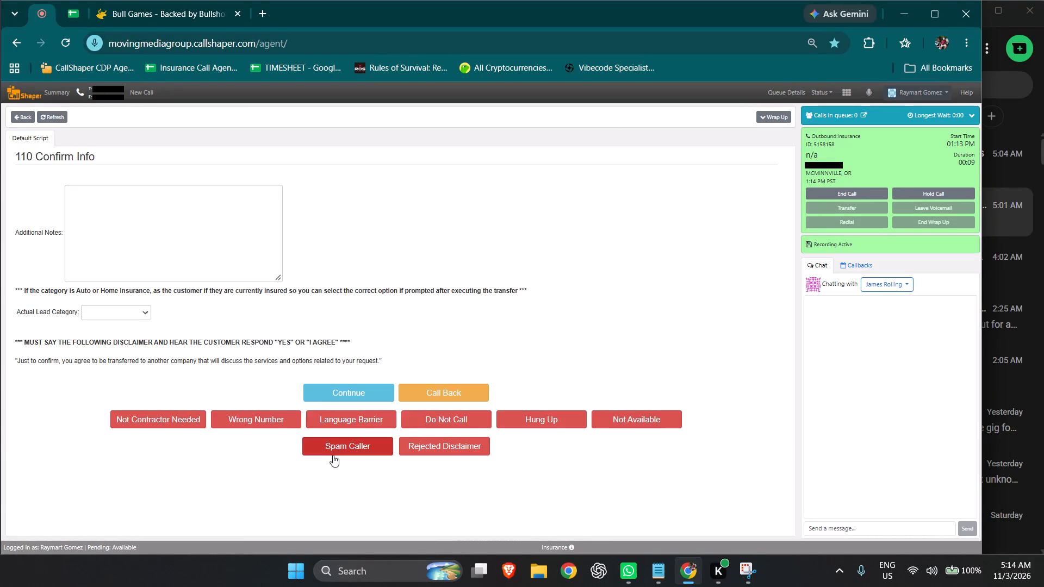
{"action": "left_click", "coordinate": [236, 209]}
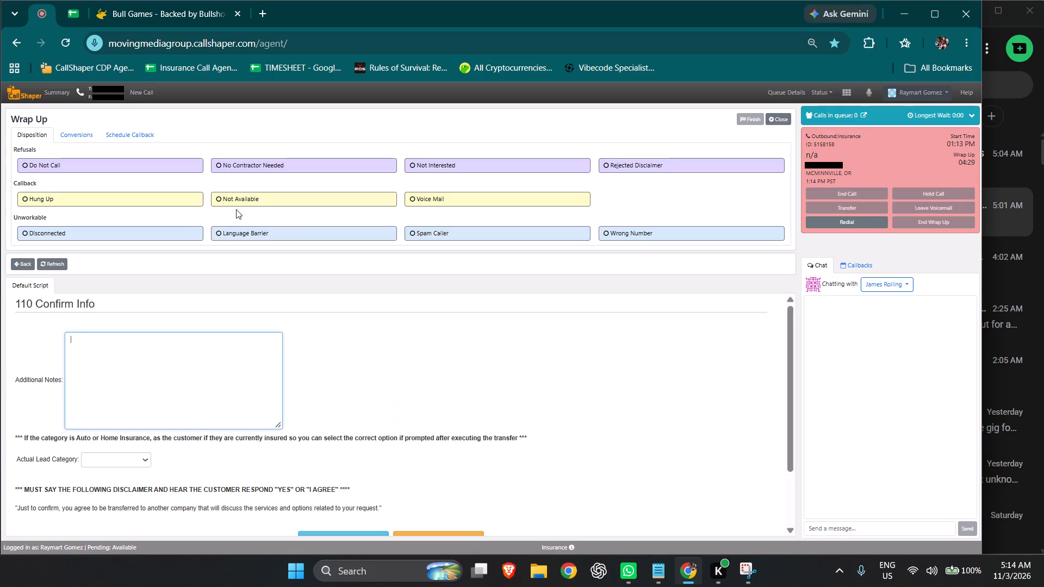
{"action": "type", "text": "hung uo"}
{"action": "key", "text": "BackSpace"}
{"action": "key", "text": "p"}
Disposition the McMinnville, OR call as Hung Up and end its wrap-up.
{"action": "left_click", "coordinate": [138, 206]}
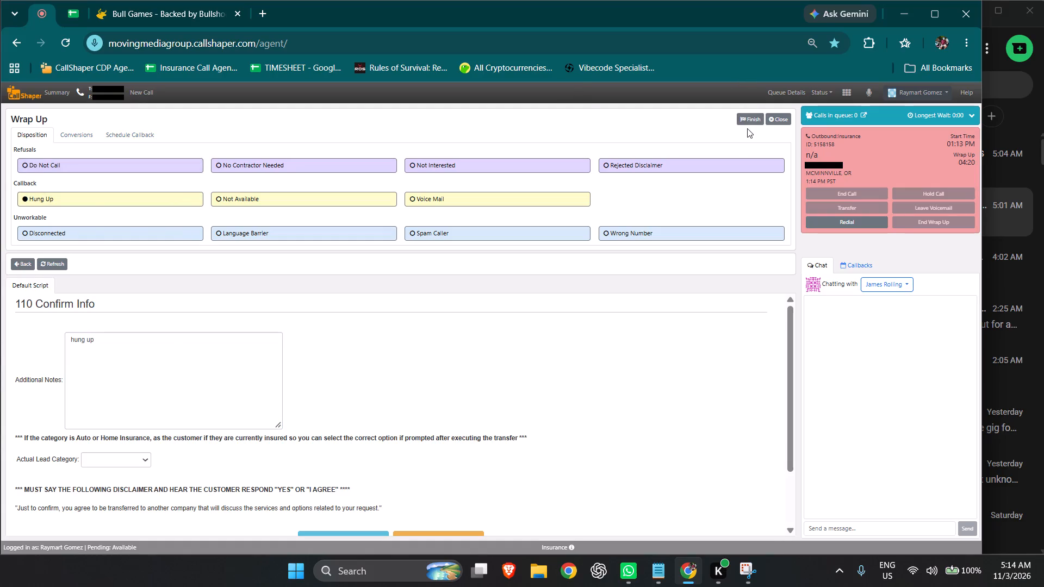
{"action": "left_click", "coordinate": [753, 114]}
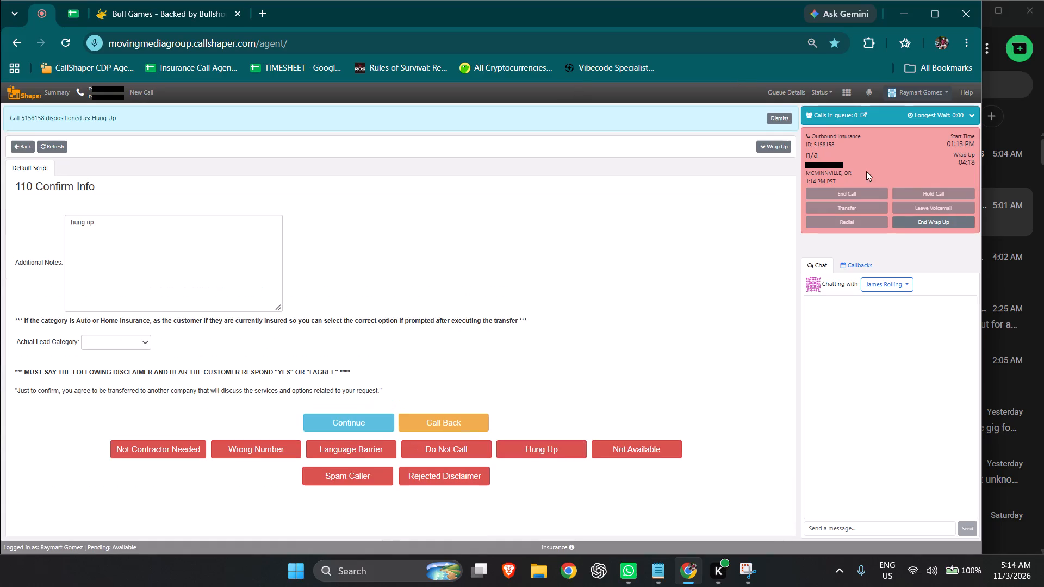
{"action": "left_click", "coordinate": [946, 223]}
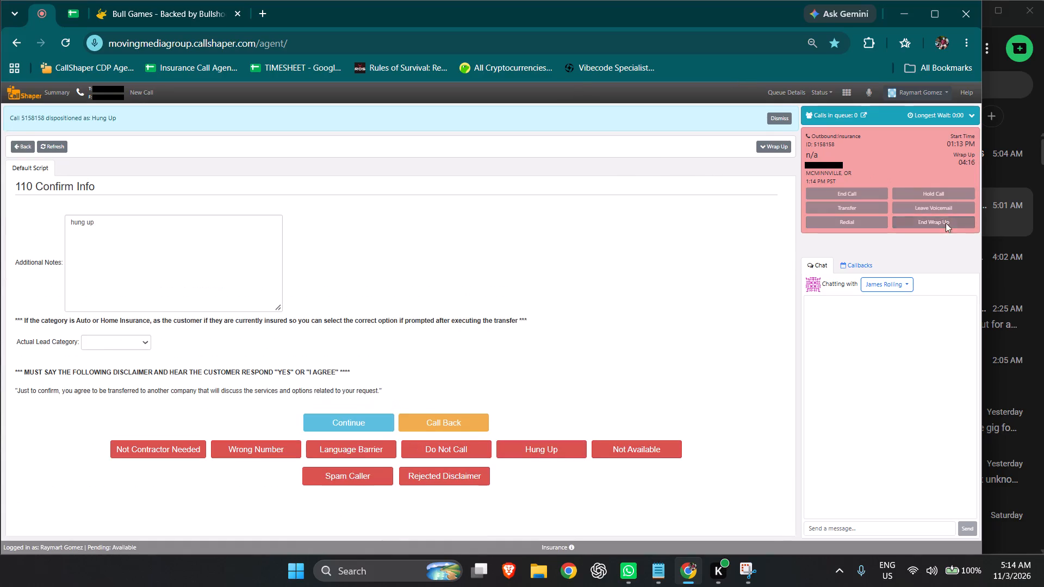
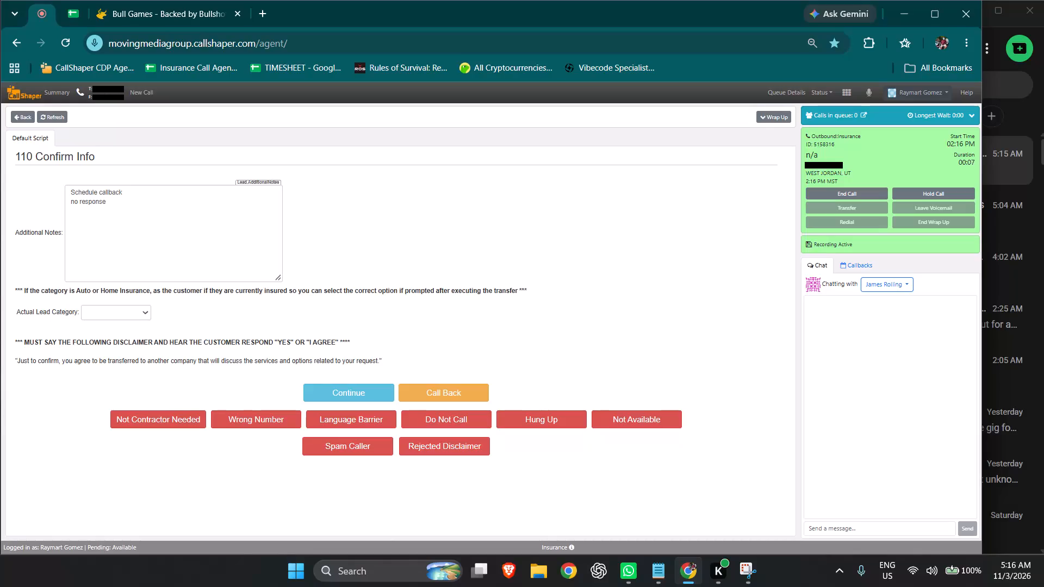
Copy "Schedule callback" from the Notepad call notes and add it as a new line in the West Jordan, UT lead's additional notes.
{"action": "double_click", "coordinate": [211, 188]}
{"action": "left_click", "coordinate": [204, 201]}
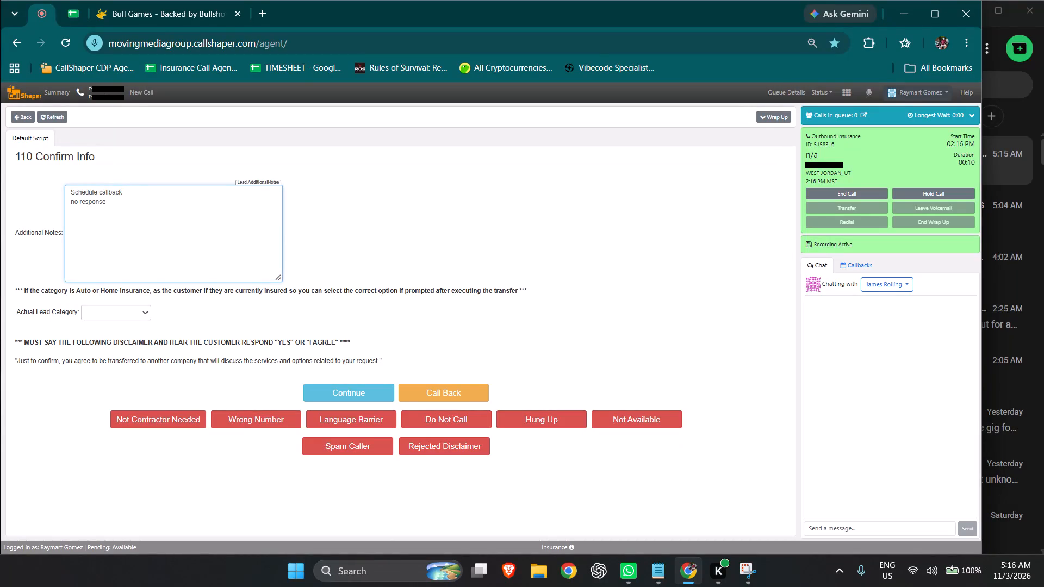
{"action": "left_click", "coordinate": [204, 201]}
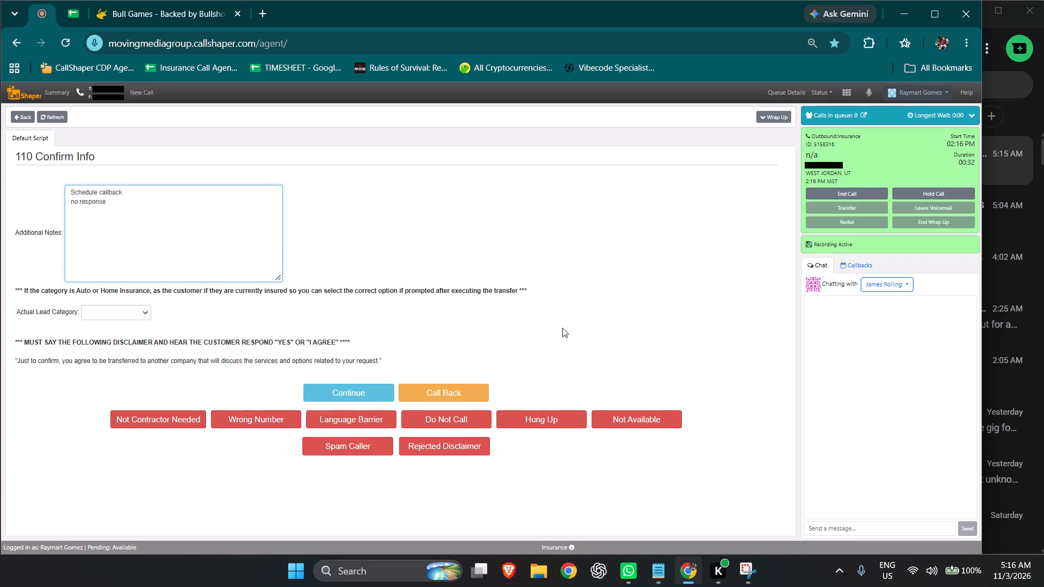
{"action": "left_click", "coordinate": [652, 570]}
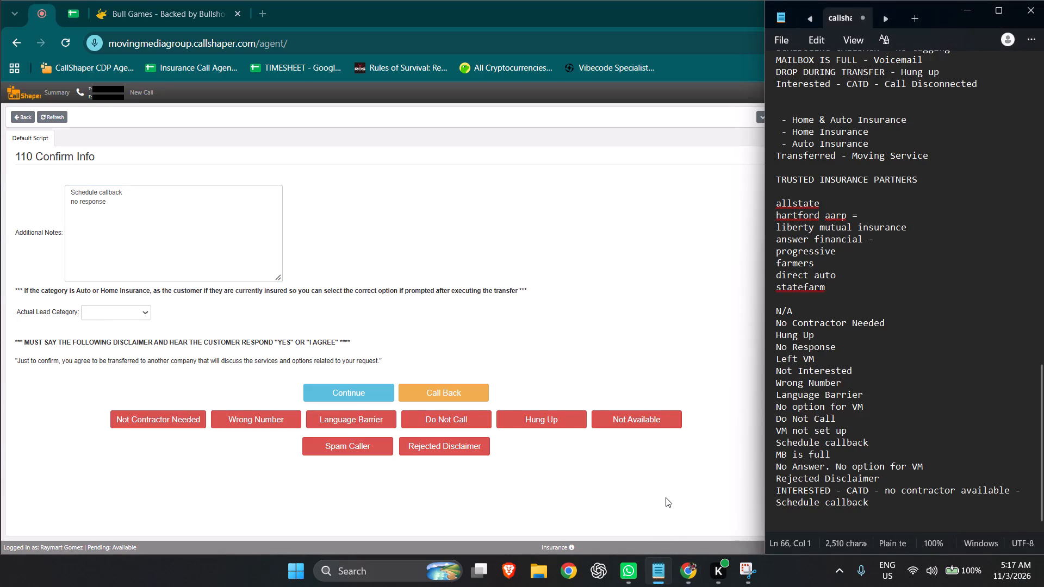
{"action": "left_click", "coordinate": [772, 439]}
{"action": "key", "text": "ctrl+c"}
{"action": "left_click", "coordinate": [358, 209]}
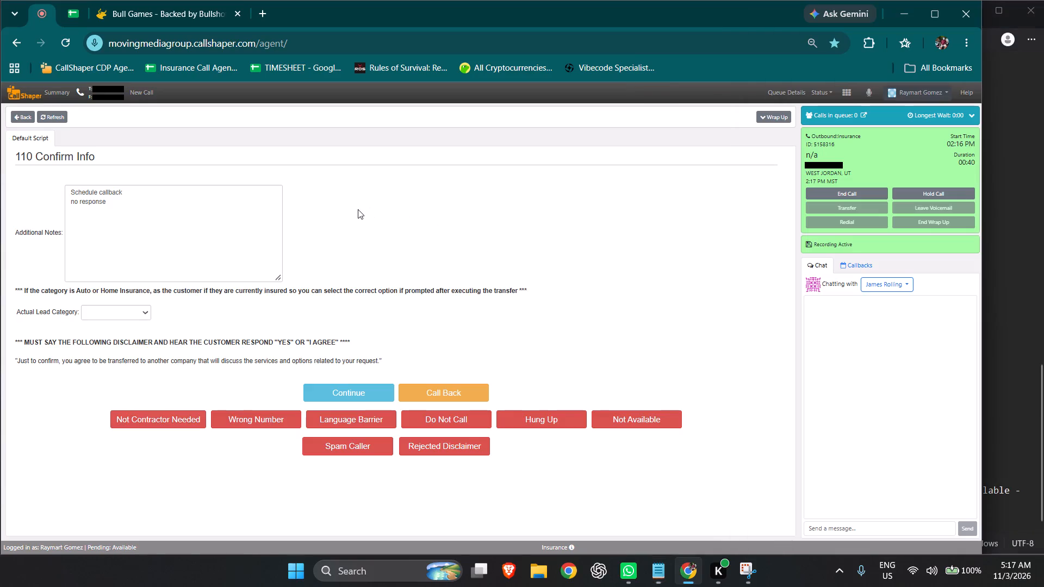
{"action": "left_click", "coordinate": [179, 229]}
{"action": "key", "text": "Return"}
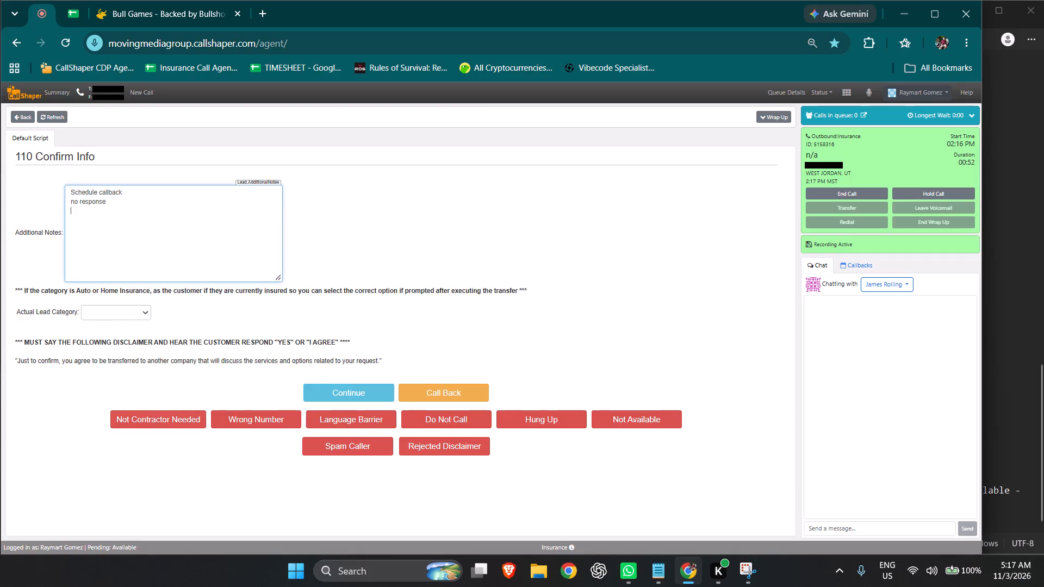
{"action": "key", "text": "ctrl+v"}
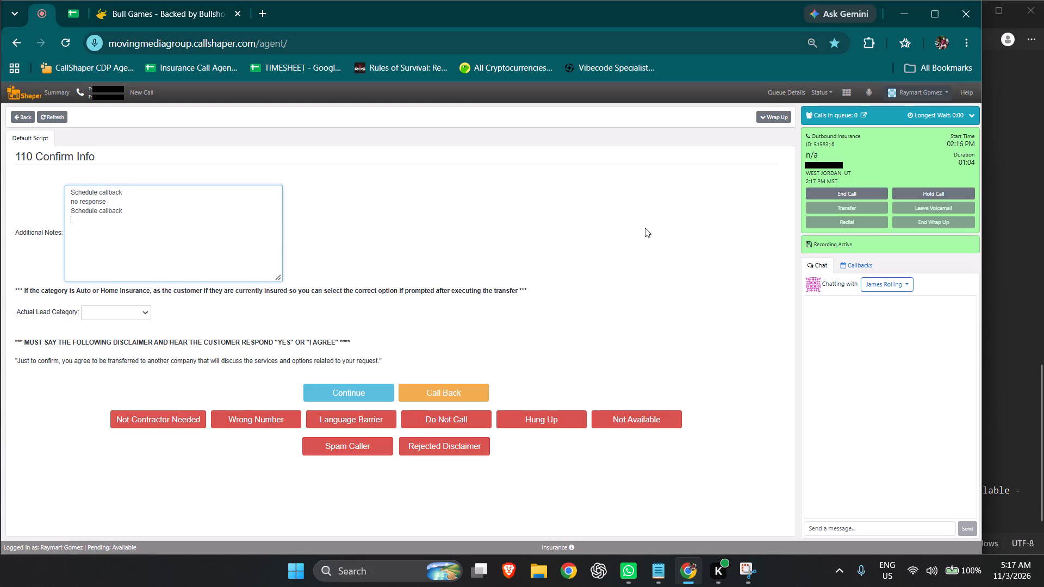
End the West Jordan, UT call and complete its wrap-up with a callback scheduled for 11/06/2026 at 8:00 am Mountain time.
{"action": "left_click", "coordinate": [833, 196]}
{"action": "left_click", "coordinate": [833, 196]}
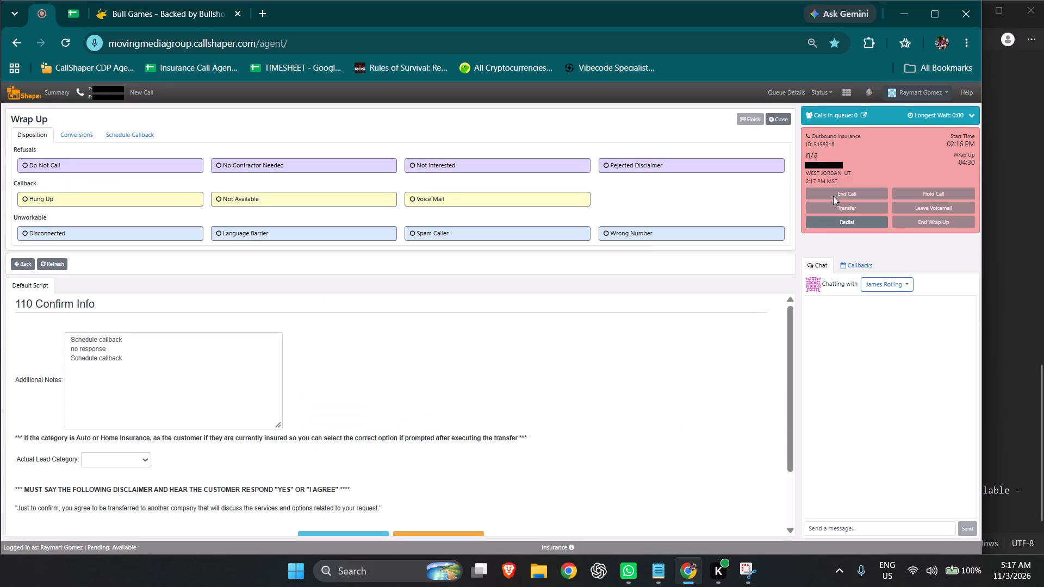
{"action": "left_click", "coordinate": [141, 134]}
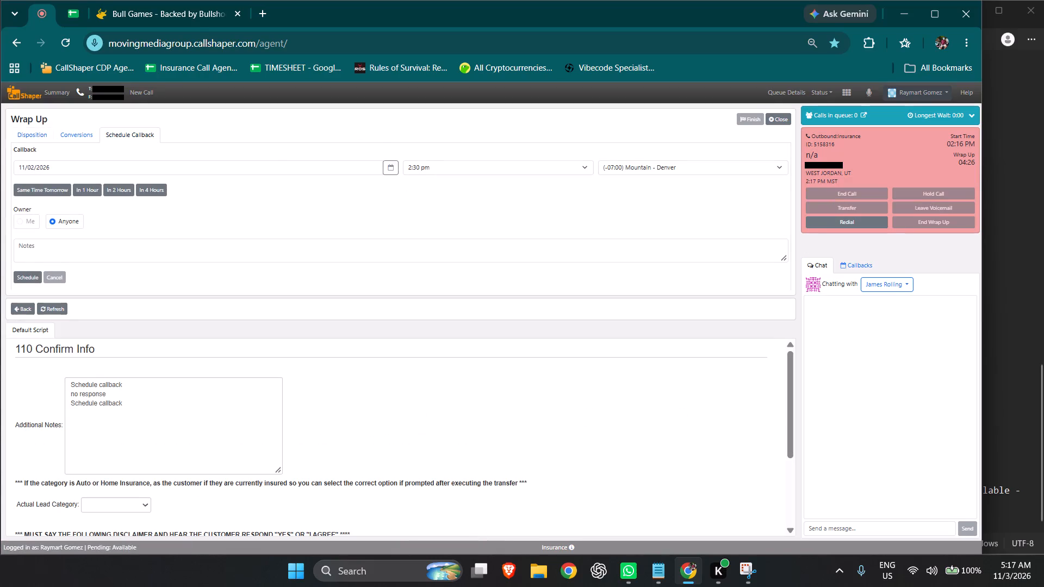
{"action": "left_click", "coordinate": [288, 168]}
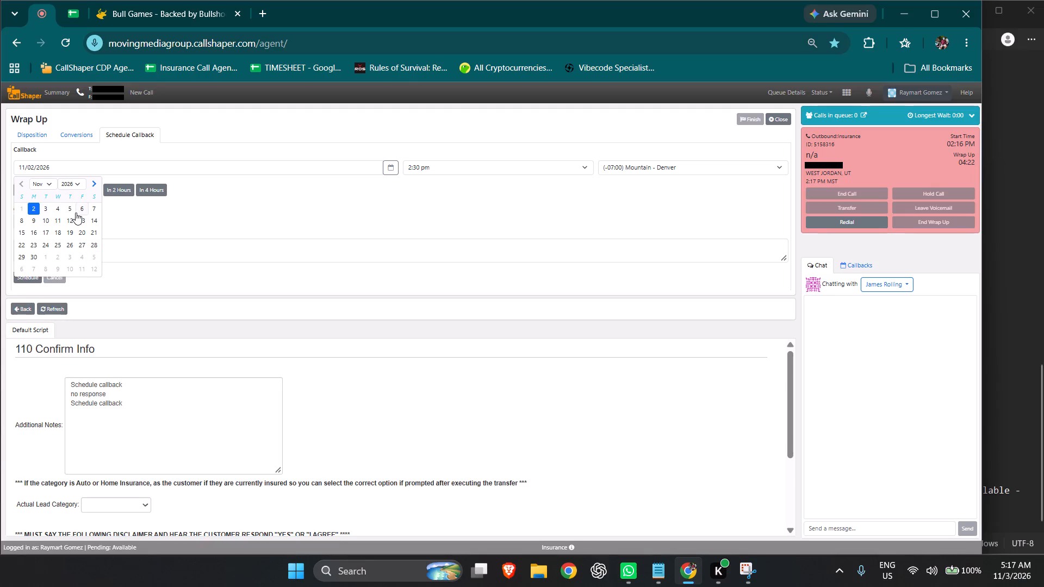
{"action": "left_click", "coordinate": [76, 213]}
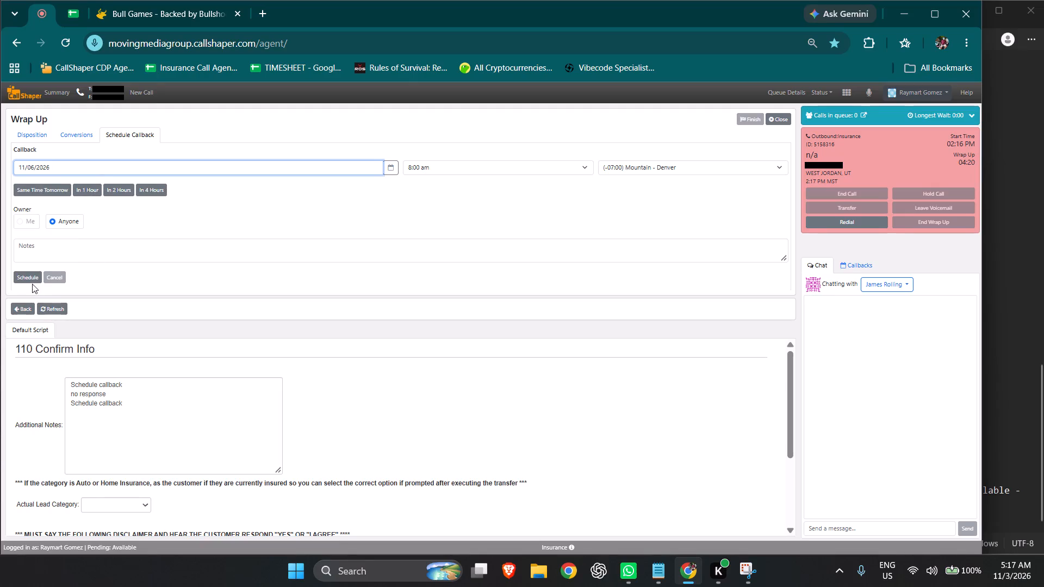
{"action": "left_click", "coordinate": [32, 283]}
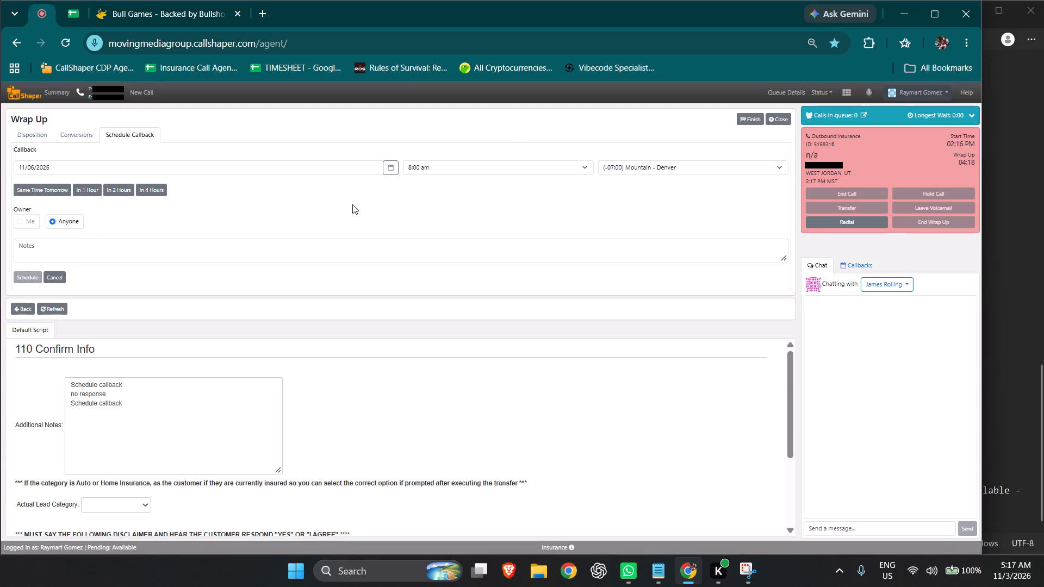
{"action": "left_click", "coordinate": [745, 120]}
{"action": "left_click", "coordinate": [912, 221]}
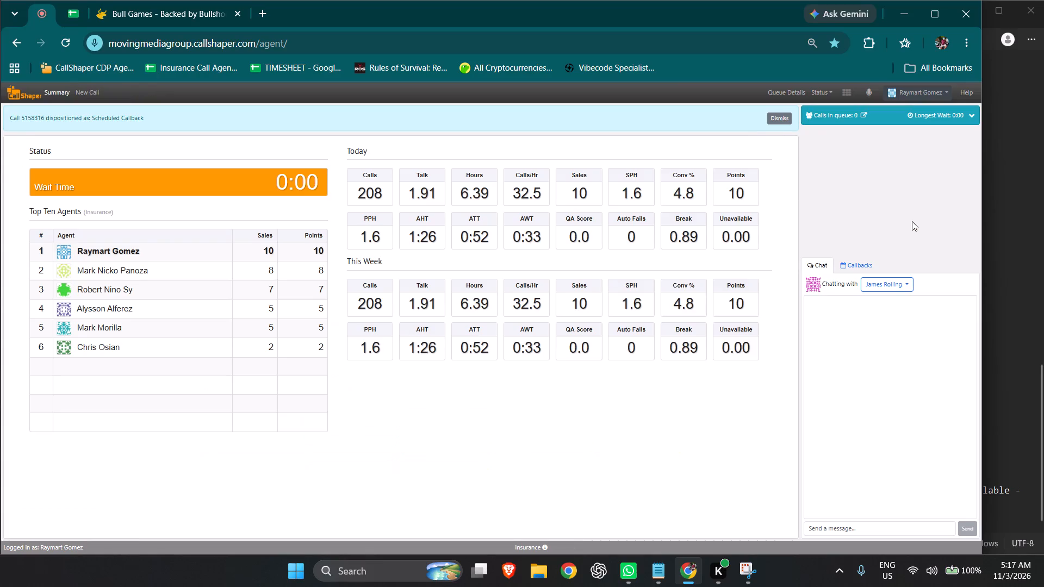
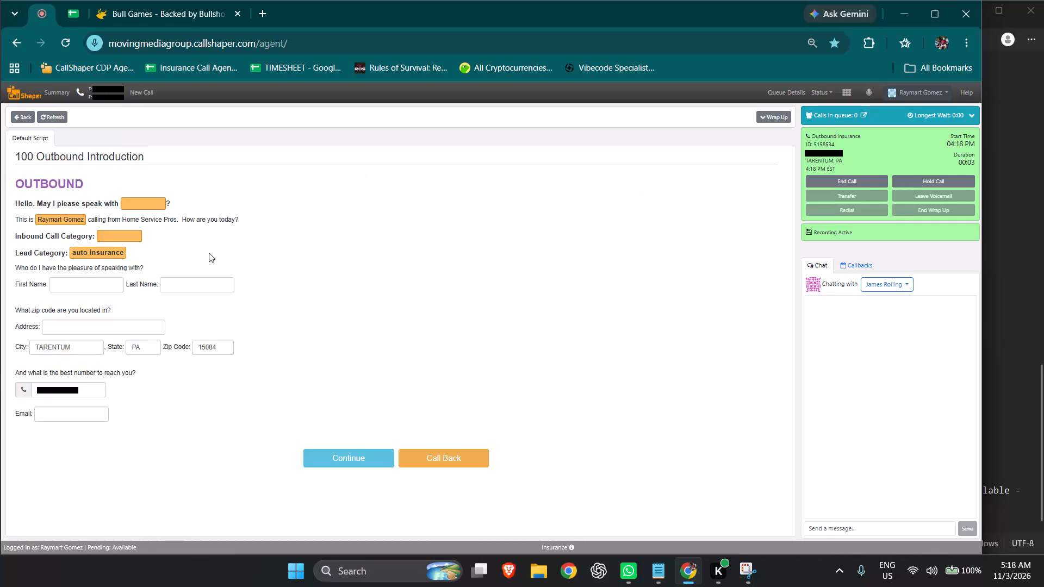
Enter "n/a" as the Tarentum, PA lead's first name and continue the script to the Confirm Info page.
{"action": "left_click", "coordinate": [80, 285]}
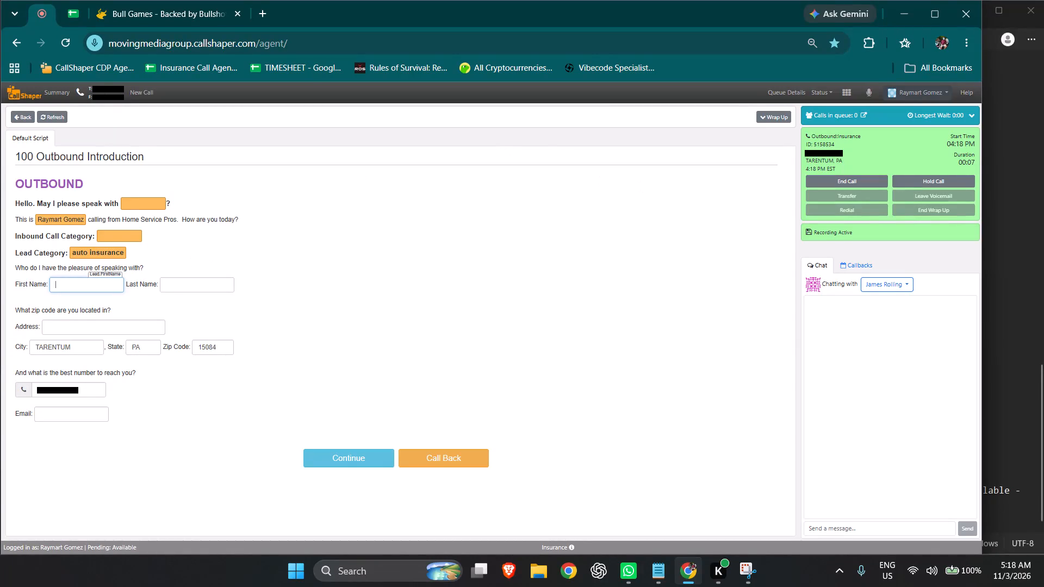
{"action": "left_click", "coordinate": [80, 285]}
{"action": "type", "text": "n/a"}
{"action": "left_click", "coordinate": [326, 453]}
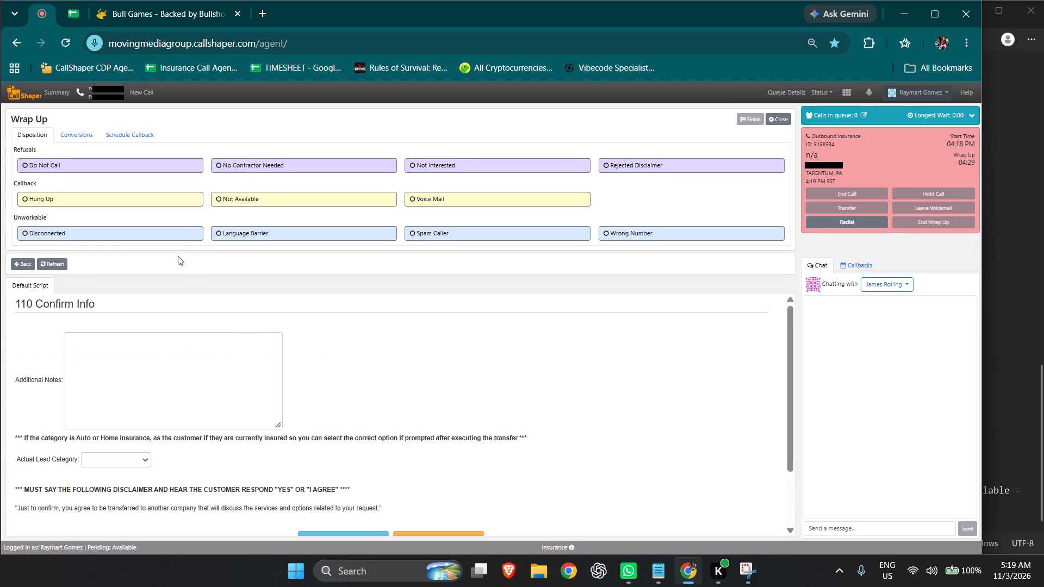
Enter "no contractor needed" in the Tarentum, PA lead's additional notes.
{"action": "left_click", "coordinate": [173, 359]}
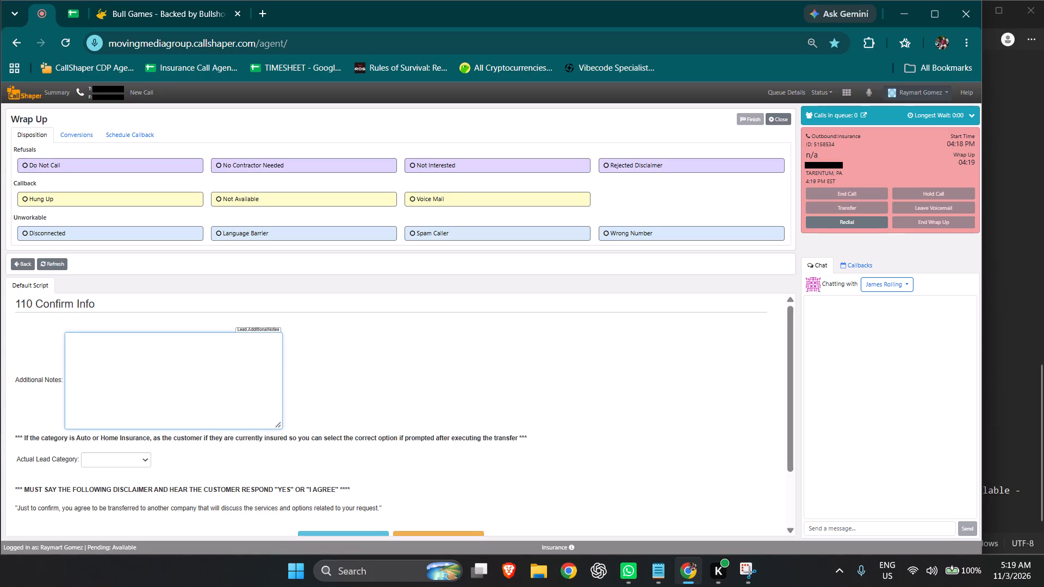
{"action": "type", "text": "npo"}
{"action": "key", "text": "BackSpace"}
{"action": "key", "text": "BackSpace"}
{"action": "type", "text": "o contractor needed"}
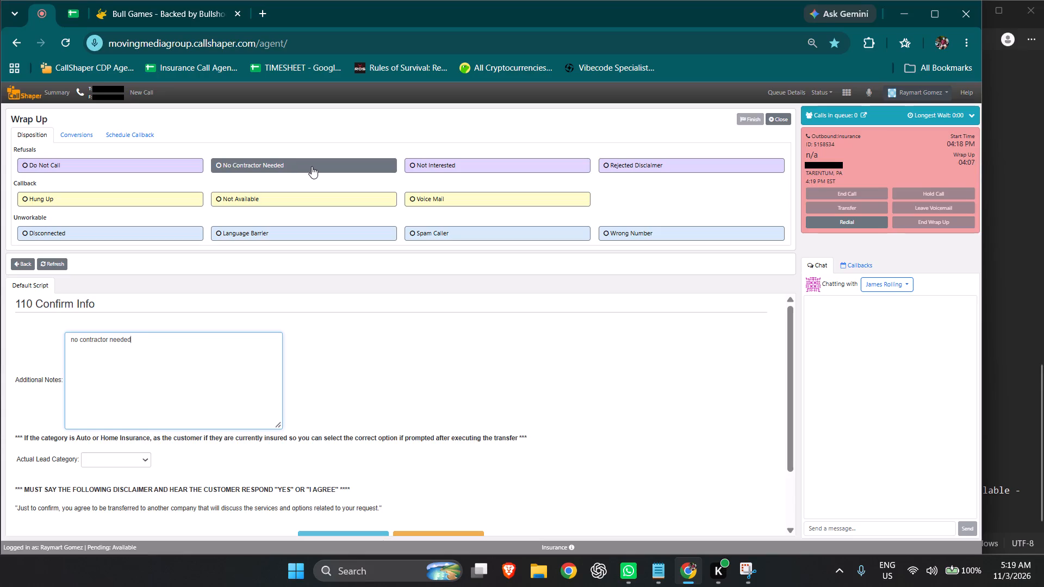
Disposition the Tarentum, PA call as No Contractor Needed and end its wrap-up.
{"action": "left_click", "coordinate": [378, 162]}
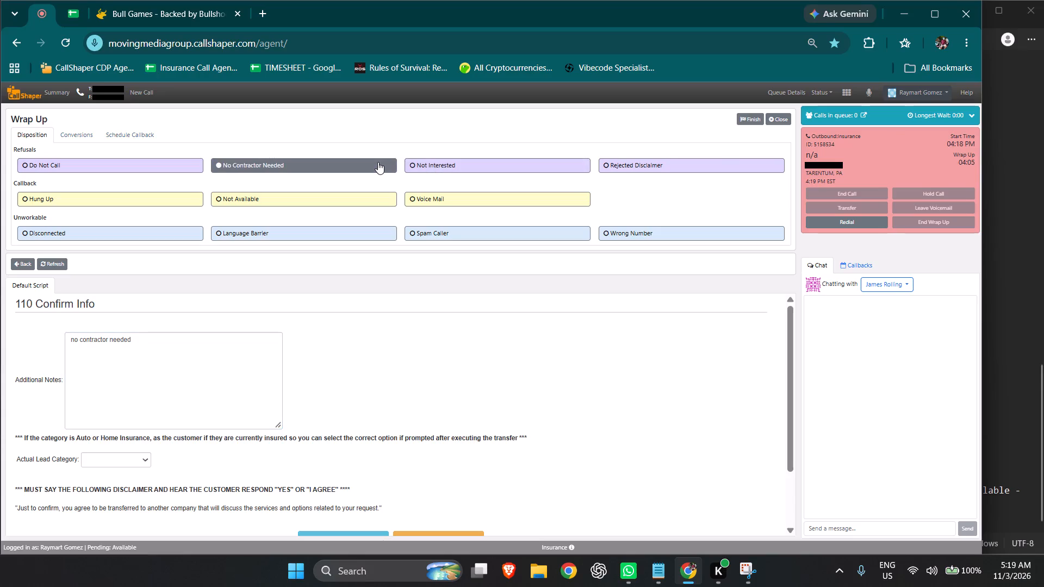
{"action": "left_click", "coordinate": [749, 123]}
{"action": "left_click", "coordinate": [940, 218]}
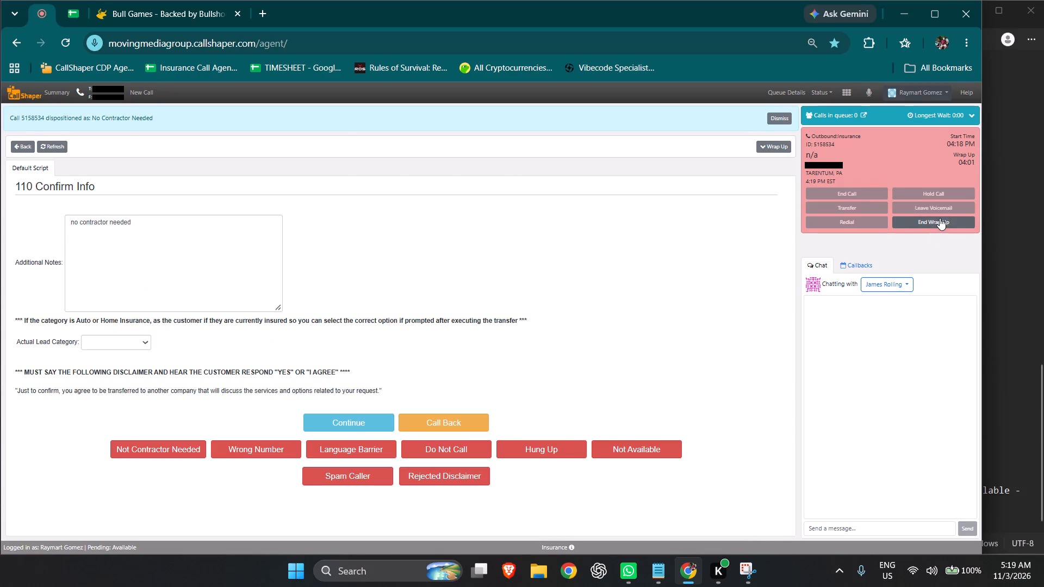
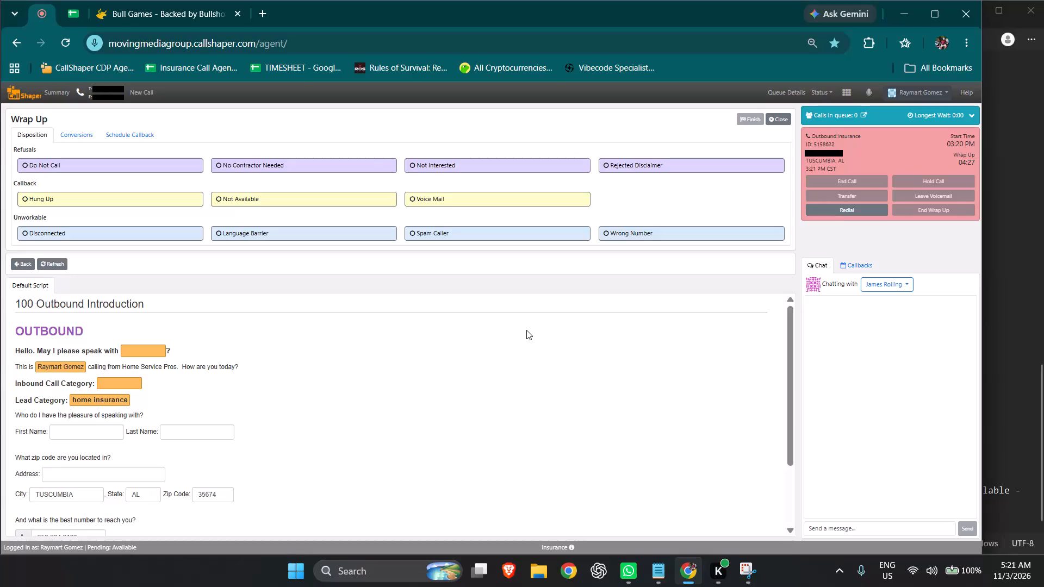
Enter "n/a" as the Tuscumbia, AL lead's first name and continue the script to the Confirm Info page.
{"action": "left_click", "coordinate": [73, 438]}
{"action": "type", "text": "n/a"}
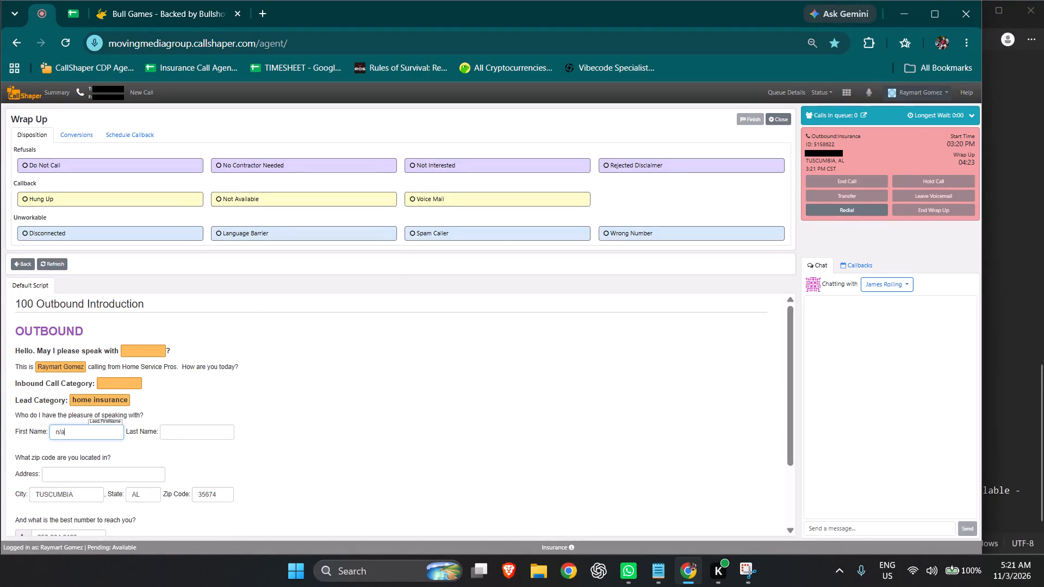
{"action": "scroll", "coordinate": [165, 462], "scroll_direction": "down", "scroll_amount": 2}
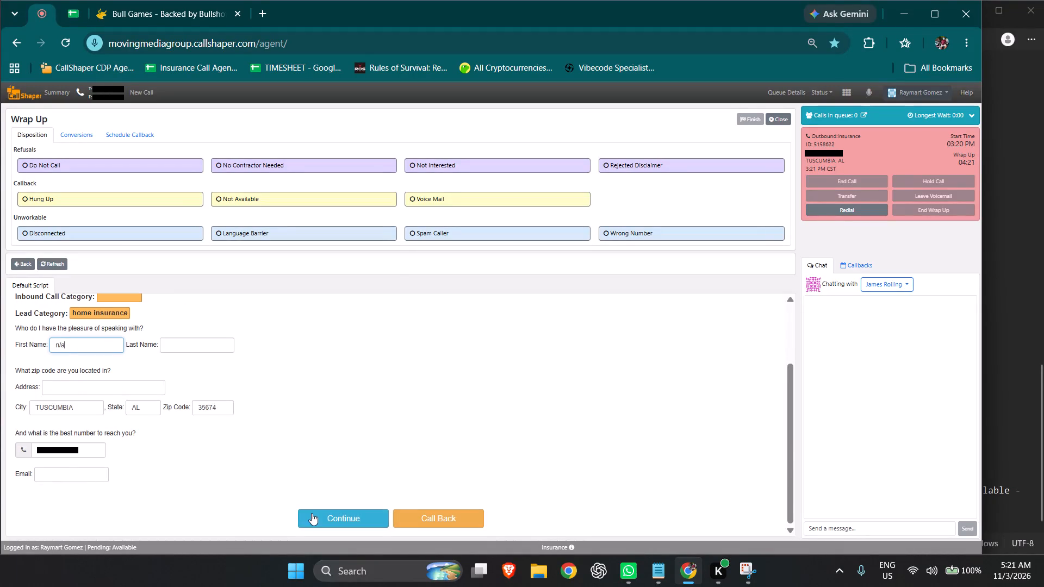
{"action": "left_click", "coordinate": [312, 513]}
Enter "hung up" in the Tuscumbia, AL lead's additional notes.
{"action": "left_click", "coordinate": [135, 408]}
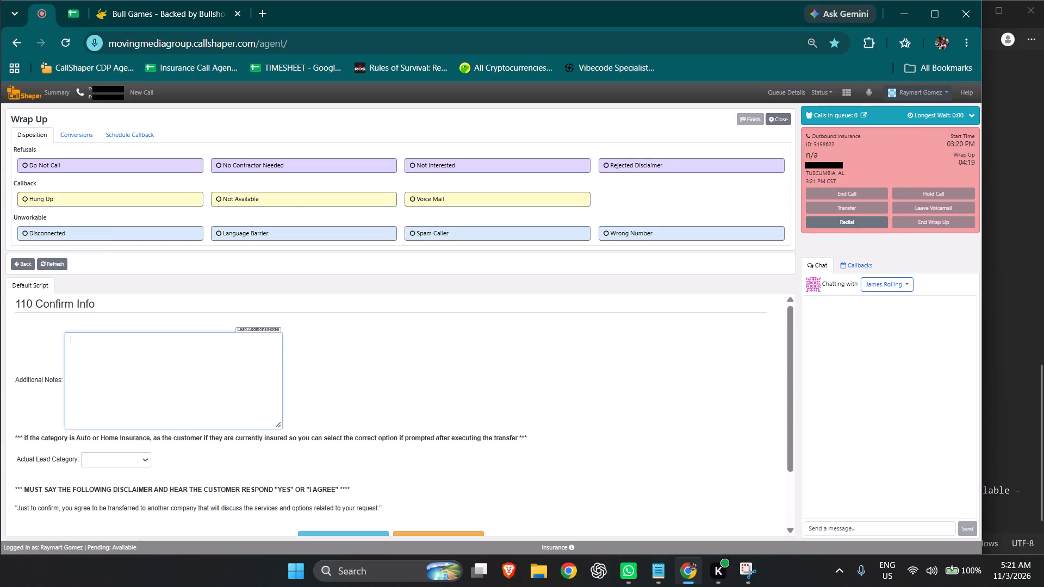
{"action": "type", "text": "hung up"}
Disposition the Tuscumbia, AL call as Hung Up and end its wrap-up.
{"action": "left_click", "coordinate": [67, 204]}
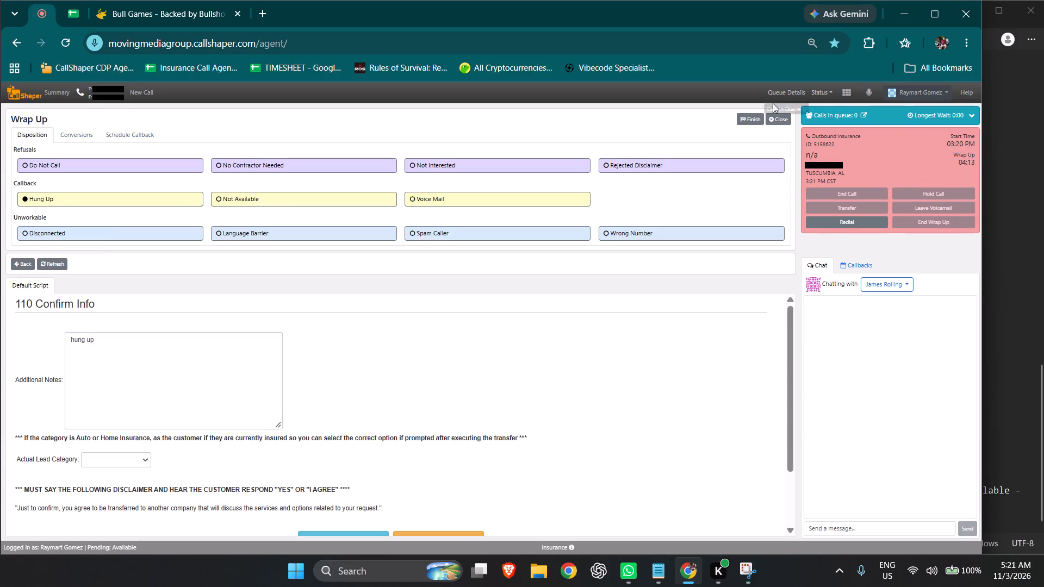
{"action": "left_click", "coordinate": [743, 115]}
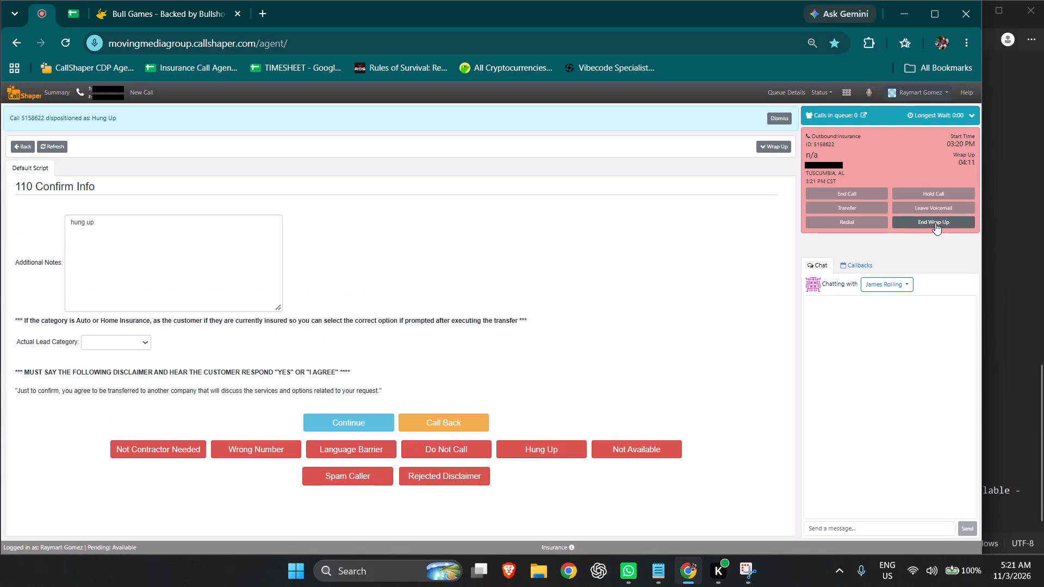
{"action": "left_click", "coordinate": [935, 223]}
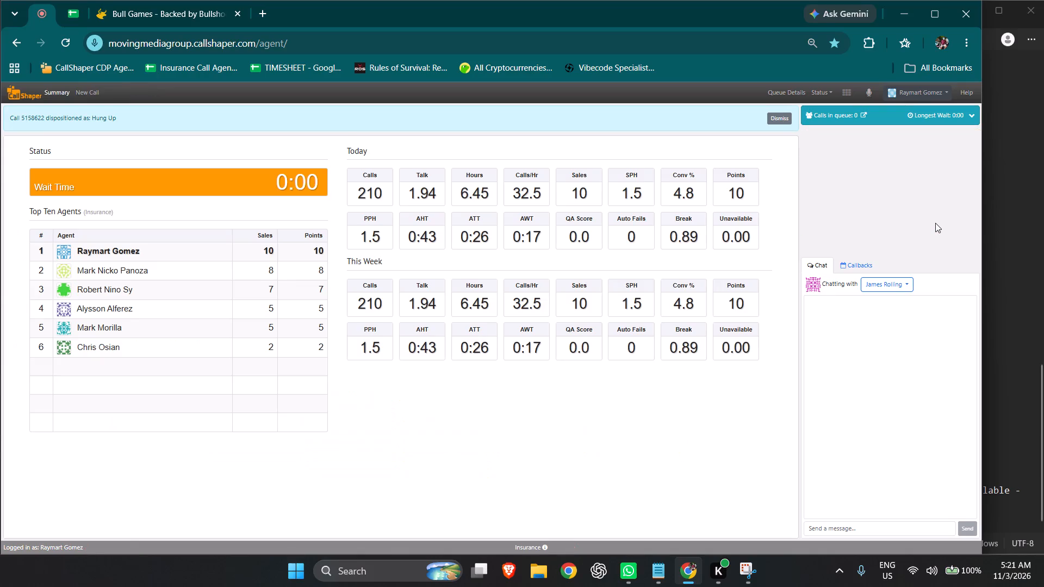
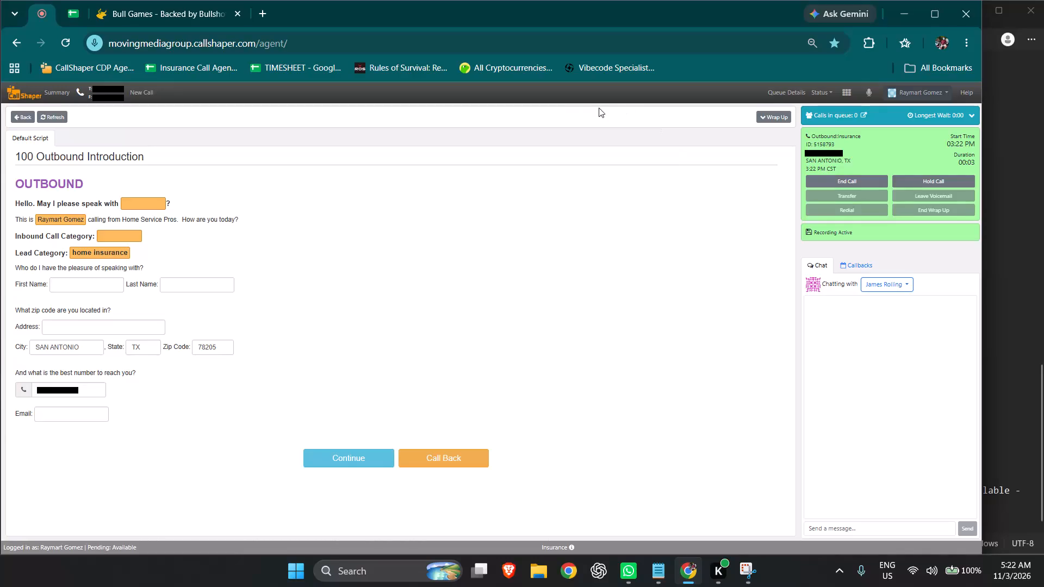
Enter "n/a" as the San Antonio, TX lead's first name and continue the script to the Confirm Info page.
{"action": "left_click", "coordinate": [55, 291]}
{"action": "type", "text": "n/a"}
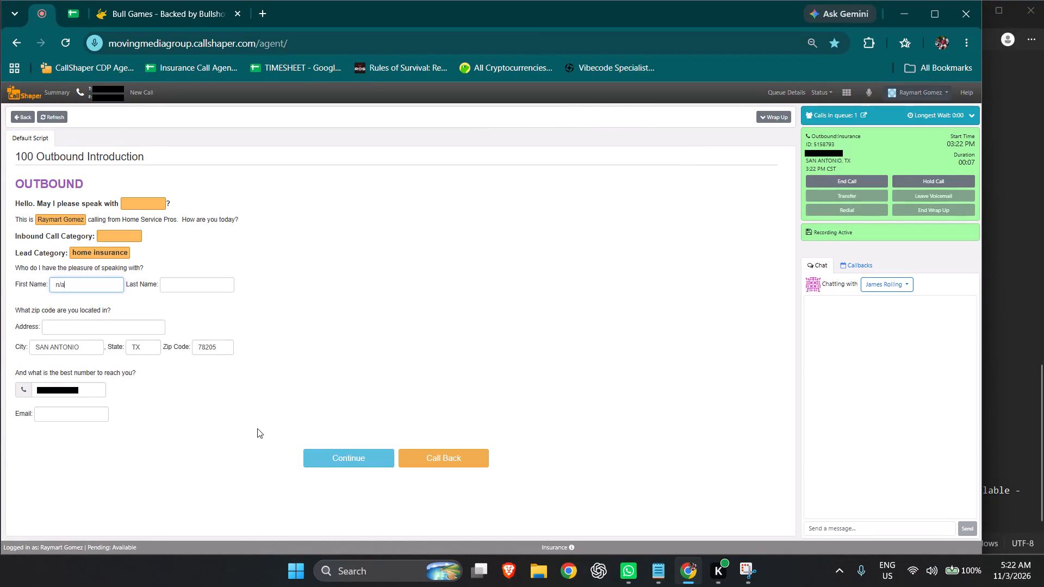
{"action": "left_click", "coordinate": [316, 452]}
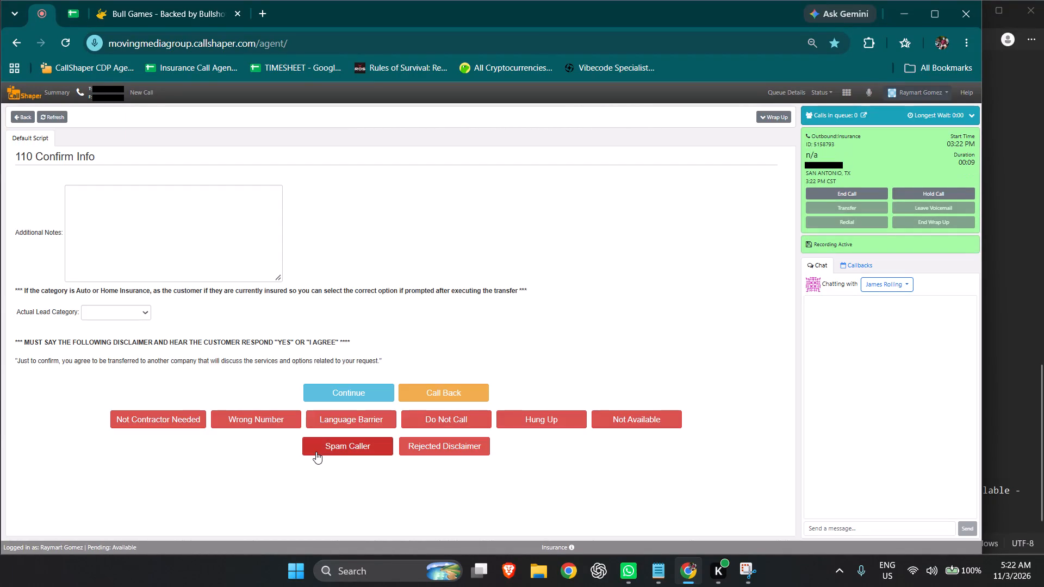
Enter "no contractor needed" in the San Antonio, TX lead's additional notes.
{"action": "left_click", "coordinate": [196, 204]}
{"action": "type", "text": "no contractor neee"}
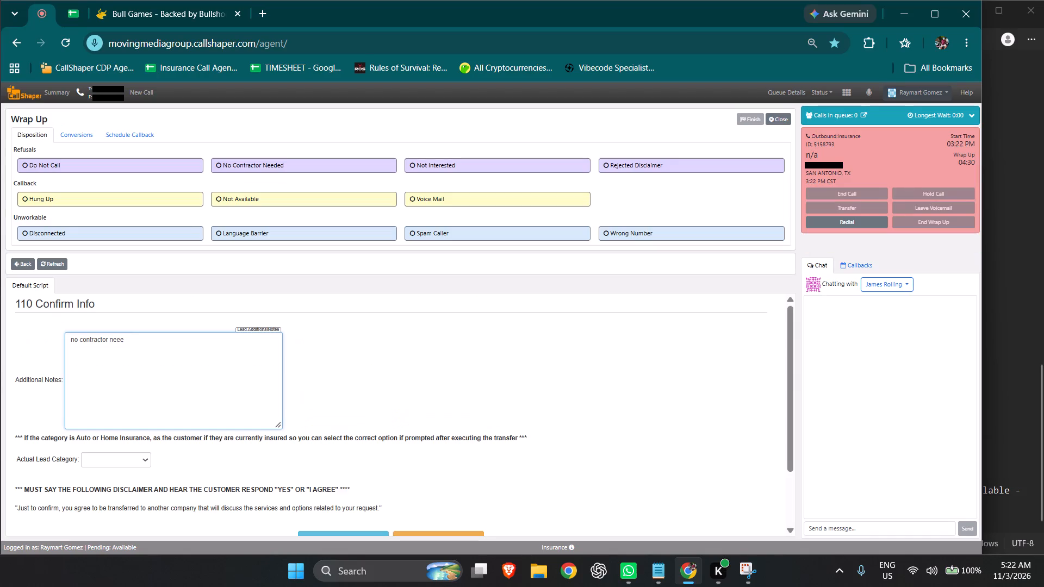
{"action": "key", "text": "BackSpace"}
{"action": "type", "text": "ded"}
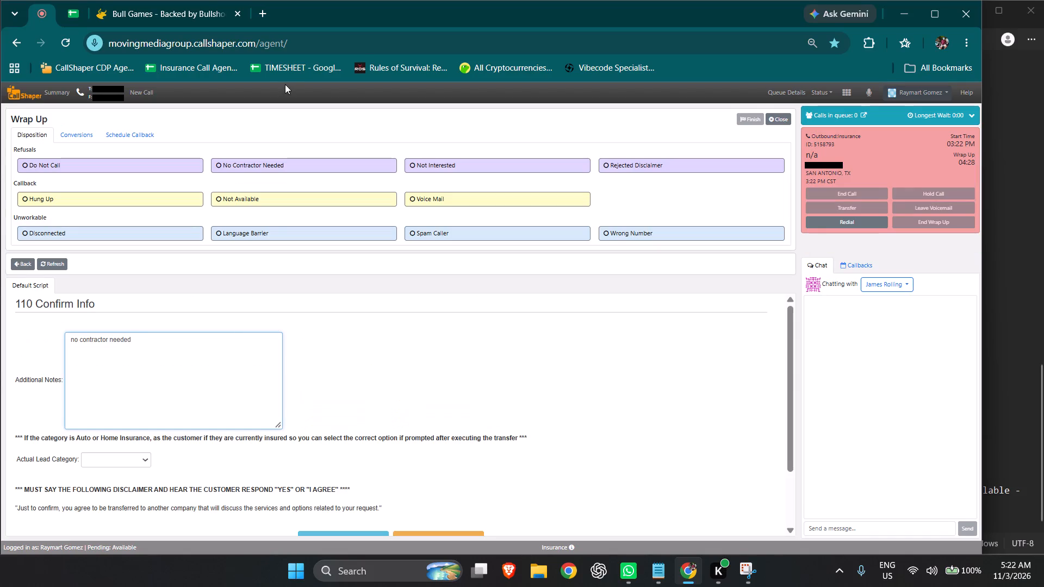
Disposition the San Antonio, TX call as No Contractor Needed and end its wrap-up.
{"action": "left_click", "coordinate": [262, 166]}
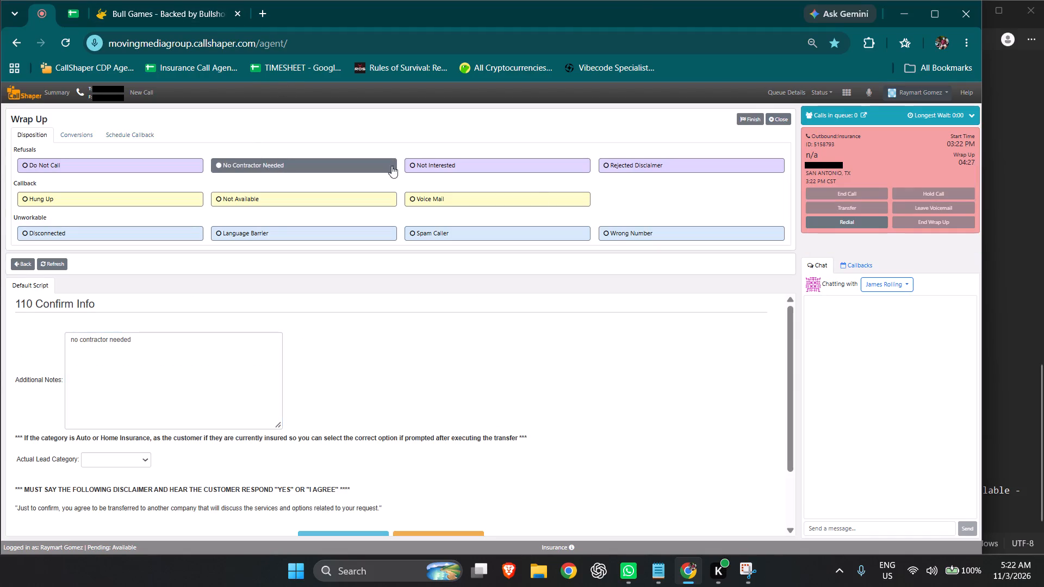
{"action": "left_click", "coordinate": [750, 119]}
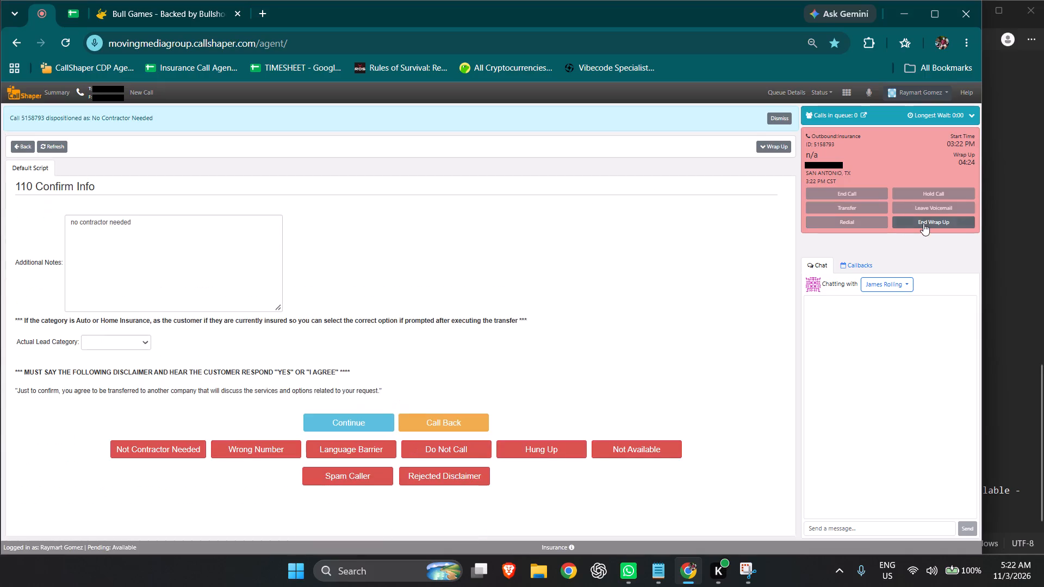
{"action": "left_click", "coordinate": [923, 223]}
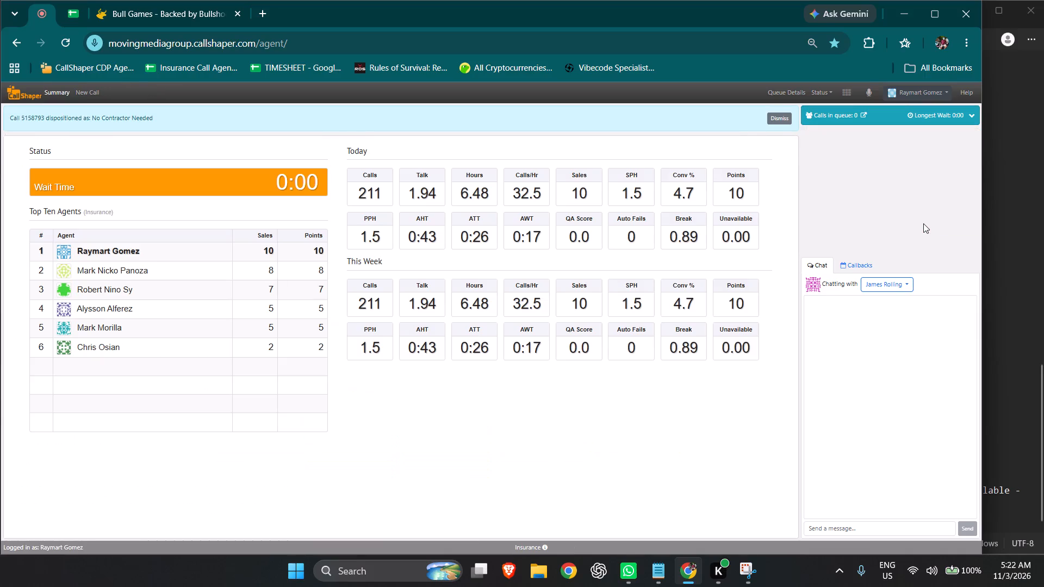
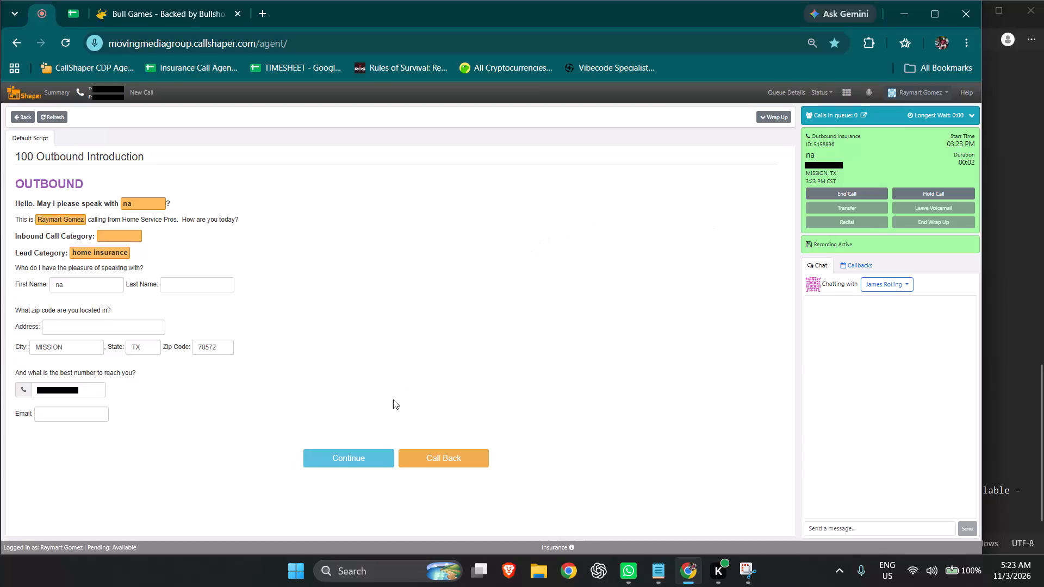
Continue the Mission, TX lead's script to the Confirm Info page and add another "left vm" line to the additional notes.
{"action": "left_click", "coordinate": [334, 458]}
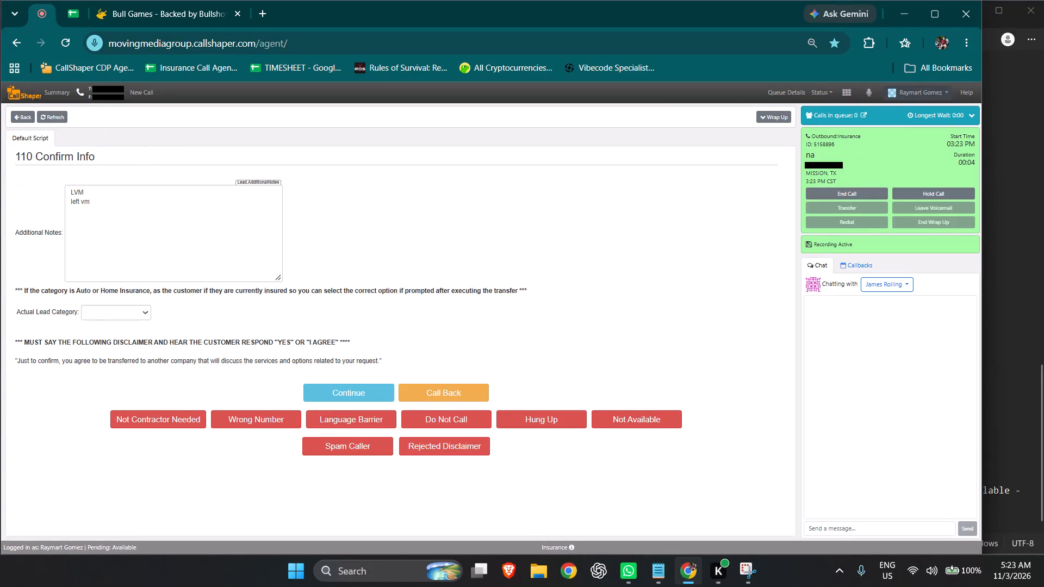
{"action": "left_click", "coordinate": [196, 264]}
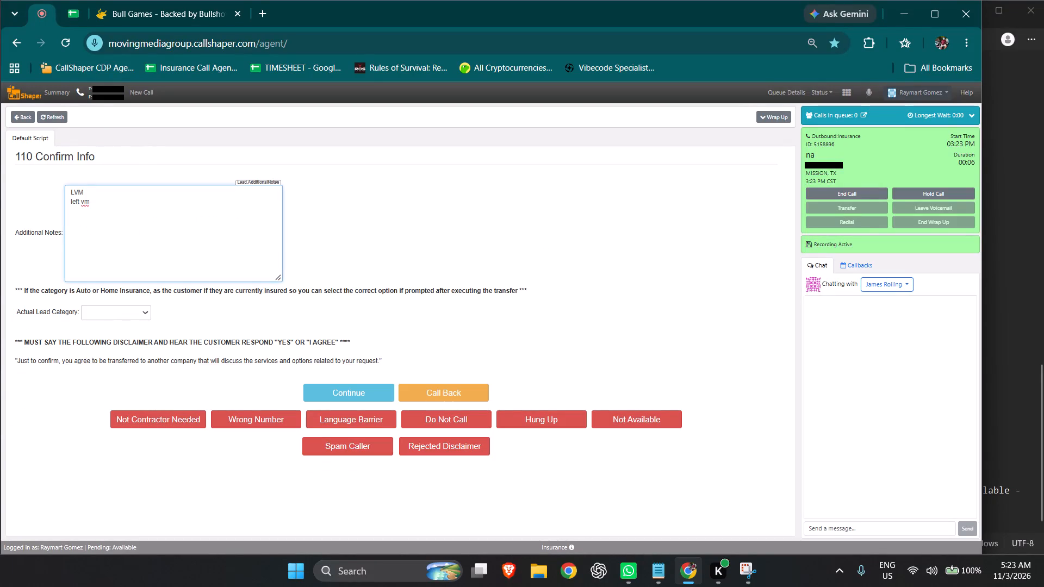
{"action": "triple_click", "coordinate": [196, 264]}
{"action": "key", "text": "ctrl+c"}
{"action": "key", "text": "Down"}
{"action": "key", "text": "Return"}
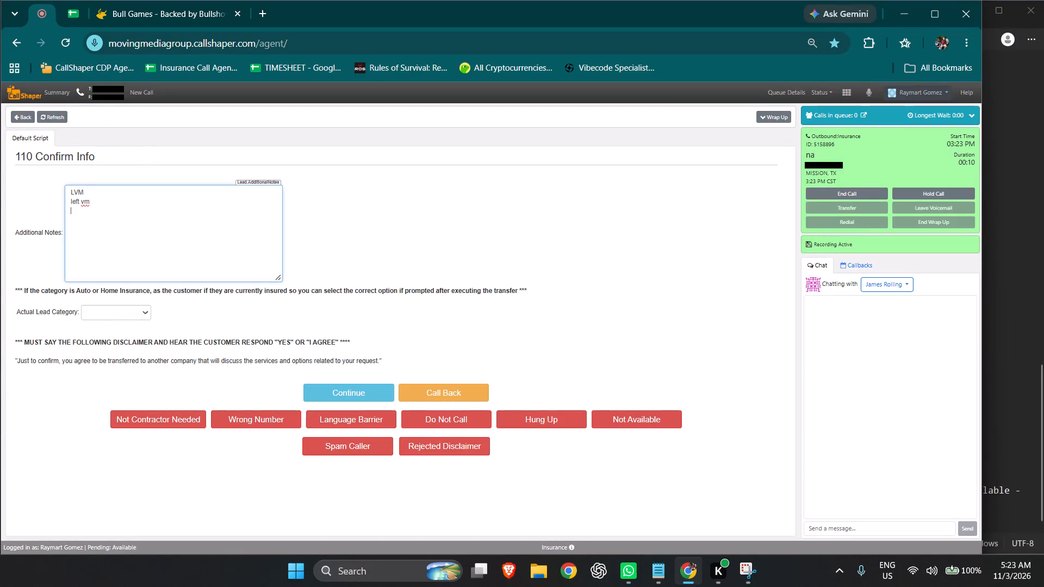
{"action": "key", "text": "ctrl+v"}
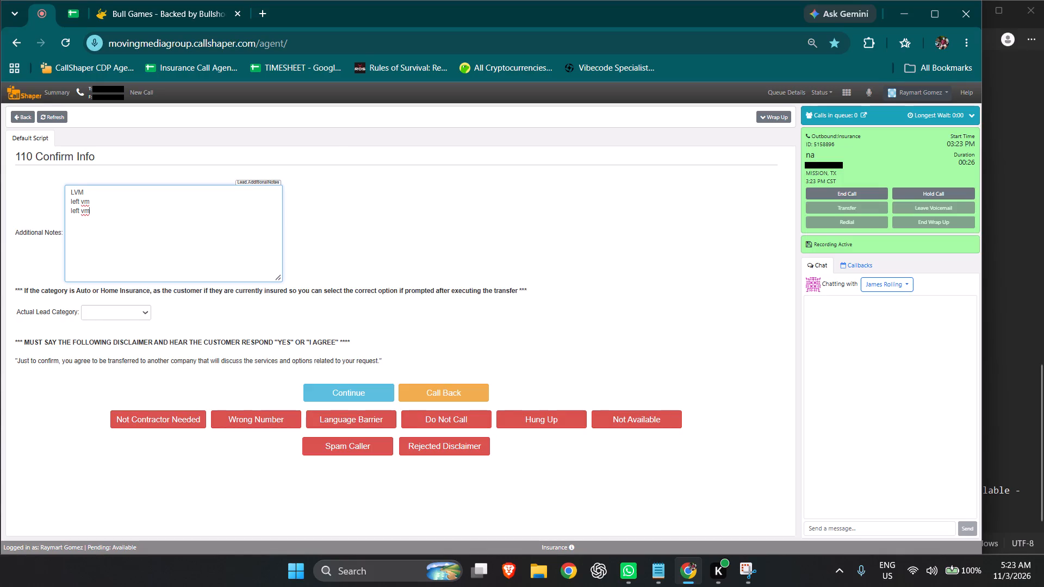
End the Mission, TX call, disposition it as Not Available, and end its wrap-up.
{"action": "left_click", "coordinate": [807, 193]}
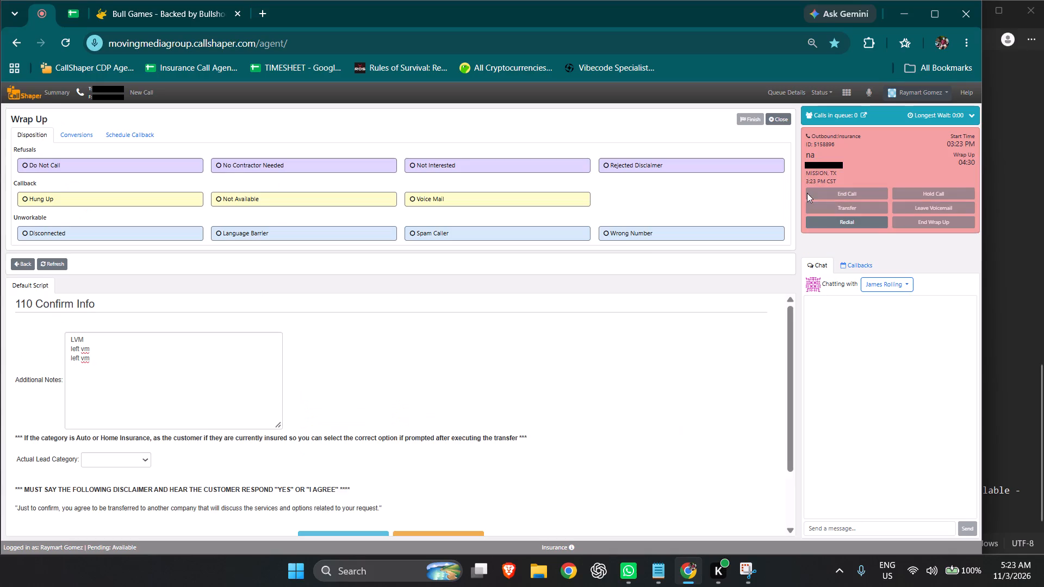
{"action": "left_click", "coordinate": [357, 203]}
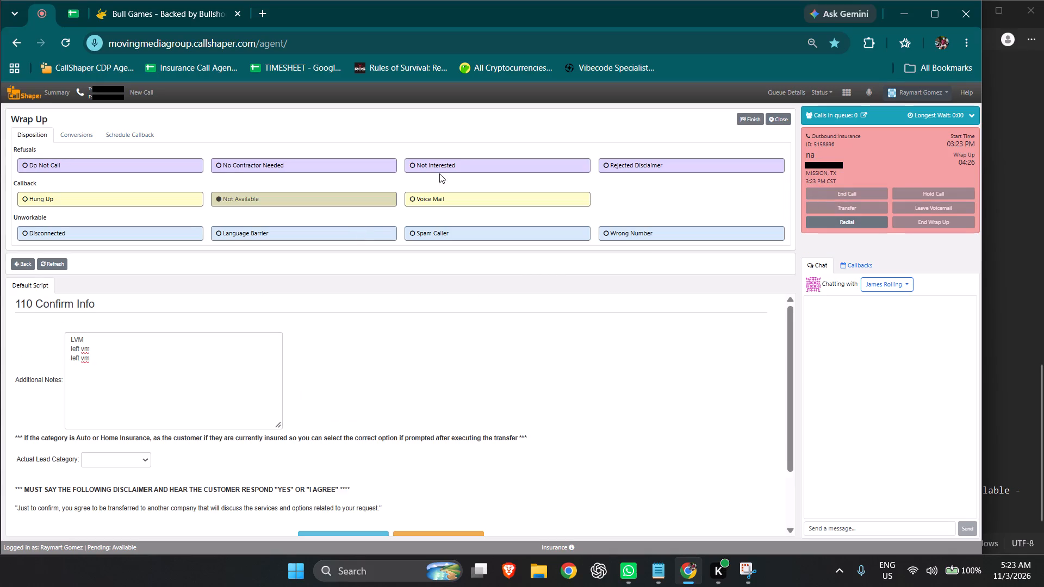
{"action": "left_click", "coordinate": [747, 116]}
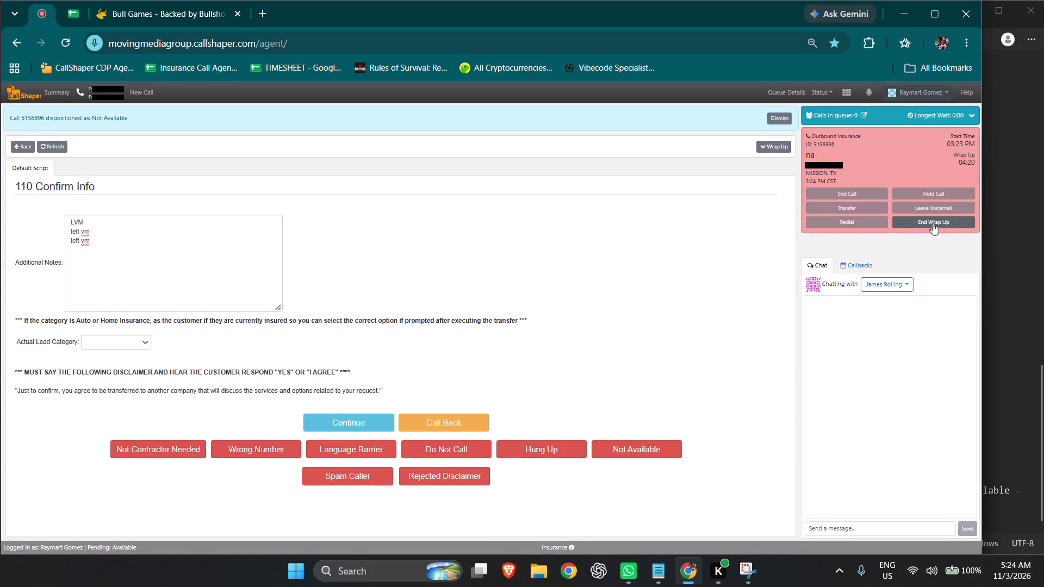
{"action": "left_click", "coordinate": [933, 223]}
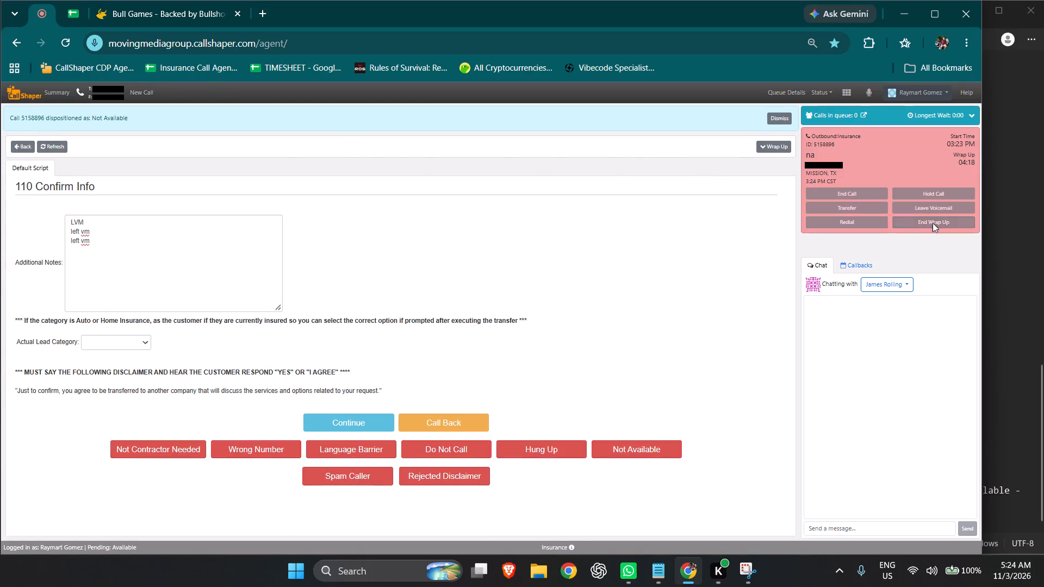
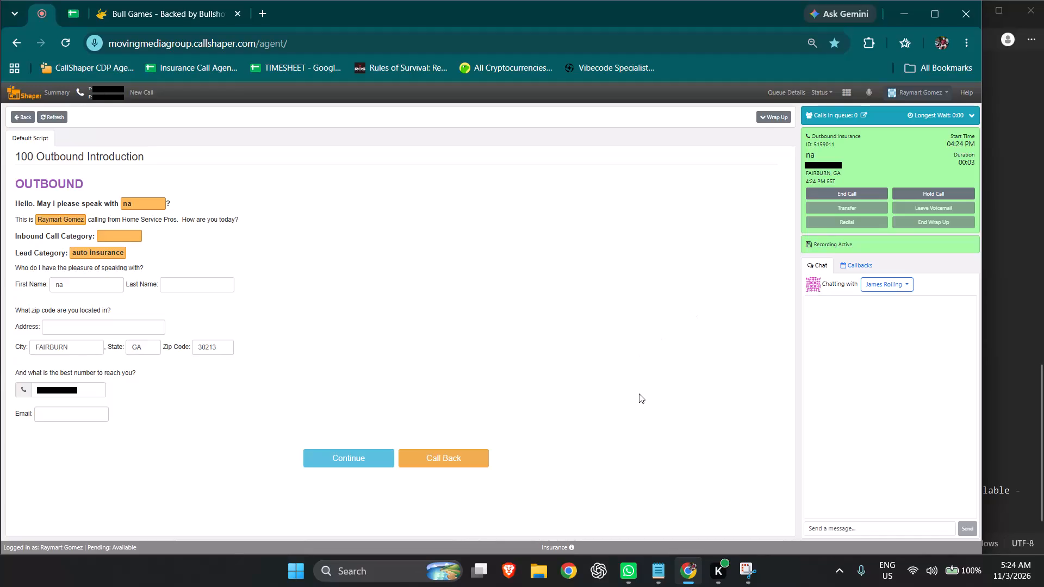
Continue the Fairburn, GA lead's script to the Confirm Info page and add a "left vm" line to the additional notes.
{"action": "left_click", "coordinate": [374, 463]}
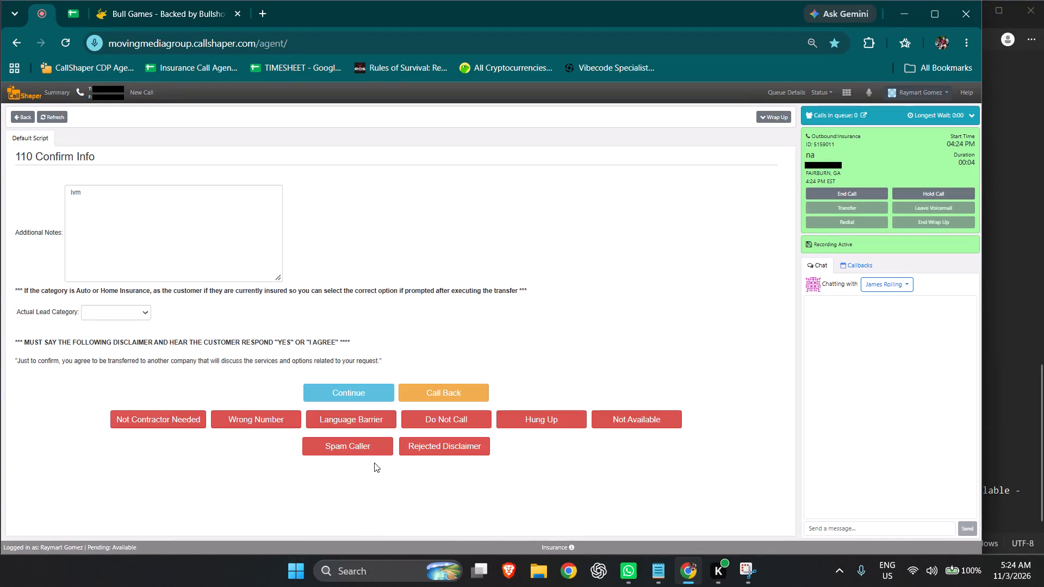
{"action": "left_click", "coordinate": [243, 239]}
{"action": "key", "text": "Return"}
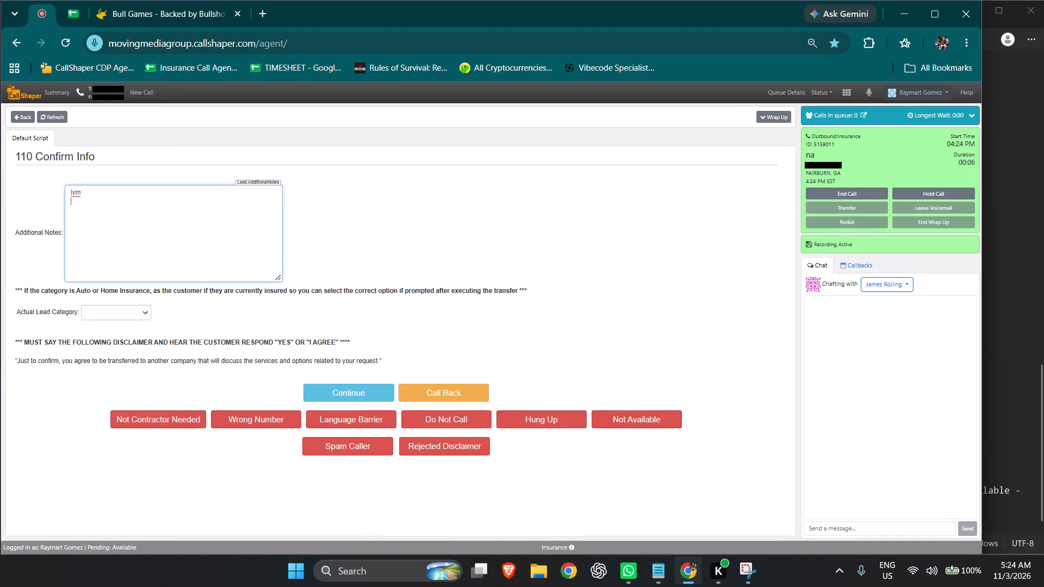
{"action": "type", "text": "left vm"}
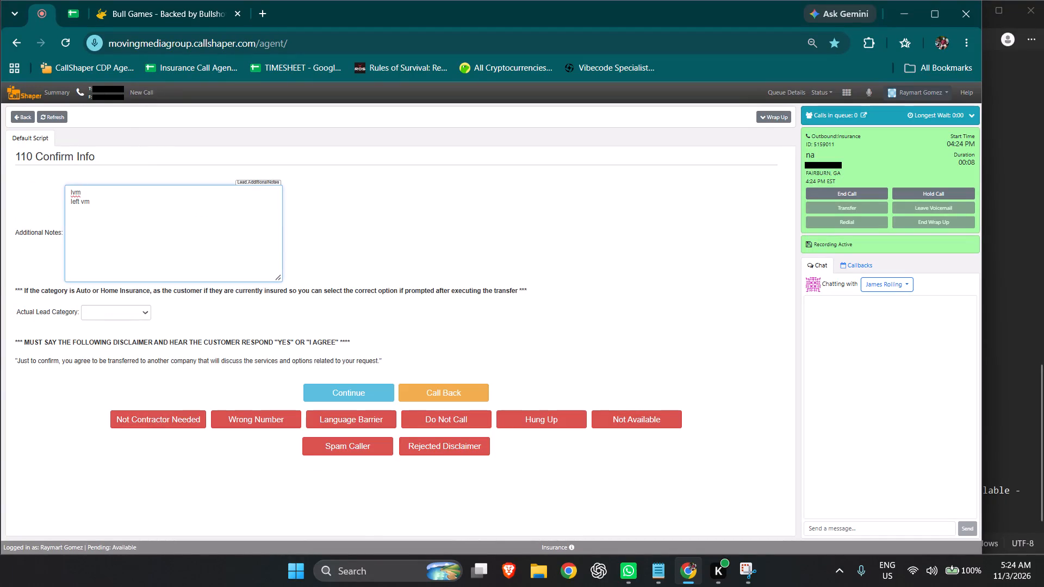
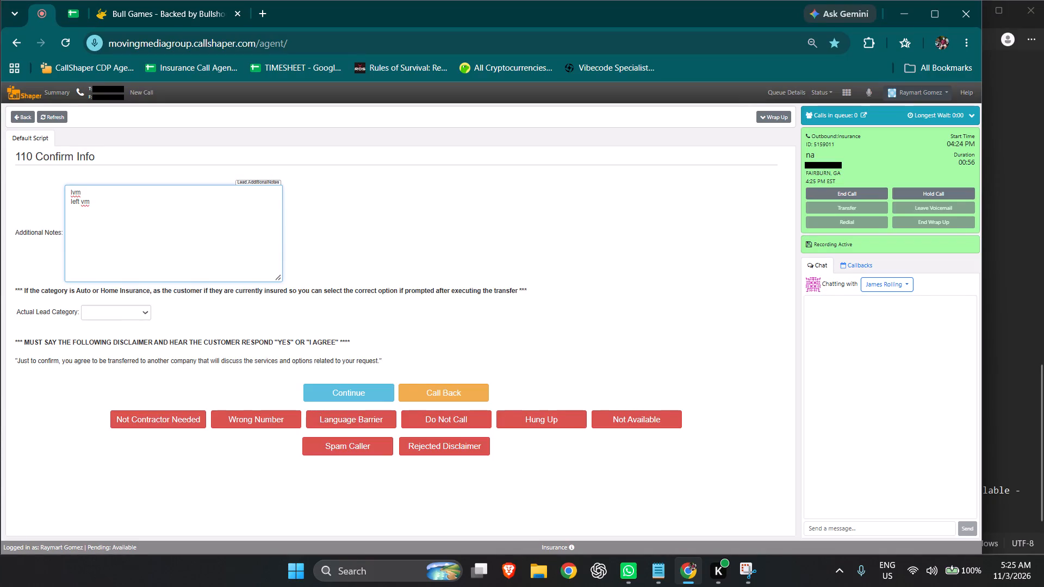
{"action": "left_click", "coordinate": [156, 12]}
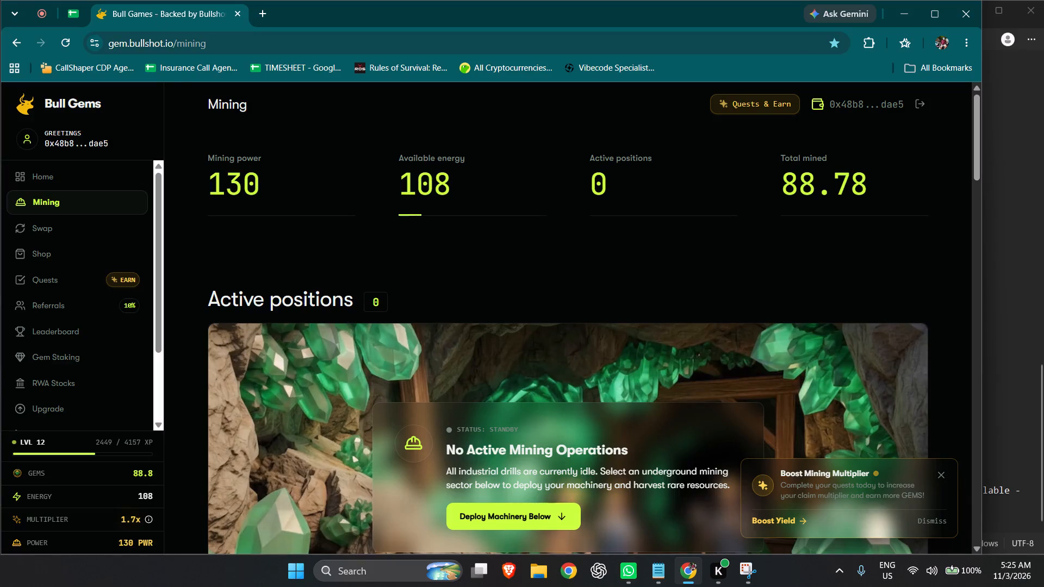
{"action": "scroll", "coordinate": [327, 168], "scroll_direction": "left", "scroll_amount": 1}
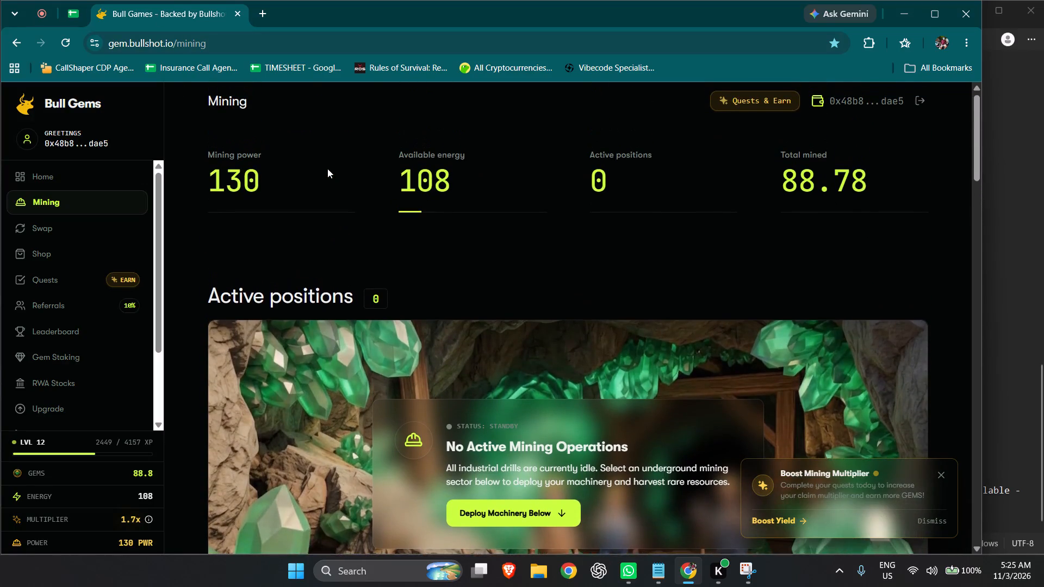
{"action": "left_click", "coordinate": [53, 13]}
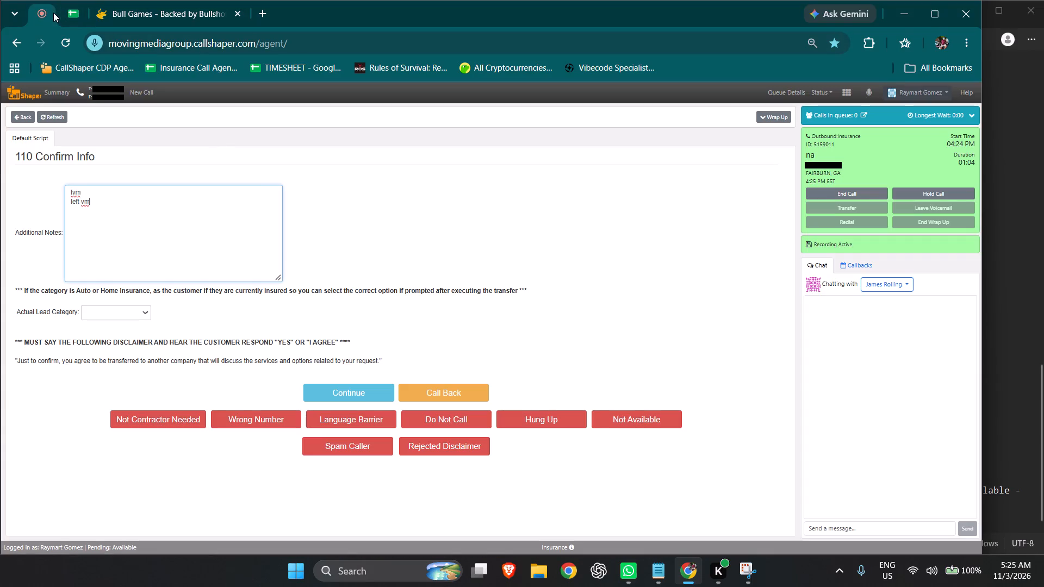
End the Fairburn, GA lead's call, disposition it as Not Available, and end the wrap-up.
{"action": "left_click", "coordinate": [828, 195]}
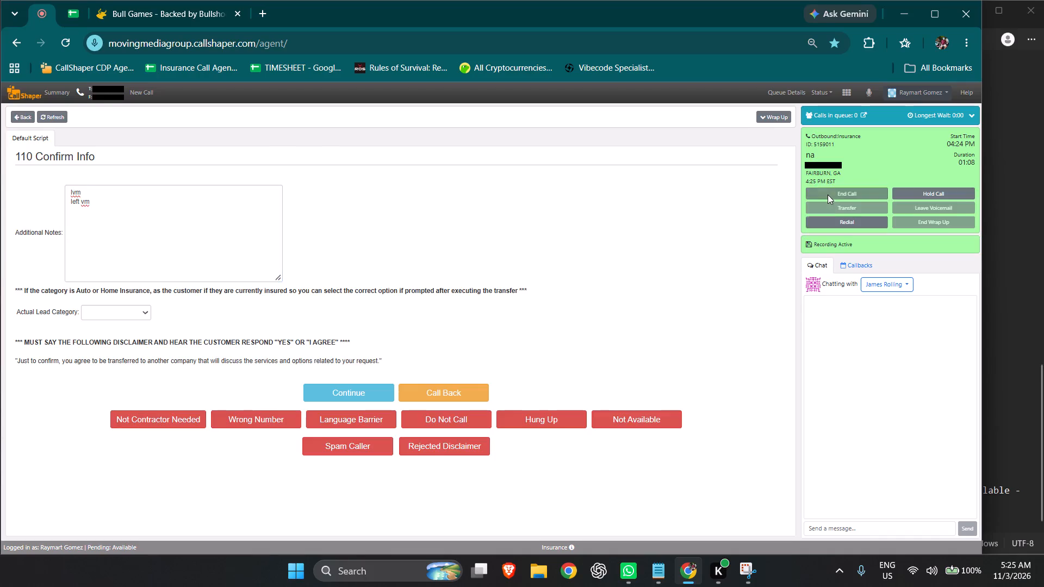
{"action": "left_click", "coordinate": [387, 200]}
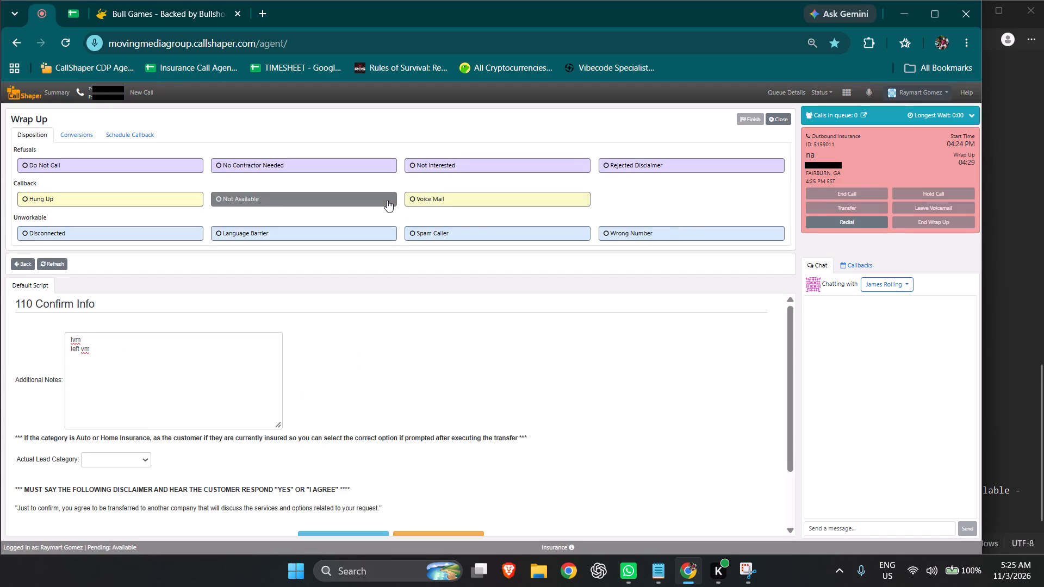
{"action": "left_click", "coordinate": [750, 116]}
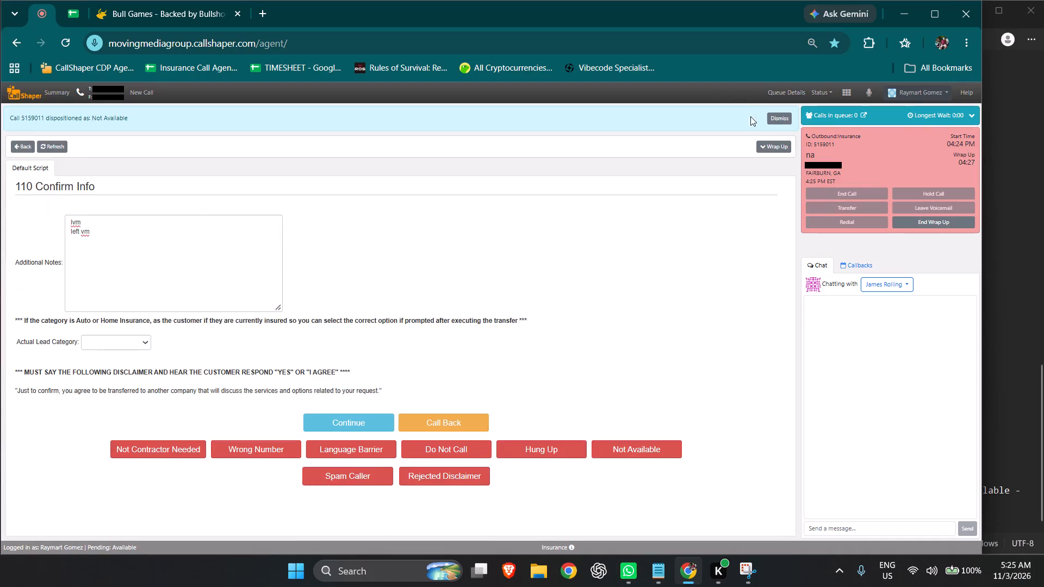
{"action": "left_click", "coordinate": [959, 220]}
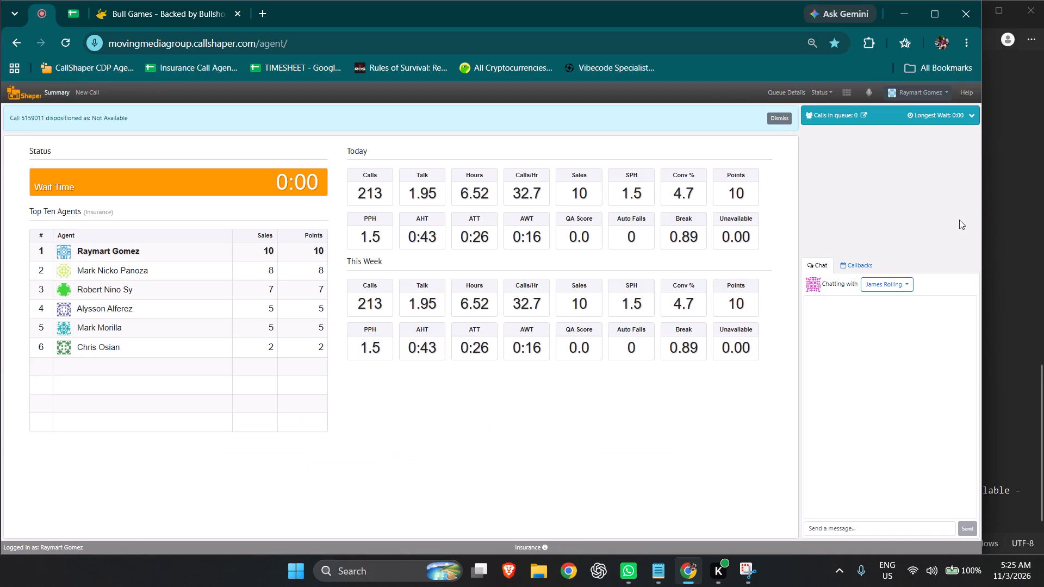
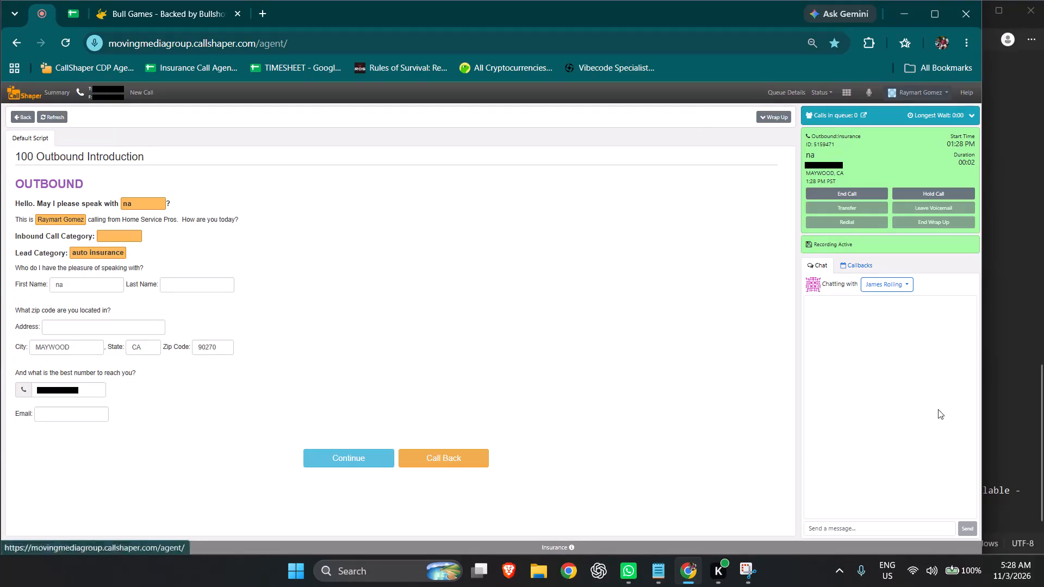
Continue the Maywood, CA lead's script to Confirm Info and add "language barrier" as a new line in the additional notes.
{"action": "left_click", "coordinate": [381, 453]}
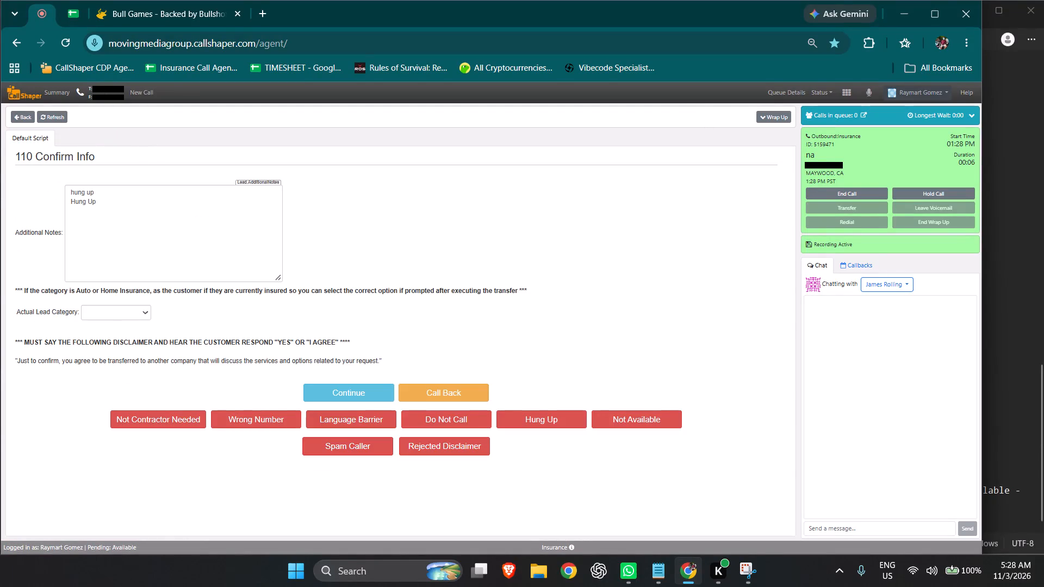
{"action": "triple_click", "coordinate": [128, 193]}
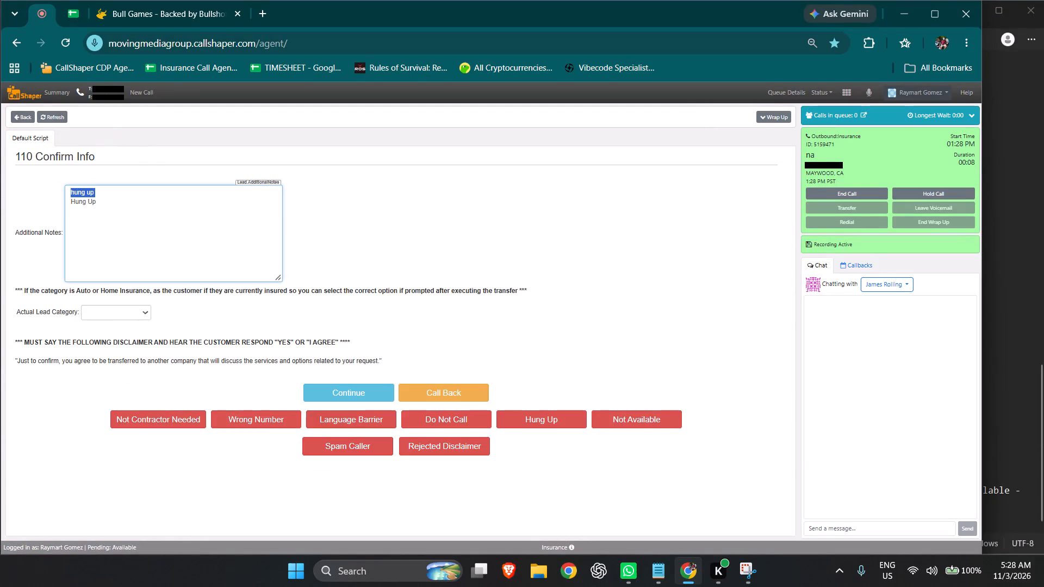
{"action": "key", "text": "ctrl+c"}
{"action": "left_click", "coordinate": [135, 203]}
{"action": "key", "text": "Return"}
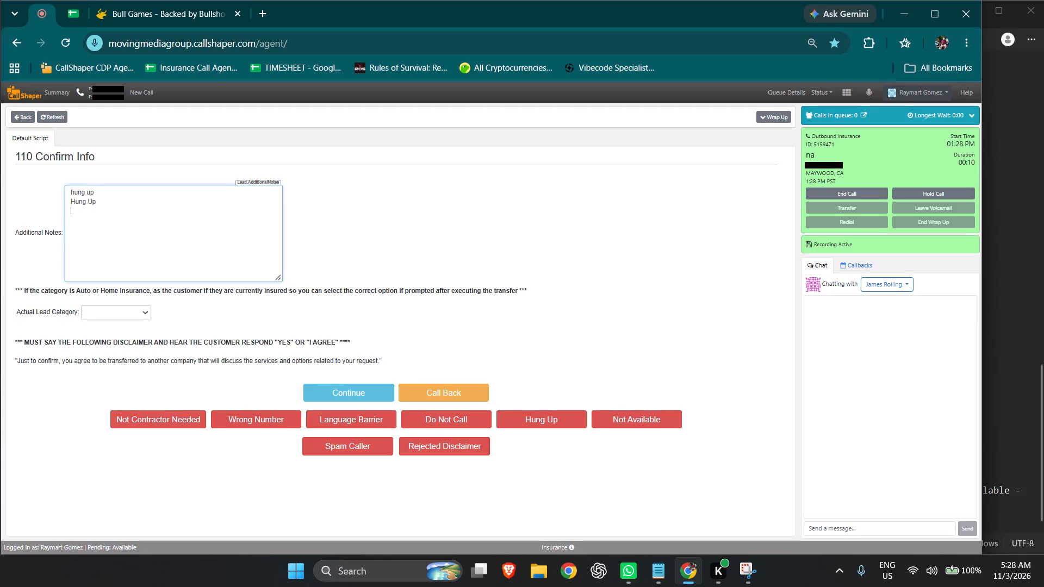
{"action": "key", "text": "ctrl+v"}
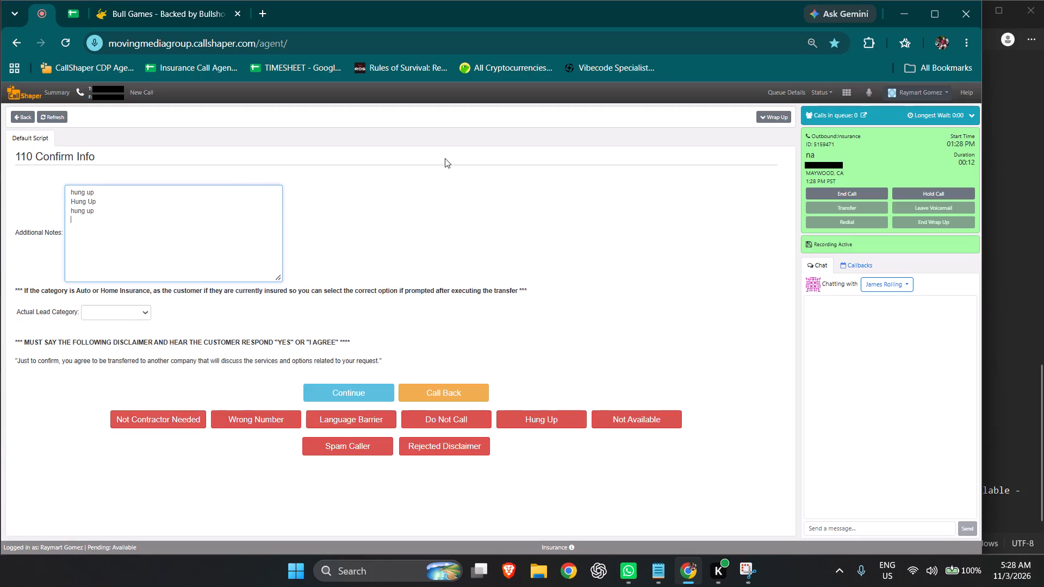
{"action": "left_click_drag", "start_coordinate": [166, 220], "coordinate": [158, 221]}
{"action": "left_click_drag", "start_coordinate": [158, 221], "coordinate": [56, 213]}
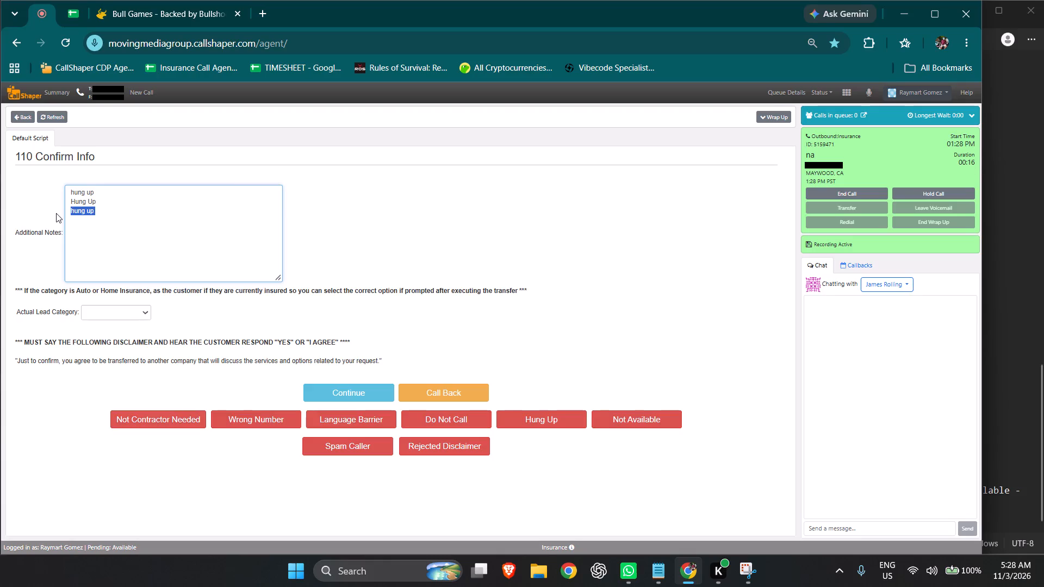
{"action": "type", "text": "lanuage"}
{"action": "key", "text": "BackSpace"}
{"action": "key", "text": "BackSpace"}
{"action": "key", "text": "BackSpace"}
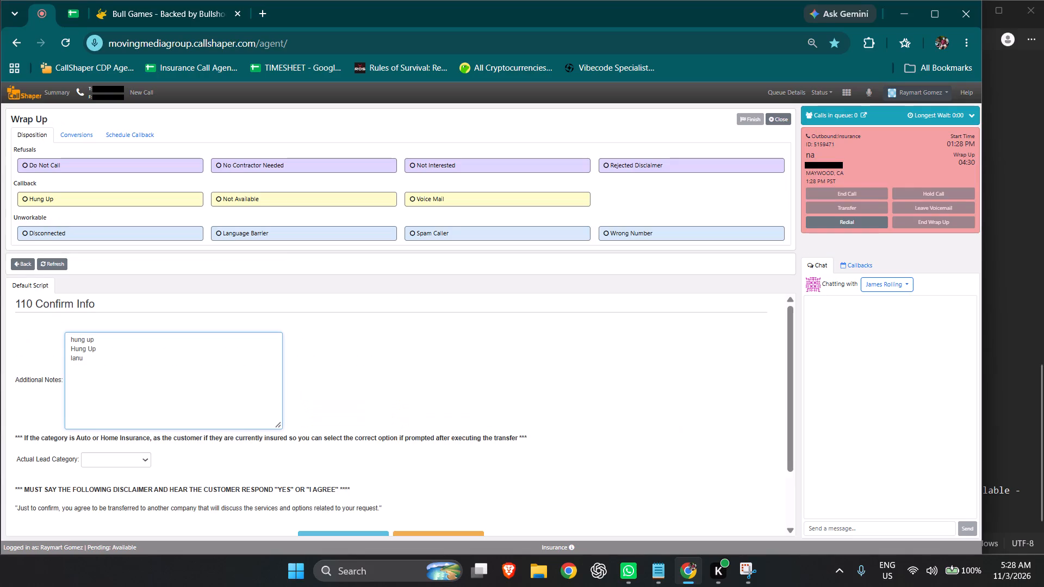
{"action": "key", "text": "BackSpace"}
{"action": "type", "text": "guage"}
{"action": "key", "text": "space"}
{"action": "type", "text": "ba"}
{"action": "type", "text": "rrier"}
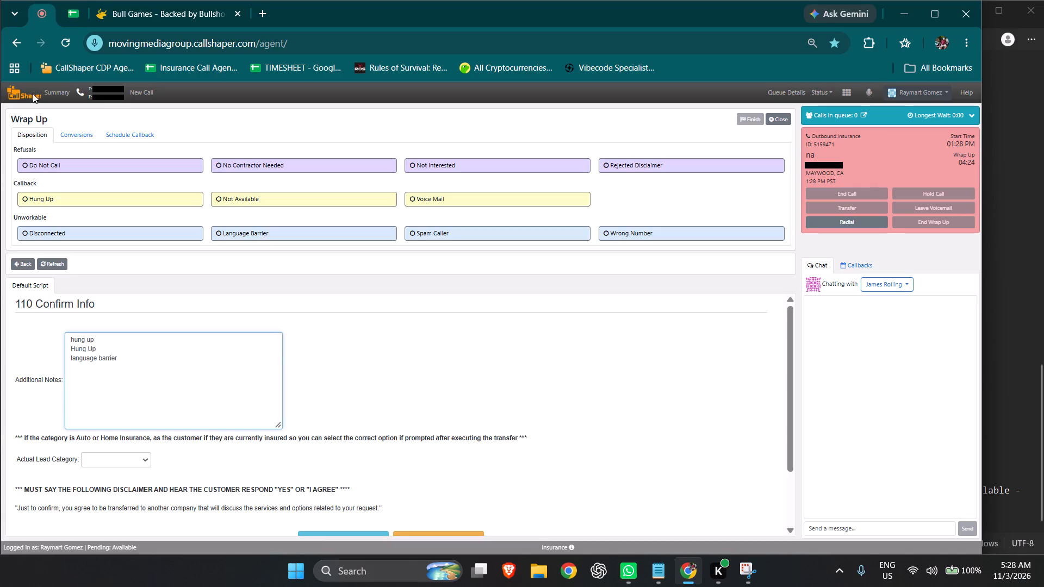
Disposition the Maywood, CA lead's call as Language Barrier and end the wrap-up.
{"action": "left_click", "coordinate": [281, 236]}
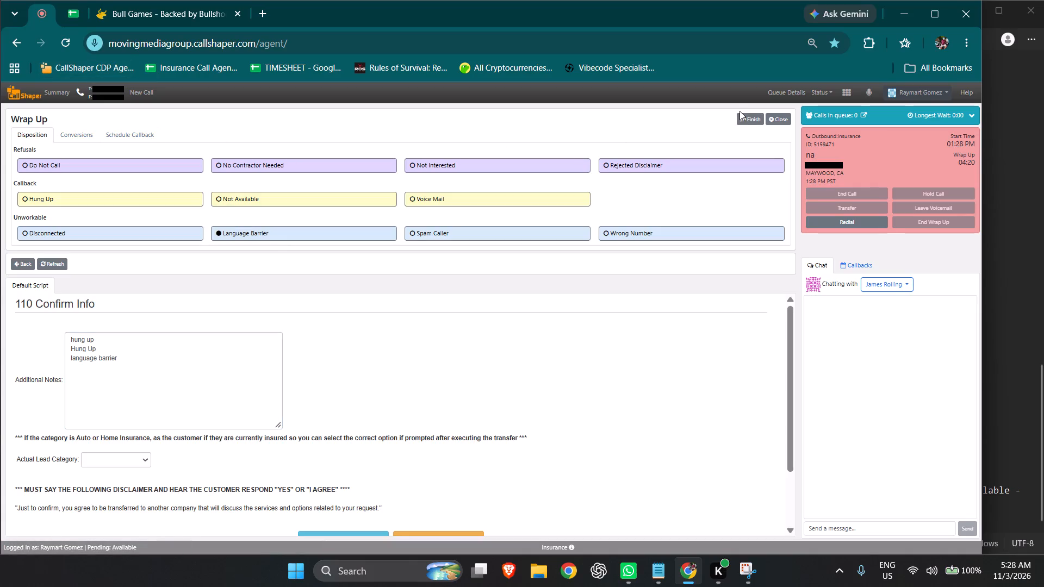
{"action": "left_click", "coordinate": [743, 113]}
{"action": "left_click", "coordinate": [761, 115]}
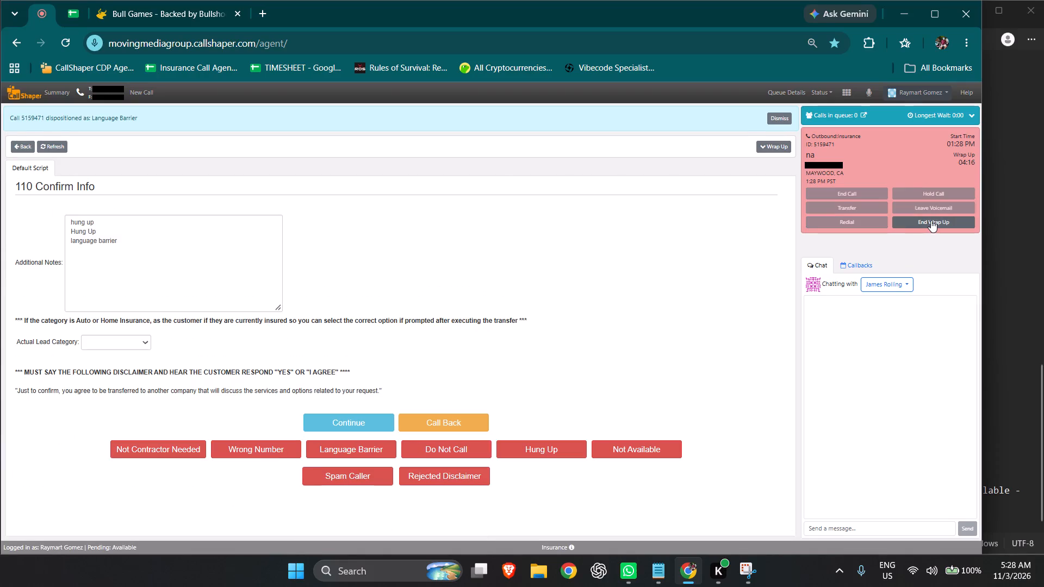
{"action": "left_click", "coordinate": [931, 220]}
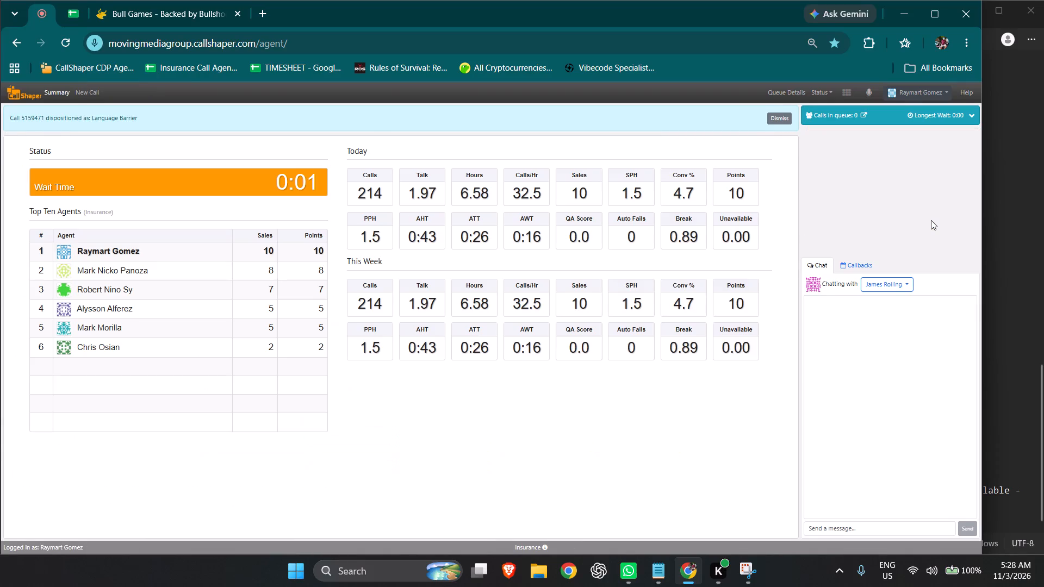
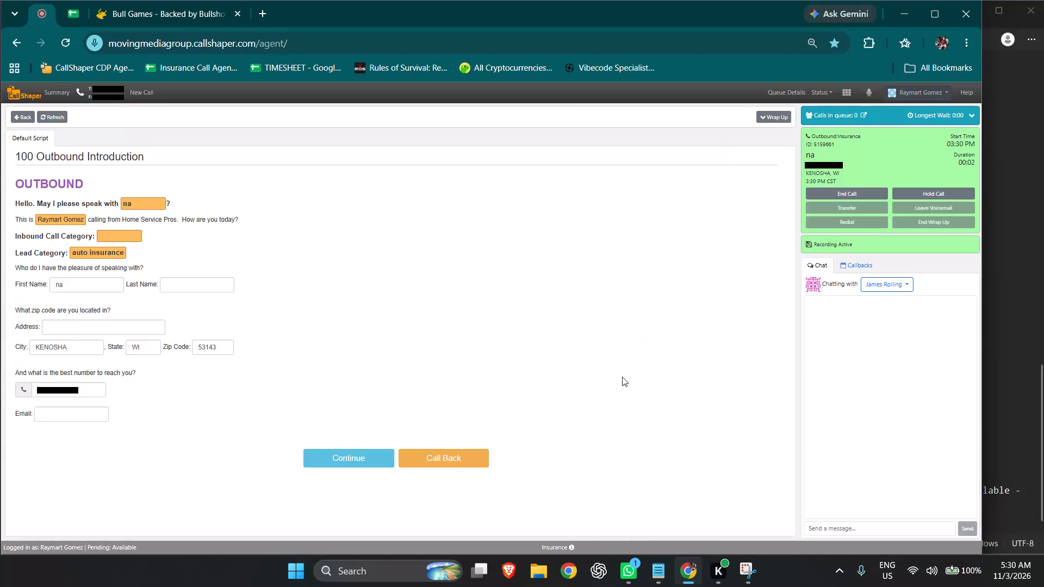
Continue the Kenosha, WI lead's script to Confirm Info and add "do not call" as a new line in the additional notes.
{"action": "left_click", "coordinate": [374, 451]}
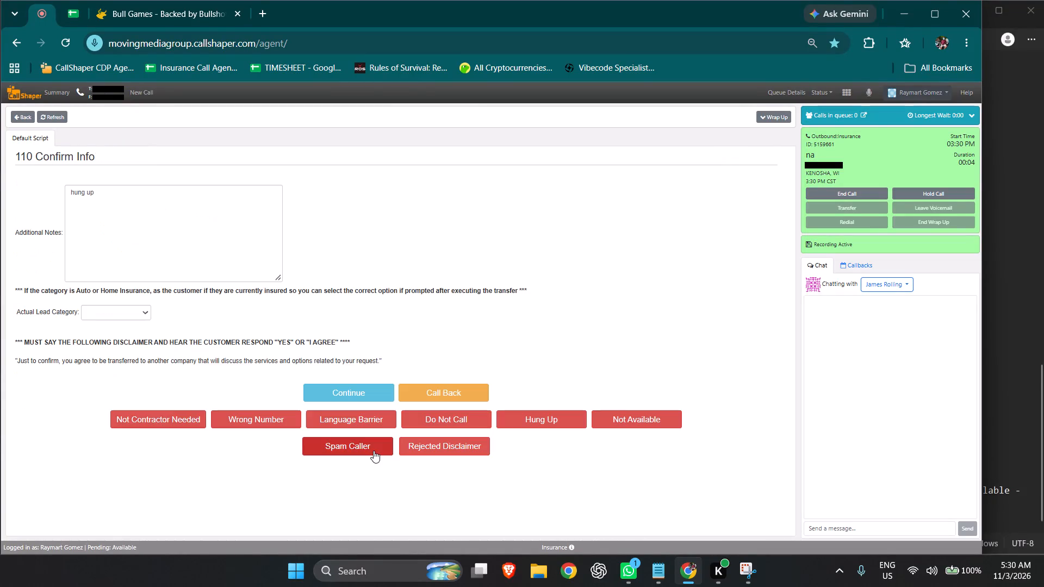
{"action": "left_click", "coordinate": [231, 237]}
{"action": "key", "text": "ctrl+a"}
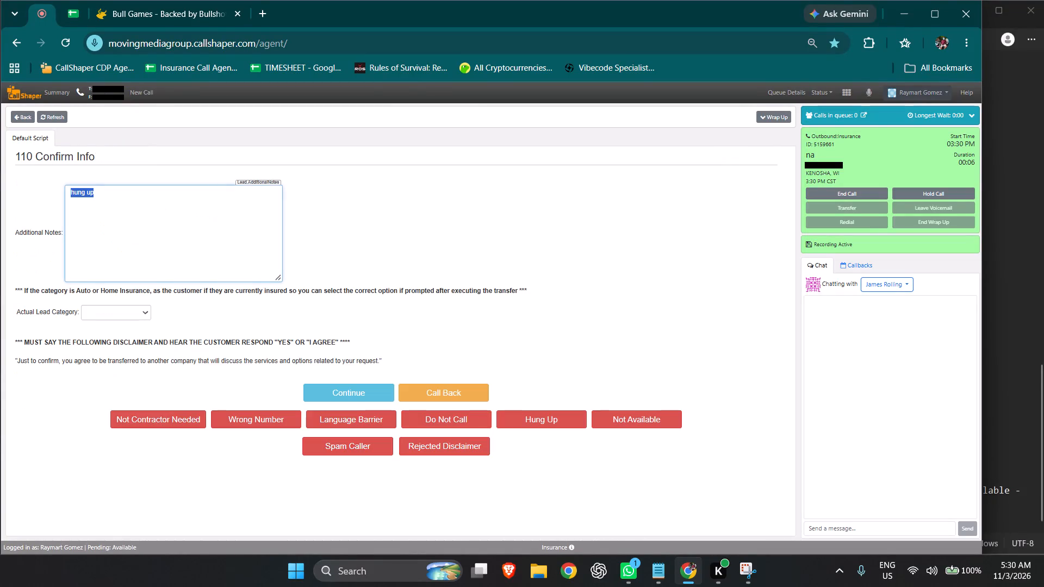
{"action": "key", "text": "Down"}
{"action": "key", "text": "Return"}
{"action": "key", "text": "ctrl+v"}
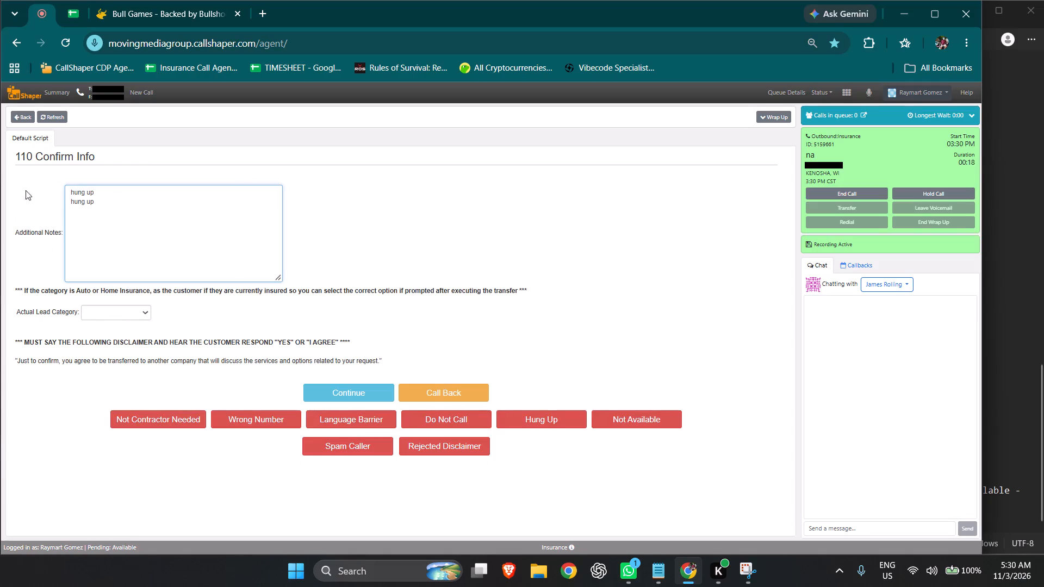
{"action": "left_click_drag", "start_coordinate": [84, 214], "coordinate": [58, 198]}
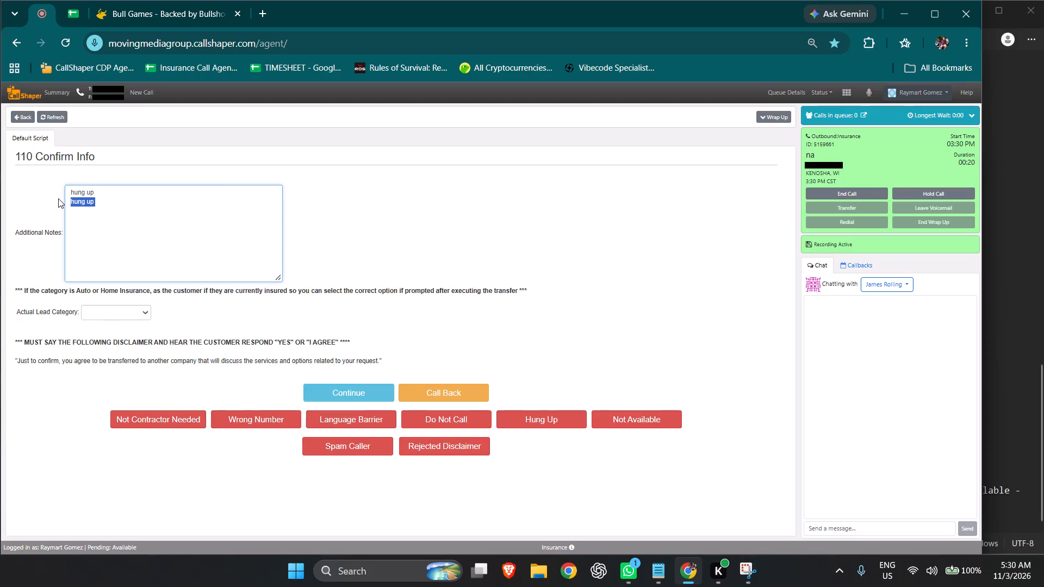
{"action": "type", "text": "do not call"}
{"action": "left_click", "coordinate": [234, 302]}
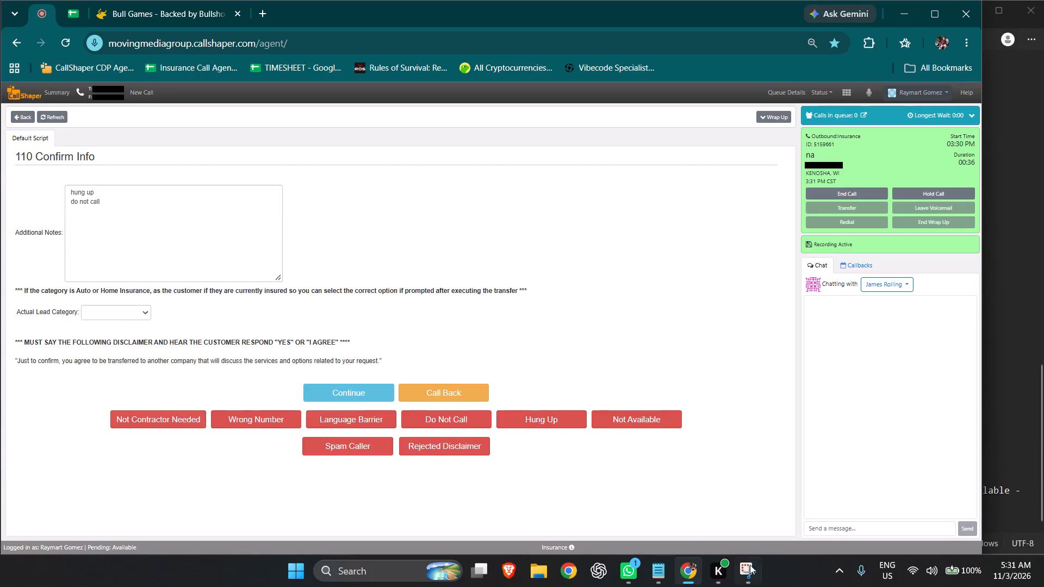
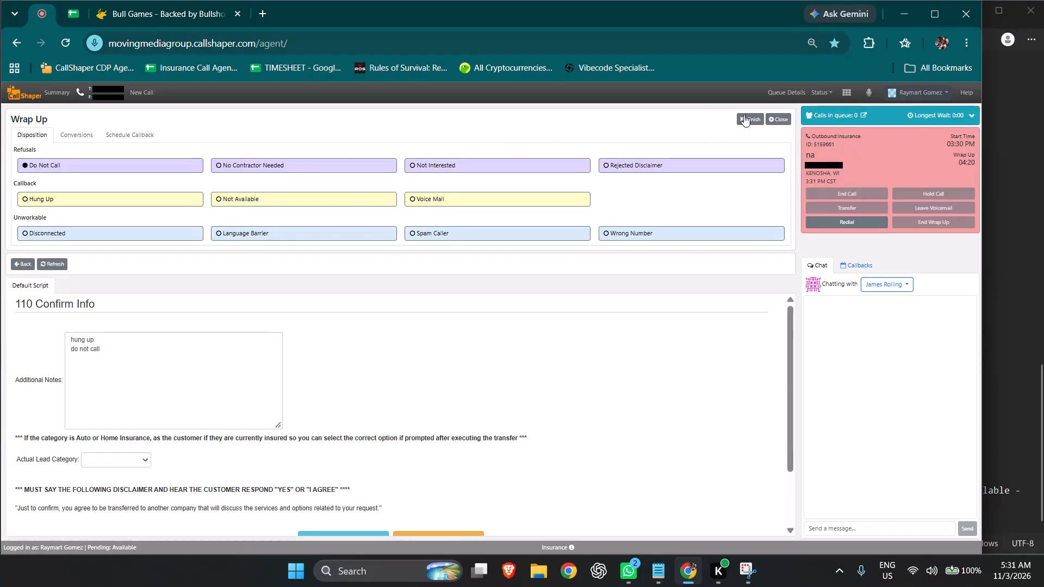
Finish the Kenosha, WI call's disposition as Do Not Call and end the wrap-up.
{"action": "left_click", "coordinate": [754, 111]}
{"action": "left_click", "coordinate": [752, 116]}
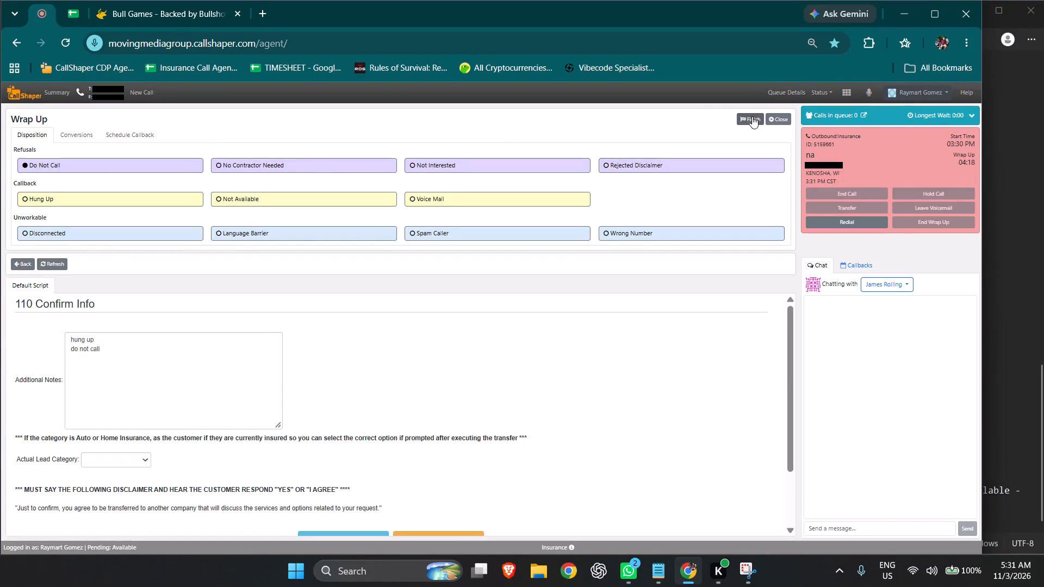
{"action": "left_click", "coordinate": [908, 224]}
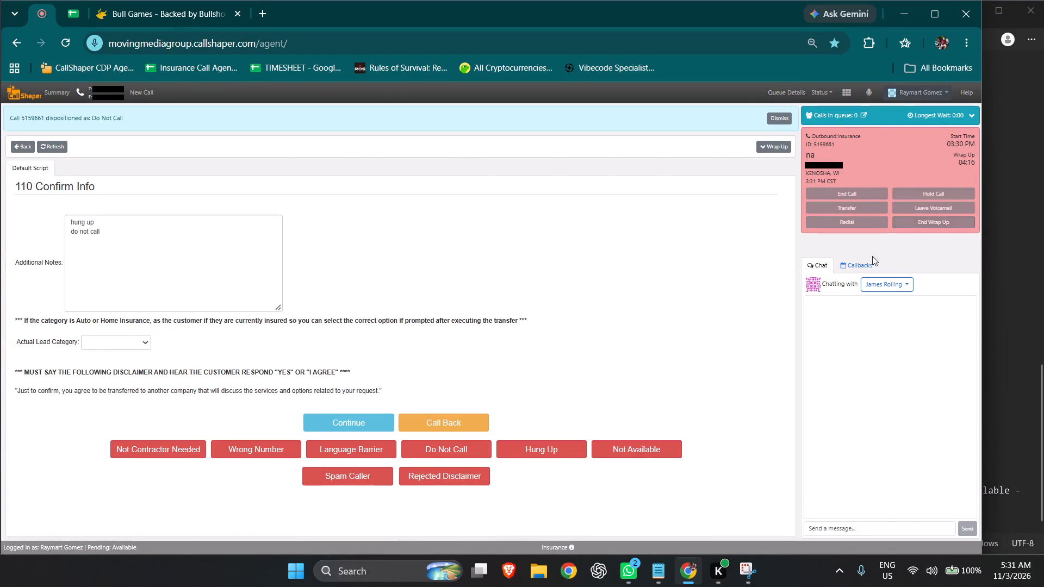
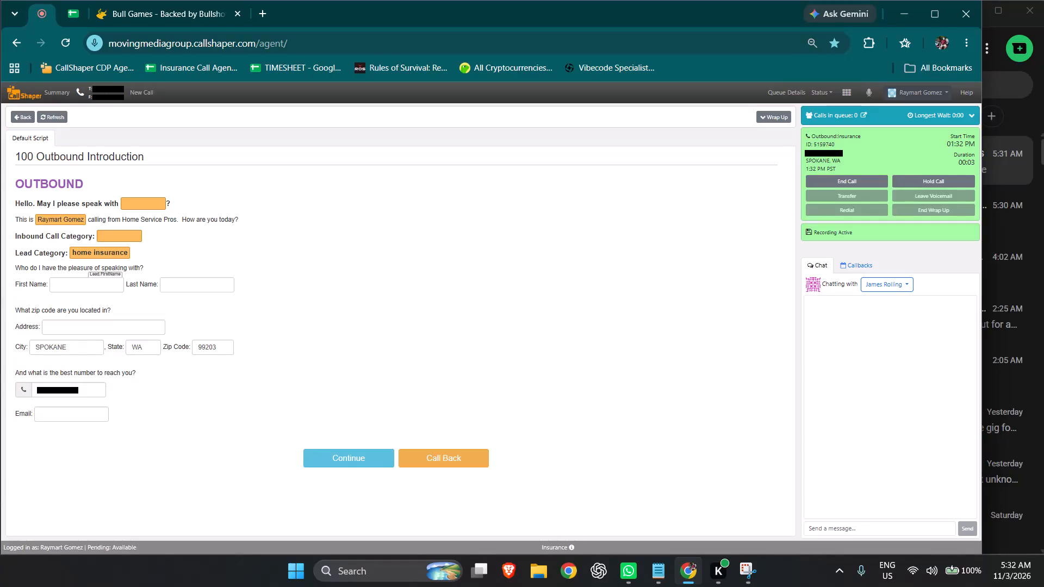
Record the Spokane, WA lead's first name as n/a and add the note "no contractor needed" on the Confirm Info page.
{"action": "left_click", "coordinate": [92, 283]}
{"action": "type", "text": "n/a"}
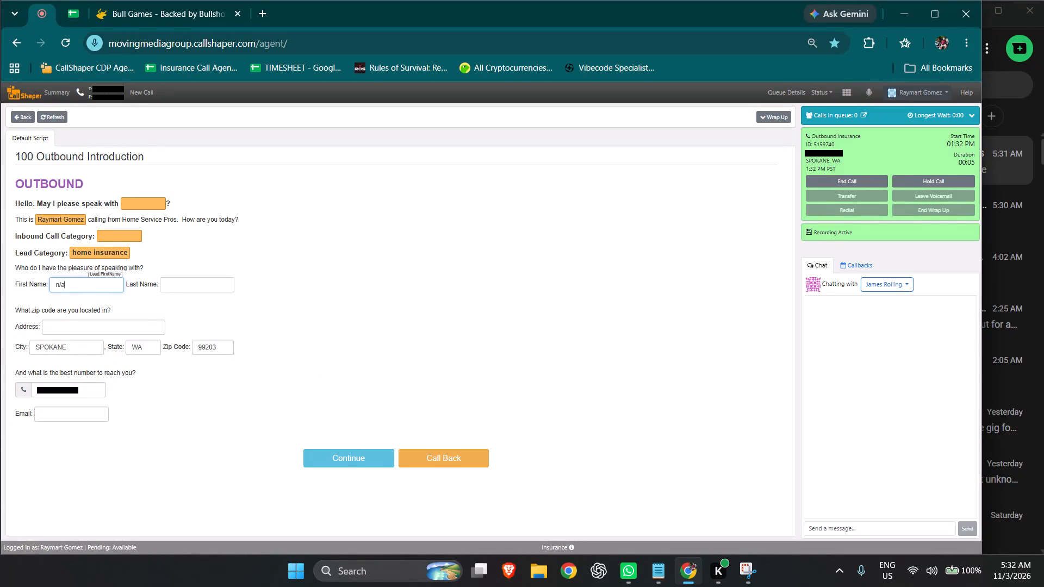
{"action": "left_click", "coordinate": [344, 457]}
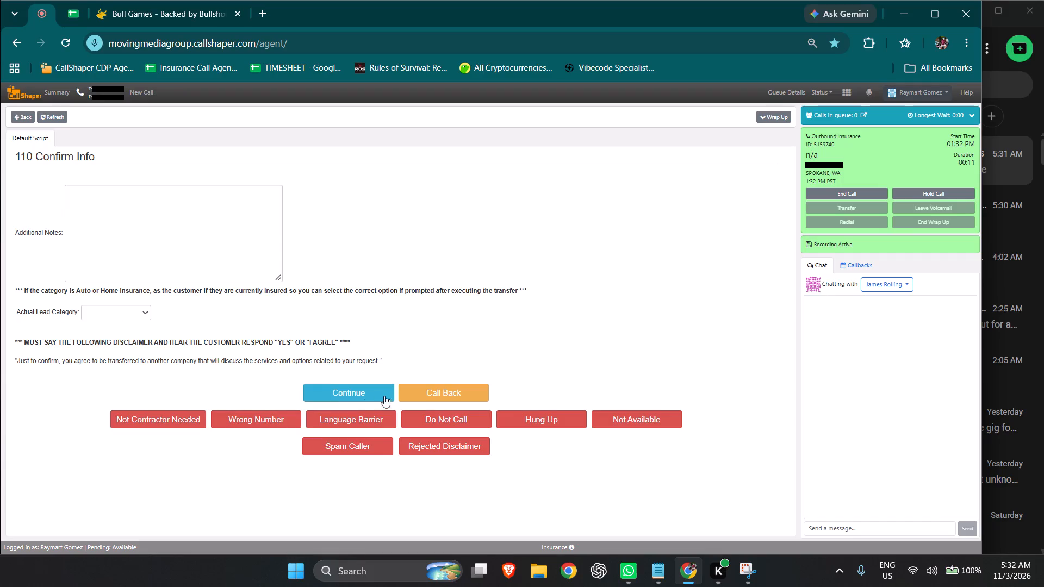
{"action": "left_click", "coordinate": [253, 205]}
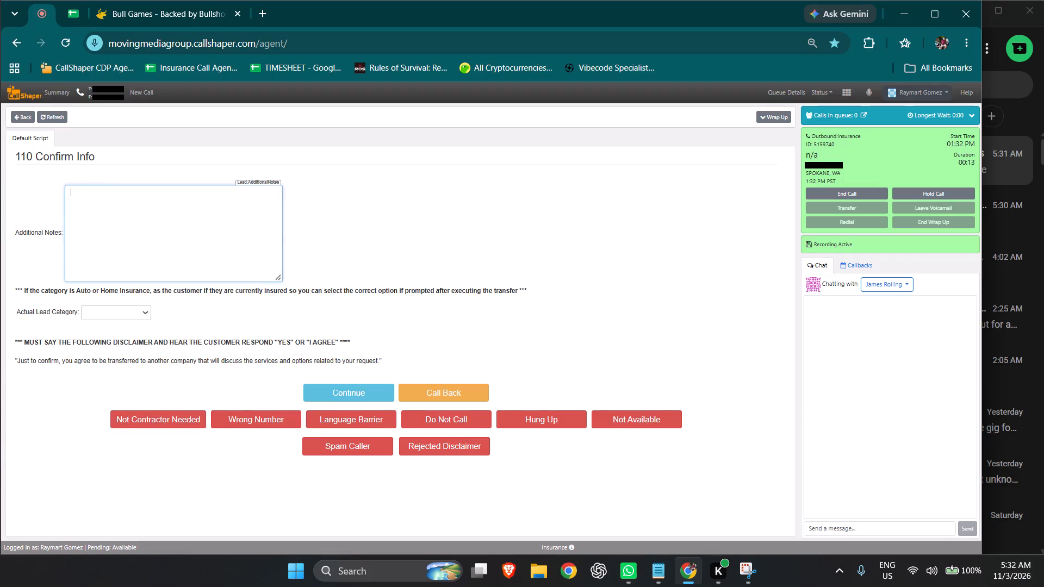
{"action": "type", "text": "no contractor needed"}
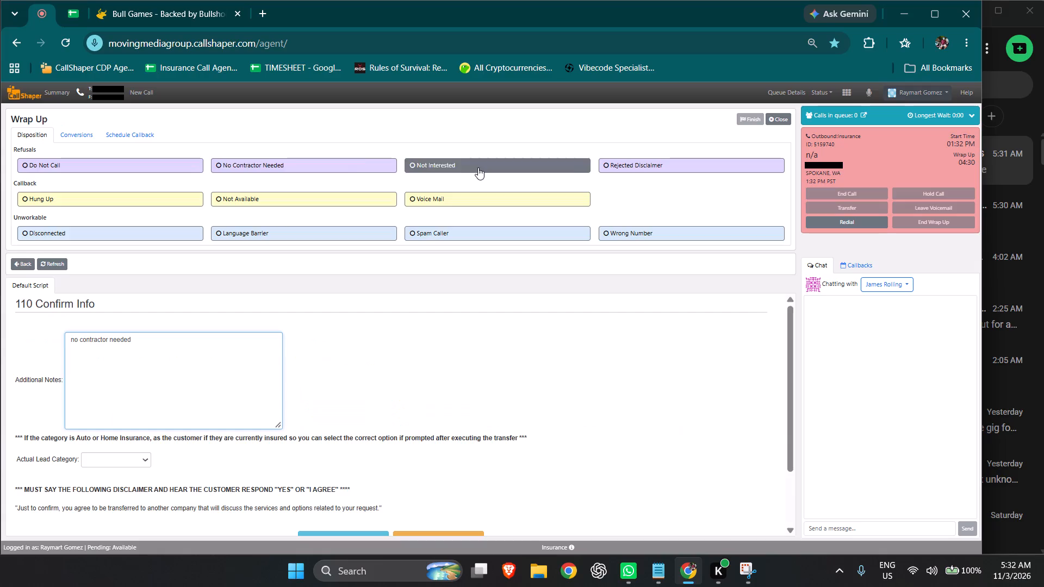
Finish the Spokane, WA call's disposition as No Contractor Needed and end the wrap-up.
{"action": "left_click", "coordinate": [357, 158]}
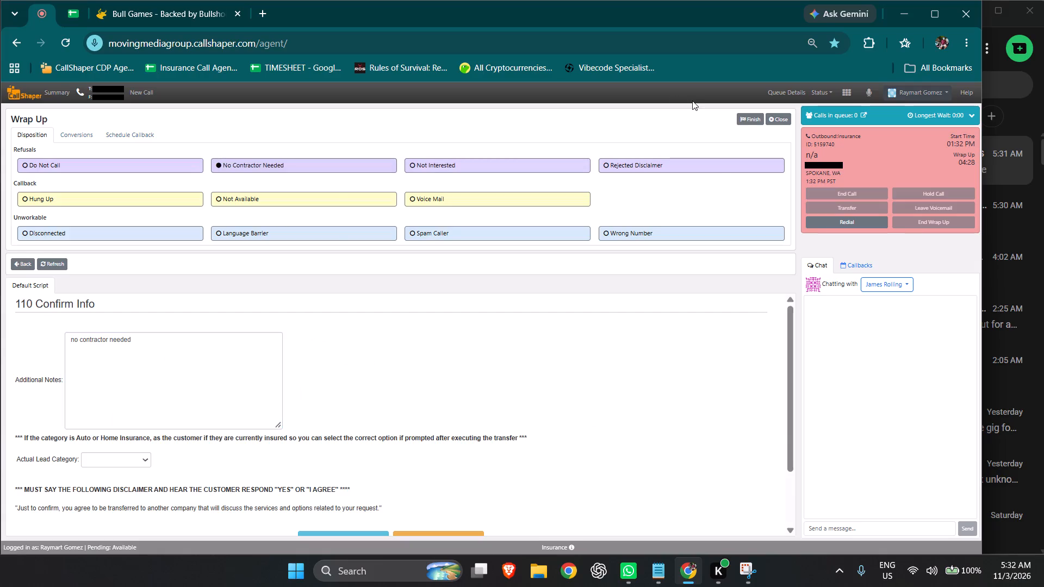
{"action": "left_click", "coordinate": [752, 123]}
{"action": "left_click", "coordinate": [910, 222]}
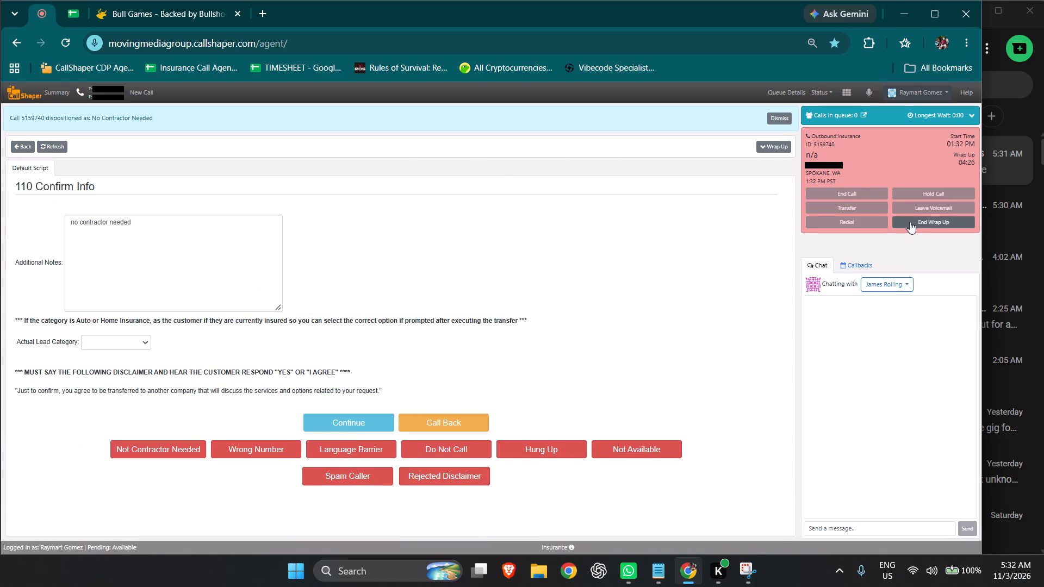
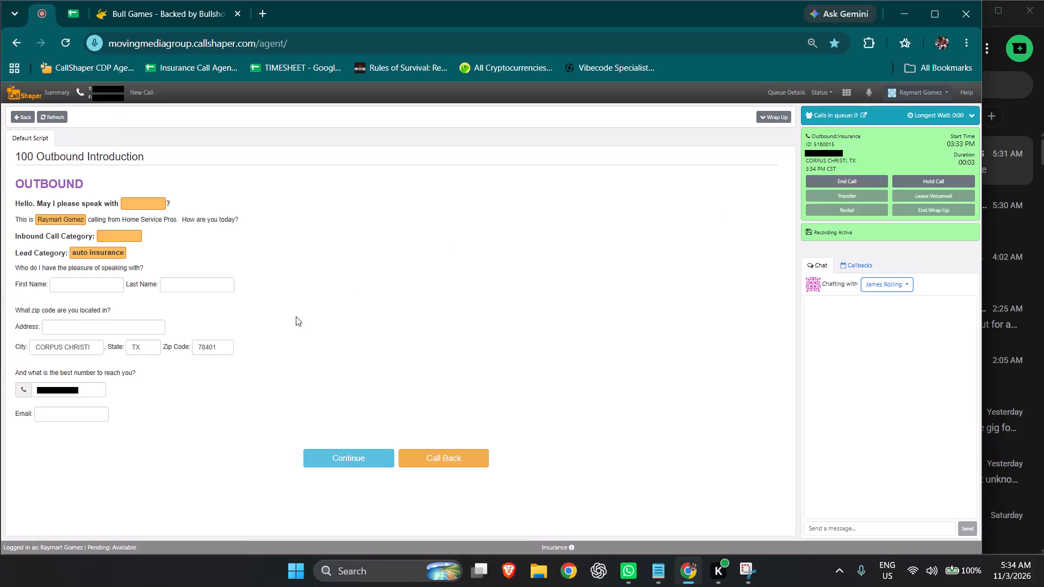
Record the Corpus Christi, TX lead's first name as n/a and add the note "no response" on the Confirm Info page.
{"action": "left_click", "coordinate": [71, 280]}
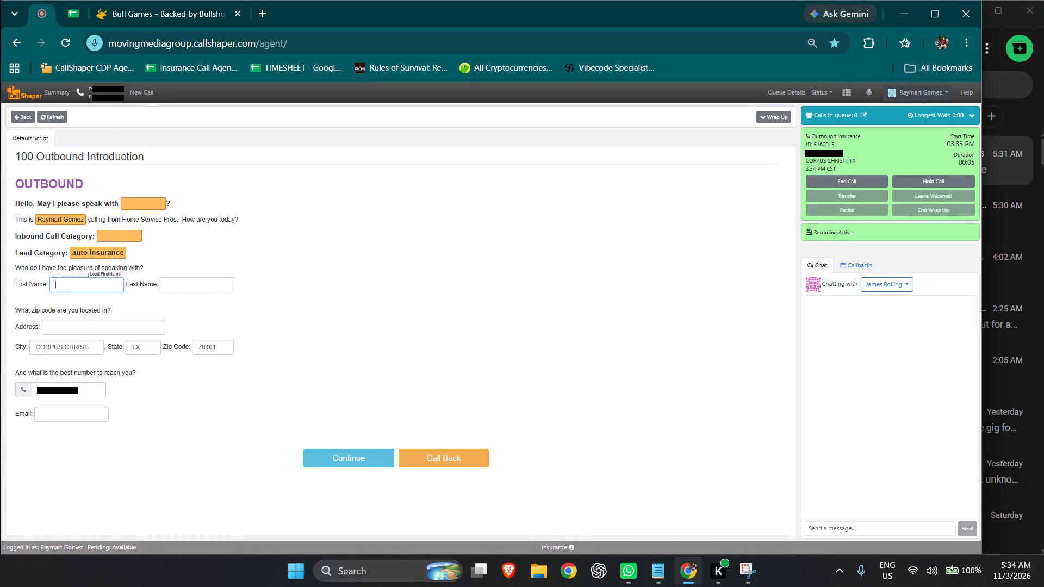
{"action": "type", "text": "n/a"}
{"action": "left_click", "coordinate": [370, 467]}
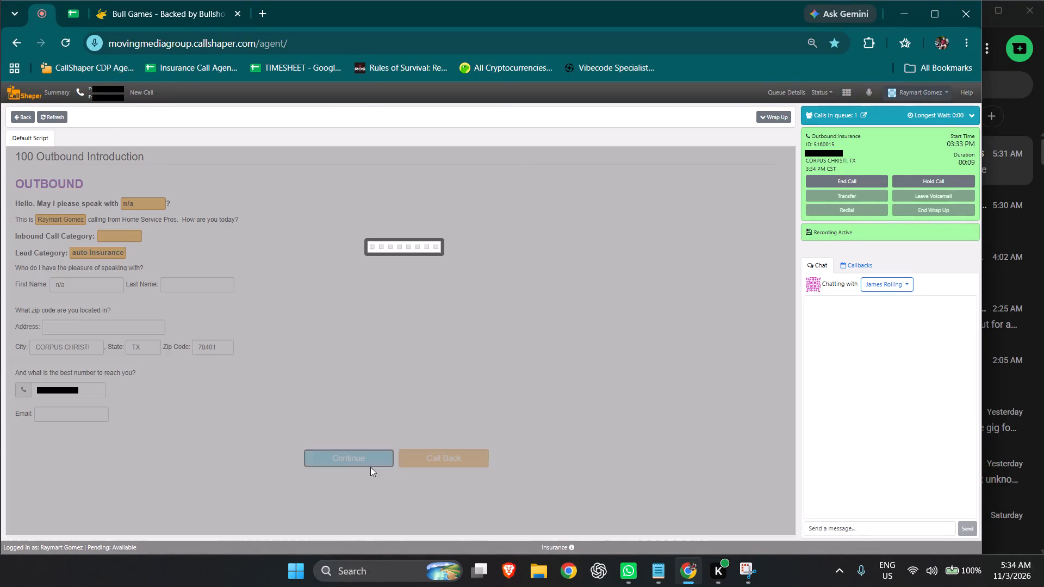
{"action": "left_click", "coordinate": [132, 184]}
{"action": "left_click_drag", "start_coordinate": [132, 184], "coordinate": [146, 216]}
{"action": "left_click", "coordinate": [146, 216]}
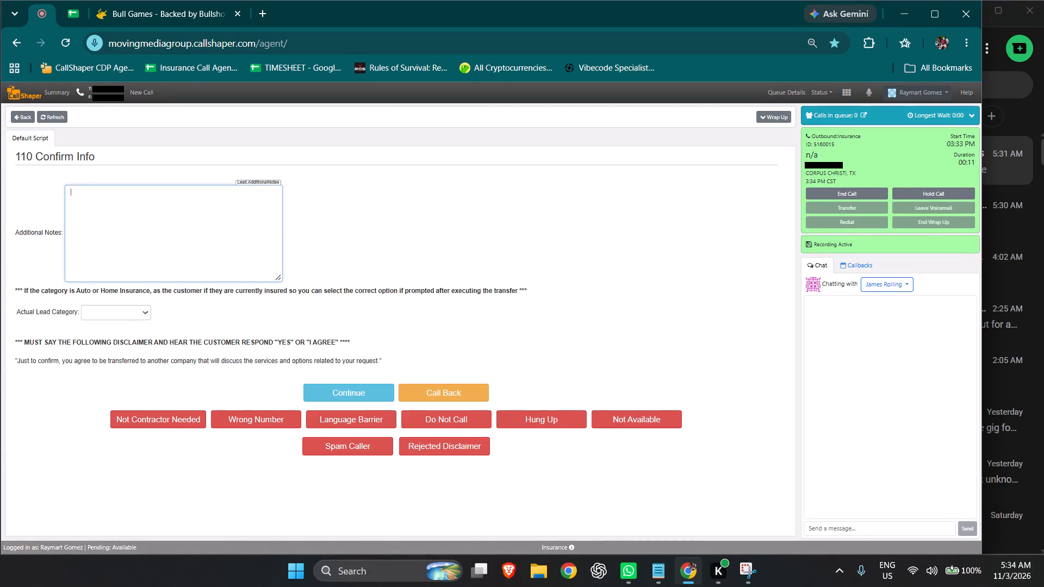
{"action": "type", "text": "no tr"}
{"action": "key", "text": "BackSpace"}
{"action": "key", "text": "BackSpace"}
{"action": "type", "text": "response"}
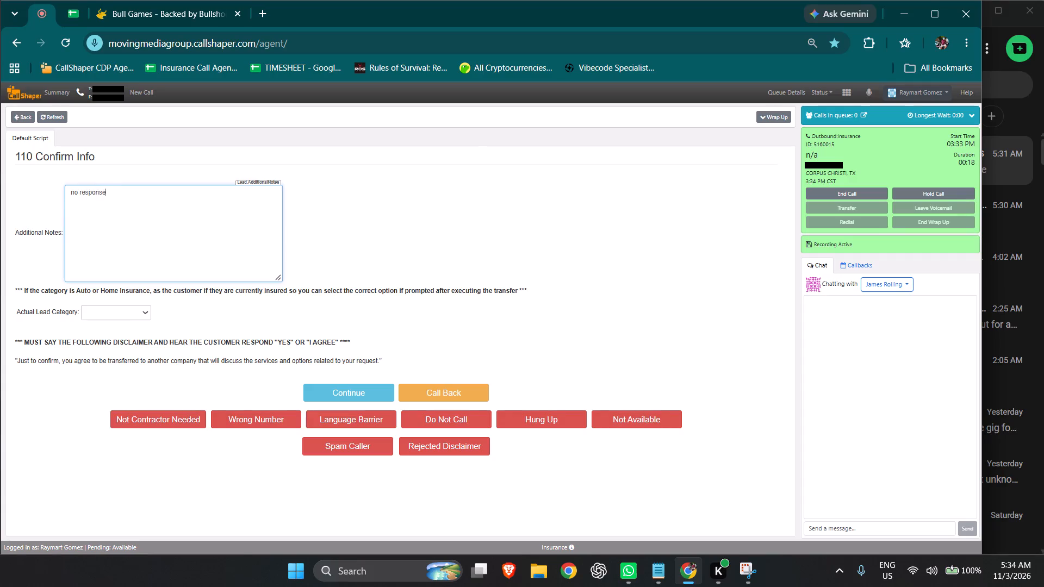
End the Corpus Christi, TX call, finish its disposition as Not Available, and end the wrap-up.
{"action": "left_click", "coordinate": [847, 193]}
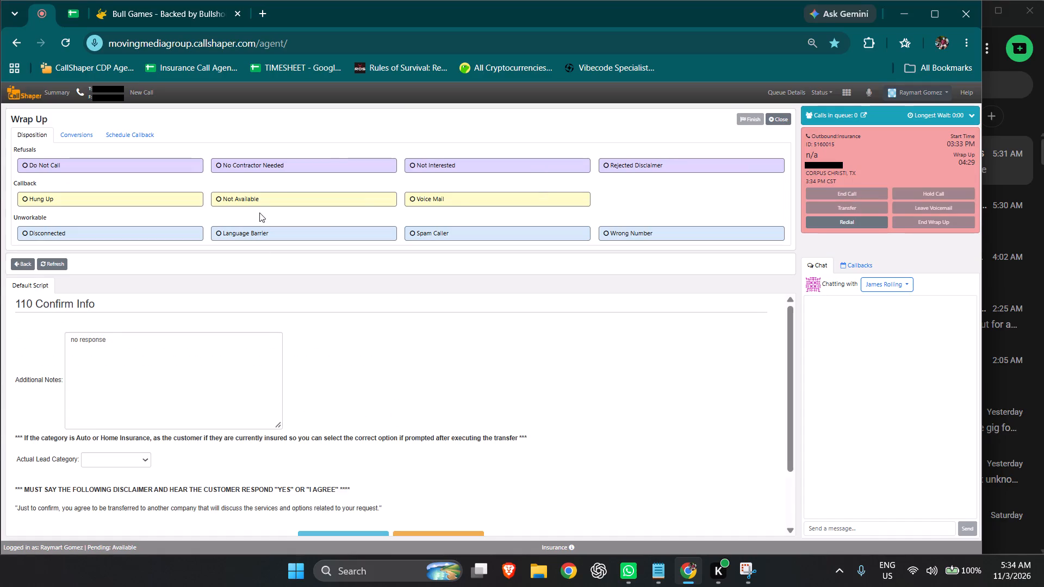
{"action": "left_click", "coordinate": [262, 204]}
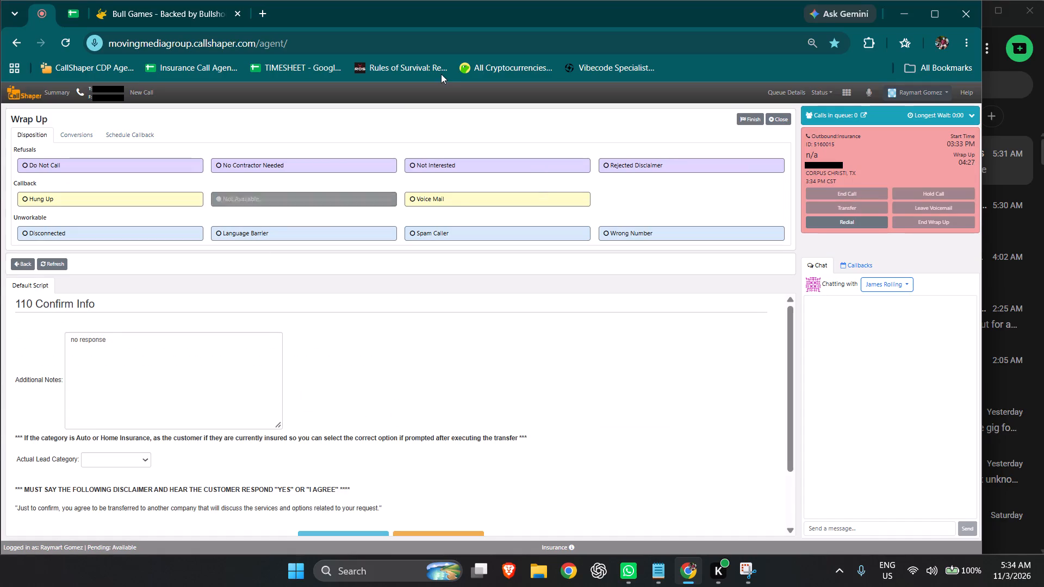
{"action": "left_click", "coordinate": [745, 116]}
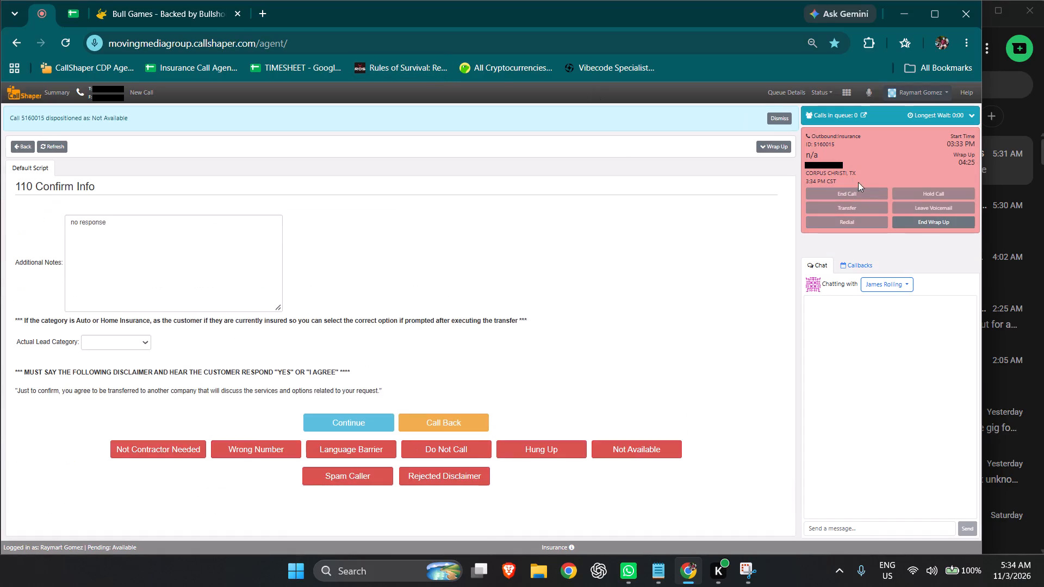
{"action": "left_click", "coordinate": [924, 220]}
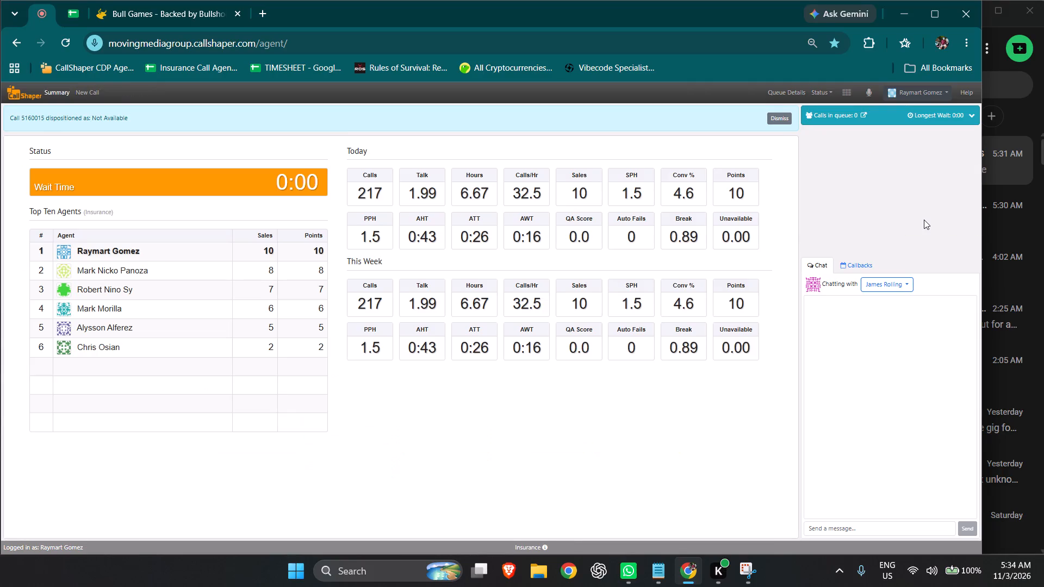
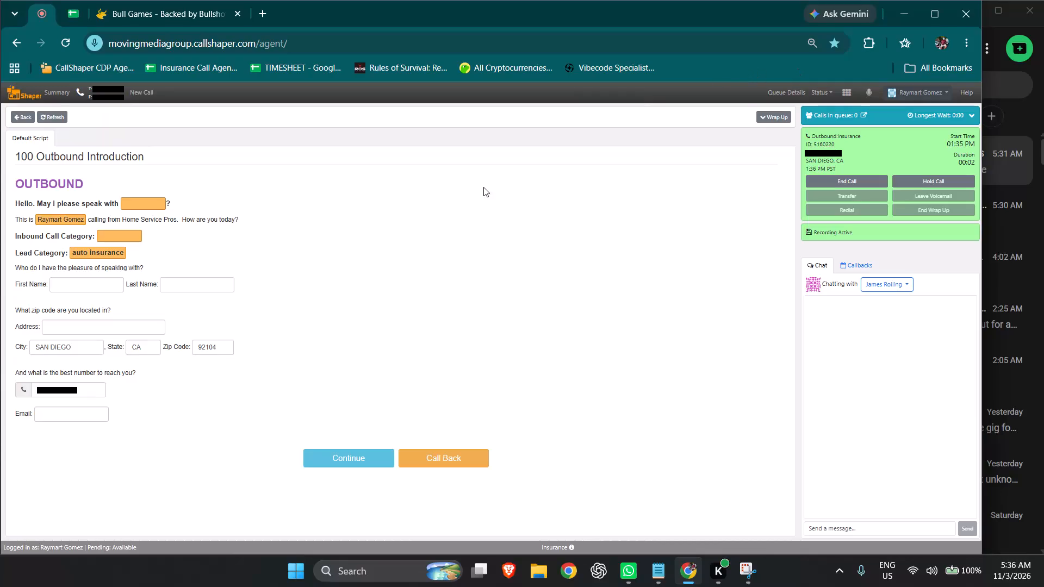
Record the San Diego, CA lead's first name as n/a and add the note "no contractor needed" on the Confirm Info page.
{"action": "left_click_drag", "start_coordinate": [129, 284], "coordinate": [95, 284]}
{"action": "left_click", "coordinate": [95, 284]}
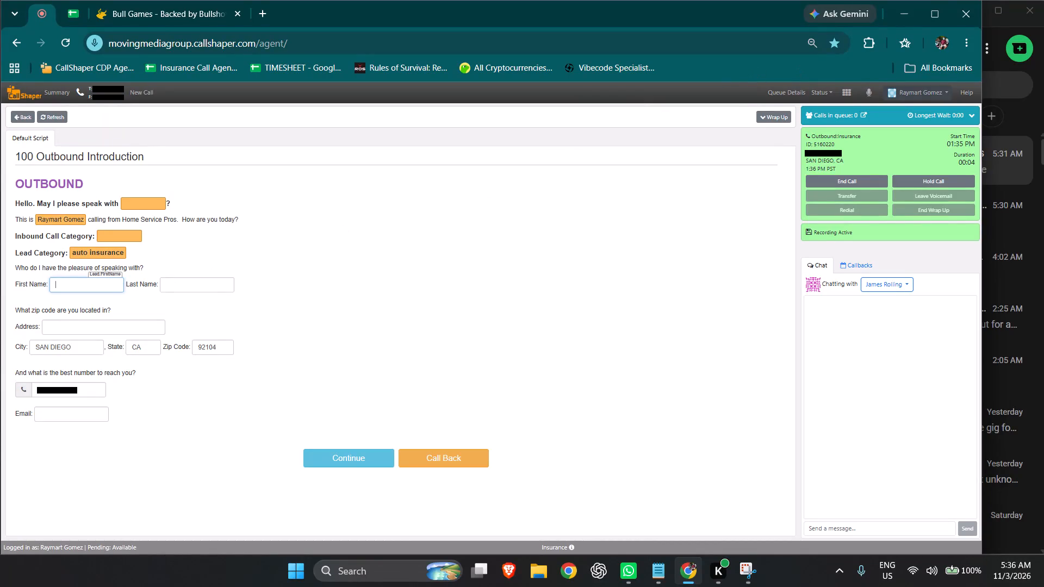
{"action": "type", "text": "n/a"}
{"action": "left_click", "coordinate": [384, 459]}
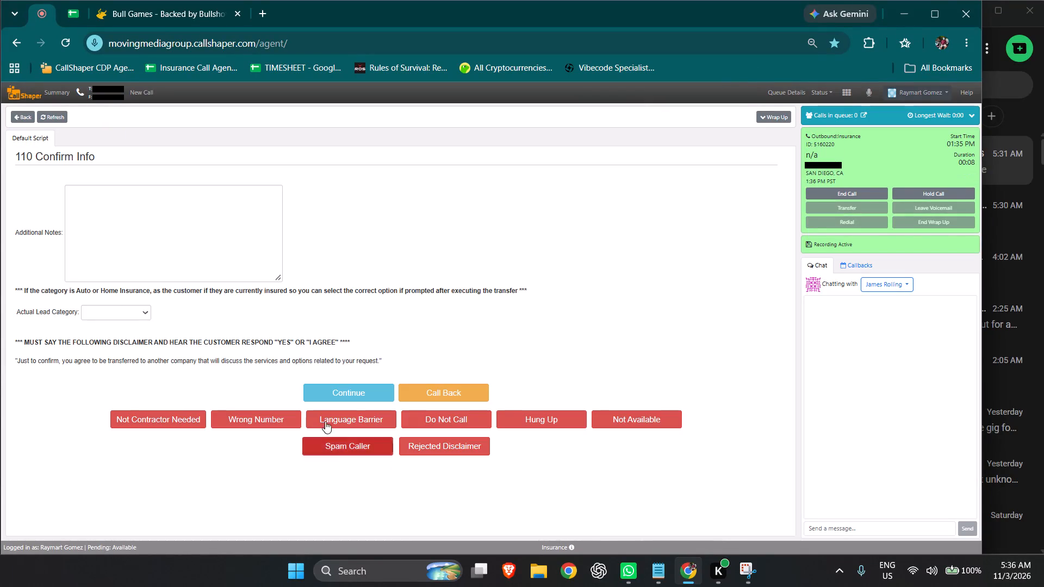
{"action": "left_click", "coordinate": [125, 236]}
{"action": "type", "text": "no contractor needed"}
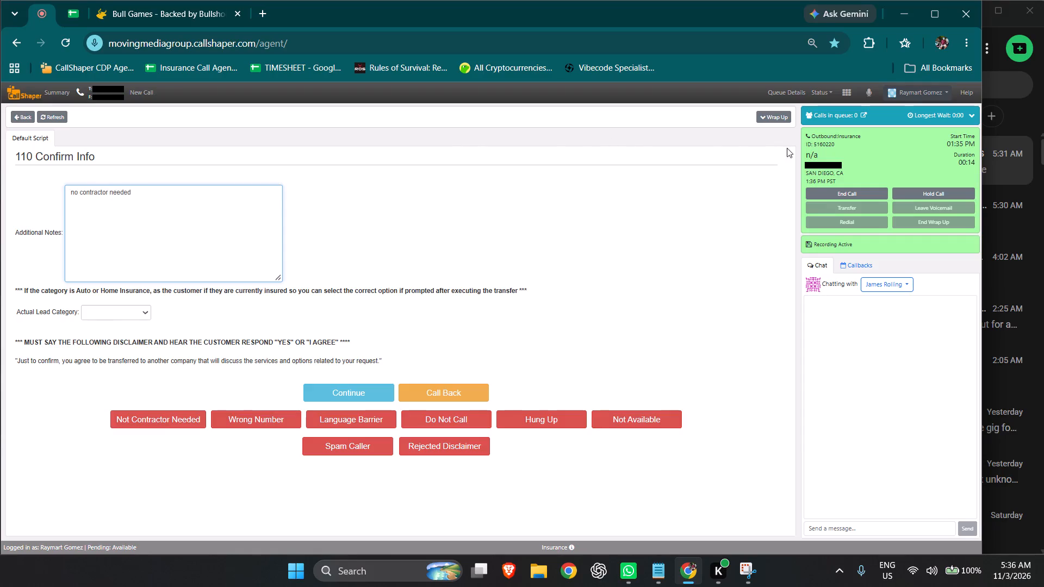
End the San Diego, CA call, finish its disposition as No Contractor Needed, and end the wrap-up.
{"action": "left_click", "coordinate": [827, 191]}
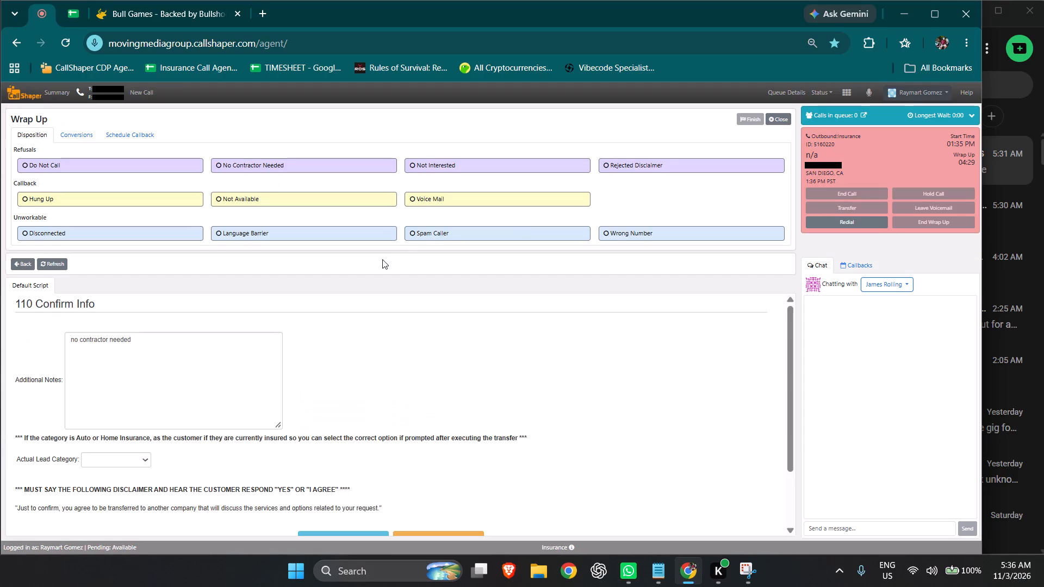
{"action": "left_click", "coordinate": [372, 166]}
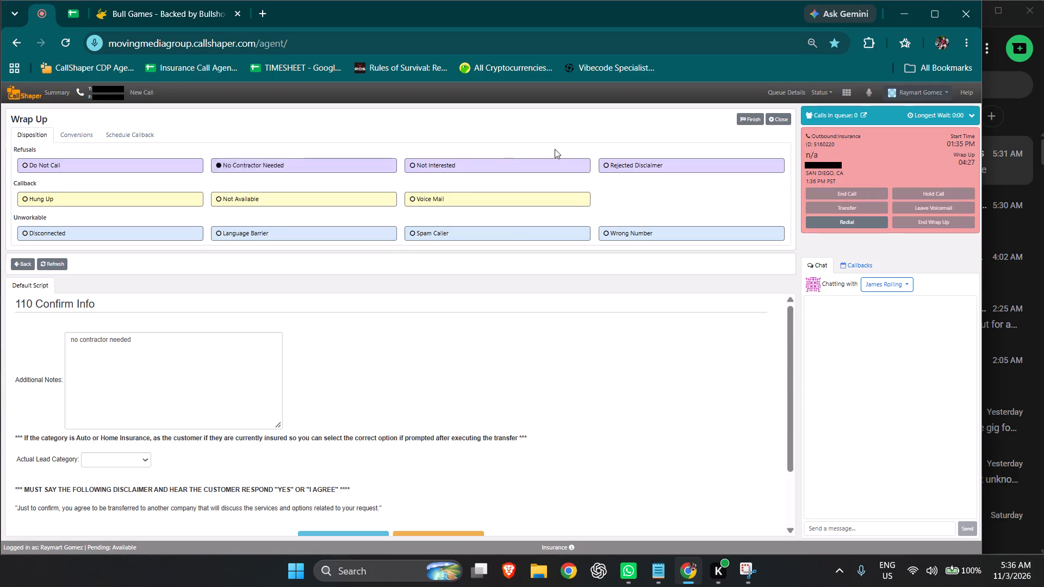
{"action": "left_click", "coordinate": [749, 118]}
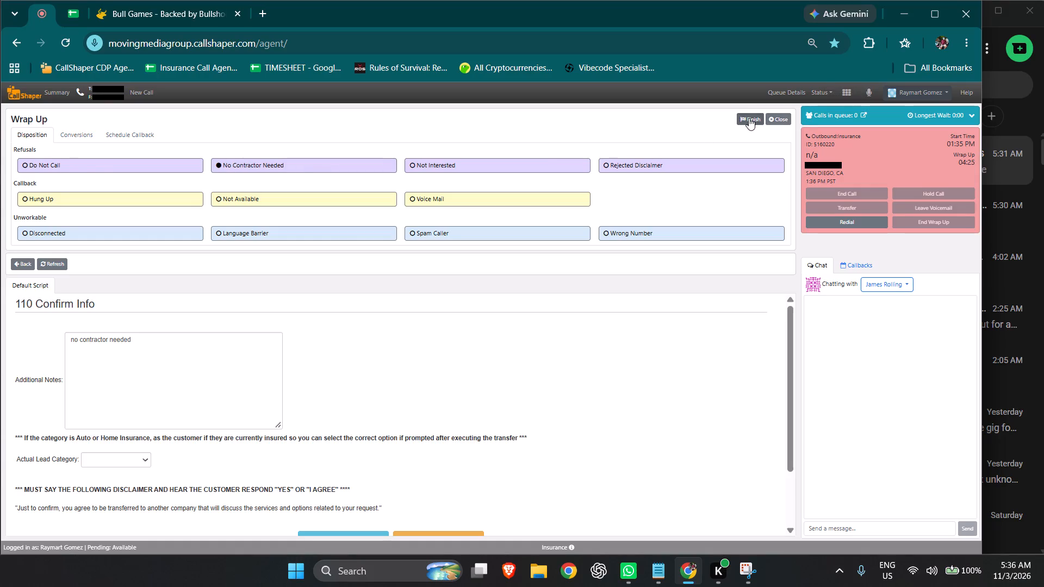
{"action": "left_click", "coordinate": [936, 221]}
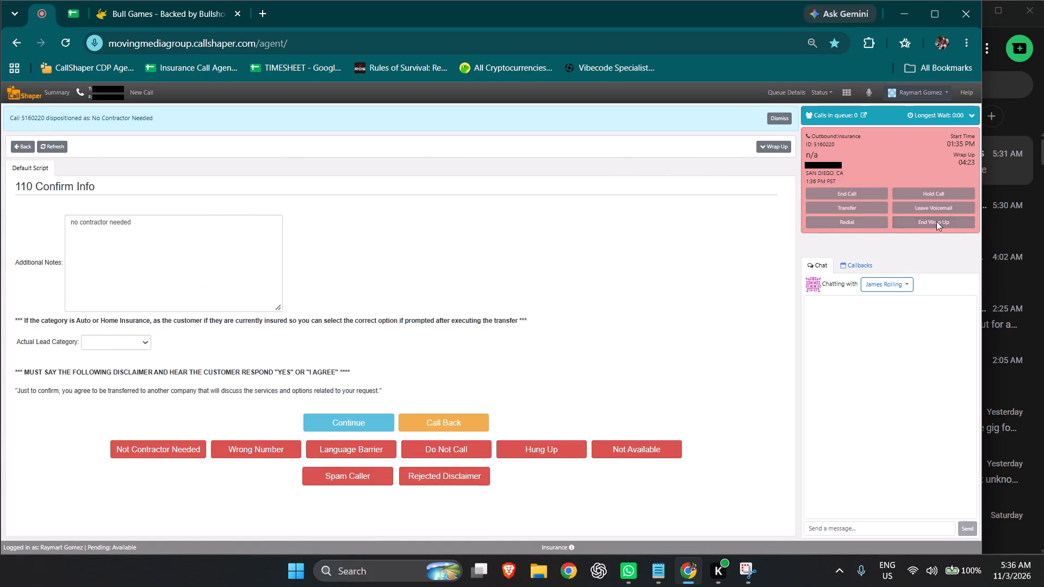
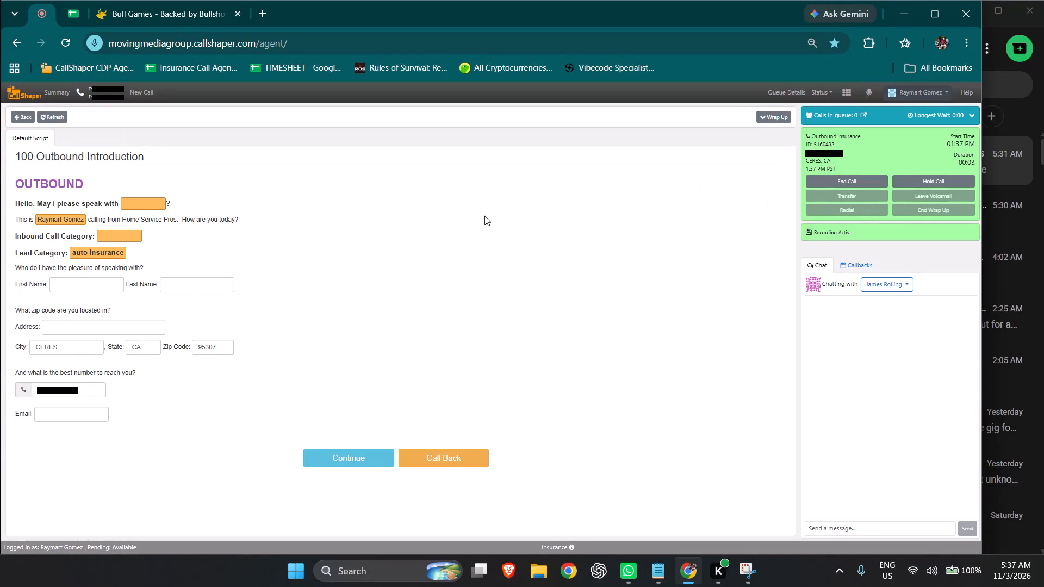
Record the Ceres, CA lead's first name as n/a and add the note "hung up" on the Confirm Info page.
{"action": "left_click", "coordinate": [72, 282]}
{"action": "type", "text": "n/a"}
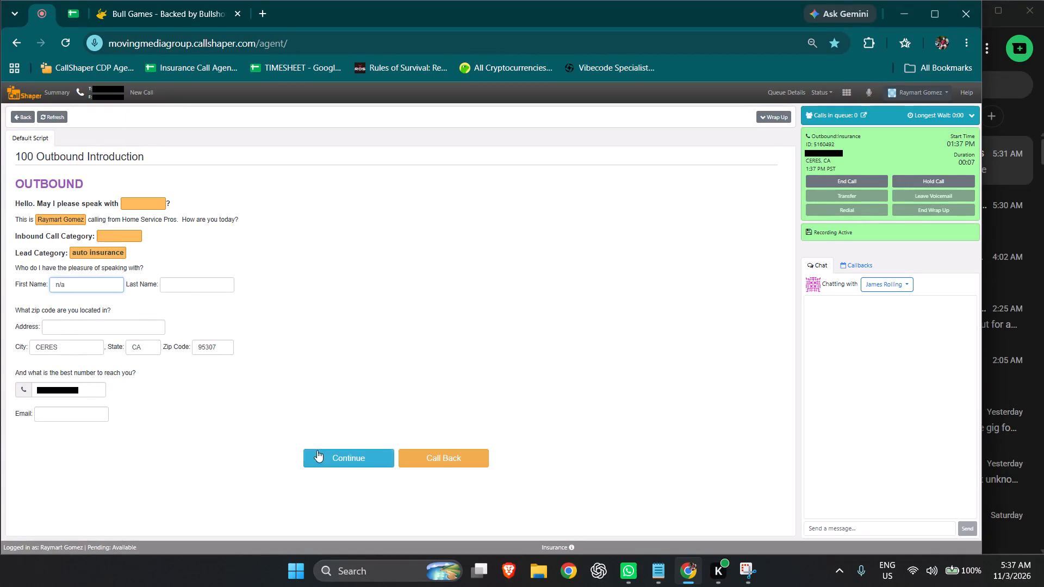
{"action": "left_click", "coordinate": [320, 451]}
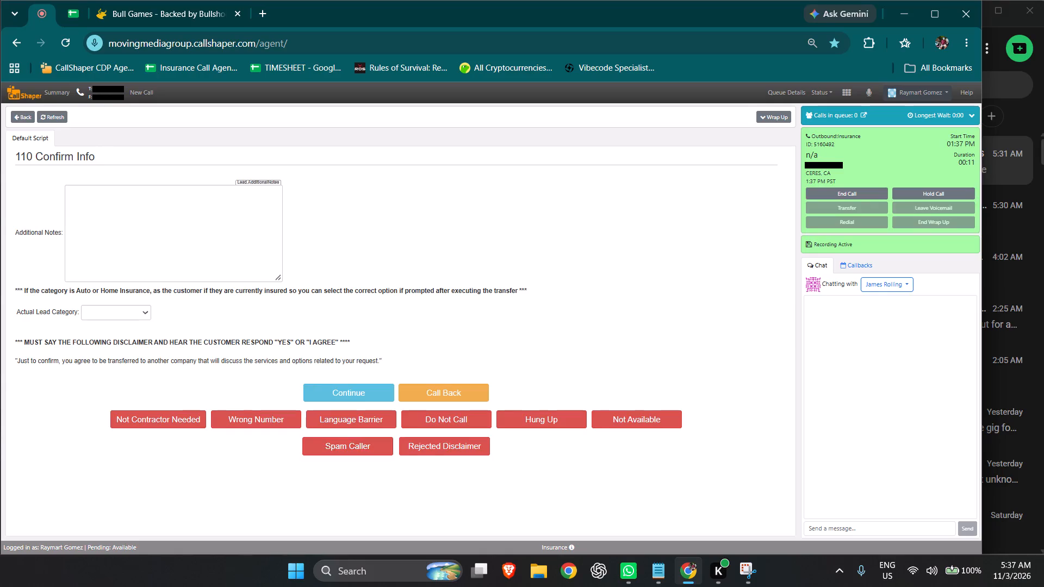
{"action": "left_click", "coordinate": [171, 333]}
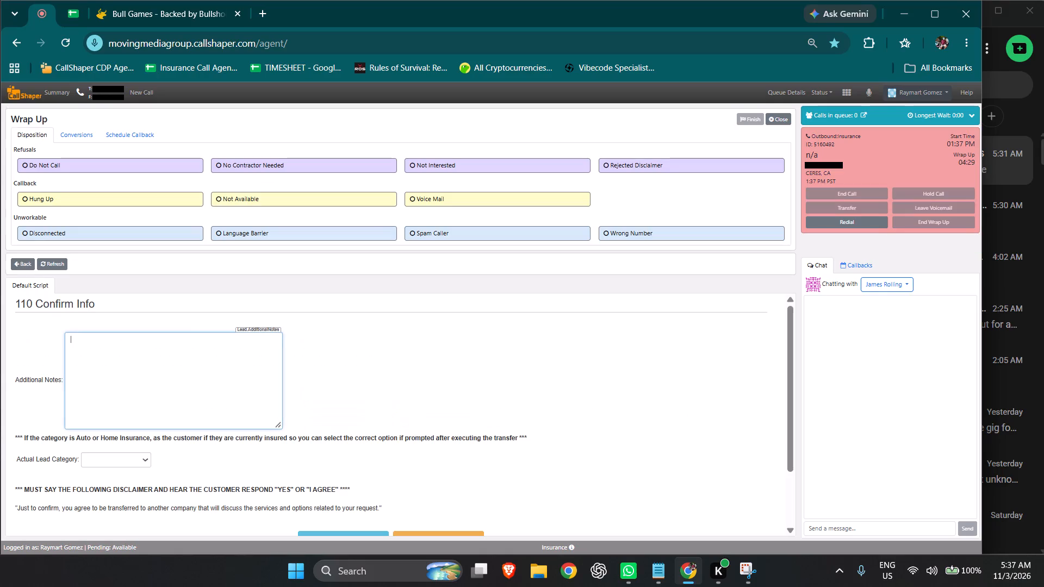
{"action": "type", "text": "hung up"}
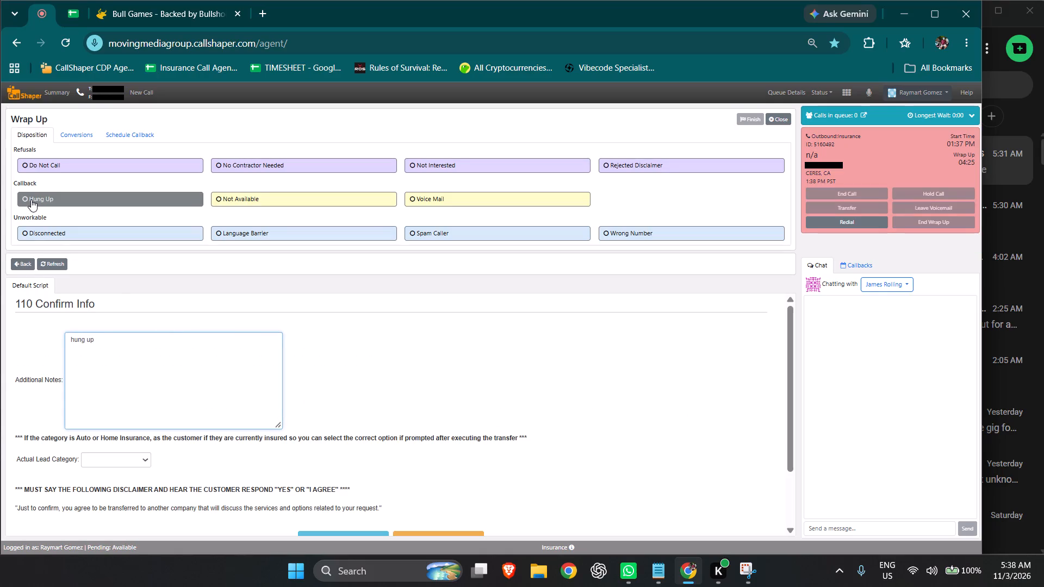
Finish the Ceres, CA call's disposition as Hung Up and end the wrap-up.
{"action": "left_click", "coordinate": [31, 199]}
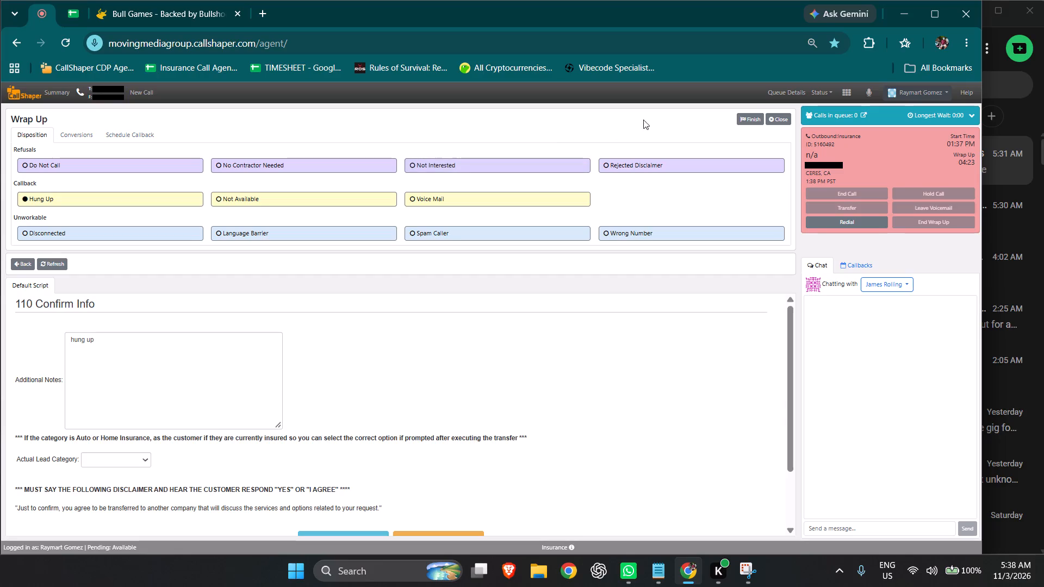
{"action": "left_click", "coordinate": [755, 116]}
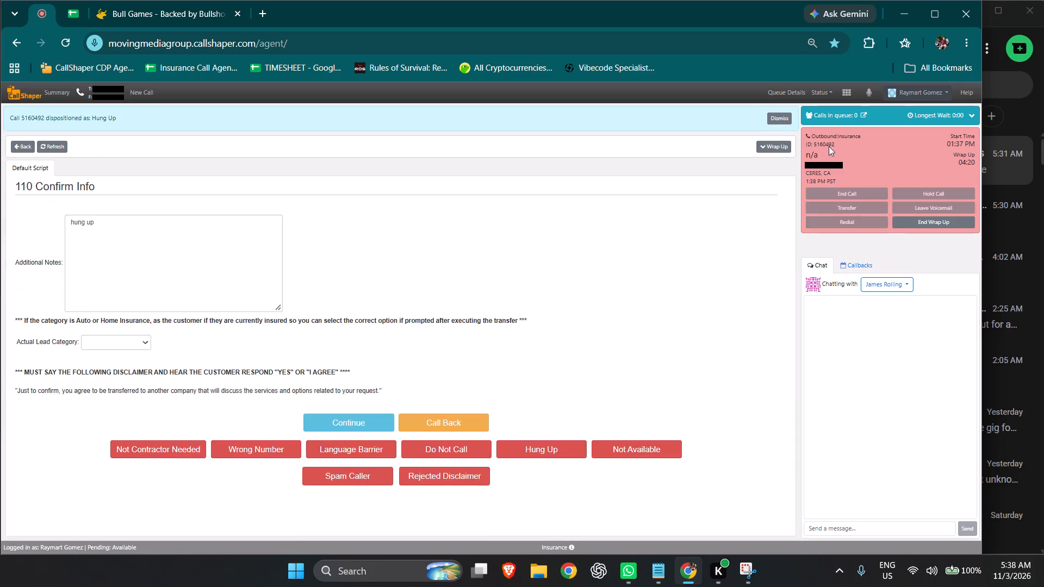
{"action": "left_click", "coordinate": [917, 219]}
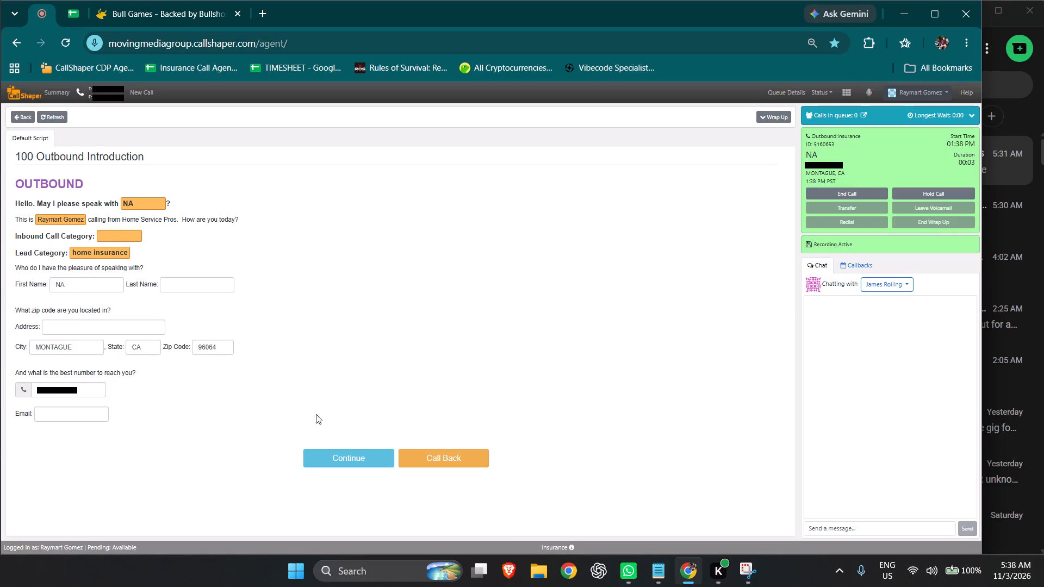
Advance the Montague, CA lead to the Confirm Info page and add another "Hung Up" line to the additional notes.
{"action": "left_click", "coordinate": [331, 452]}
{"action": "scroll", "coordinate": [315, 549], "scroll_direction": "down", "scroll_amount": 1}
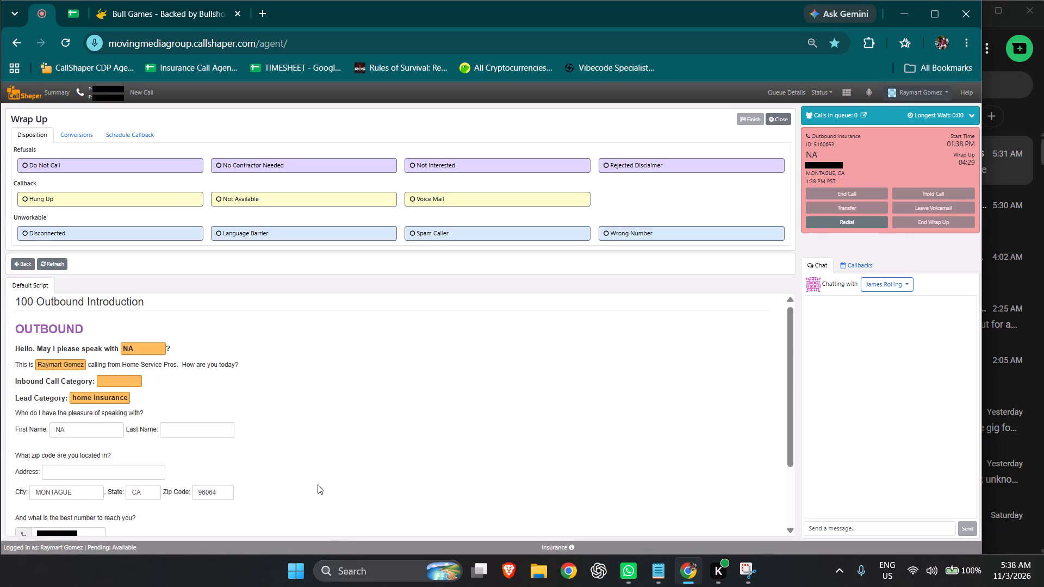
{"action": "scroll", "coordinate": [318, 484], "scroll_direction": "down", "scroll_amount": 1}
{"action": "scroll", "coordinate": [363, 416], "scroll_direction": "down", "scroll_amount": 1}
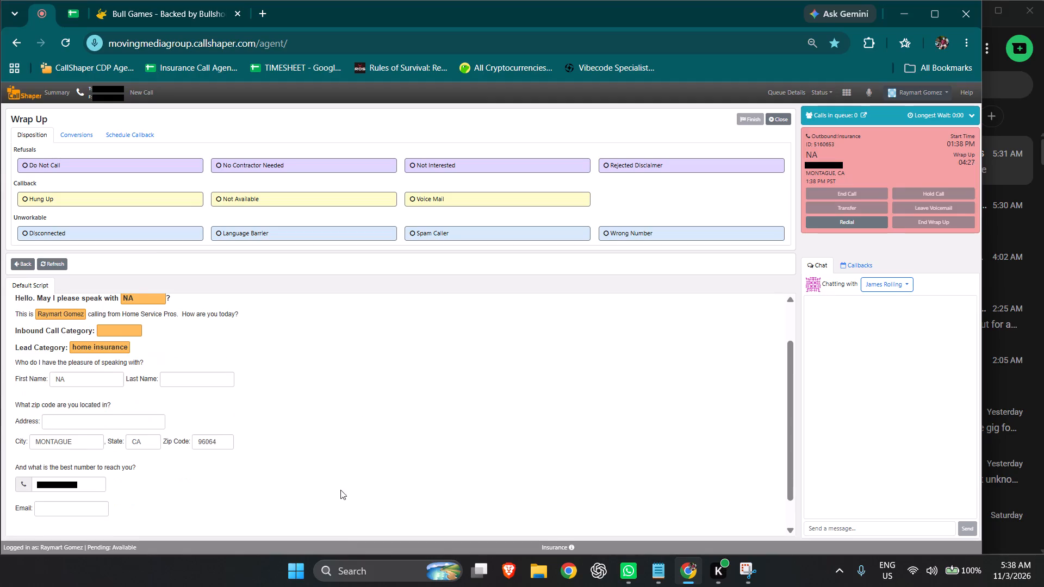
{"action": "left_click", "coordinate": [338, 520]}
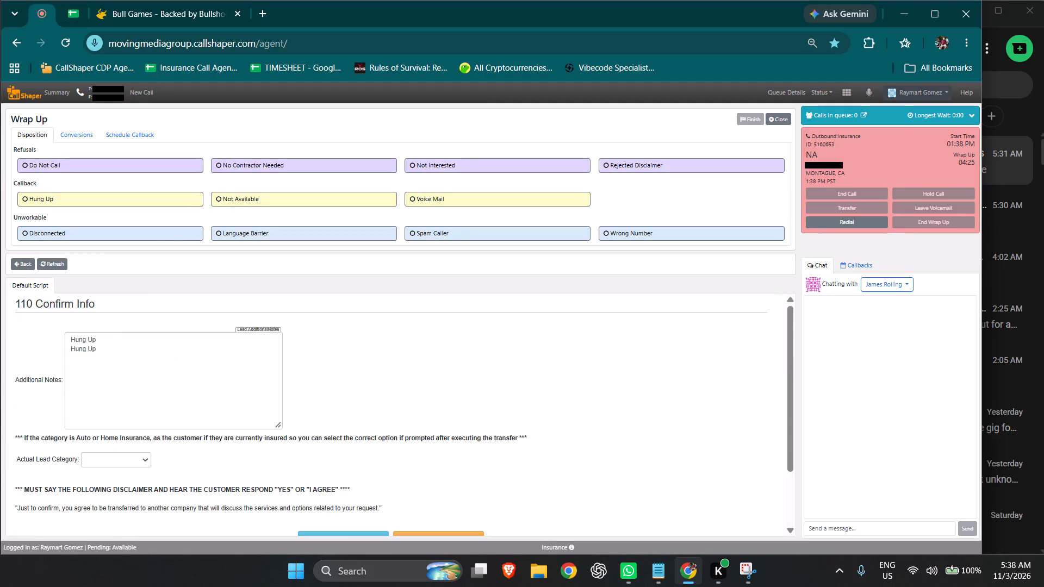
{"action": "left_click", "coordinate": [212, 369]}
{"action": "double_click", "coordinate": [212, 369]}
{"action": "left_click", "coordinate": [212, 369]}
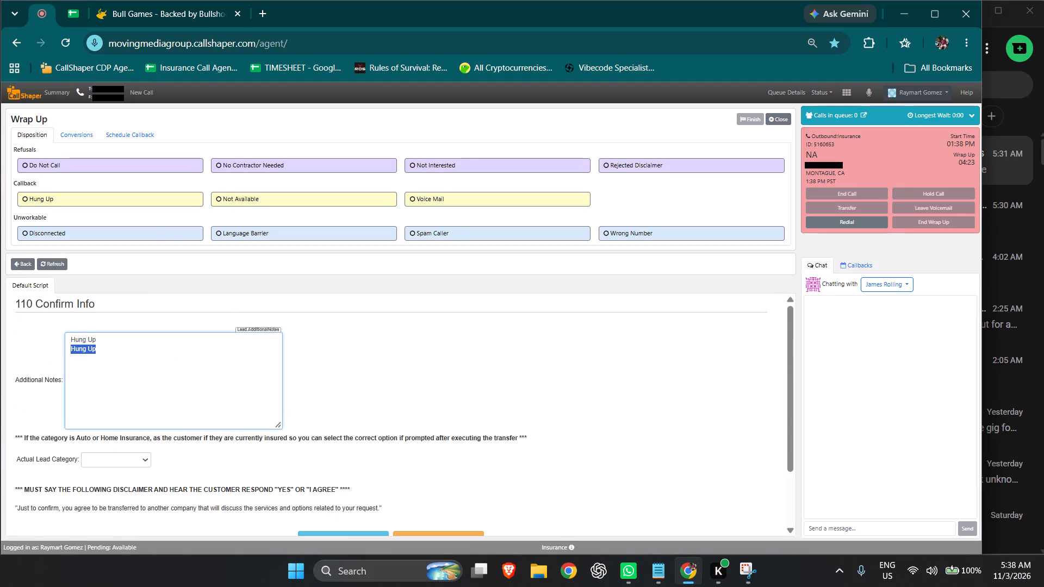
{"action": "key", "text": "ctrl+c"}
{"action": "key", "text": "Down"}
{"action": "key", "text": "Return"}
{"action": "key", "text": "ctrl+v"}
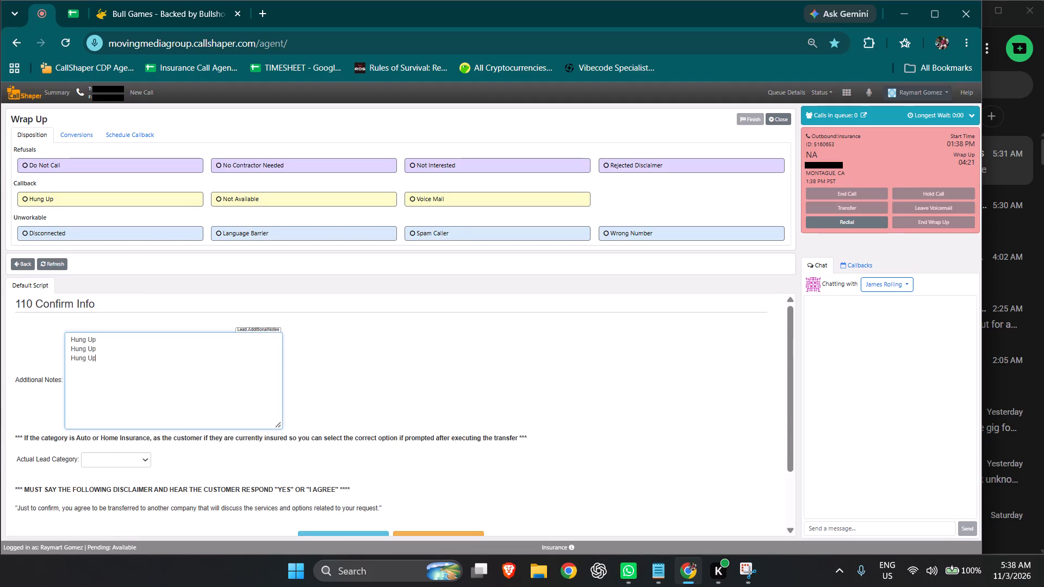
Finish the Montague, CA call's disposition as Hung Up and end the wrap-up.
{"action": "left_click", "coordinate": [117, 205]}
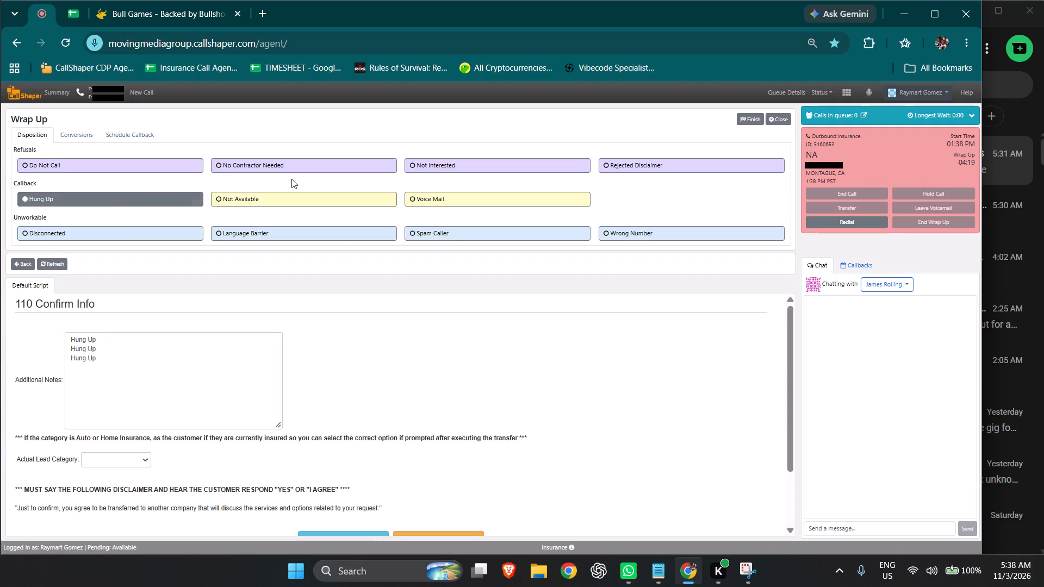
{"action": "left_click", "coordinate": [761, 117]}
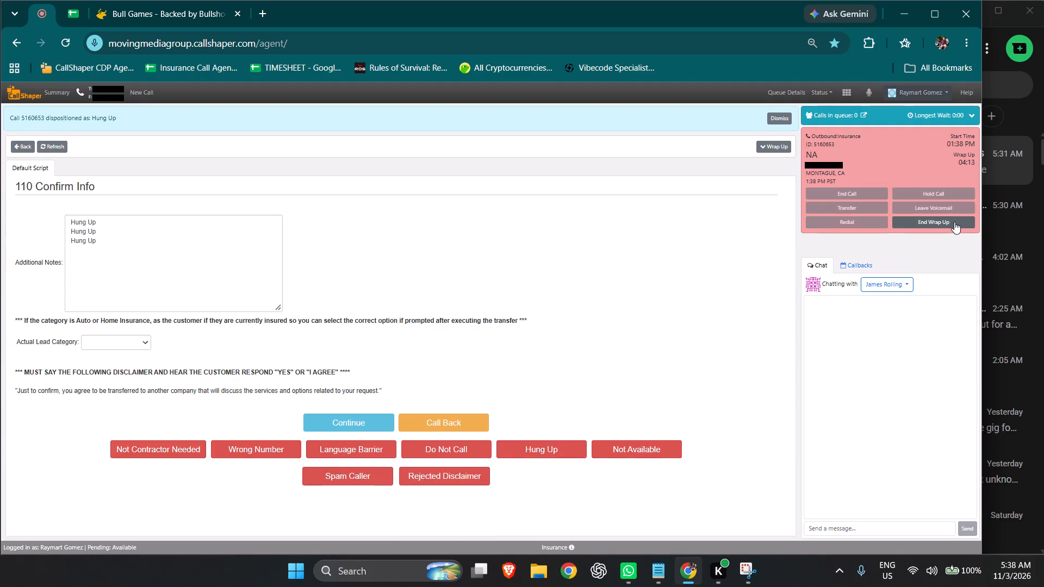
{"action": "left_click", "coordinate": [954, 222]}
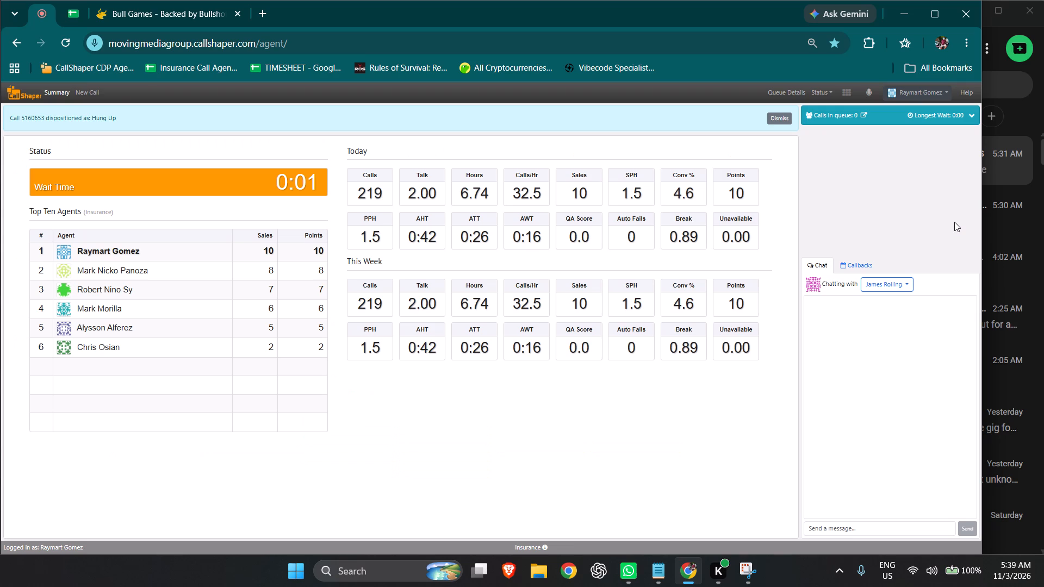
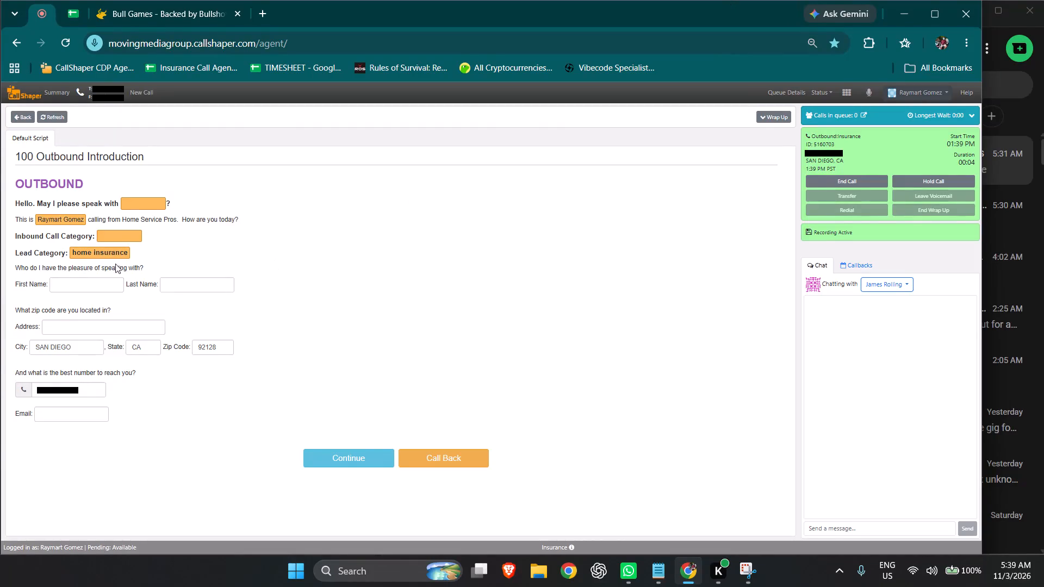
Record the San Diego, CA lead's first name as n/a and add the note "hung up" on the Confirm Info page.
{"action": "left_click_drag", "start_coordinate": [92, 301], "coordinate": [104, 284]}
{"action": "left_click", "coordinate": [104, 284]}
{"action": "type", "text": "n/a"}
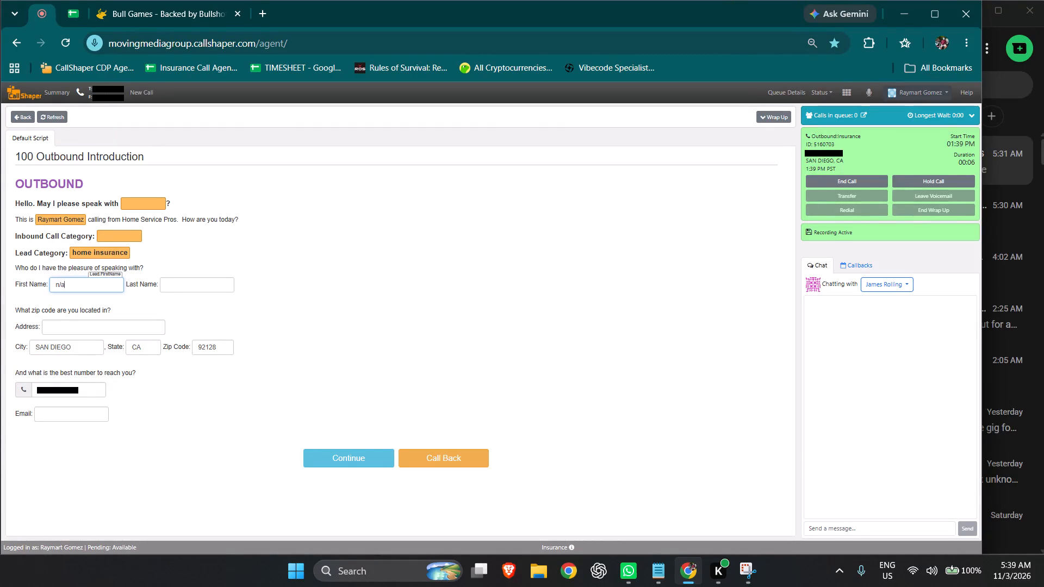
{"action": "left_click", "coordinate": [339, 466]}
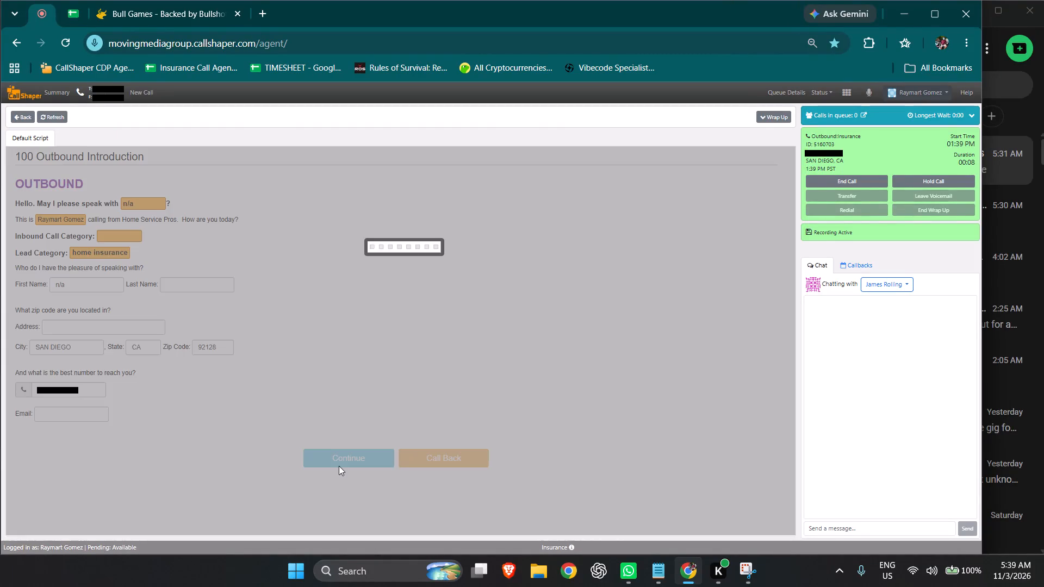
{"action": "left_click", "coordinate": [223, 264]}
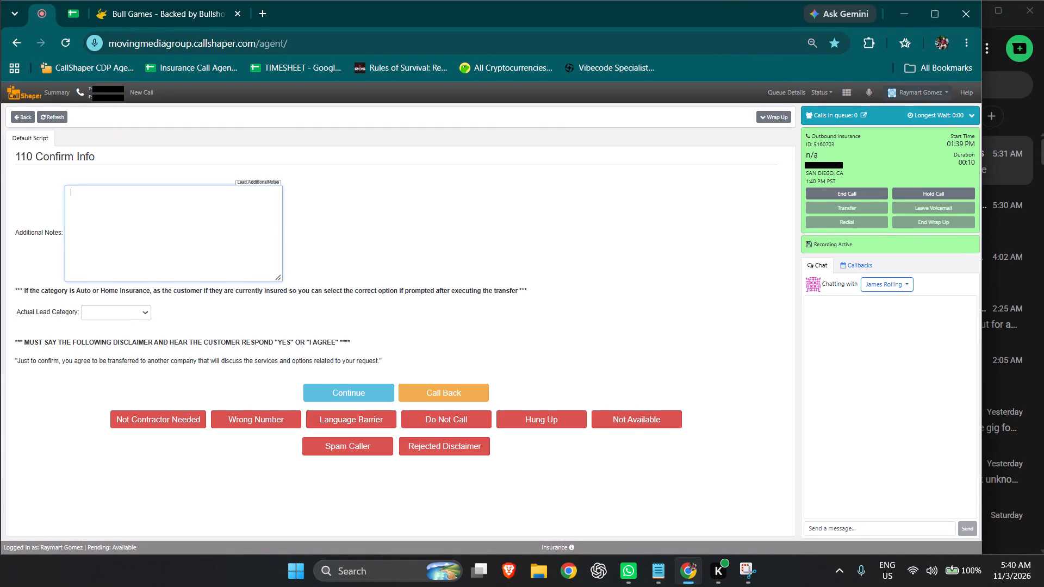
{"action": "type", "text": "no contractor neede"}
{"action": "key", "text": "ctrl+a"}
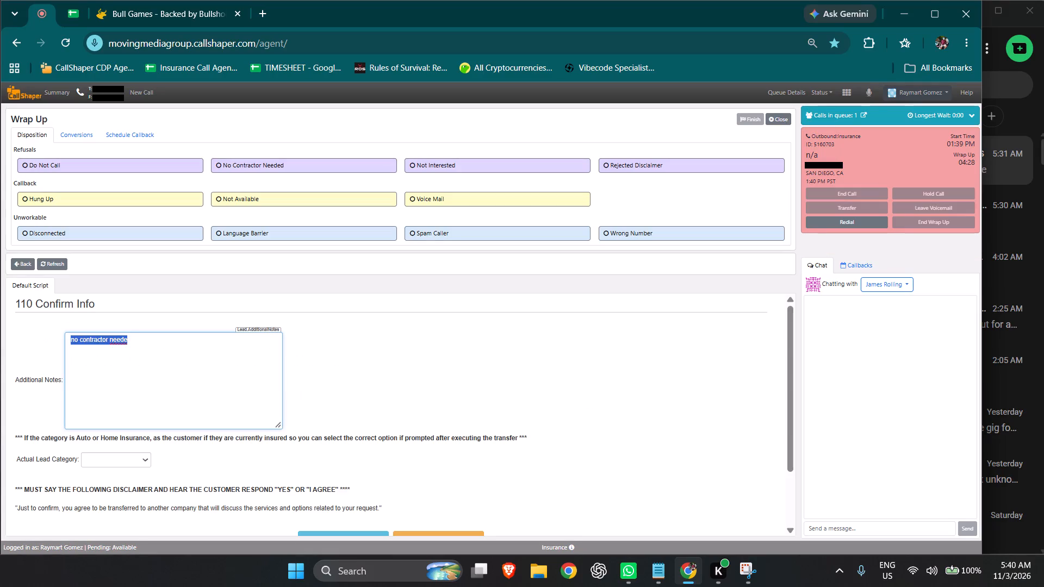
{"action": "type", "text": "hung up"}
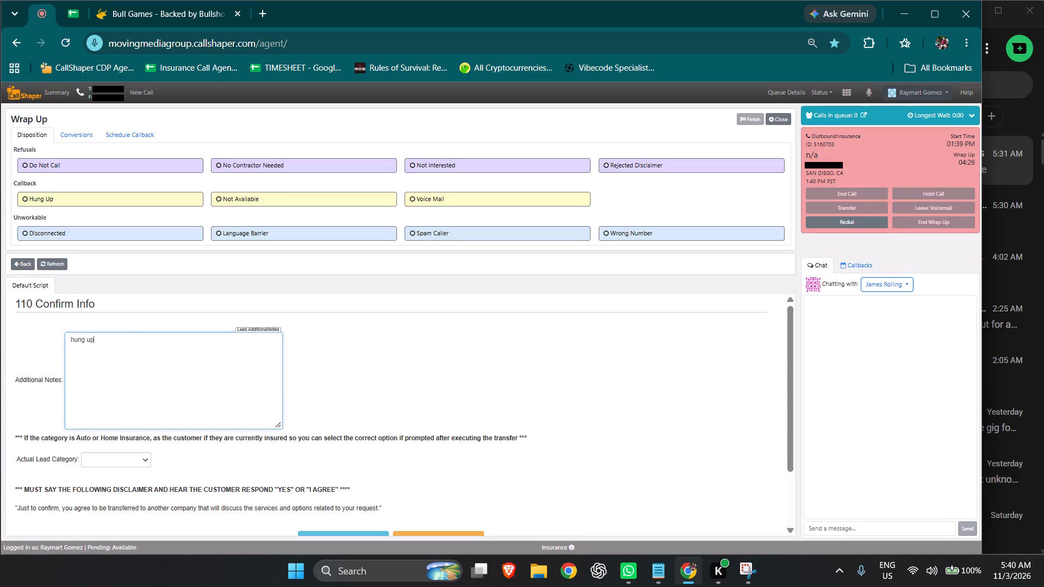
Finish the San Diego, CA call's disposition as Hung Up and end the wrap-up.
{"action": "left_click", "coordinate": [125, 195]}
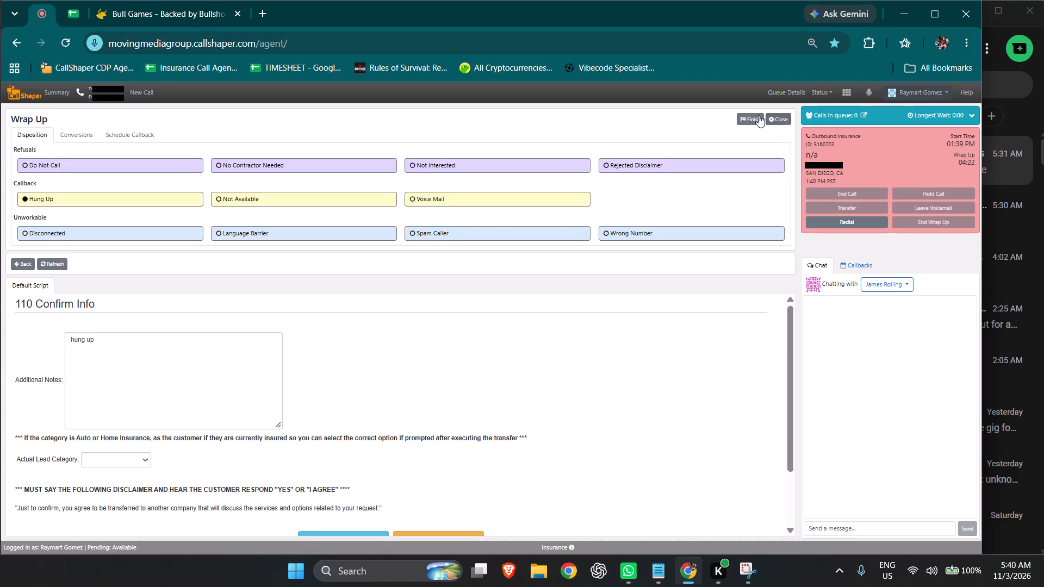
{"action": "left_click", "coordinate": [753, 114]}
{"action": "left_click", "coordinate": [947, 220]}
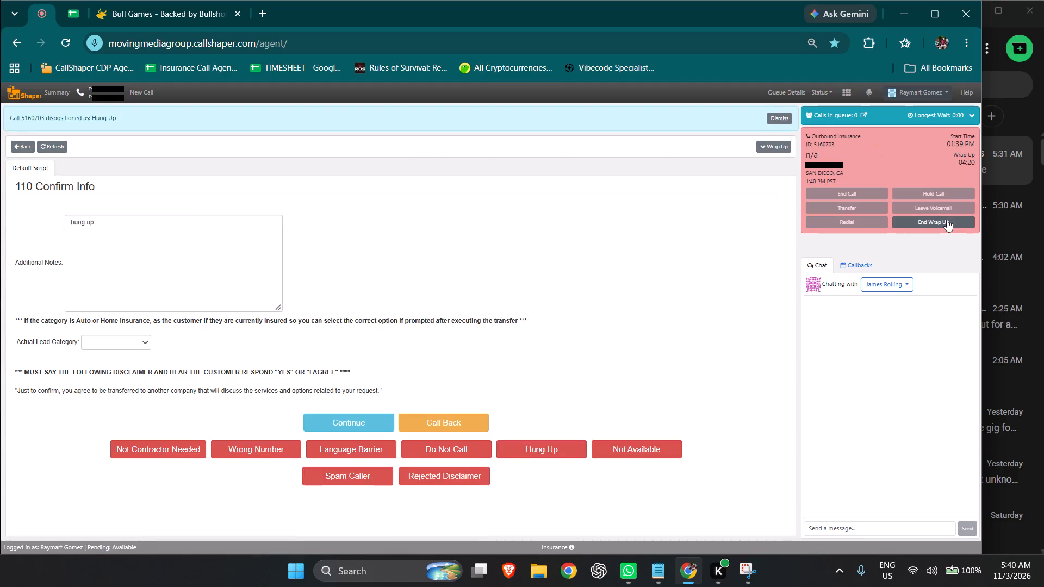
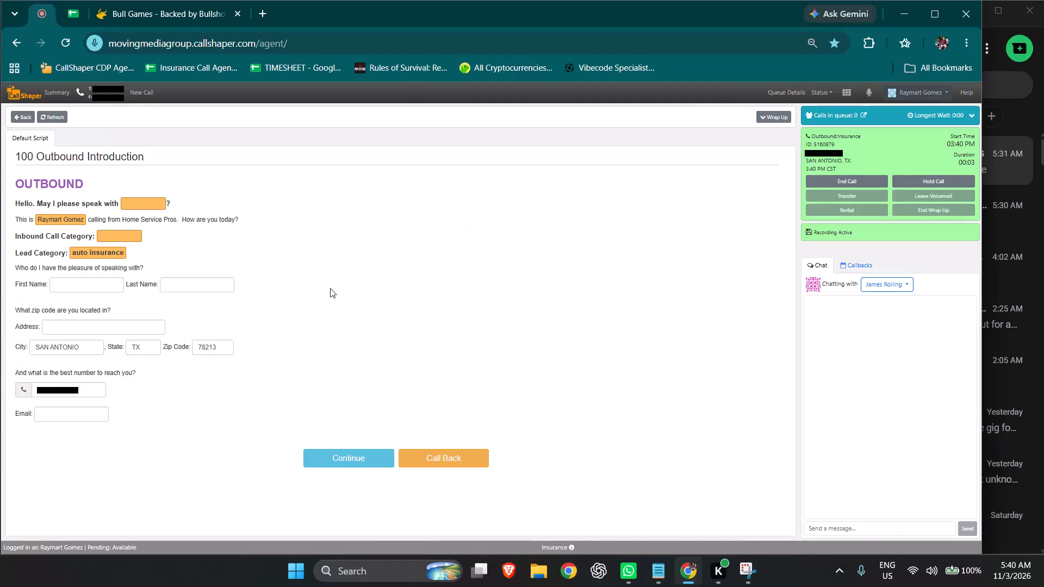
Record the San Antonio, TX lead's first name as n/a and add the note "no response" on the Confirm Info page.
{"action": "left_click", "coordinate": [112, 283]}
{"action": "type", "text": "n/a"}
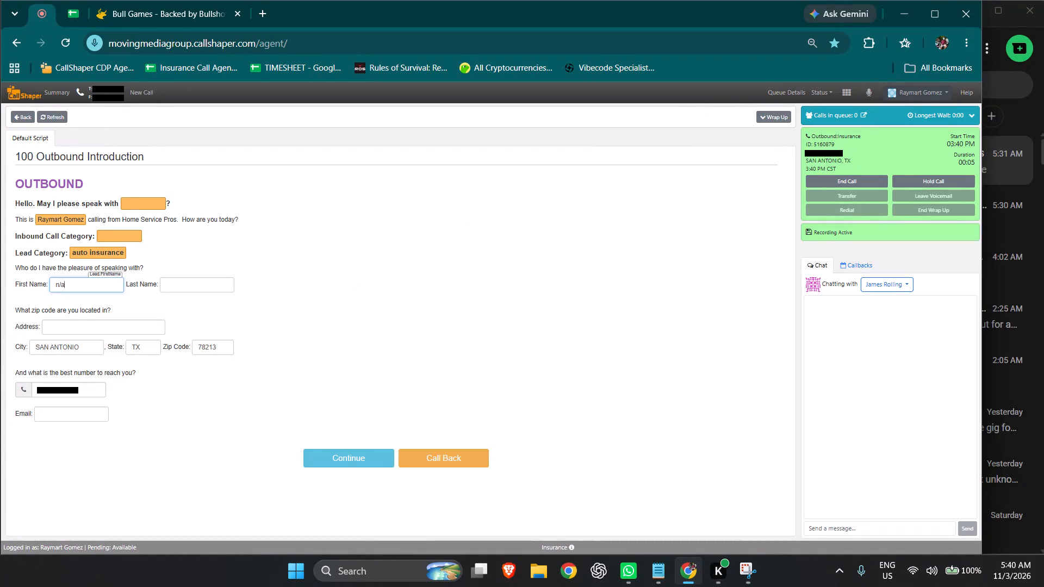
{"action": "left_click", "coordinate": [333, 448]}
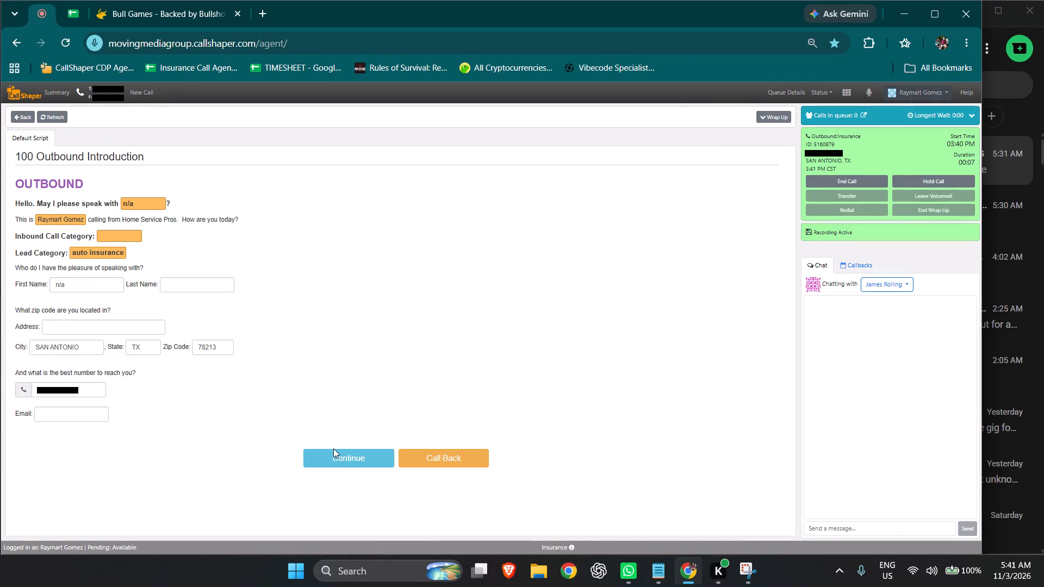
{"action": "left_click", "coordinate": [334, 457]}
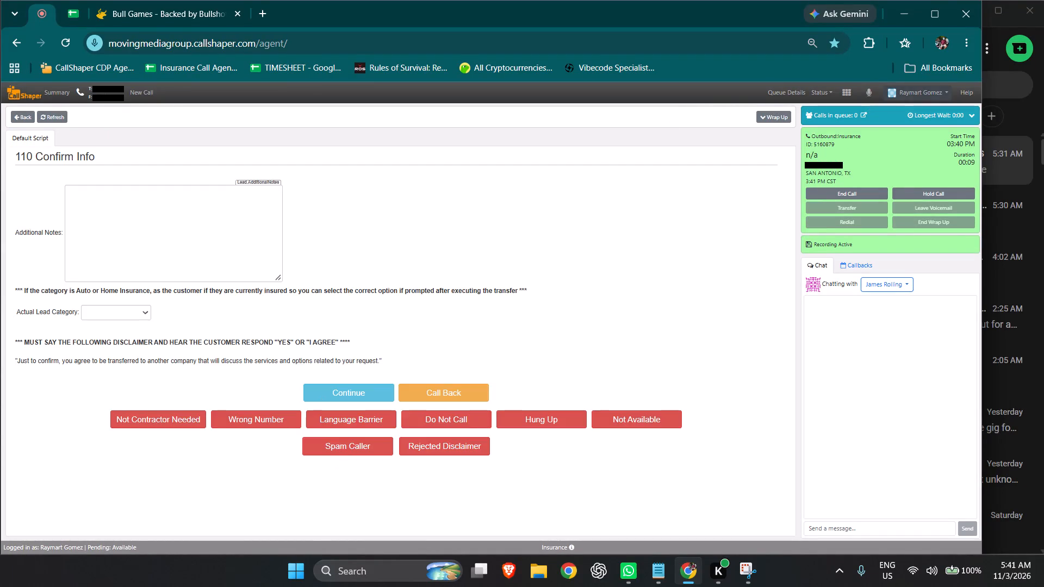
{"action": "left_click", "coordinate": [223, 276]}
{"action": "type", "text": "no response"}
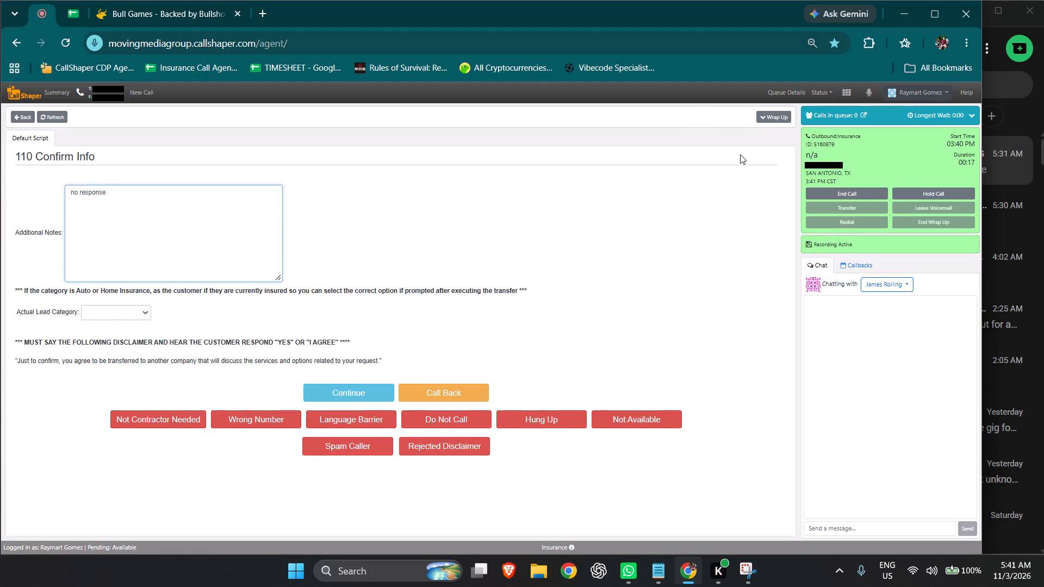
End the San Antonio, TX call, finish its disposition as Not Available, and end the wrap-up.
{"action": "left_click", "coordinate": [851, 192]}
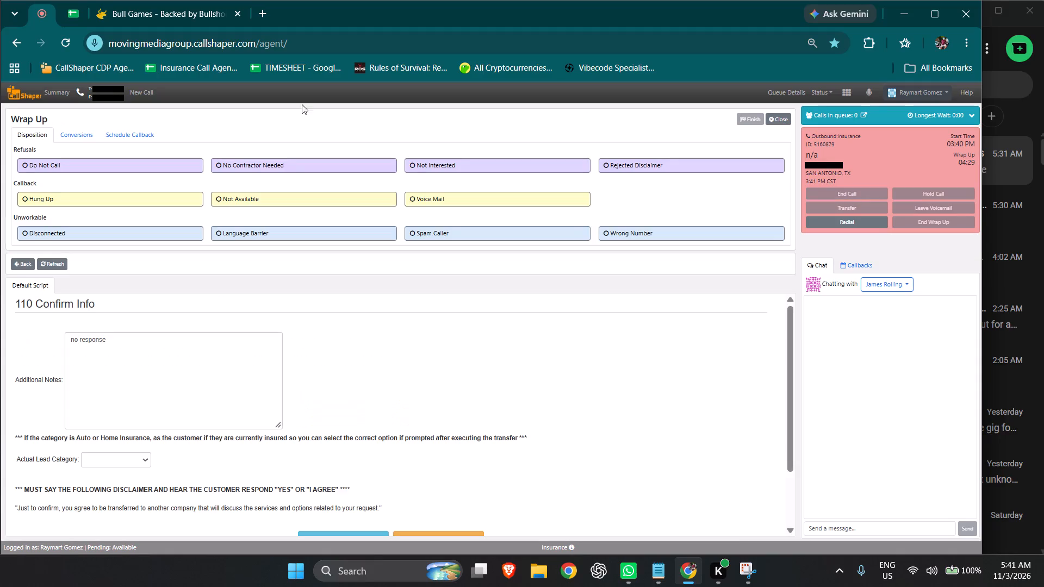
{"action": "left_click", "coordinate": [294, 202]}
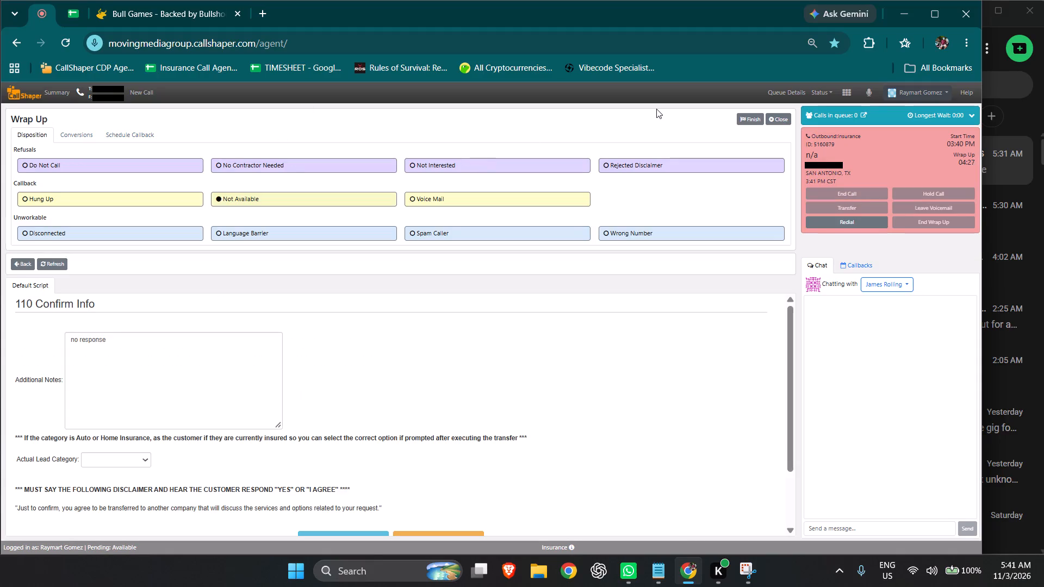
{"action": "left_click", "coordinate": [749, 123]}
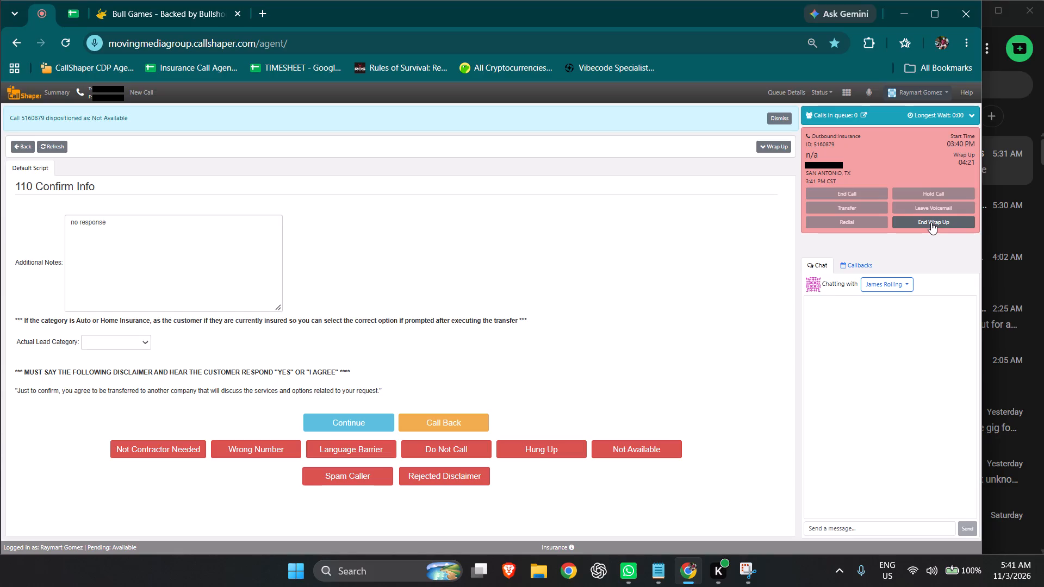
{"action": "left_click", "coordinate": [931, 222]}
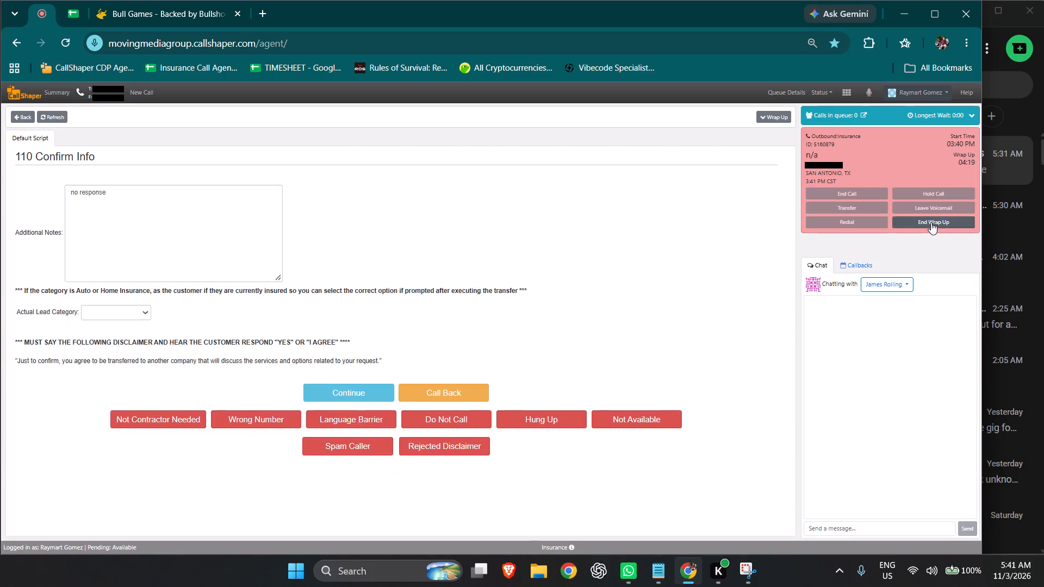
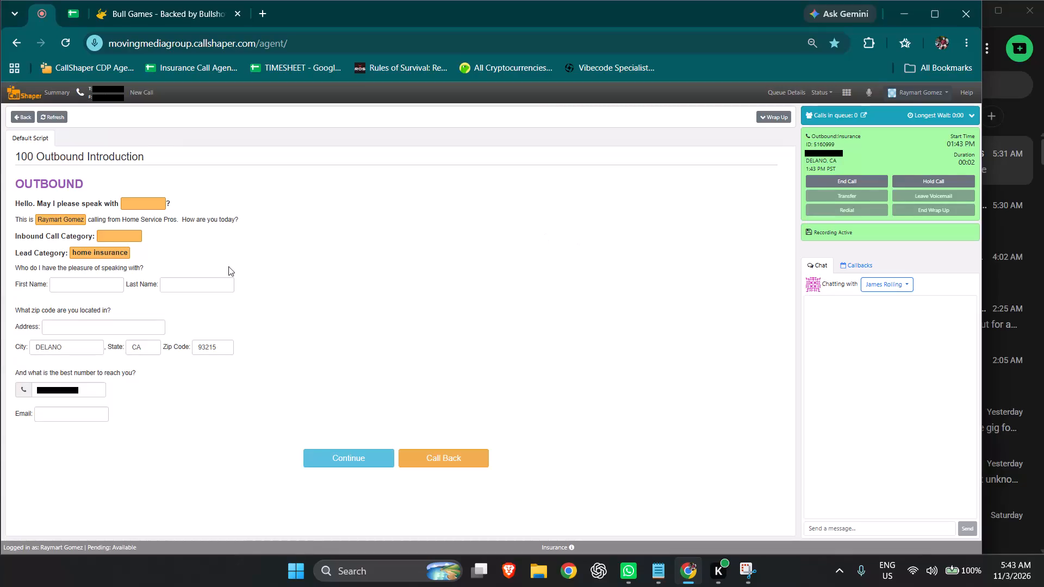
Record the Delano, CA lead's first name as n./a and add the note "no response" on the Confirm Info page.
{"action": "left_click", "coordinate": [92, 289]}
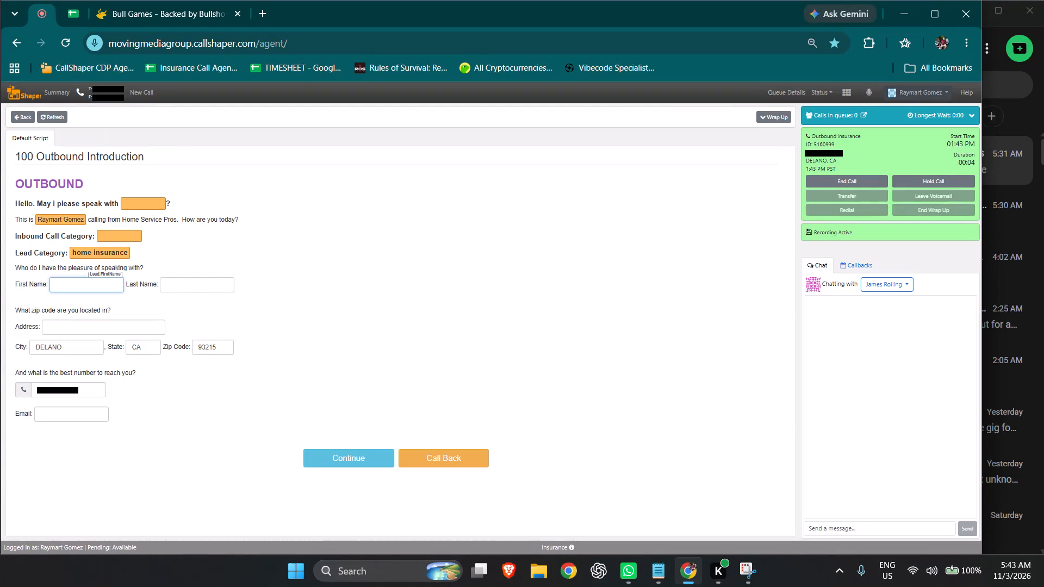
{"action": "type", "text": "n./a"}
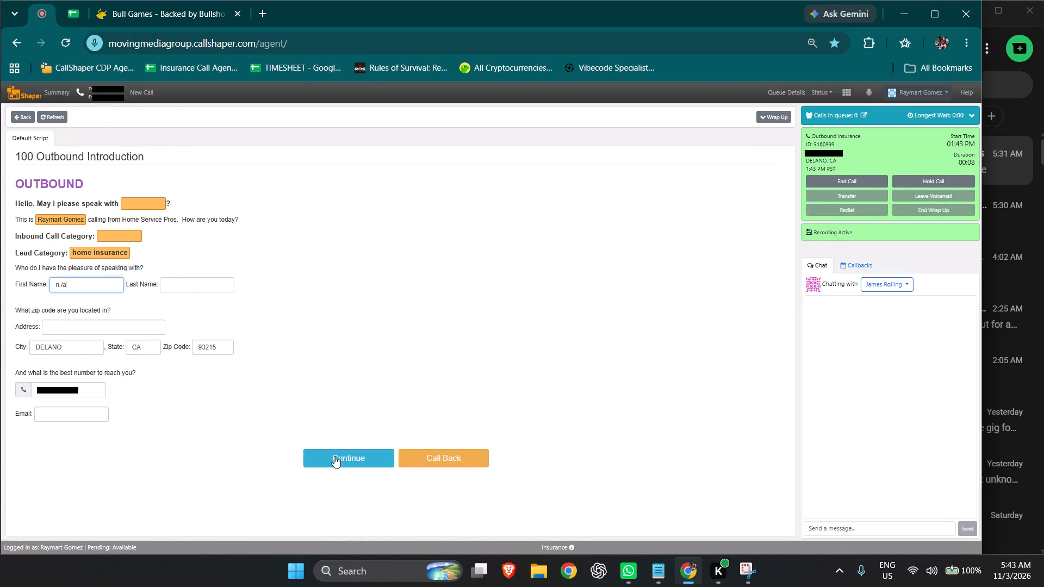
{"action": "left_click", "coordinate": [334, 456]}
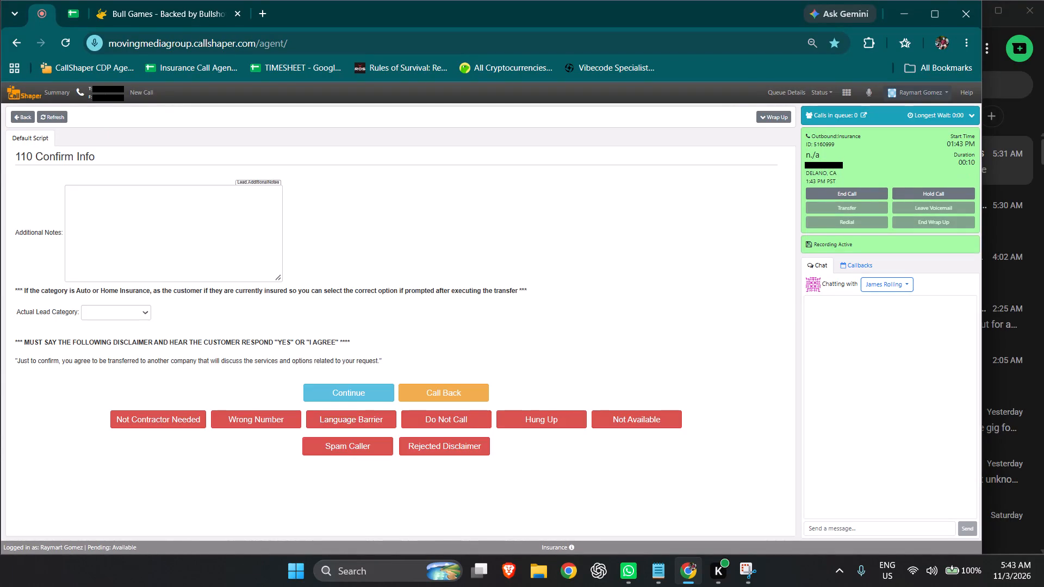
{"action": "left_click", "coordinate": [210, 264]}
{"action": "type", "text": "no response"}
{"action": "key", "text": "ctrl+a"}
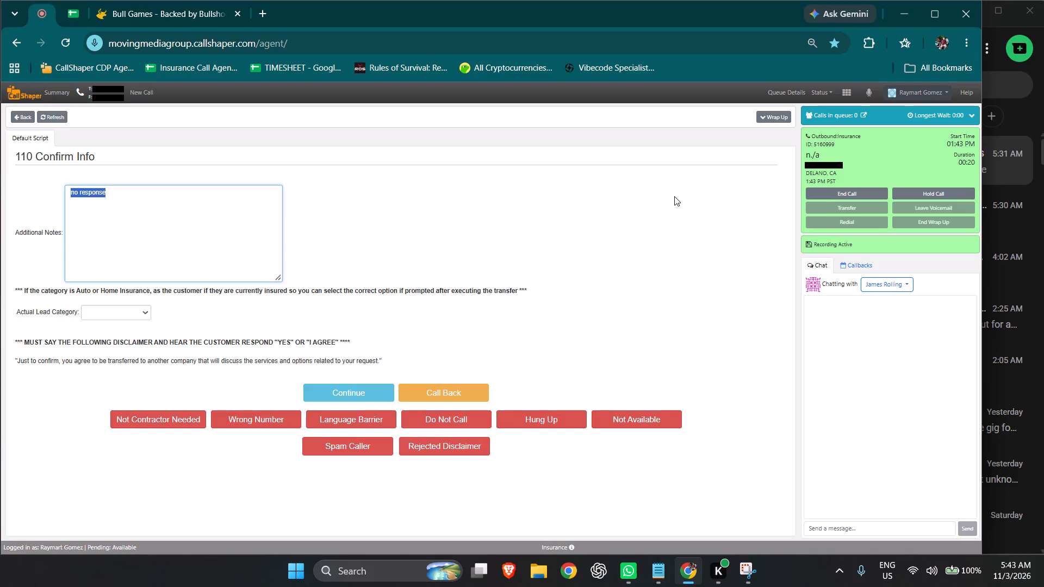
End the Delano, CA call, finish its disposition as Not Available, and end the wrap-up.
{"action": "left_click", "coordinate": [819, 195]}
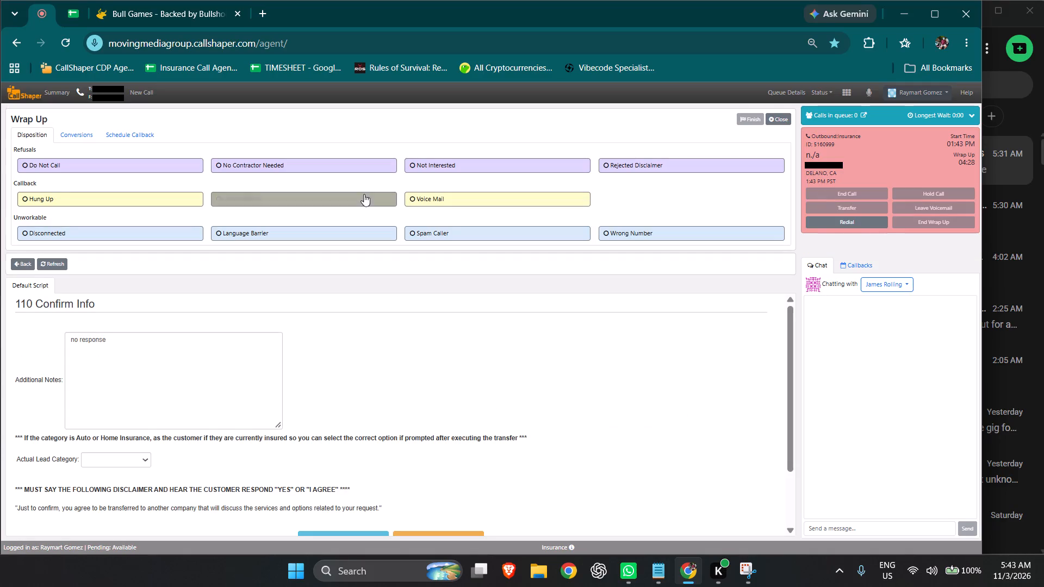
{"action": "left_click", "coordinate": [344, 198]}
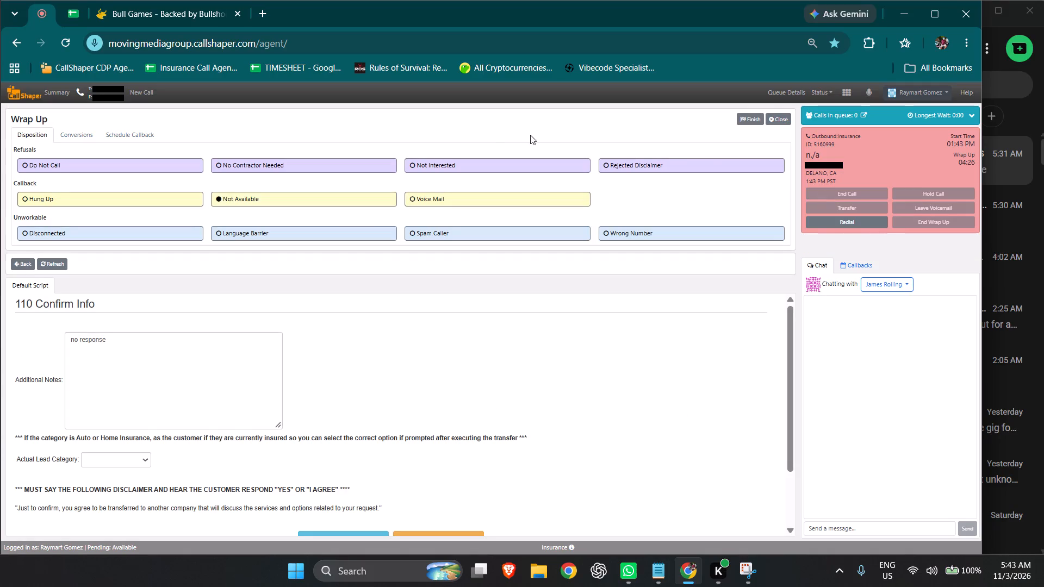
{"action": "left_click", "coordinate": [757, 123]}
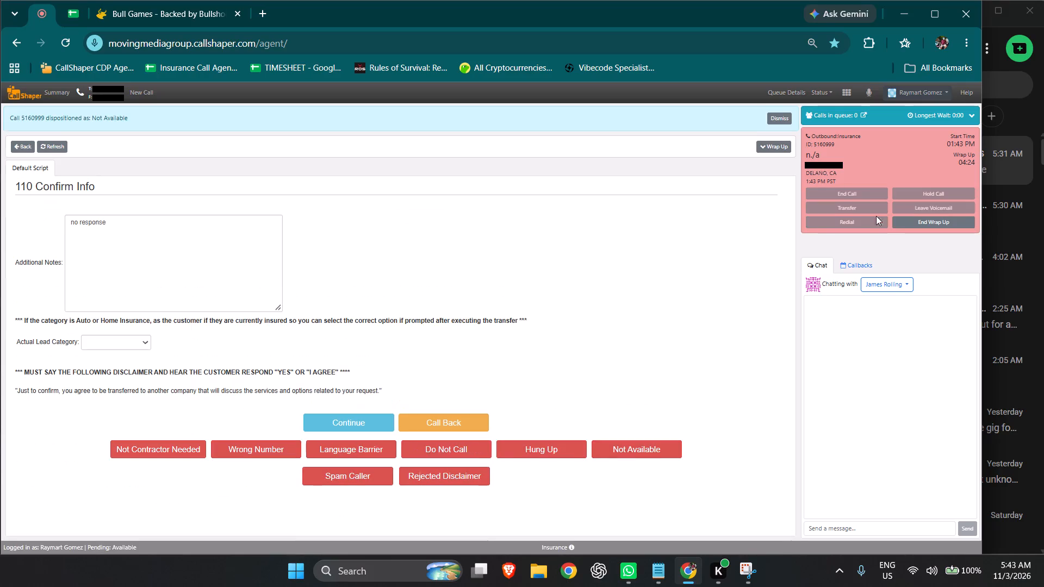
{"action": "left_click", "coordinate": [901, 226]}
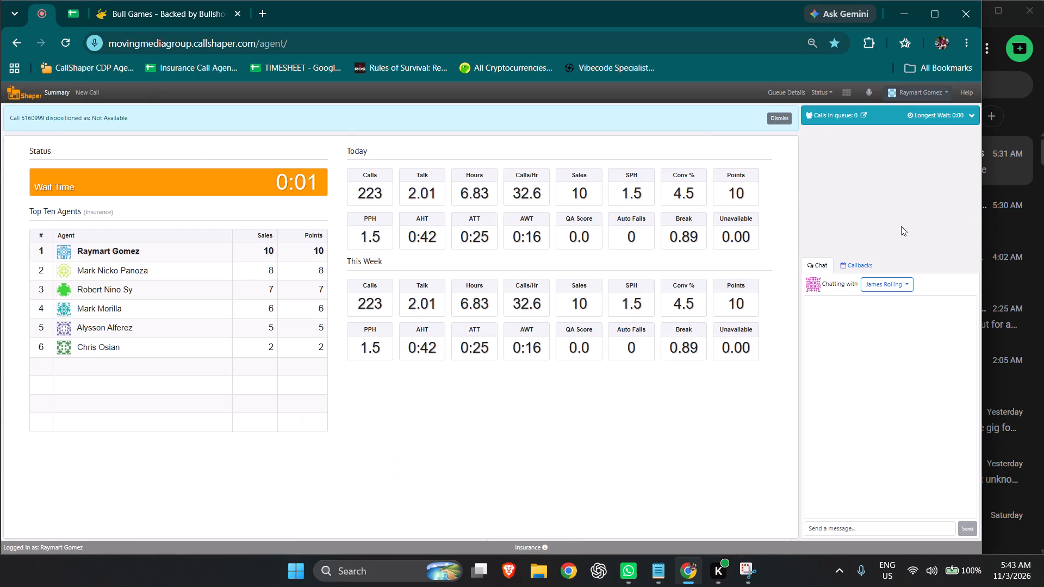
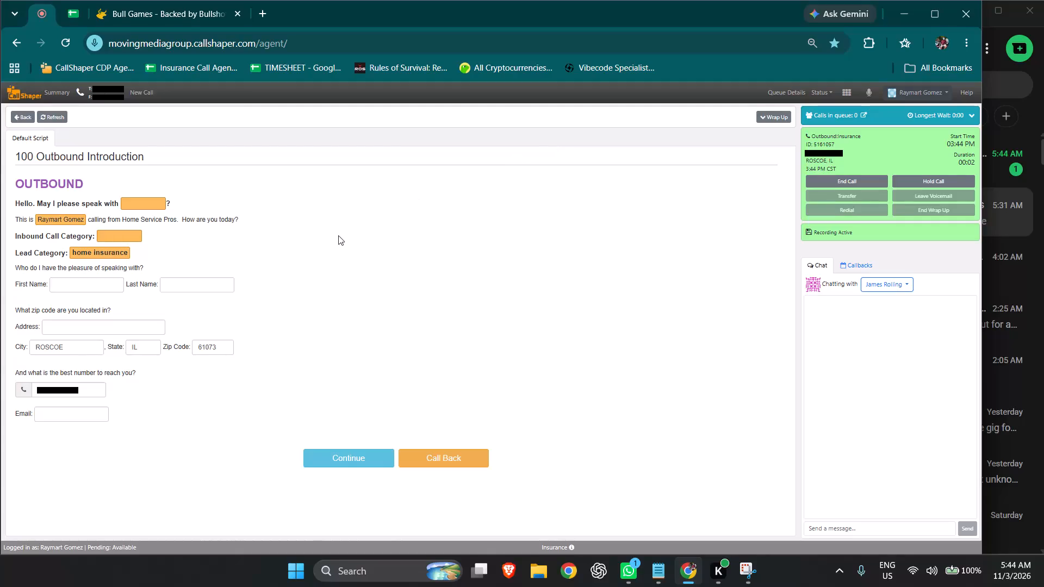
Record the Roscoe, IL lead's first name as n/a and continue past the Outbound Introduction page.
{"action": "left_click", "coordinate": [104, 285]}
{"action": "type", "text": "n/a"}
{"action": "left_click", "coordinate": [331, 466]}
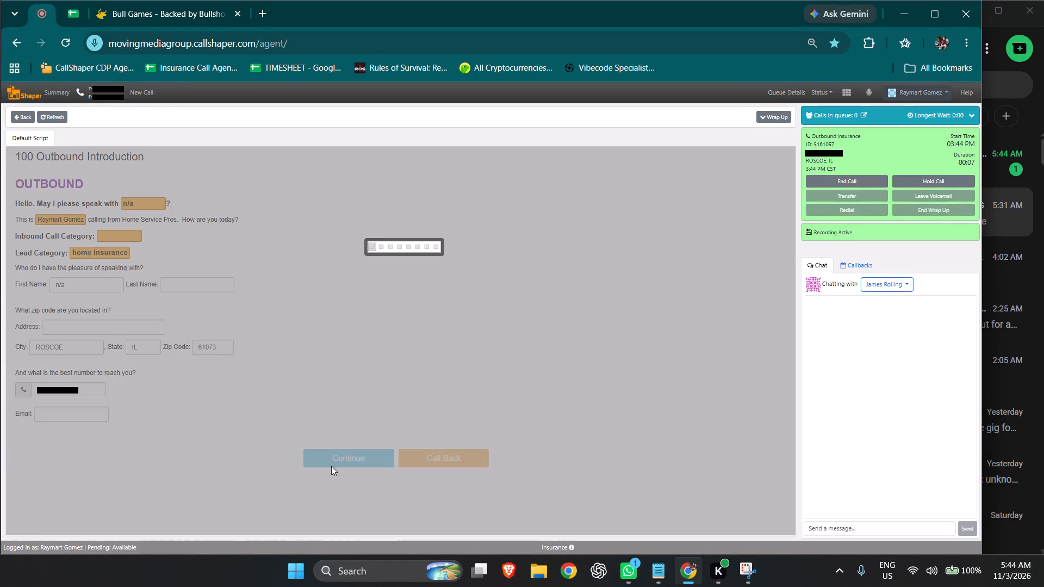
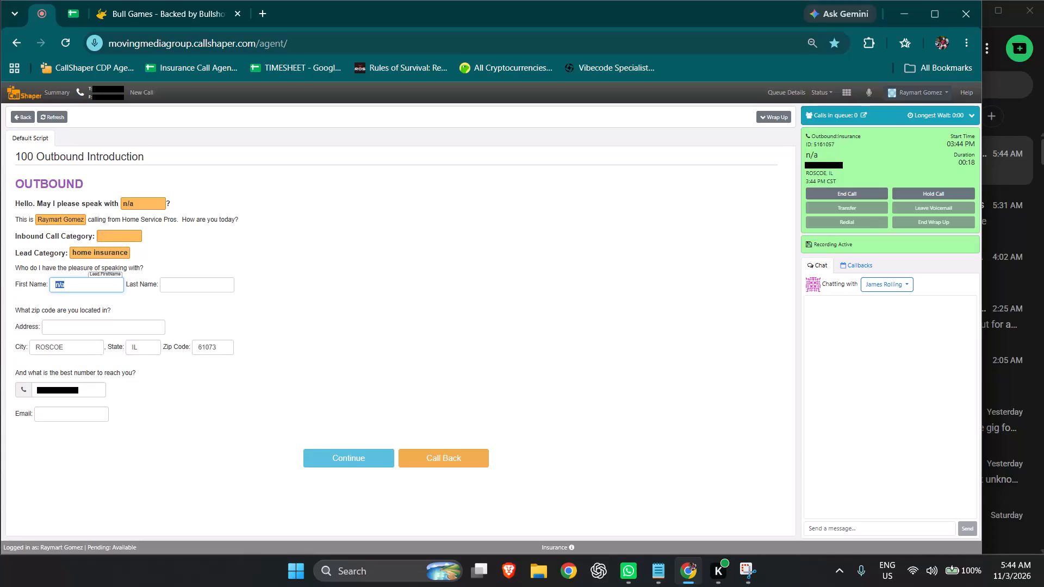
{"action": "type", "text": "Michael"}
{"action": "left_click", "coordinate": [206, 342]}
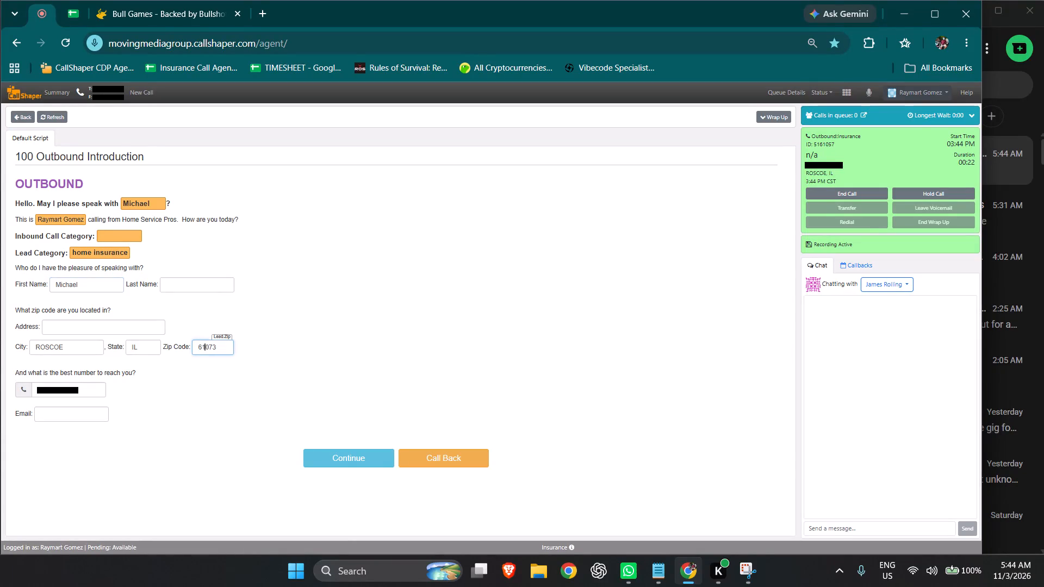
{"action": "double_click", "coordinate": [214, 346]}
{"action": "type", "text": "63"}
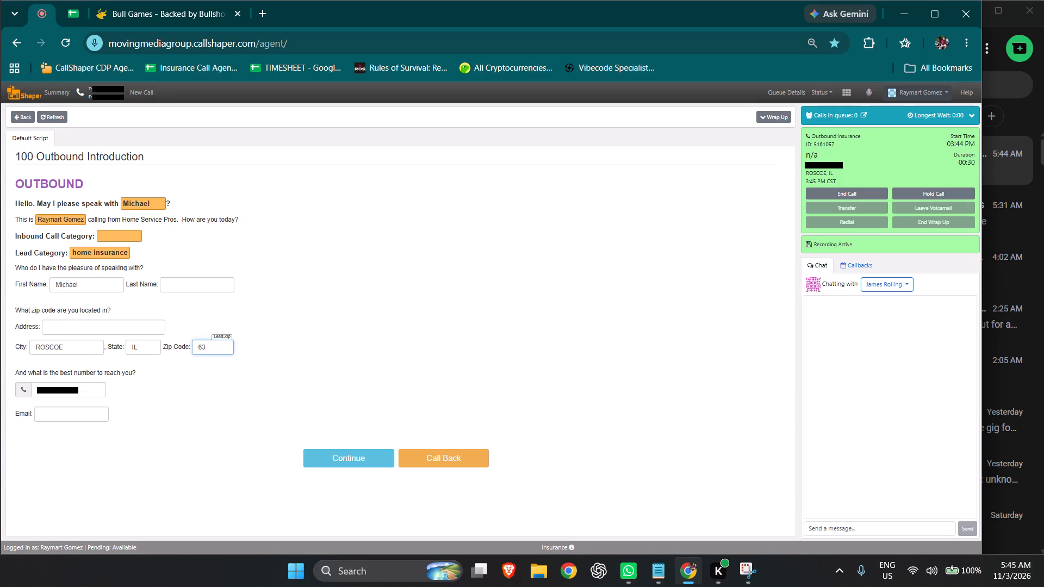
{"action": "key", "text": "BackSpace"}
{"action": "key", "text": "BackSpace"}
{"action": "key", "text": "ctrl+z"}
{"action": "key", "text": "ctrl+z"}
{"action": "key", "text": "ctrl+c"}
Search the web for the zip code of Roscoe, Illinois, reusing the city name from the lead record.
{"action": "double_click", "coordinate": [66, 345]}
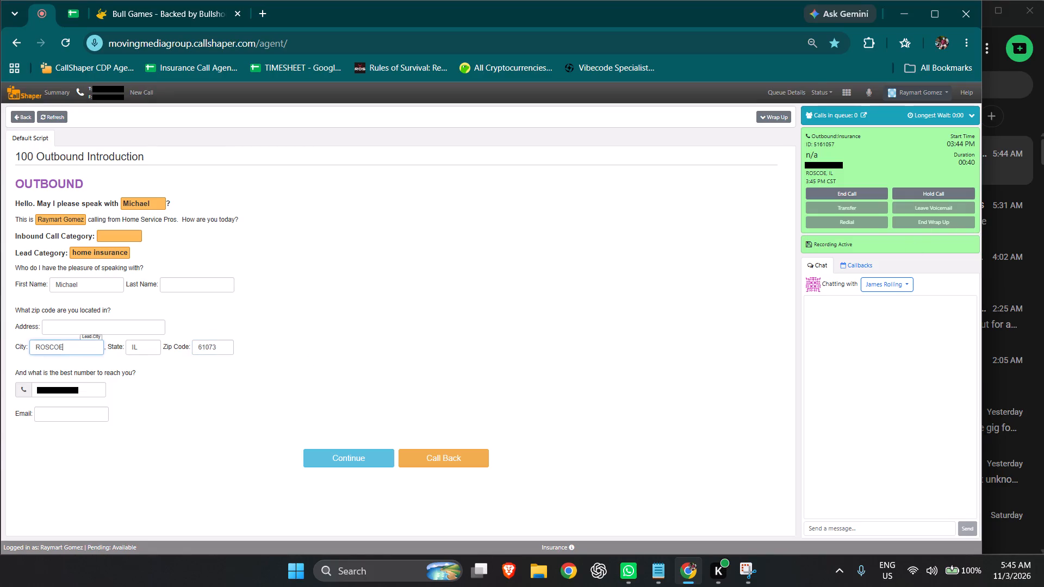
{"action": "key", "text": "ctrl+c"}
{"action": "left_click", "coordinate": [271, 9]}
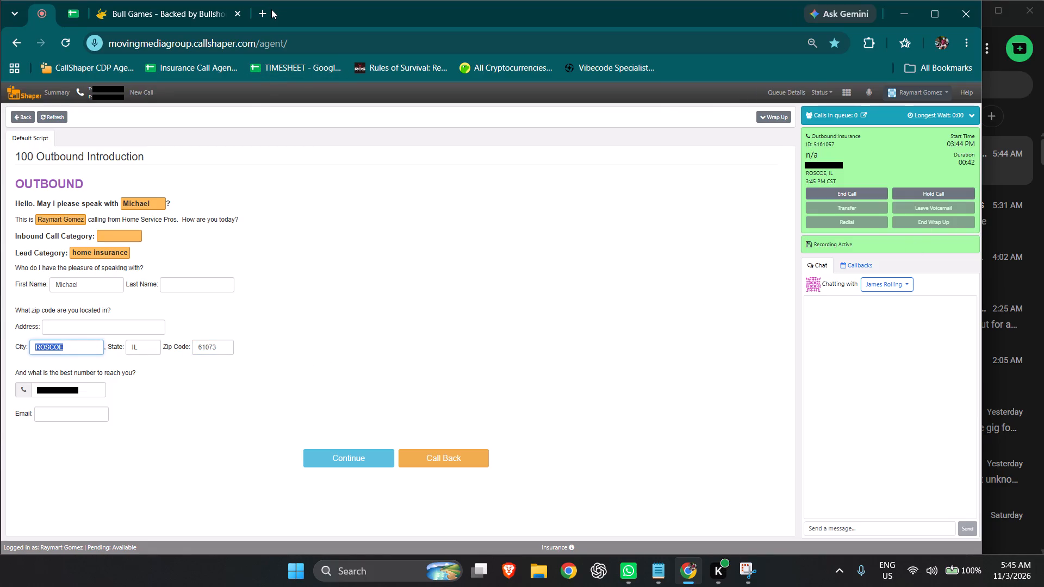
{"action": "left_click", "coordinate": [269, 10]}
{"action": "key", "text": "ctrl+v"}
{"action": "key", "text": "space"}
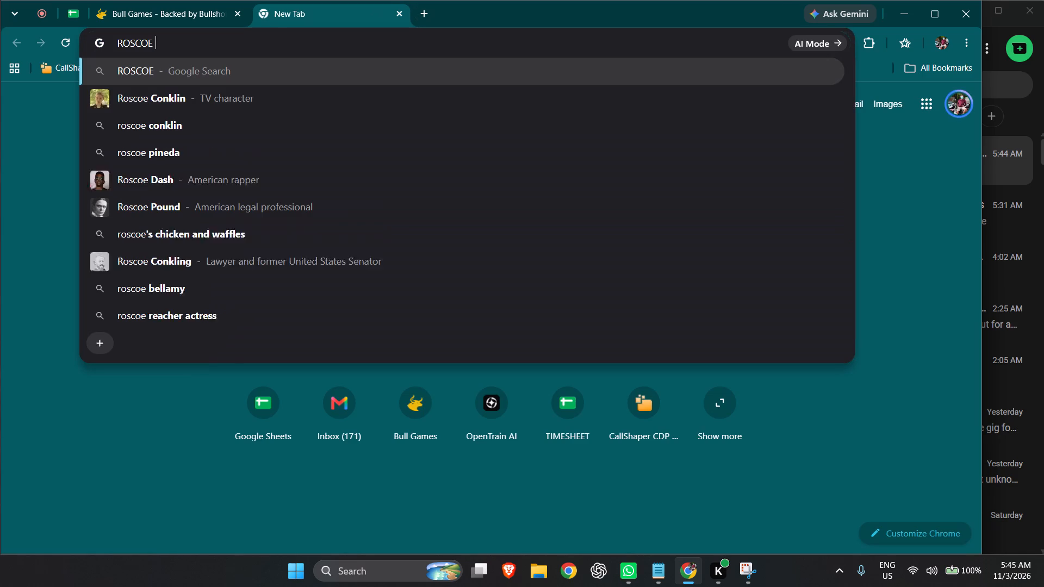
{"action": "type", "text": "illioo"}
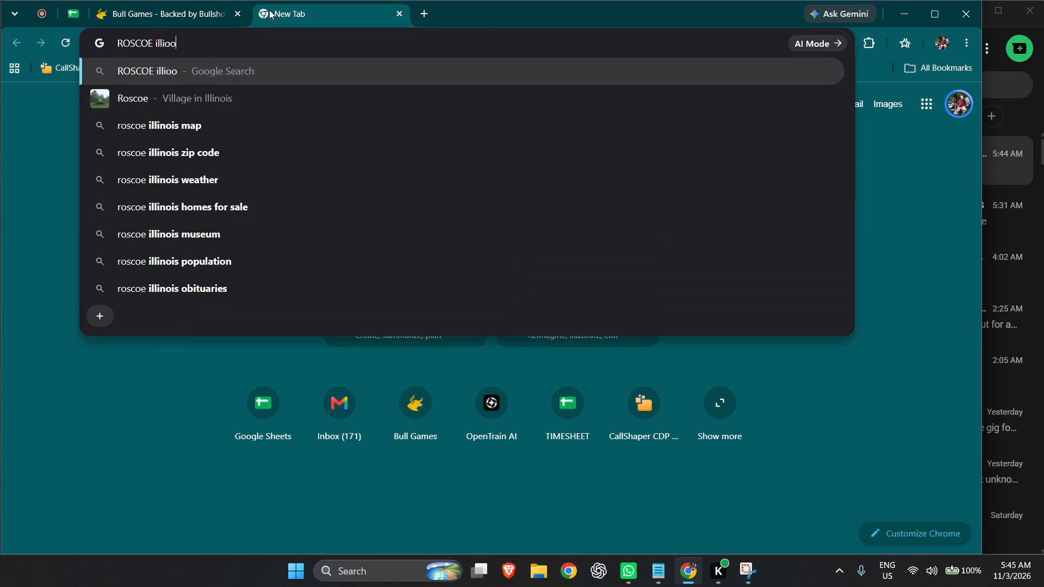
{"action": "key", "text": "BackSpace"}
{"action": "type", "text": "nois zip code"}
{"action": "key", "text": "Return"}
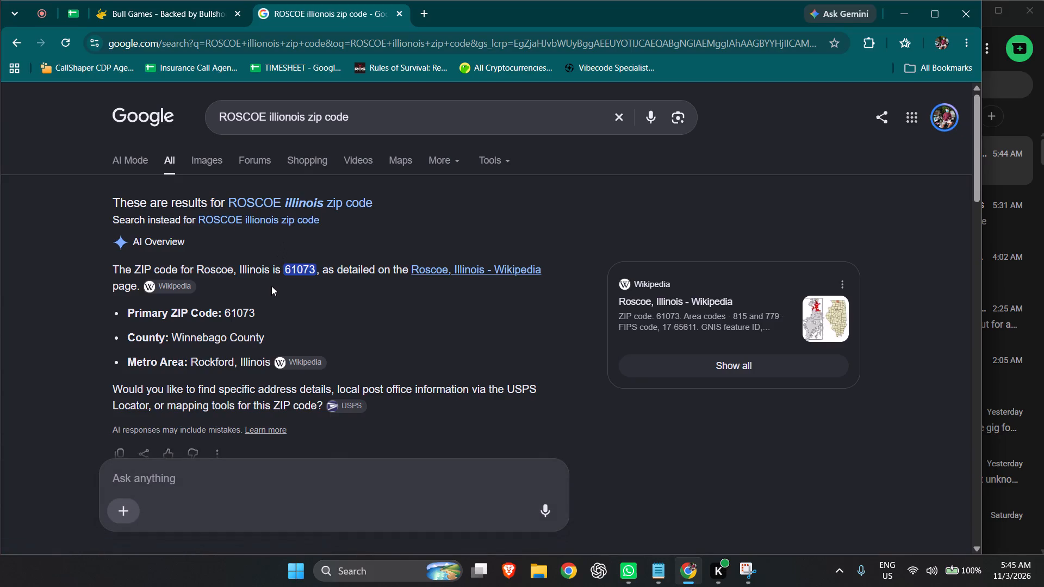
{"action": "left_click", "coordinate": [46, 12]}
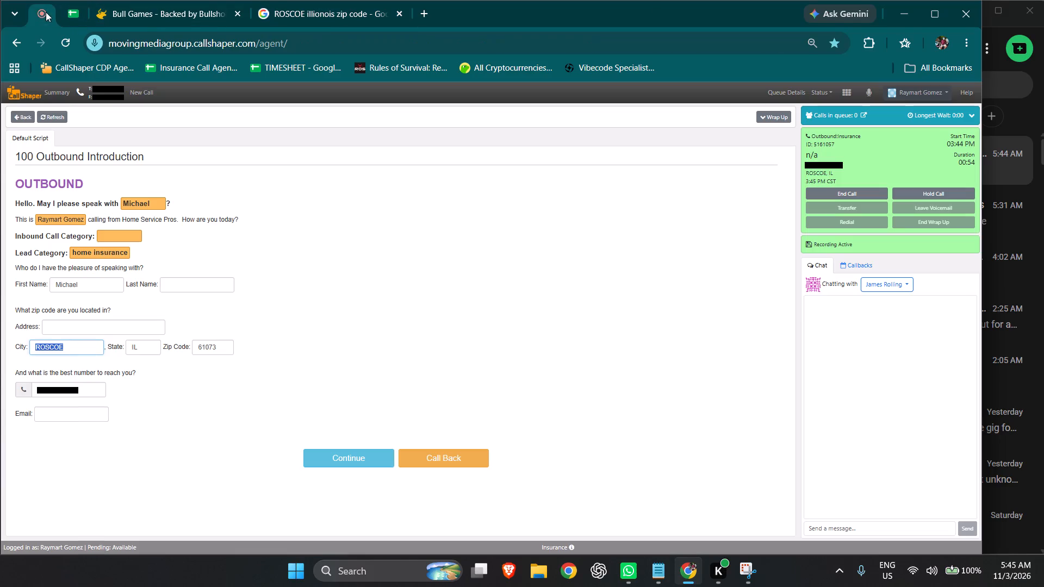
{"action": "double_click", "coordinate": [205, 352]}
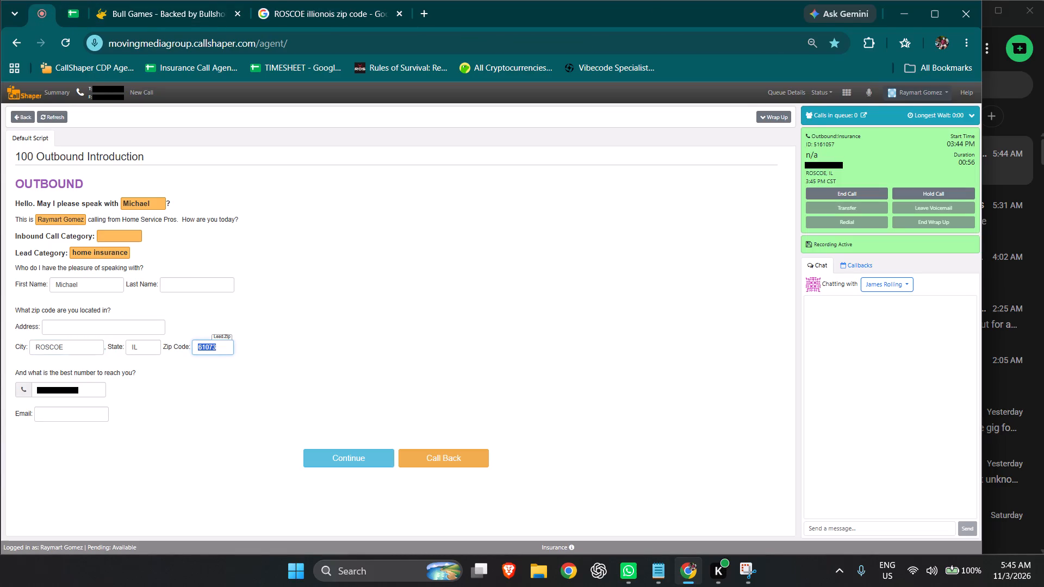
{"action": "key", "text": "ctrl+c"}
{"action": "left_click", "coordinate": [656, 561]}
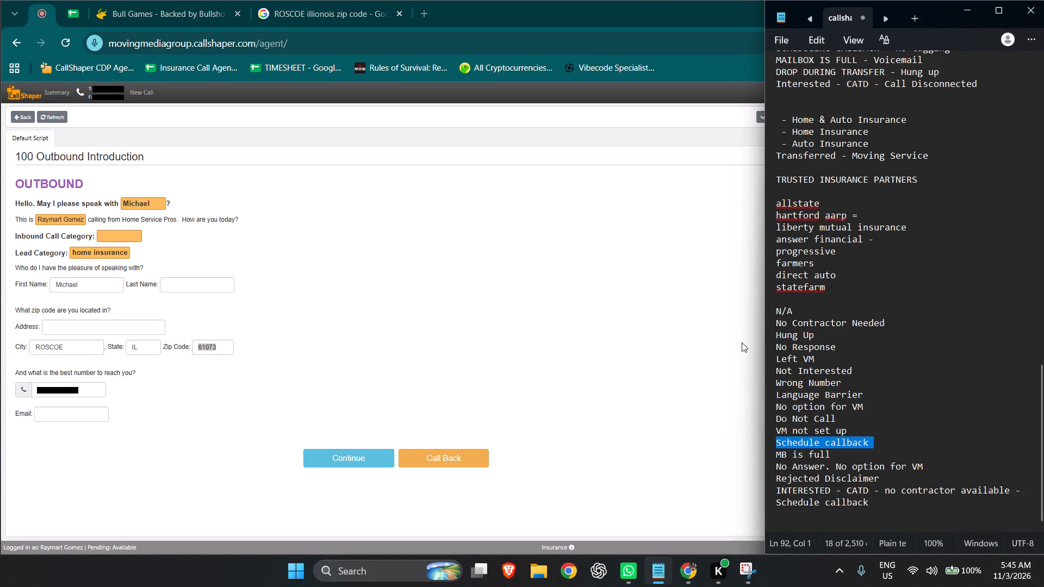
{"action": "left_click", "coordinate": [777, 145]}
{"action": "key", "text": "ctrl+v"}
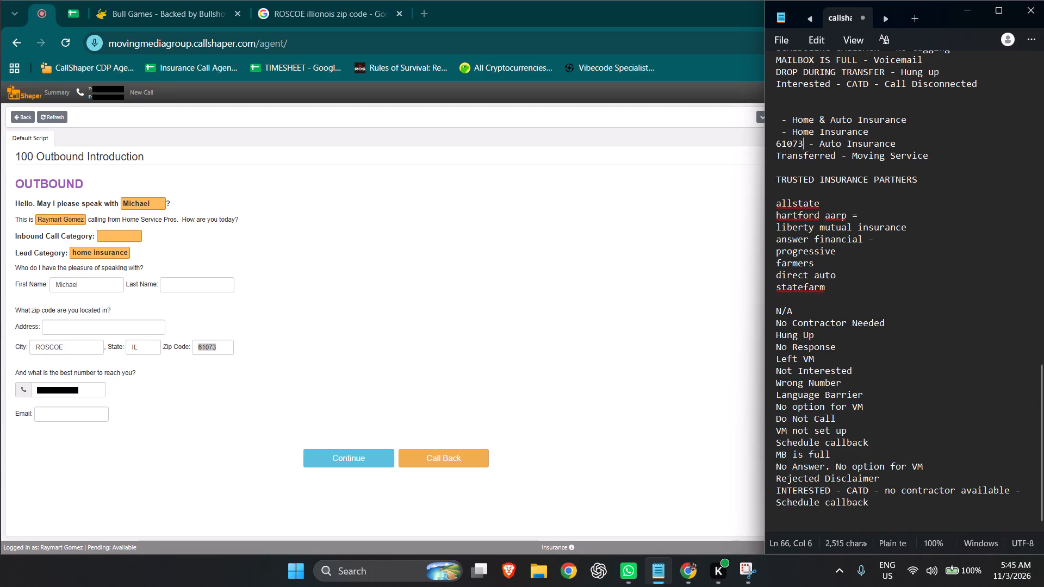
{"action": "left_click", "coordinate": [353, 458]}
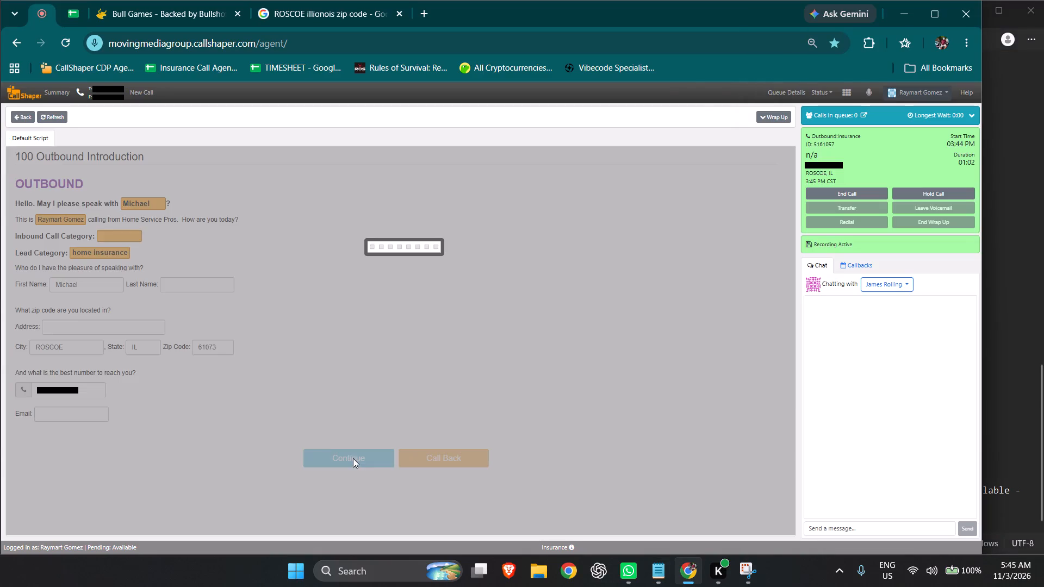
Add the note "Interested - CATD" from the Notepad file, set the actual lead category to Auto Insurance, and continue past Confirm Info.
{"action": "left_click", "coordinate": [995, 196]}
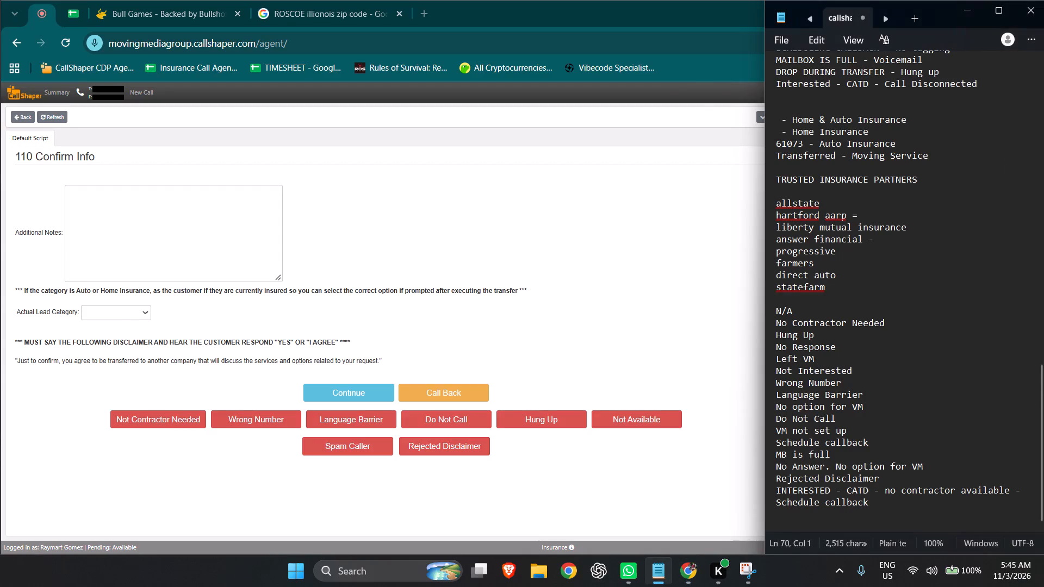
{"action": "left_click_drag", "start_coordinate": [873, 84], "coordinate": [762, 88]}
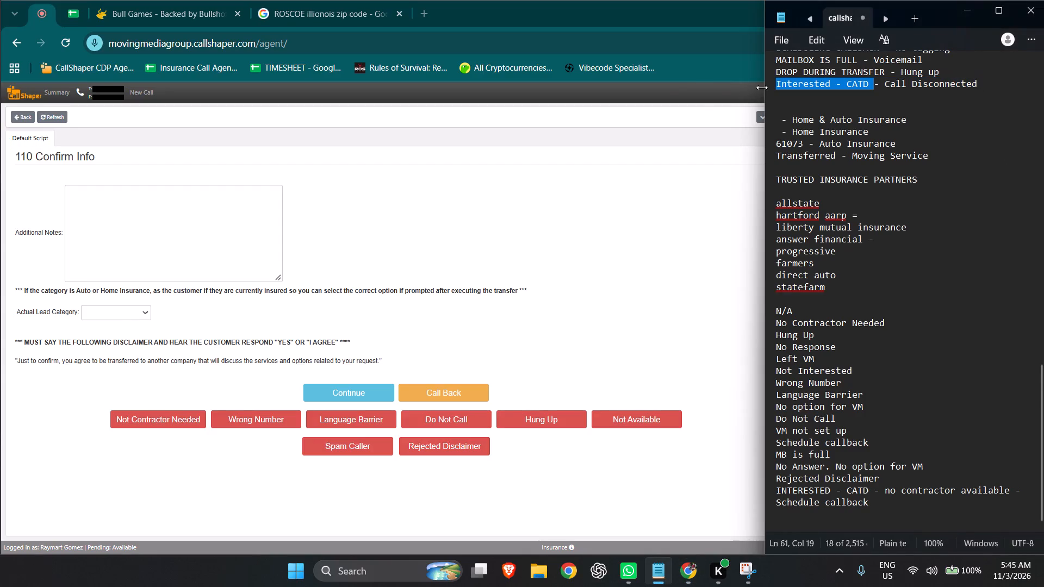
{"action": "key", "text": "ctrl+c"}
{"action": "left_click", "coordinate": [274, 209]}
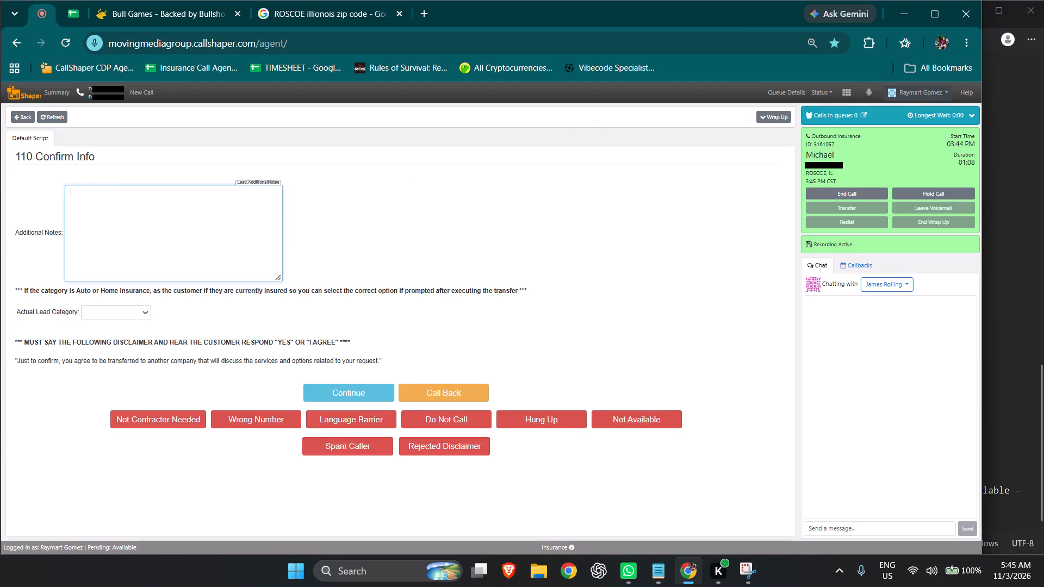
{"action": "key", "text": "ctrl+v"}
{"action": "left_click", "coordinate": [136, 318]}
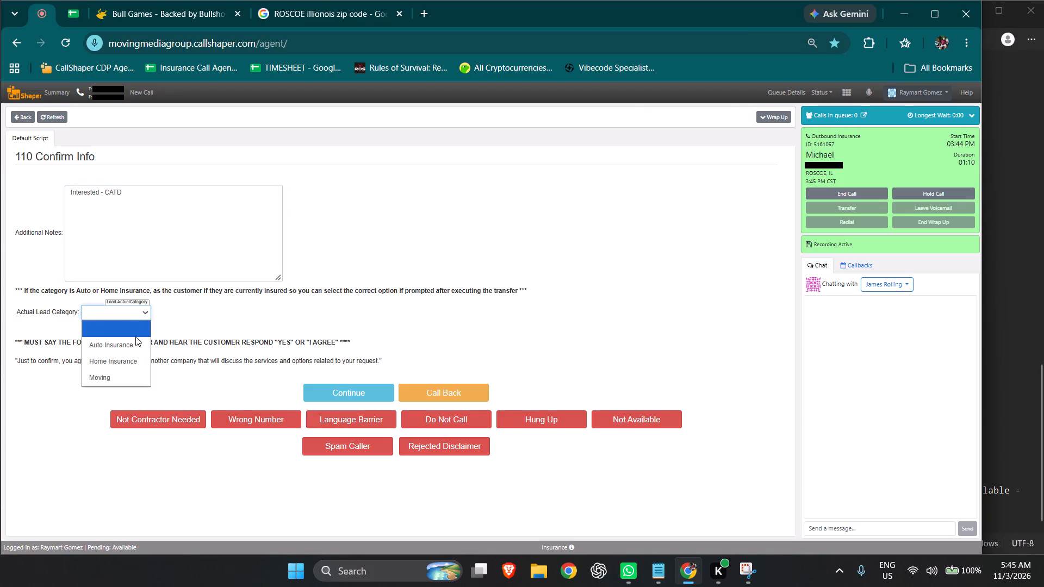
{"action": "left_click", "coordinate": [134, 342]}
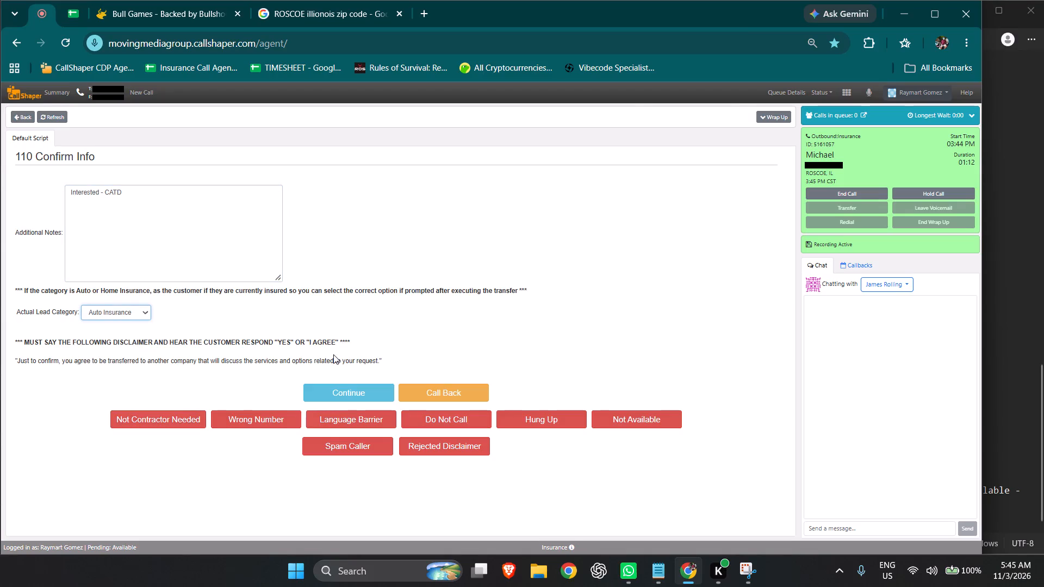
{"action": "left_click", "coordinate": [345, 397]}
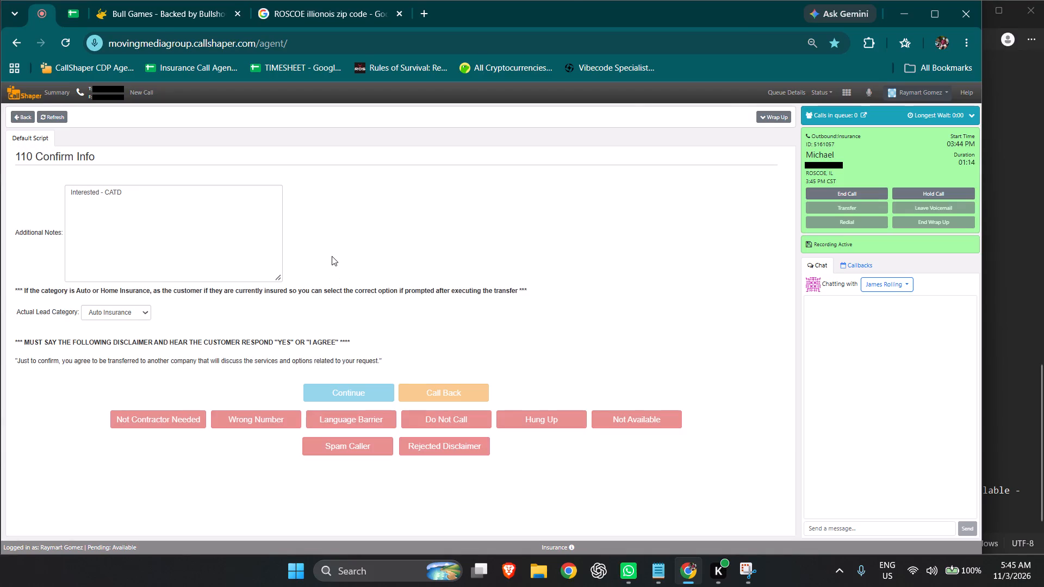
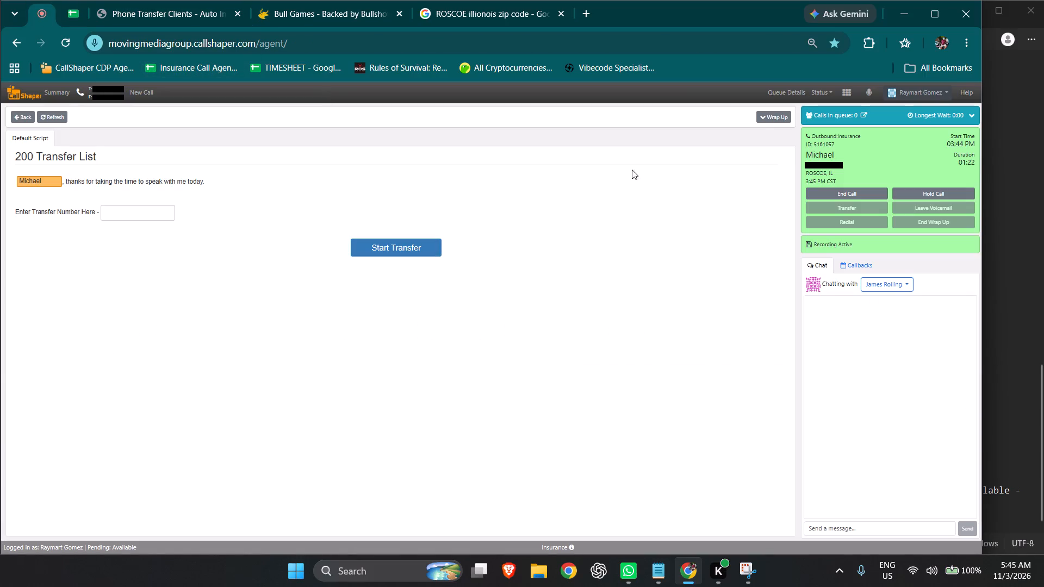
Put the Roscoe lead's call on hold and start the transfer to the copied transfer number.
{"action": "left_click", "coordinate": [926, 191]}
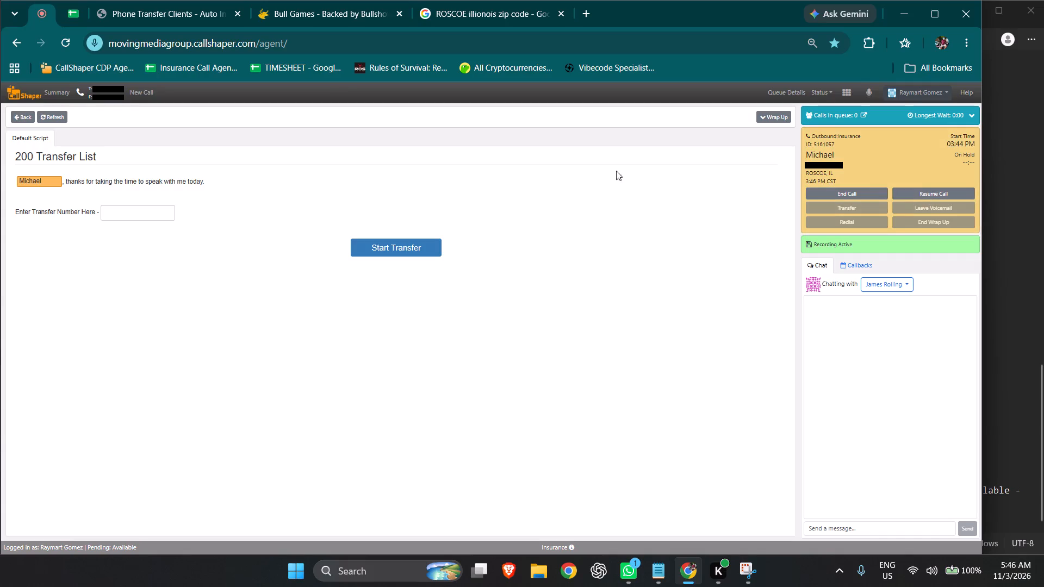
{"action": "left_click", "coordinate": [152, 220]}
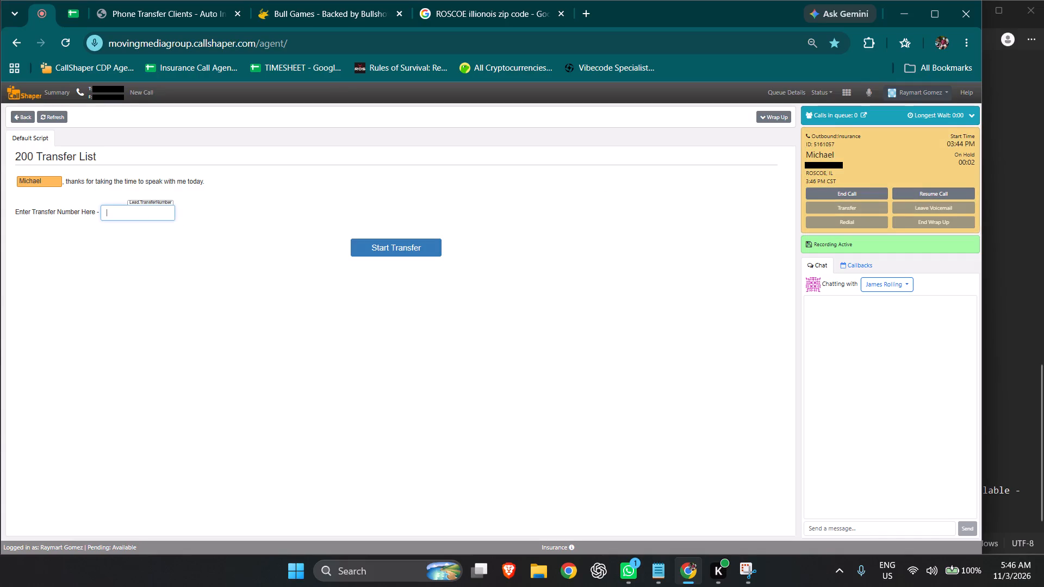
{"action": "key", "text": "ctrl+v"}
{"action": "left_click", "coordinate": [383, 249]}
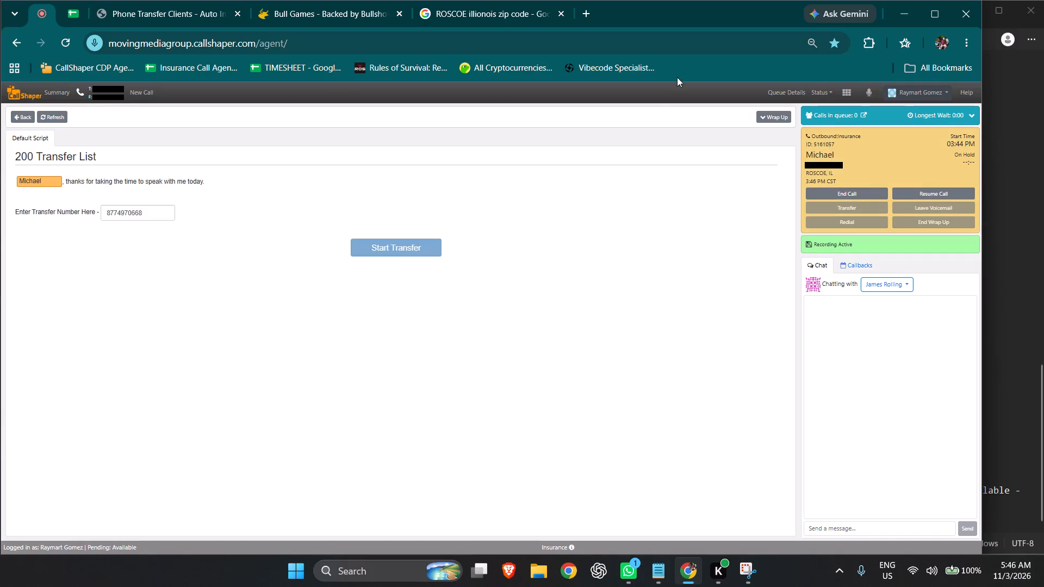
{"action": "left_click", "coordinate": [990, 132]}
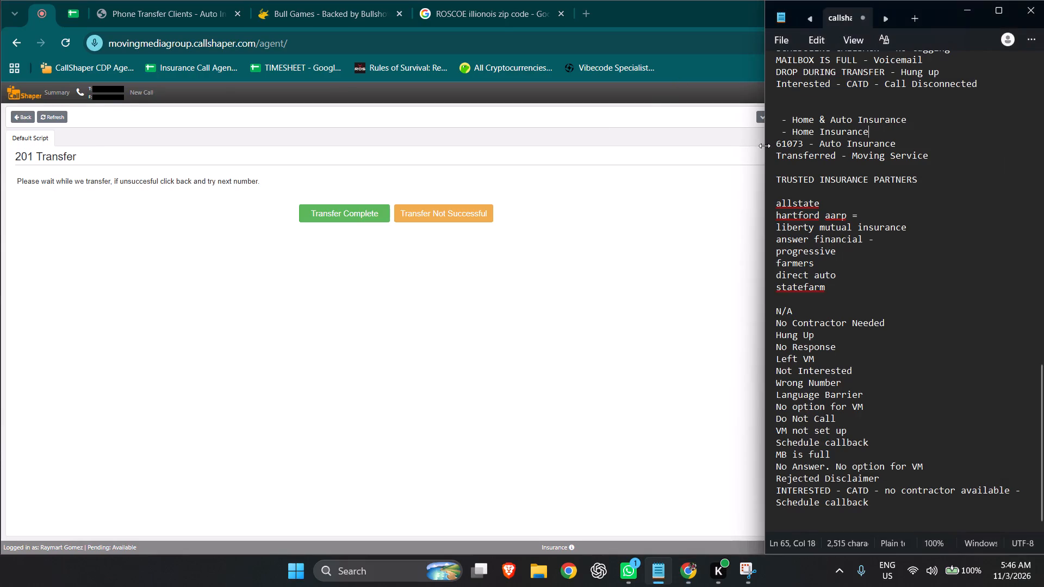
{"action": "left_click", "coordinate": [737, 152]}
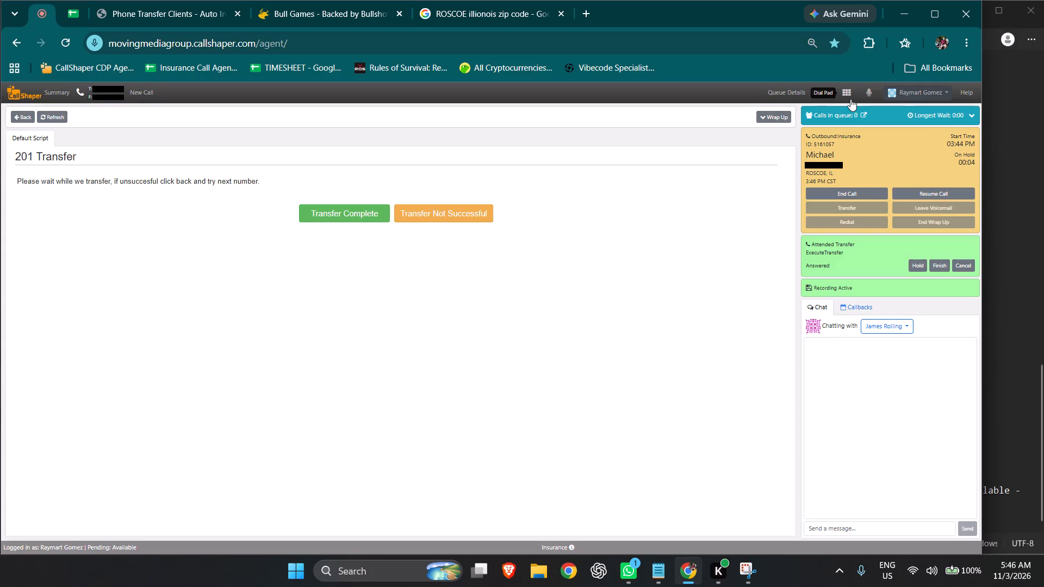
{"action": "left_click", "coordinate": [848, 92]}
{"action": "left_click", "coordinate": [918, 140]}
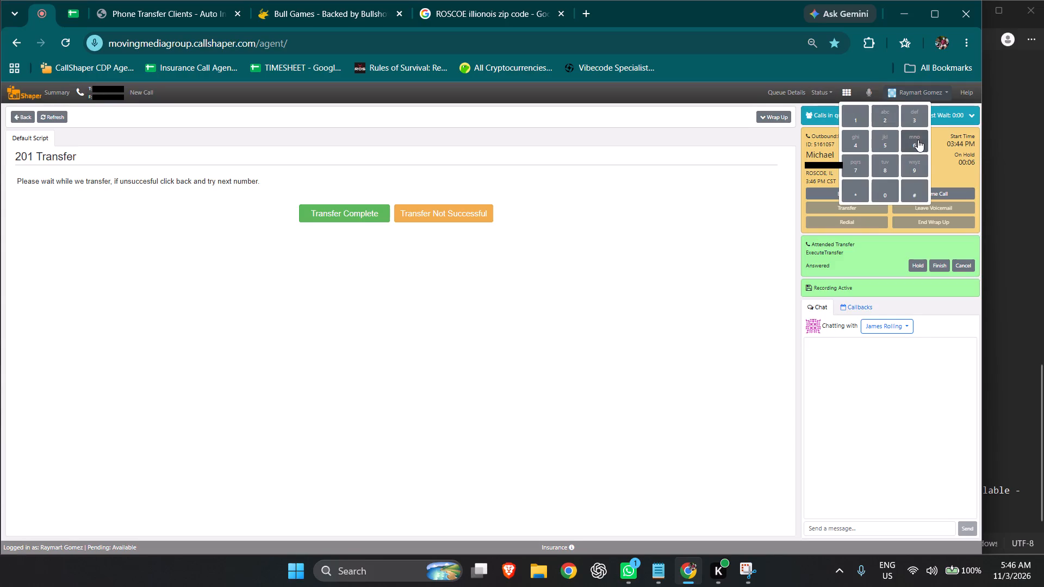
{"action": "left_click", "coordinate": [1004, 135]}
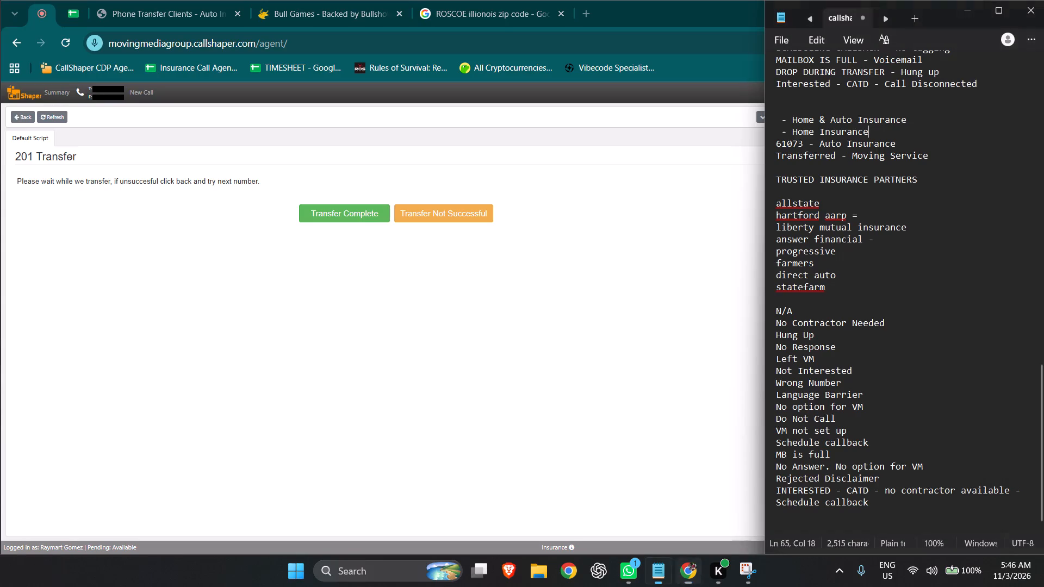
{"action": "left_click", "coordinate": [686, 211]}
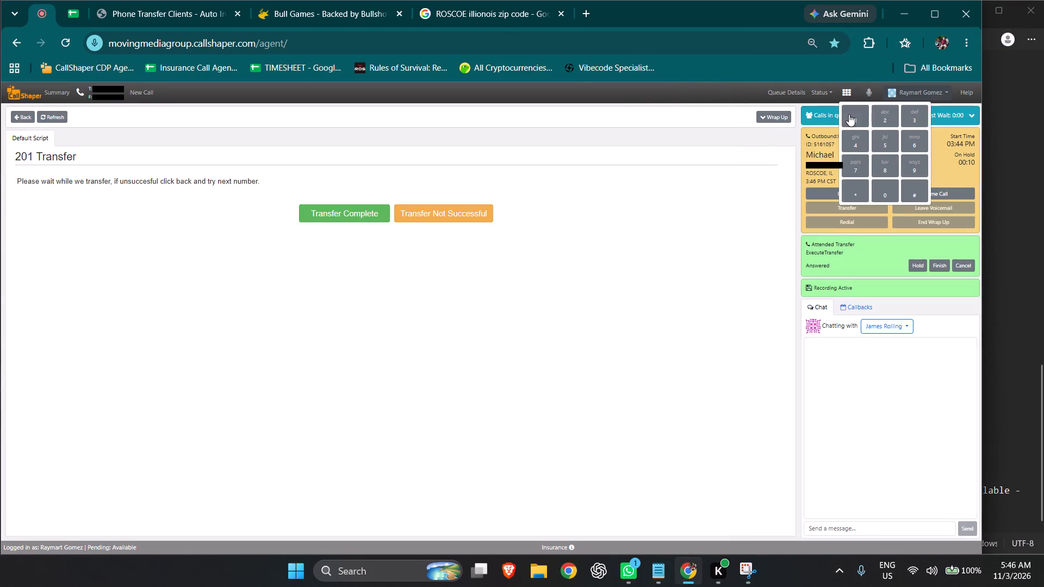
{"action": "left_click", "coordinate": [850, 114]}
{"action": "left_click", "coordinate": [886, 189]}
{"action": "left_click", "coordinate": [857, 168]}
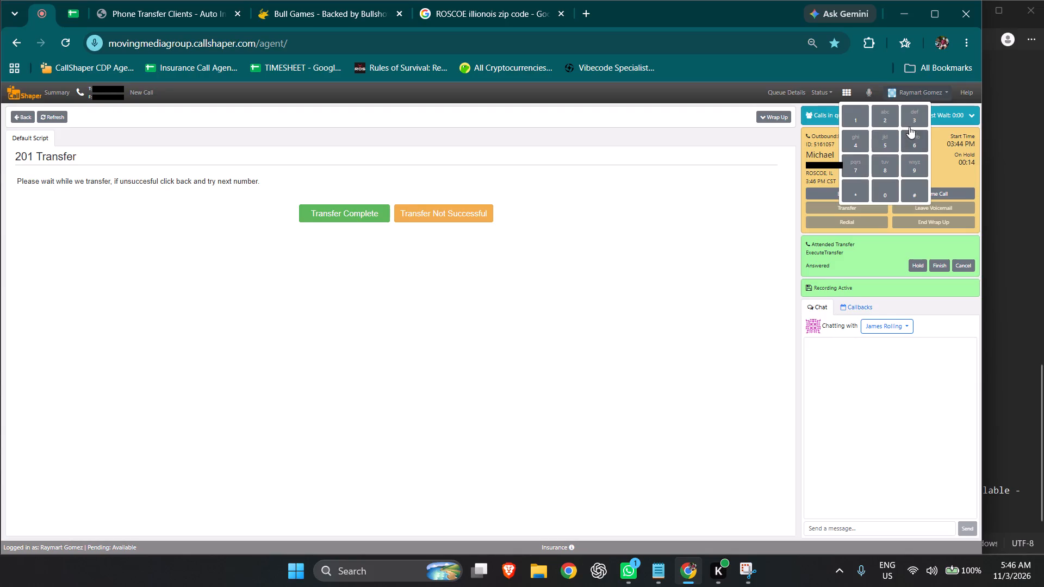
{"action": "left_click", "coordinate": [916, 122]}
{"action": "left_click", "coordinate": [913, 191]}
Send the dial pad digits 2, 1 and 2 to the transfer line.
{"action": "left_click", "coordinate": [883, 114]}
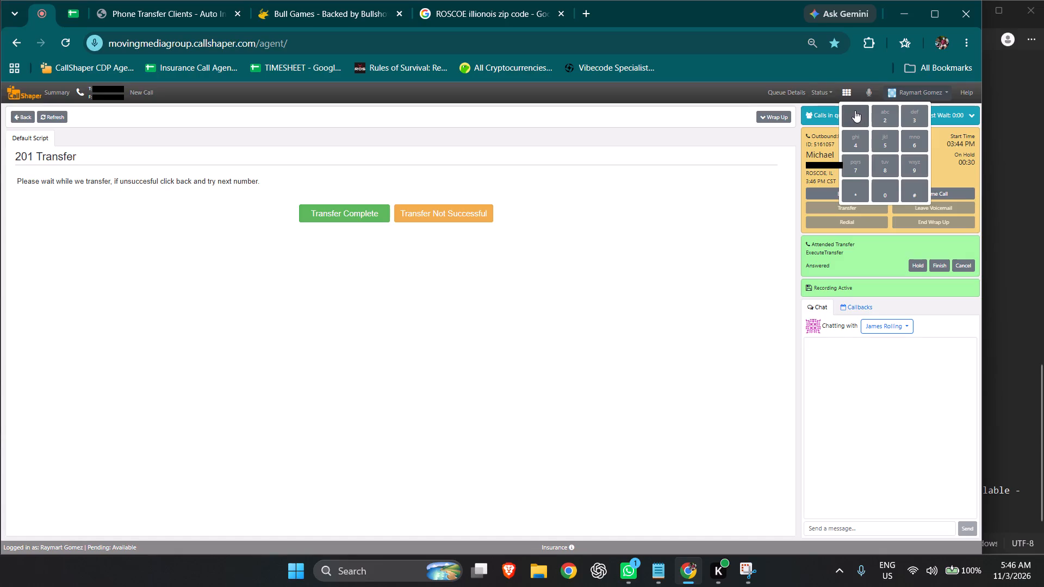
{"action": "left_click", "coordinate": [858, 113]}
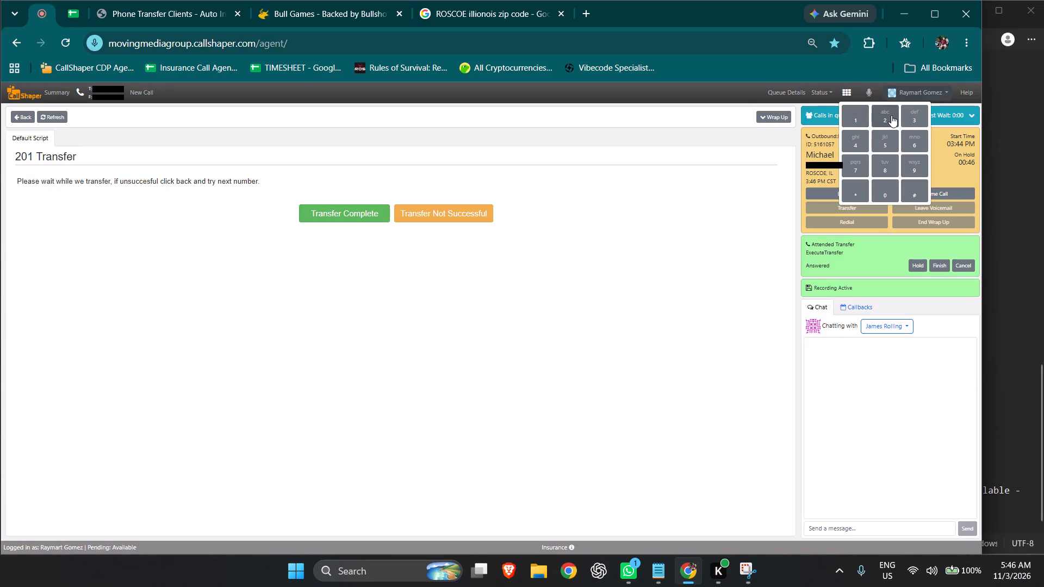
{"action": "left_click", "coordinate": [885, 115]}
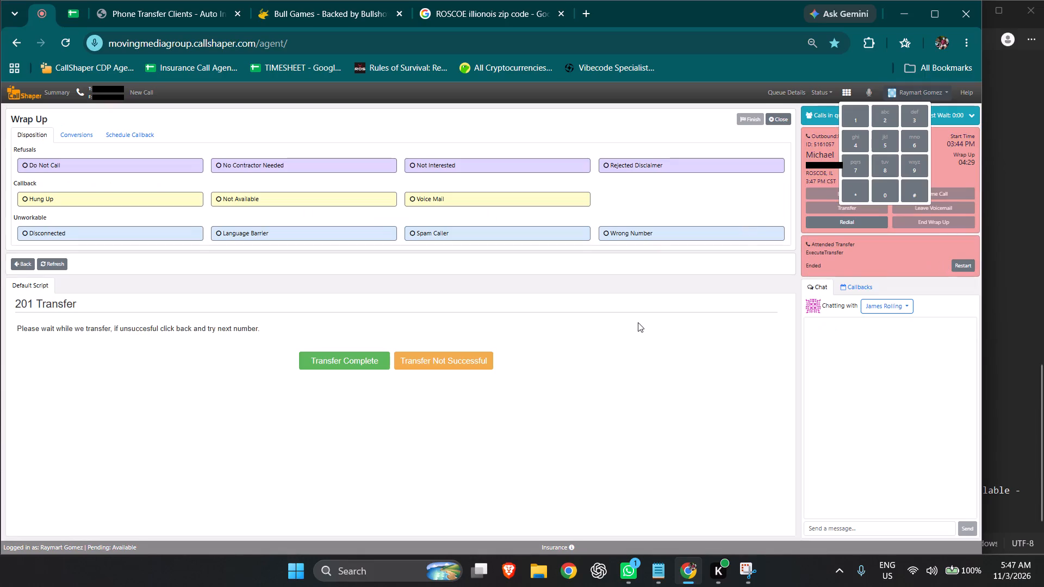
Close the dial pad and go back through the script to the Confirm Info page.
{"action": "left_click", "coordinate": [638, 322]}
{"action": "left_click", "coordinate": [26, 261]}
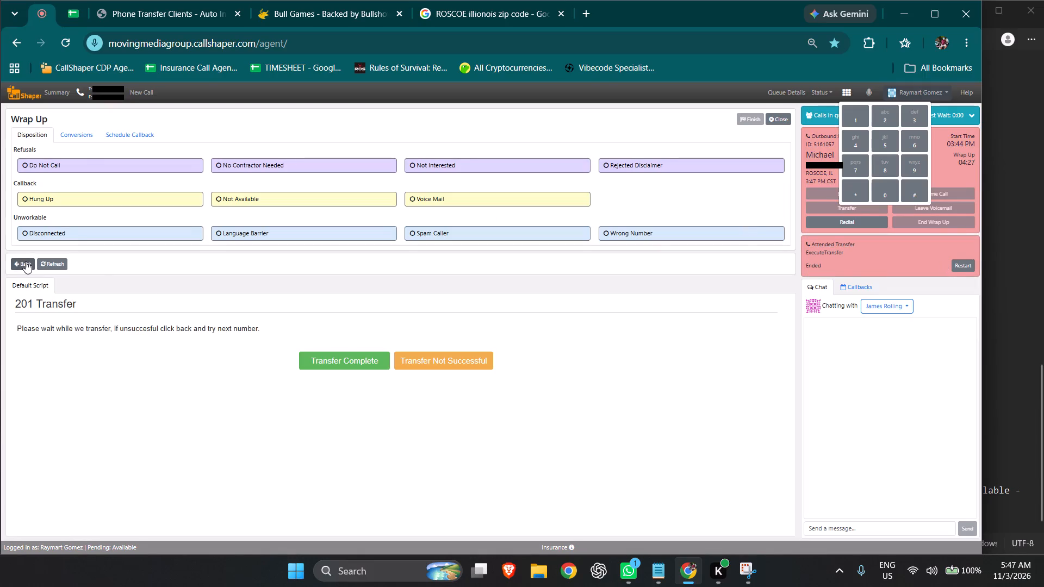
{"action": "left_click", "coordinate": [26, 261]}
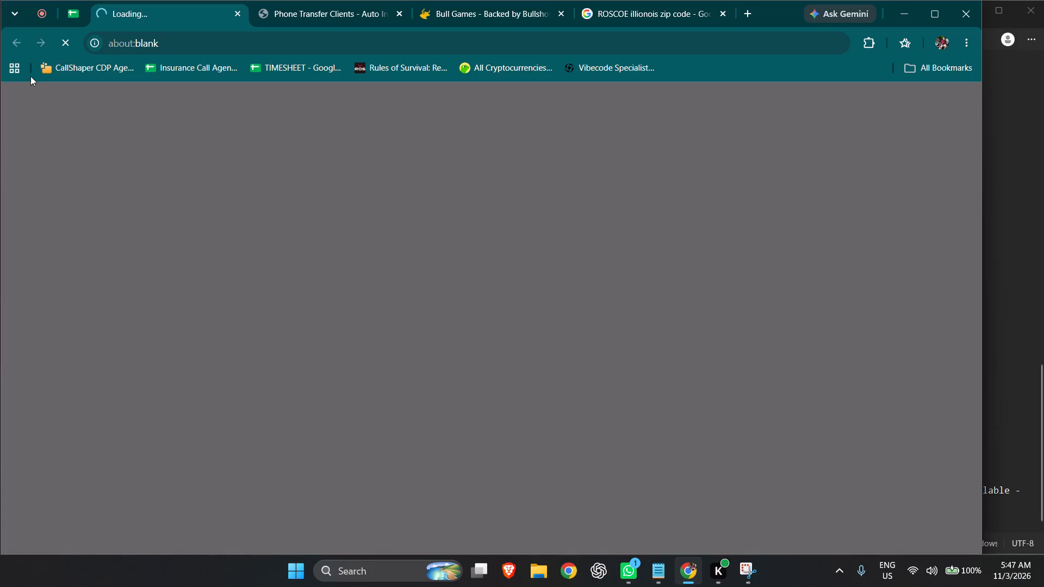
{"action": "left_click", "coordinate": [45, 17]}
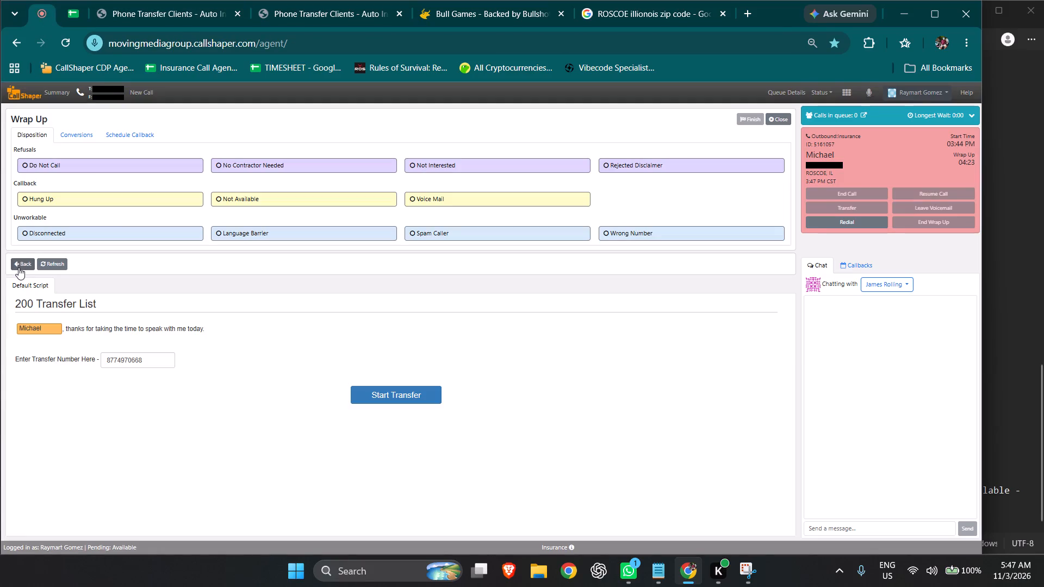
{"action": "left_click", "coordinate": [18, 267]}
Replace the additional notes with "Interested - CATD - Call Disconnected" copied from the Notepad file.
{"action": "left_click", "coordinate": [158, 342]}
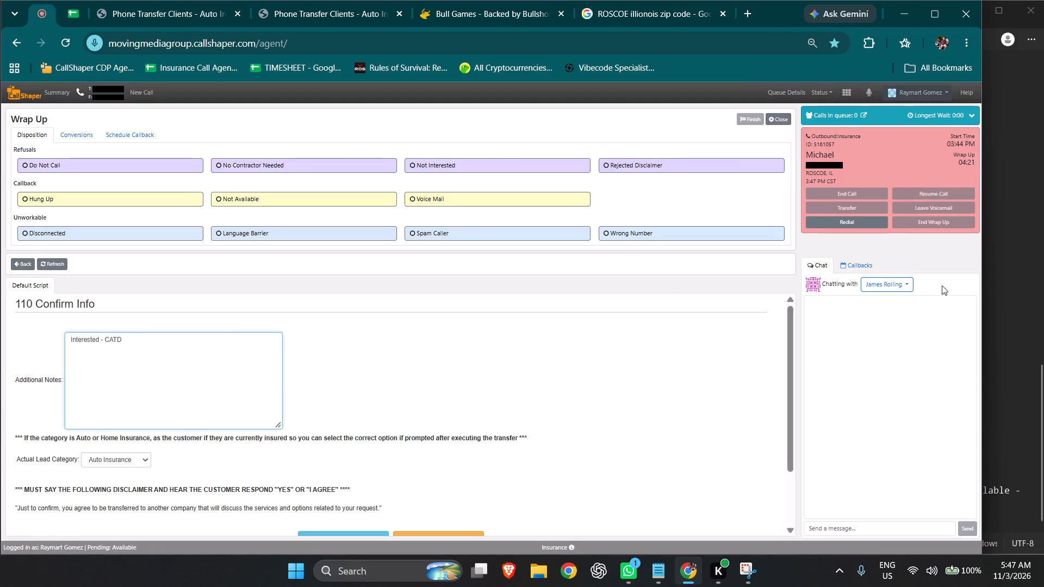
{"action": "left_click", "coordinate": [1012, 291]}
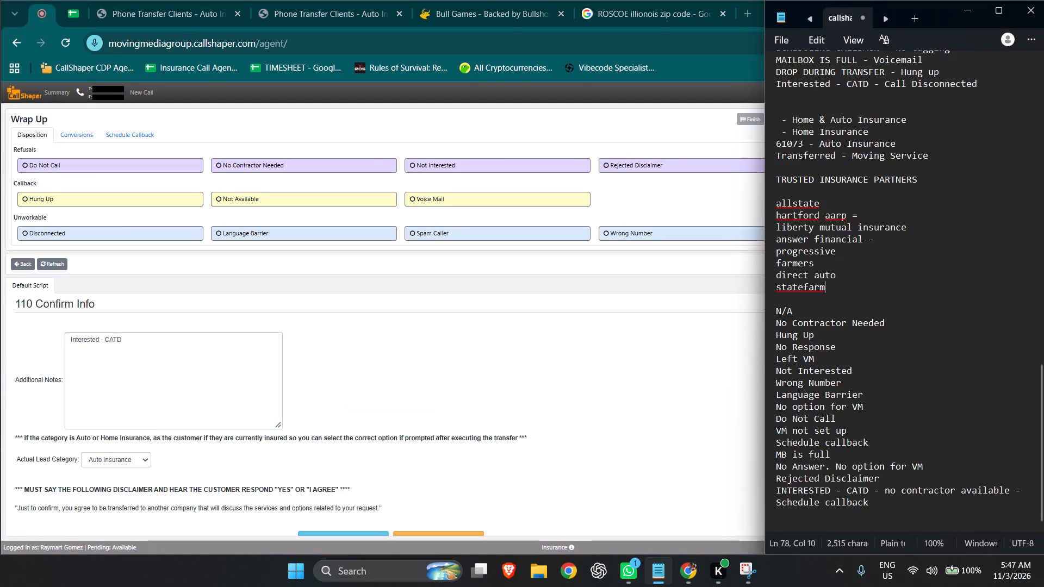
{"action": "left_click", "coordinate": [771, 81]}
{"action": "left_click", "coordinate": [771, 81]}
{"action": "key", "text": "ctrl+c"}
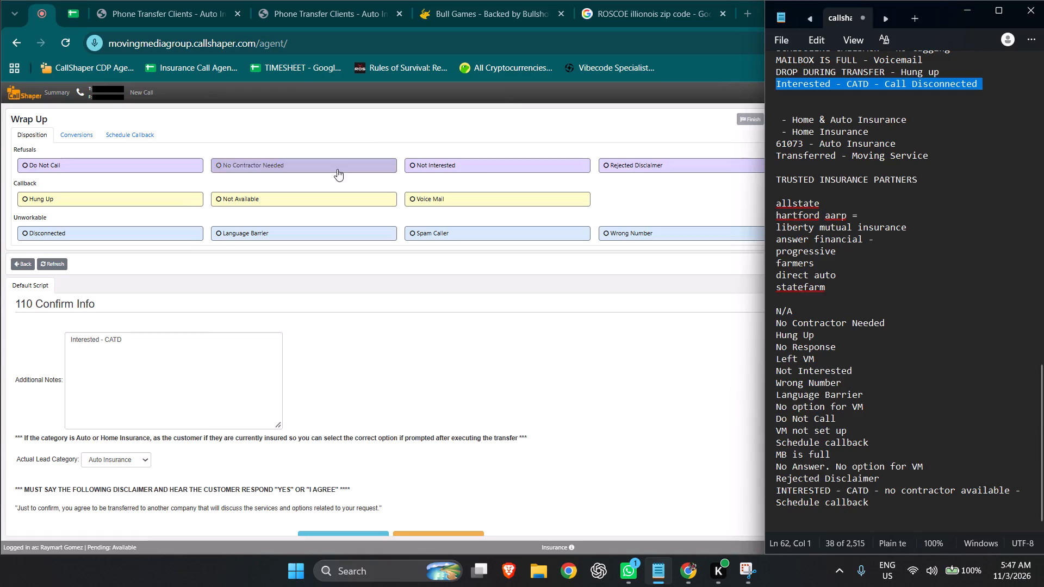
{"action": "left_click_drag", "start_coordinate": [198, 320], "coordinate": [189, 359]}
{"action": "left_click", "coordinate": [189, 359]}
{"action": "key", "text": "ctrl+z"}
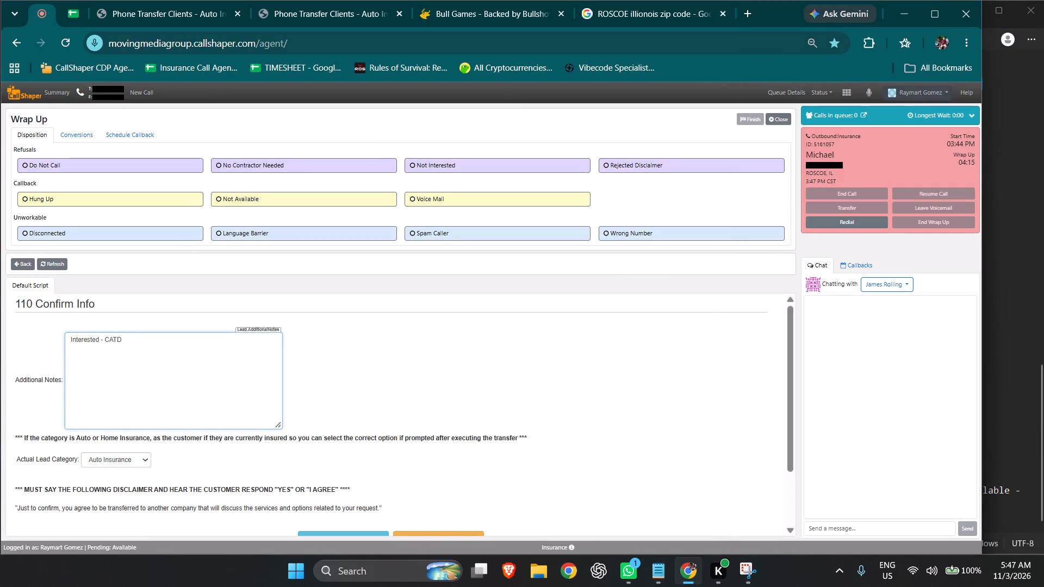
{"action": "key", "text": "ctrl+a"}
{"action": "key", "text": "ctrl+v"}
{"action": "left_click", "coordinate": [189, 359]}
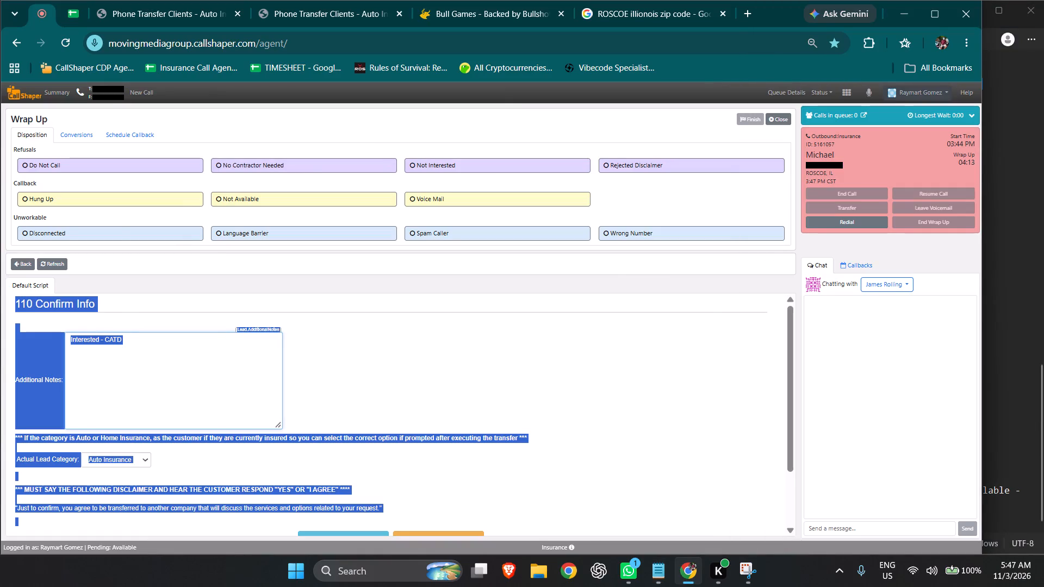
{"action": "key", "text": "ctrl+a"}
{"action": "key", "text": "ctrl+v"}
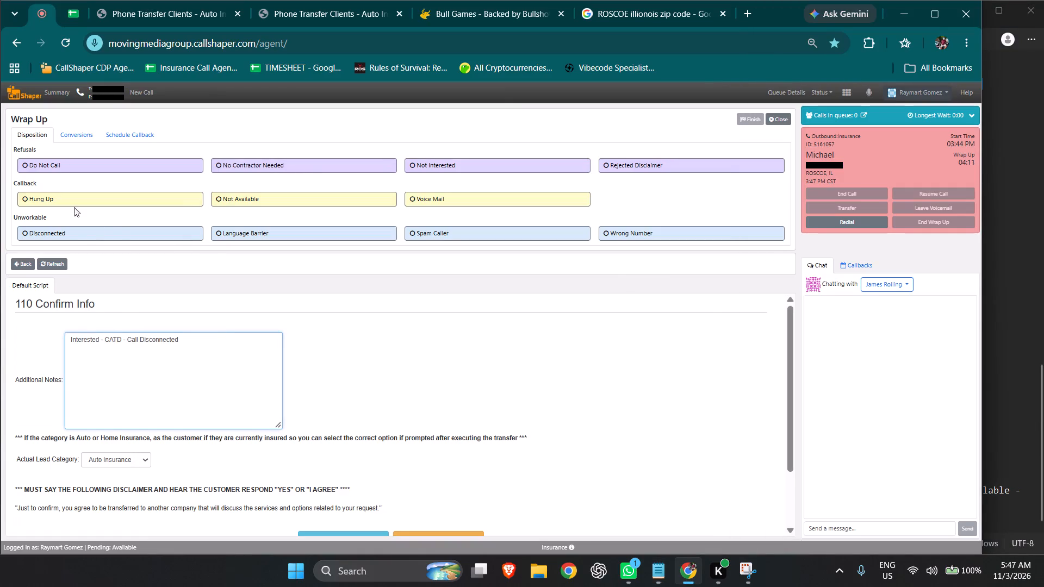
Disposition the Roscoe lead's call as Hung Up and end the wrap-up.
{"action": "left_click", "coordinate": [59, 199]}
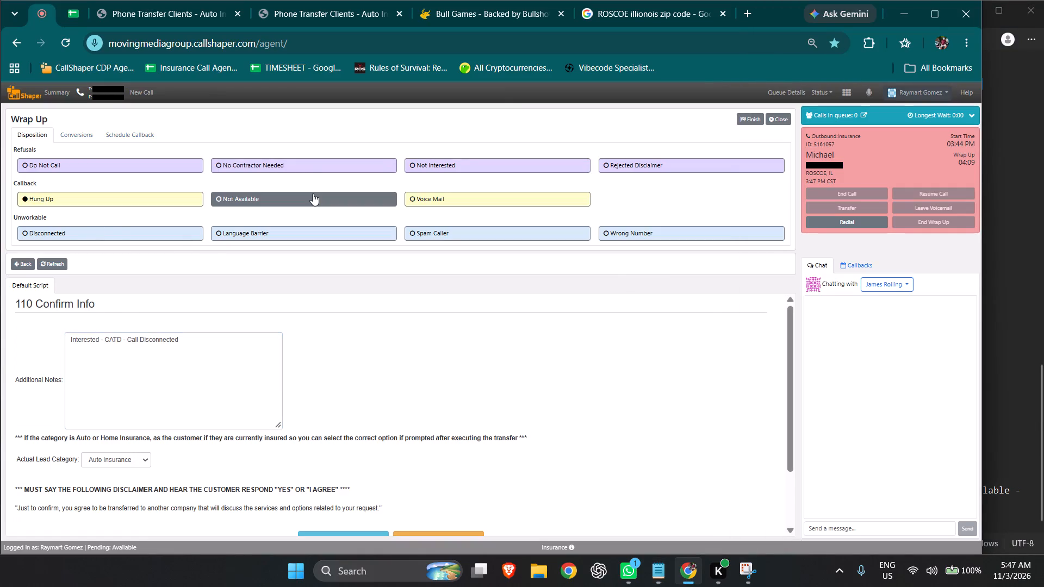
{"action": "left_click", "coordinate": [749, 124]}
{"action": "left_click", "coordinate": [924, 221]}
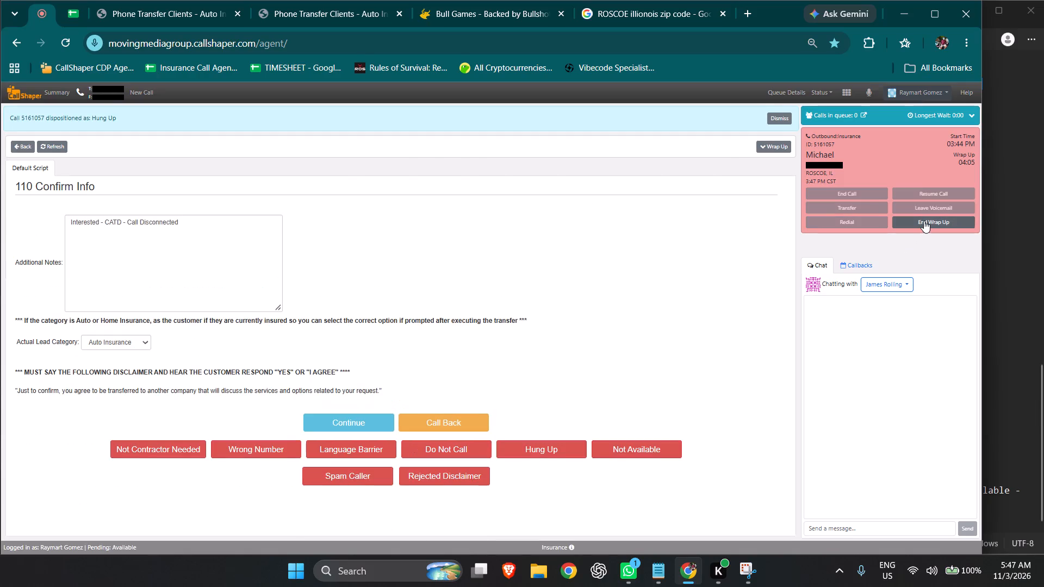
Close both Phone Transfer Clients pages and the Roscoe zip code search page.
{"action": "left_click", "coordinate": [239, 11]}
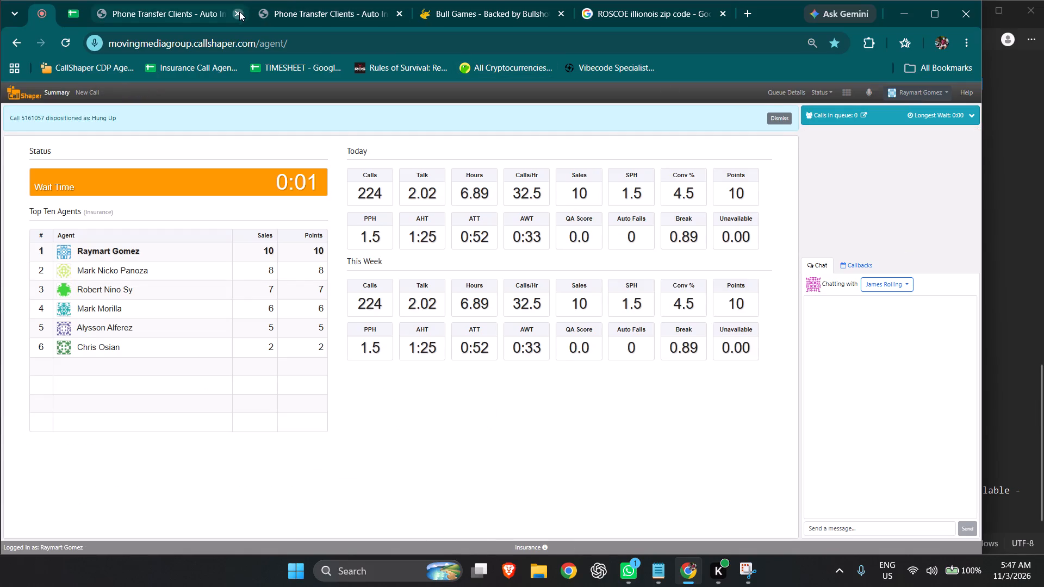
{"action": "left_click", "coordinate": [239, 11]}
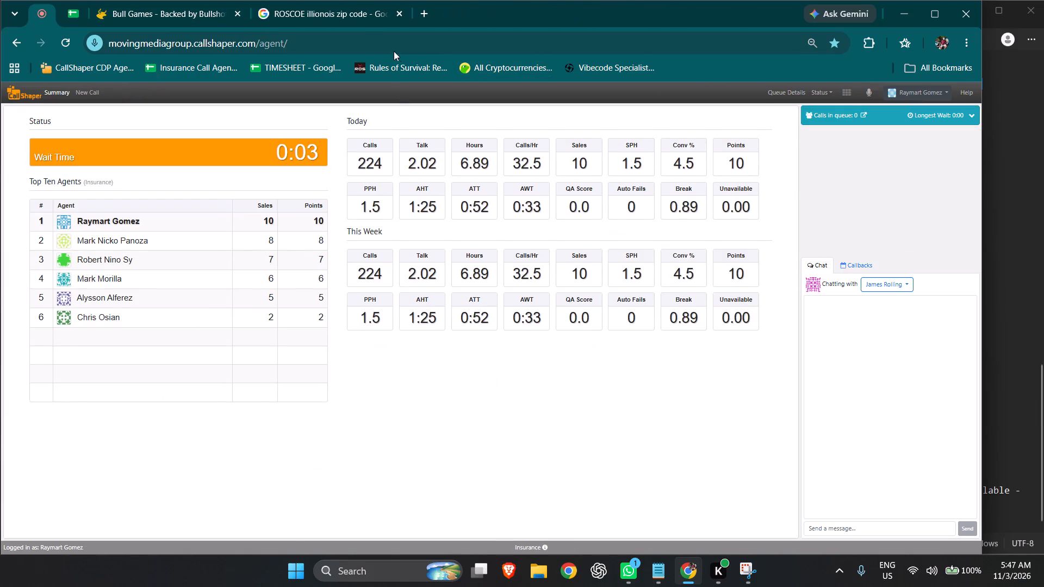
{"action": "left_click", "coordinate": [403, 9]}
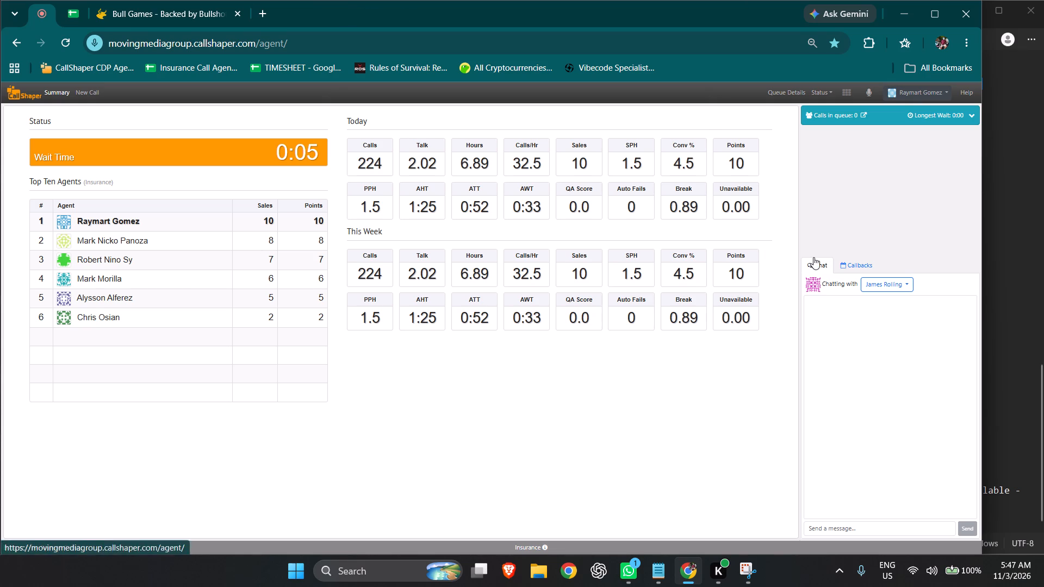
Switch to the Notepad call notes.
{"action": "left_click", "coordinate": [993, 239]}
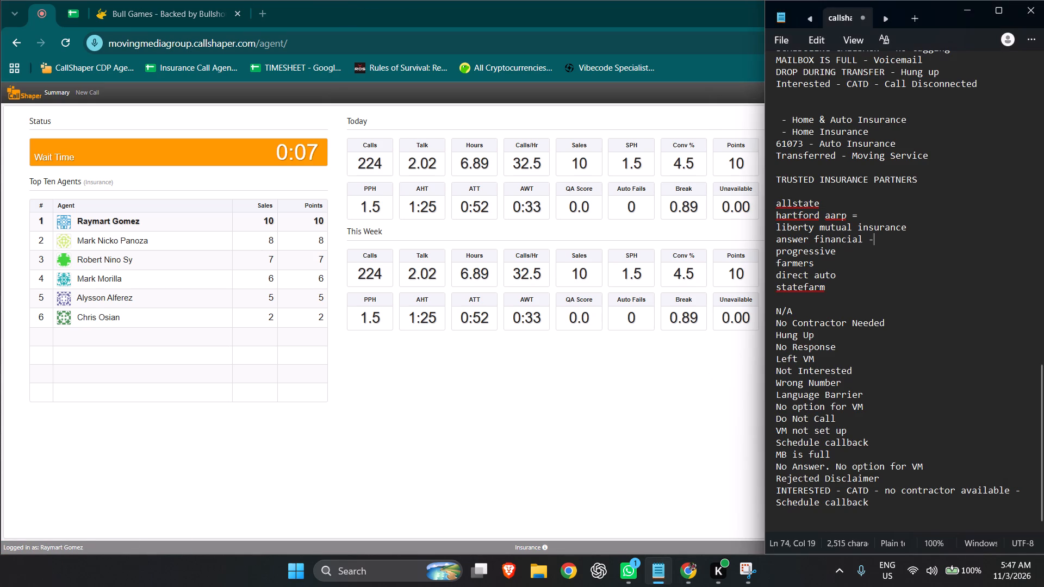
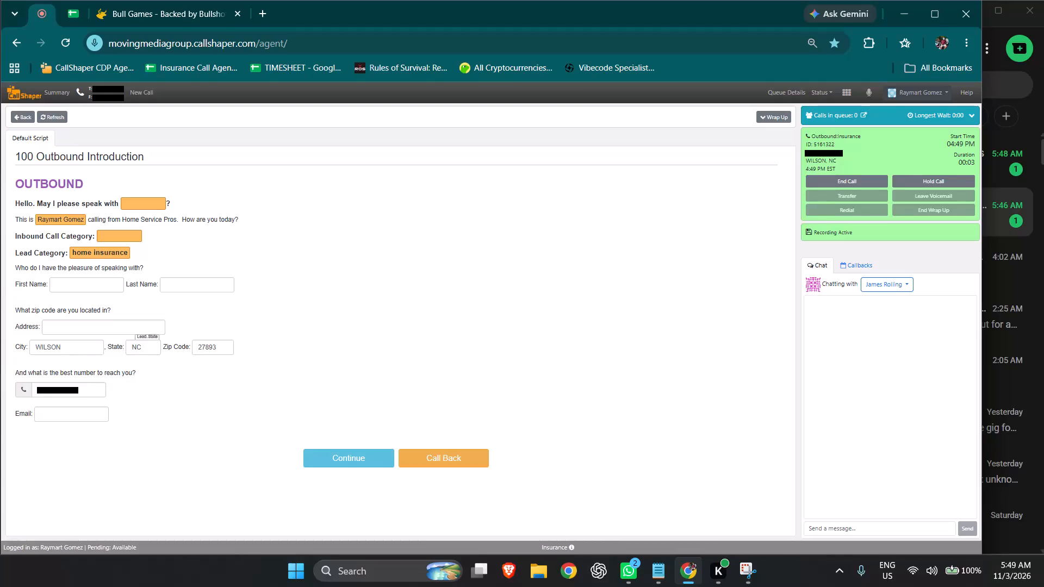
Record the Wilson, NC lead's first name as "n/a" and continue to the Confirm Info script page.
{"action": "left_click", "coordinate": [89, 292]}
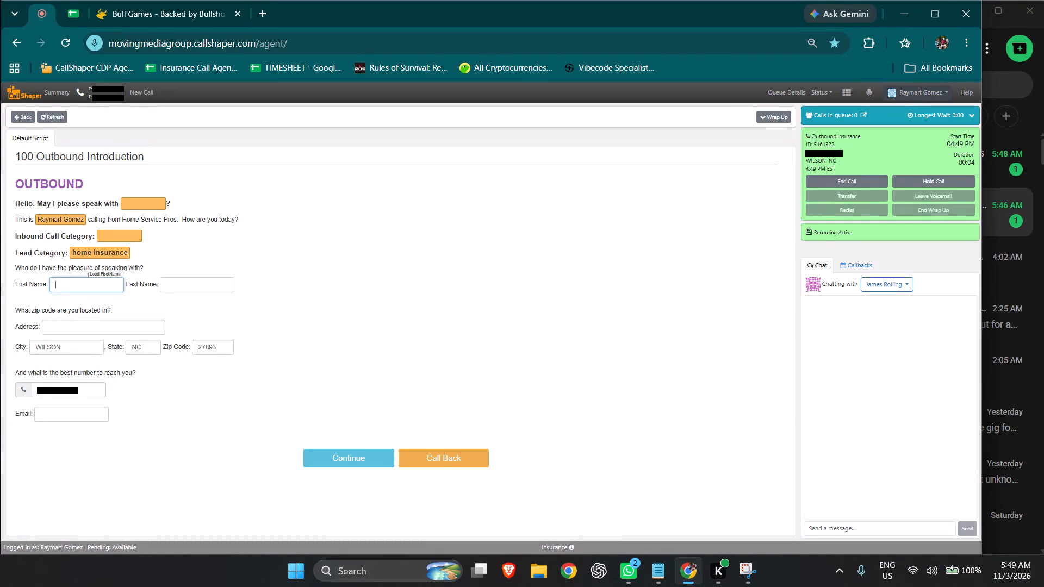
{"action": "type", "text": "n/a"}
{"action": "left_click", "coordinate": [318, 449]}
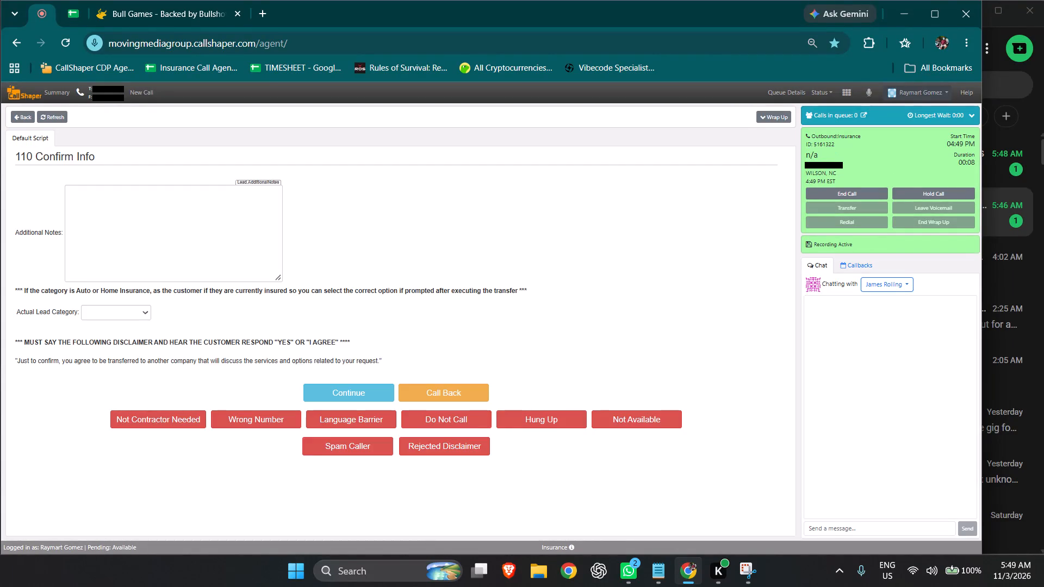
Open the Wilson lead's additional notes for entry.
{"action": "left_click", "coordinate": [182, 203]}
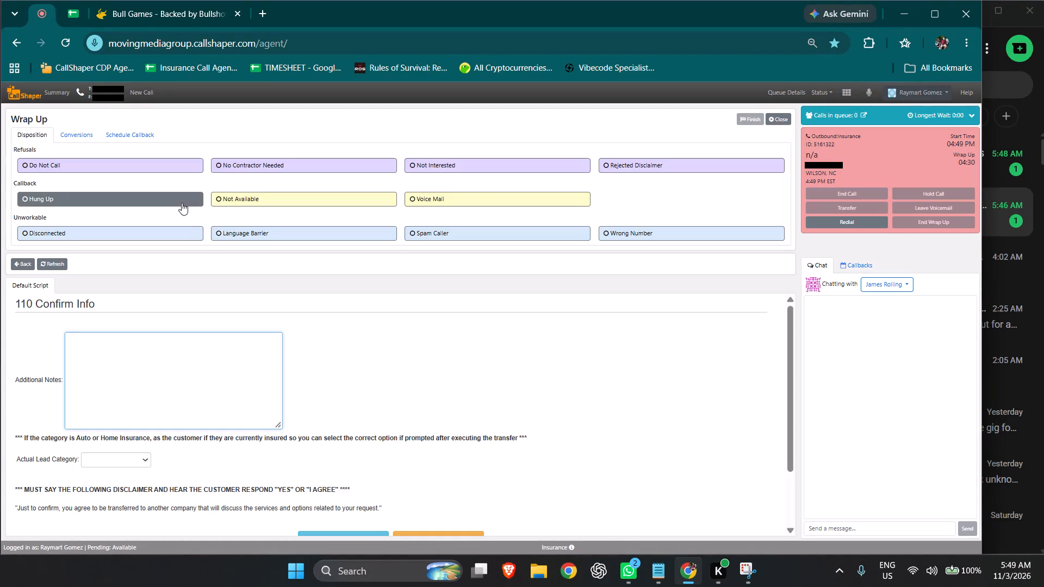
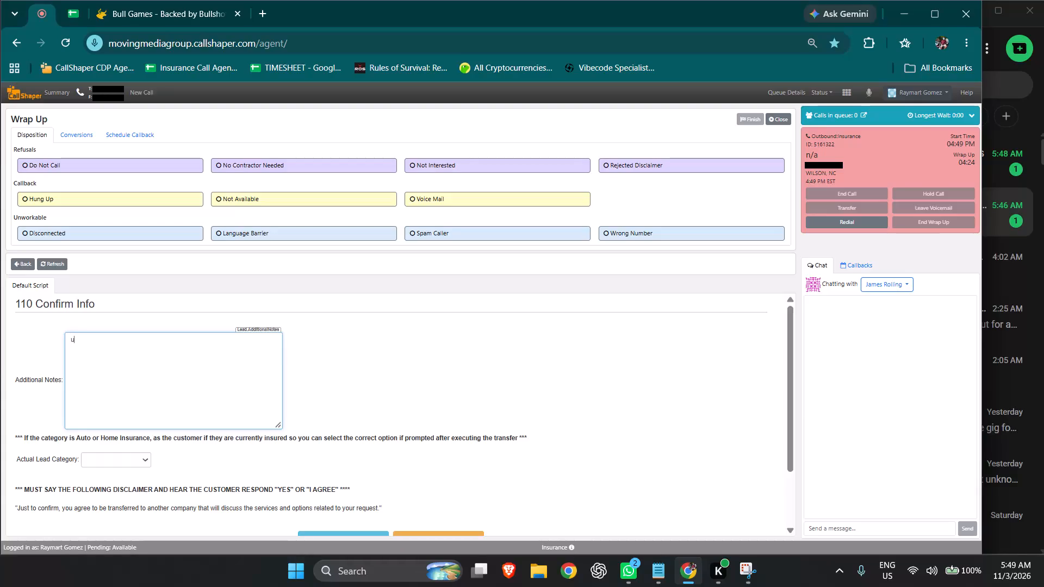
Enter "hung up" in the Wilson lead's additional notes.
{"action": "key", "text": "BackSpace"}
{"action": "type", "text": "hung up"}
Disposition the Wilson, NC call as Hung Up and end its wrap-up.
{"action": "left_click", "coordinate": [156, 204]}
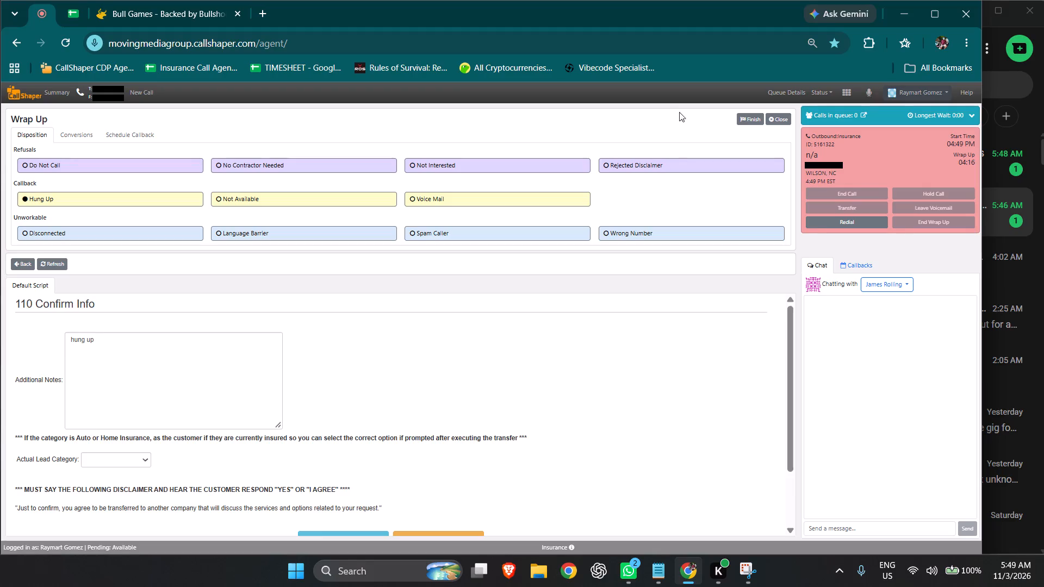
{"action": "left_click", "coordinate": [747, 120]}
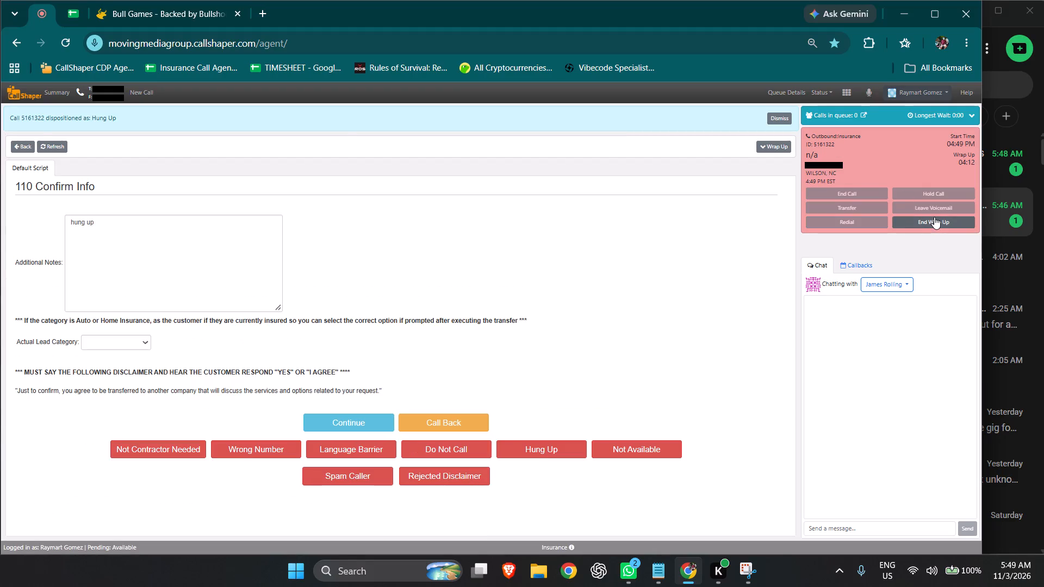
{"action": "left_click", "coordinate": [934, 217]}
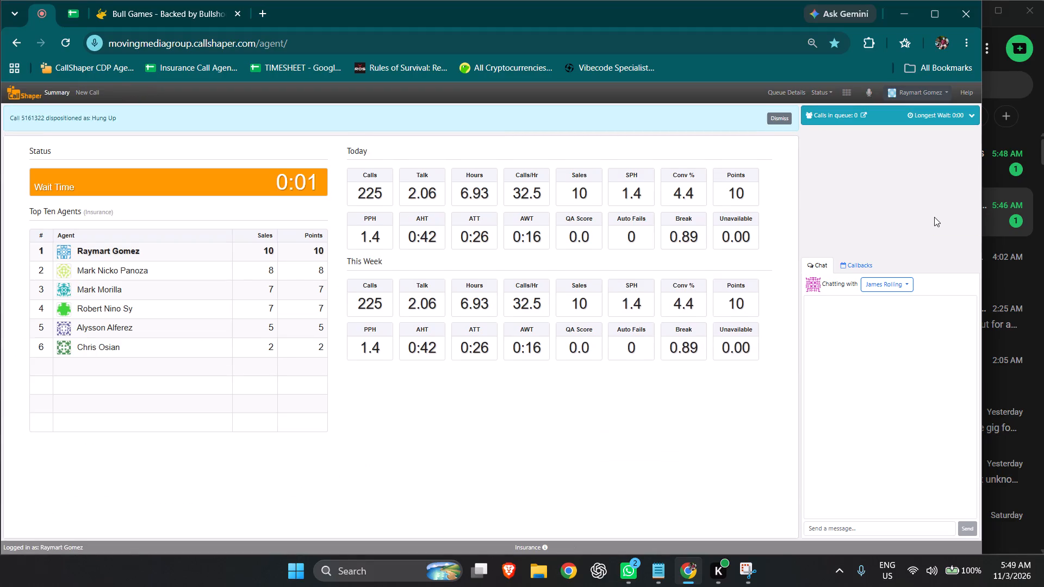
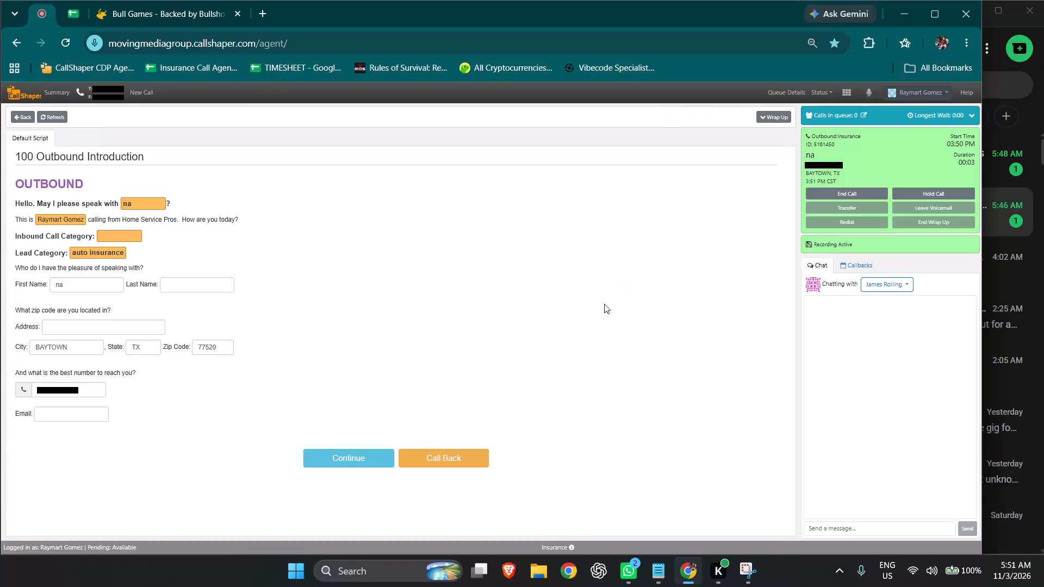
Advance the Baytown, TX call to Confirm Info and start a new line below the existing additional note.
{"action": "left_click", "coordinate": [313, 455]}
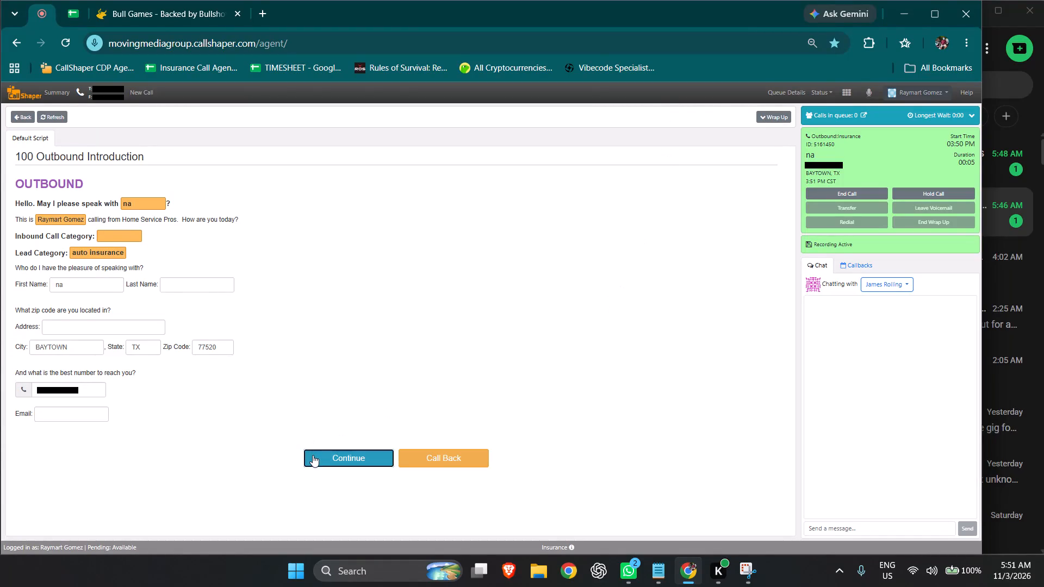
{"action": "left_click", "coordinate": [200, 220]}
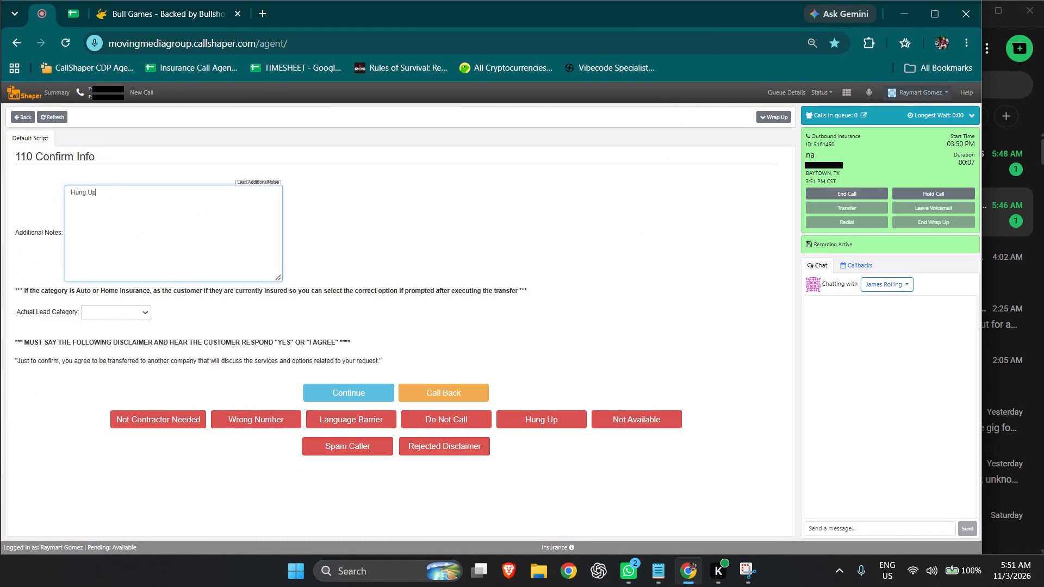
{"action": "key", "text": "Return"}
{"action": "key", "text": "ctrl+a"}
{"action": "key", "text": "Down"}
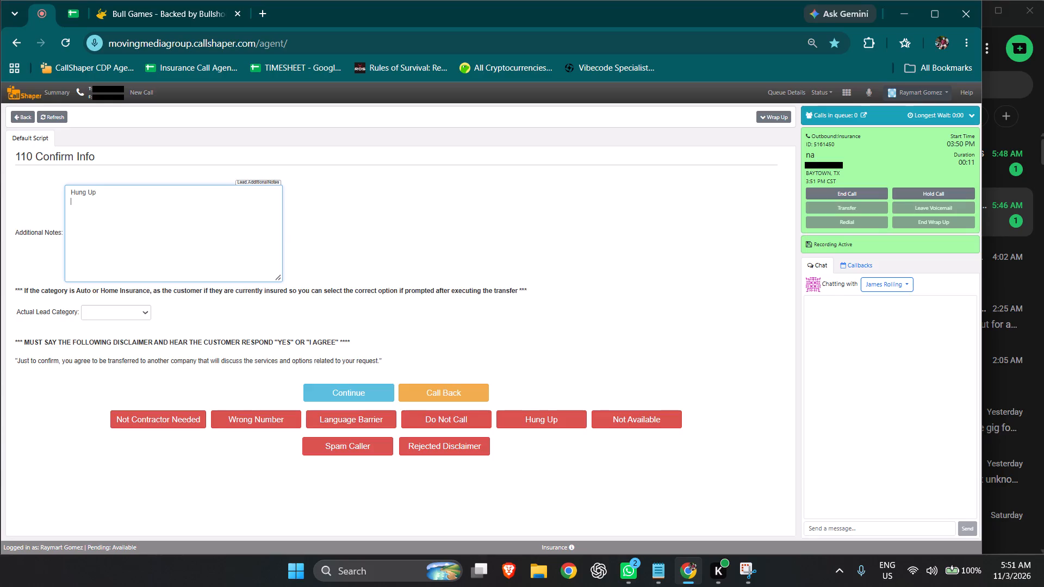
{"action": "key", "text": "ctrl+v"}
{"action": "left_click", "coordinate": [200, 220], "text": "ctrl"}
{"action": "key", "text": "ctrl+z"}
Copy the existing "Hung Up" note onto the second line of the Baytown lead's additional notes.
{"action": "key", "text": "Up"}
{"action": "triple_click", "coordinate": [246, 186]}
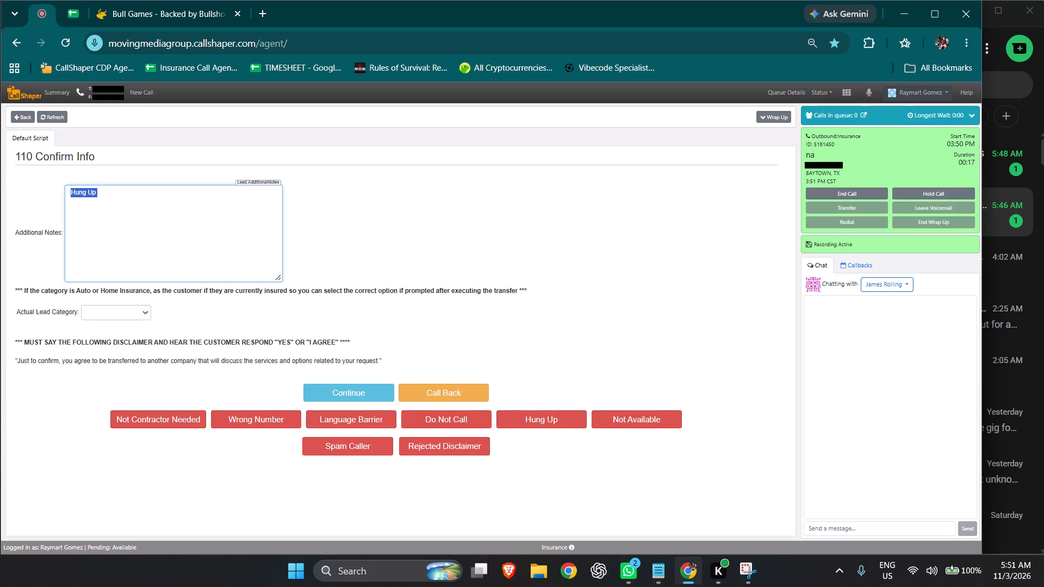
{"action": "key", "text": "ctrl+c"}
{"action": "left_click", "coordinate": [246, 186]}
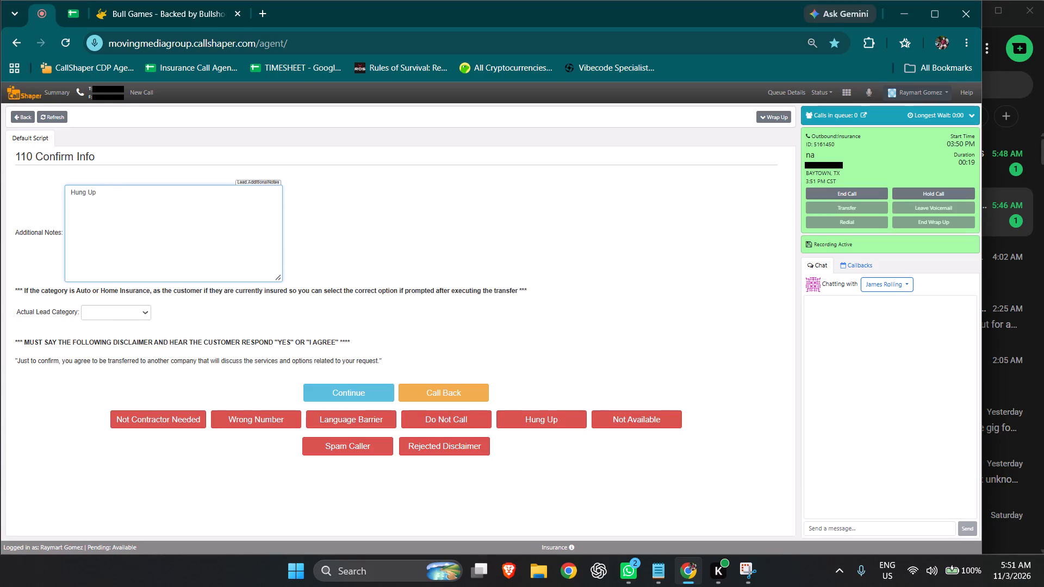
{"action": "left_click", "coordinate": [243, 196]}
{"action": "key", "text": "Down"}
{"action": "key", "text": "ctrl+v"}
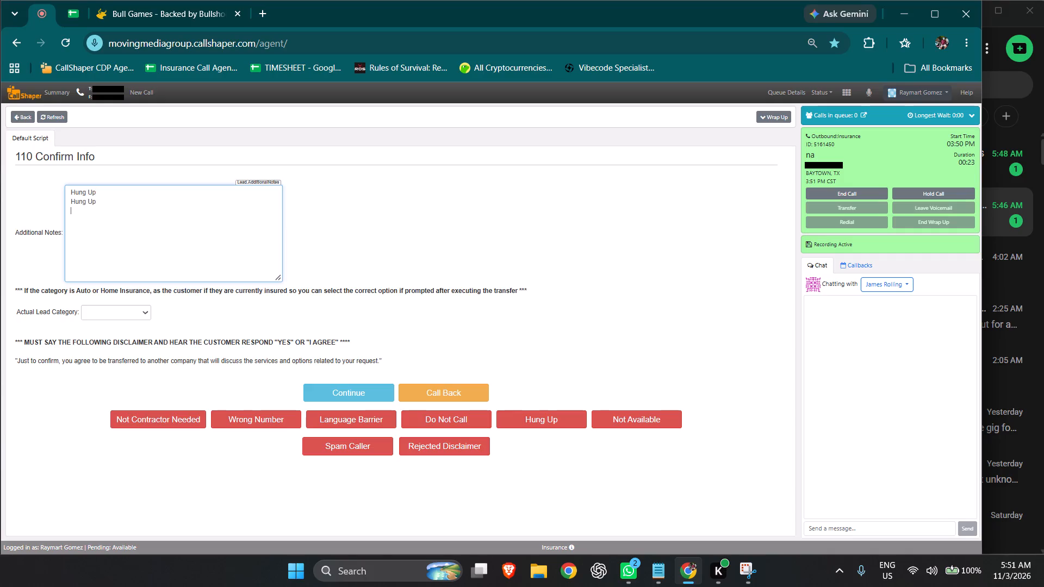
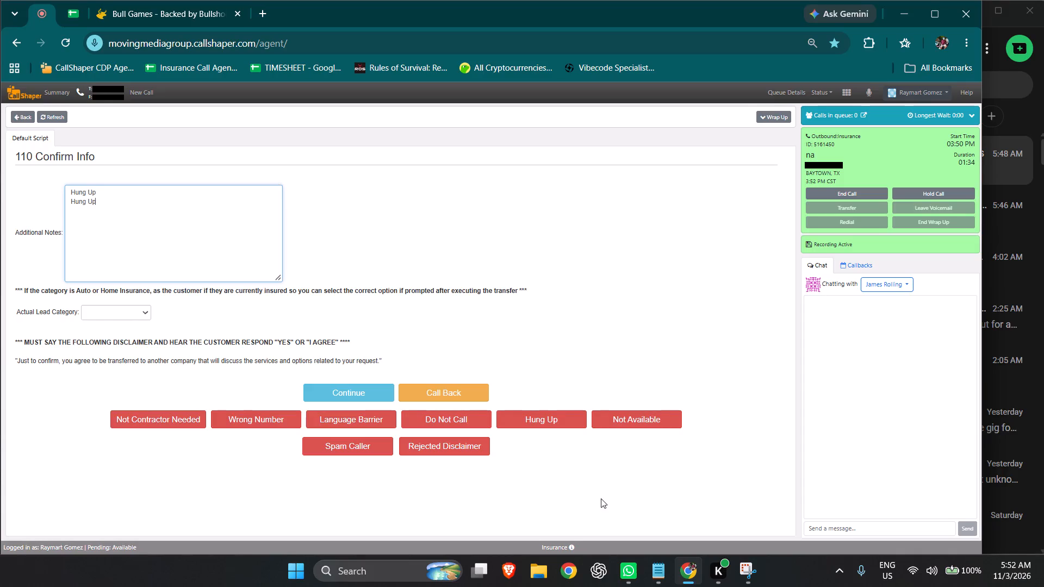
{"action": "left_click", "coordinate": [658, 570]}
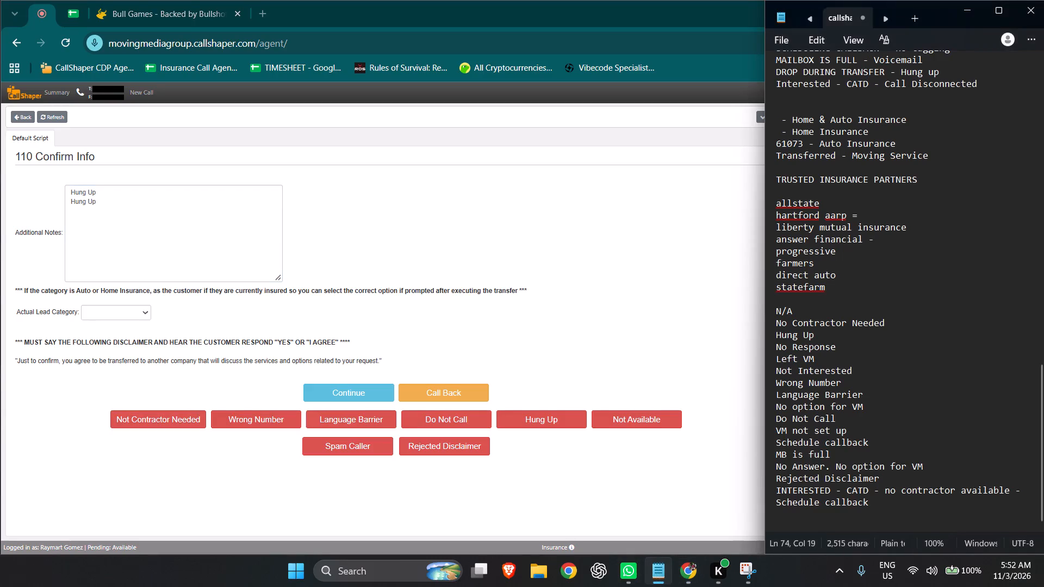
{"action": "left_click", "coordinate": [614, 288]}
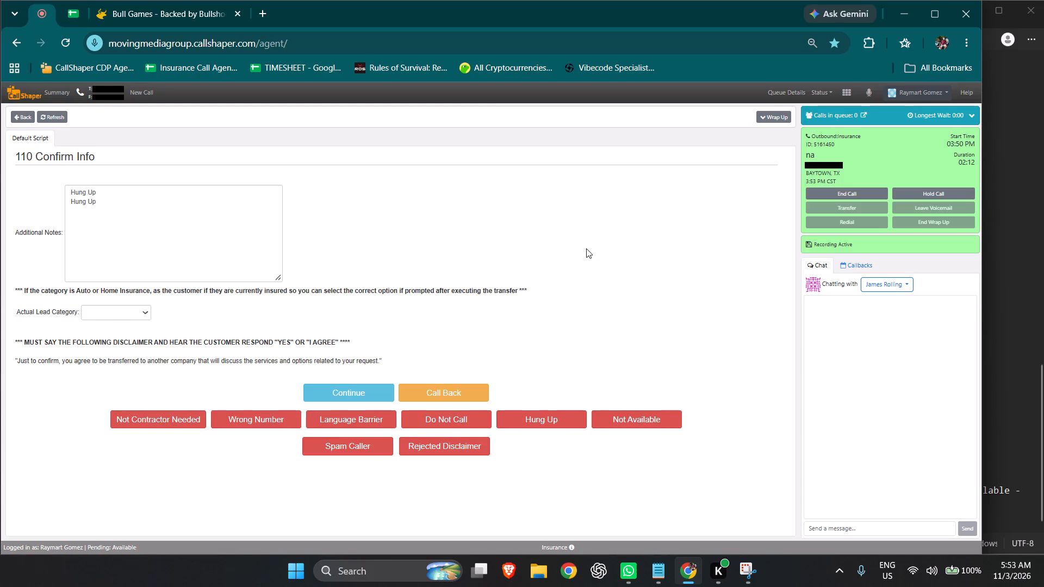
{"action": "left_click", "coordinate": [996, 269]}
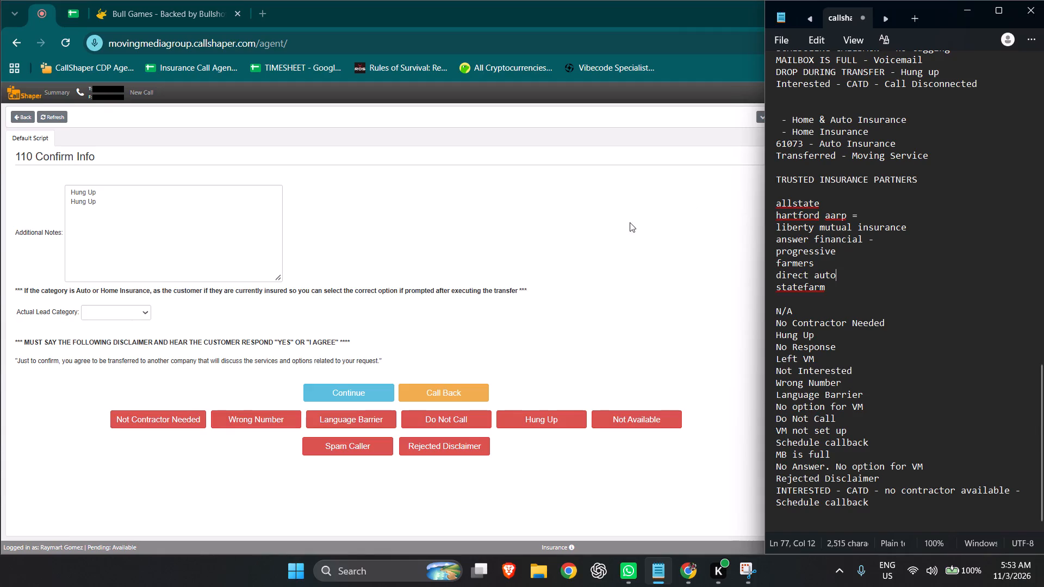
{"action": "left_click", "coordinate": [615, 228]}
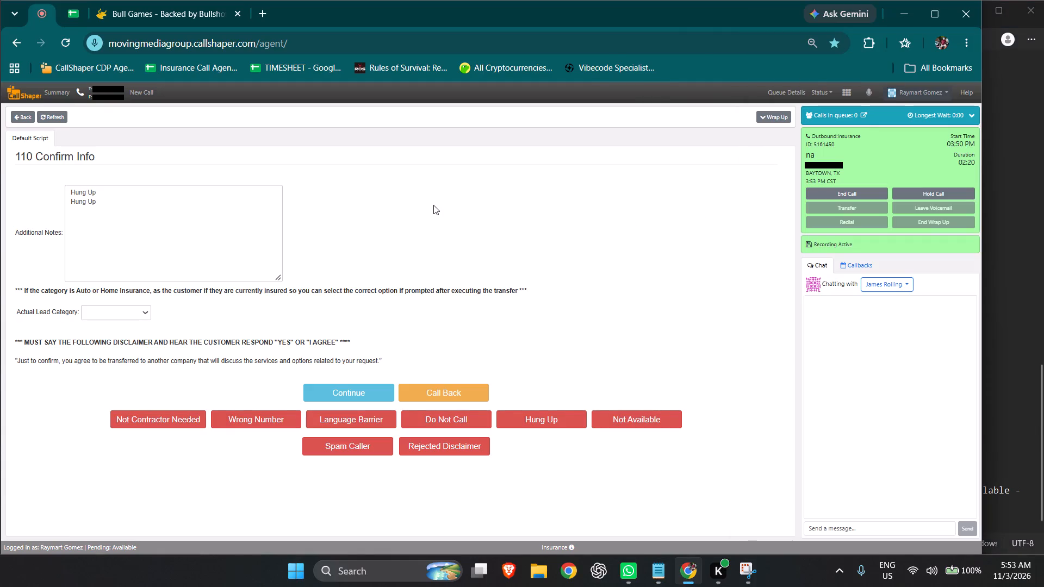
Replace the second "Hung Up" line in the Baytown lead's additional notes with "No Contractor Needed".
{"action": "left_click_drag", "start_coordinate": [101, 205], "coordinate": [65, 205]}
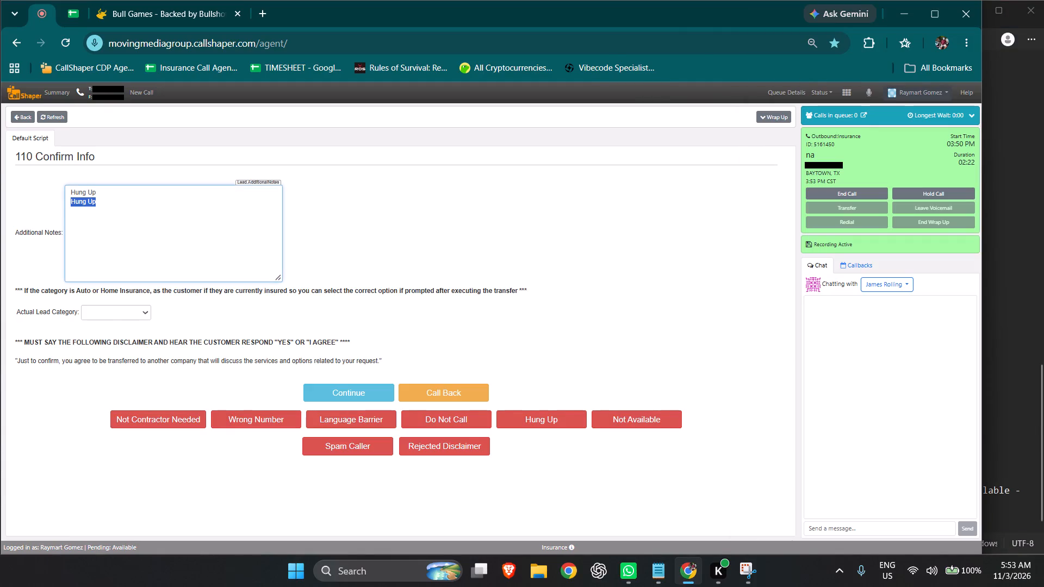
{"action": "left_click_drag", "start_coordinate": [65, 205], "coordinate": [59, 204]}
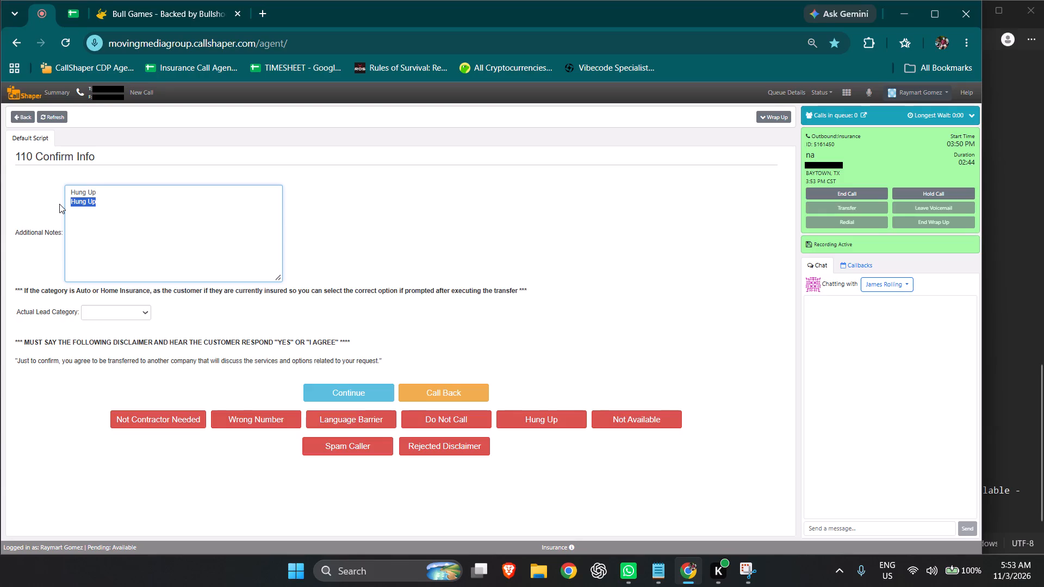
{"action": "type", "text": "No Contractor Needed"}
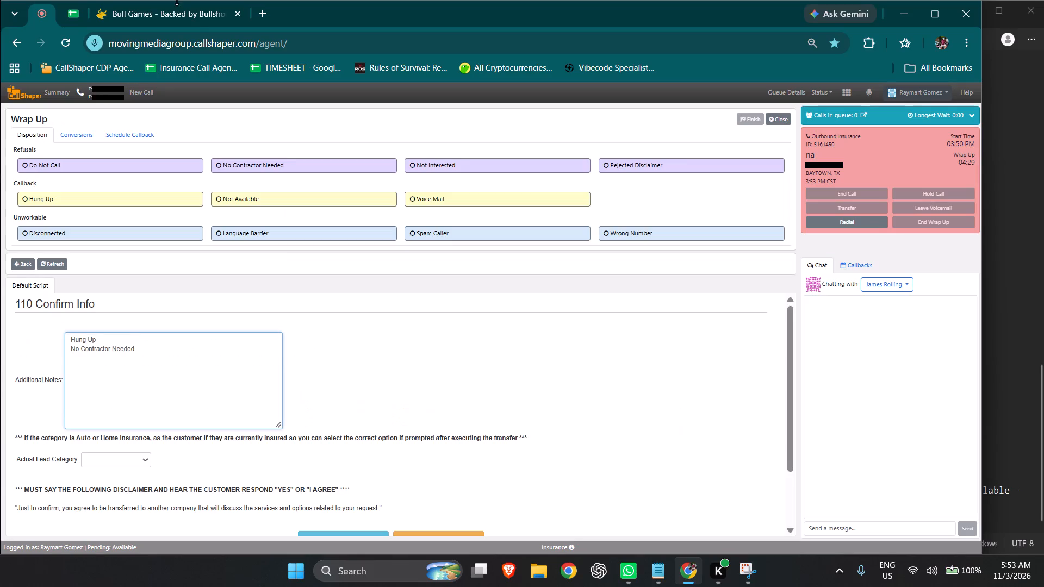
Disposition the Baytown, TX call as No Contractor Needed and end the wrap-up.
{"action": "left_click", "coordinate": [269, 162]}
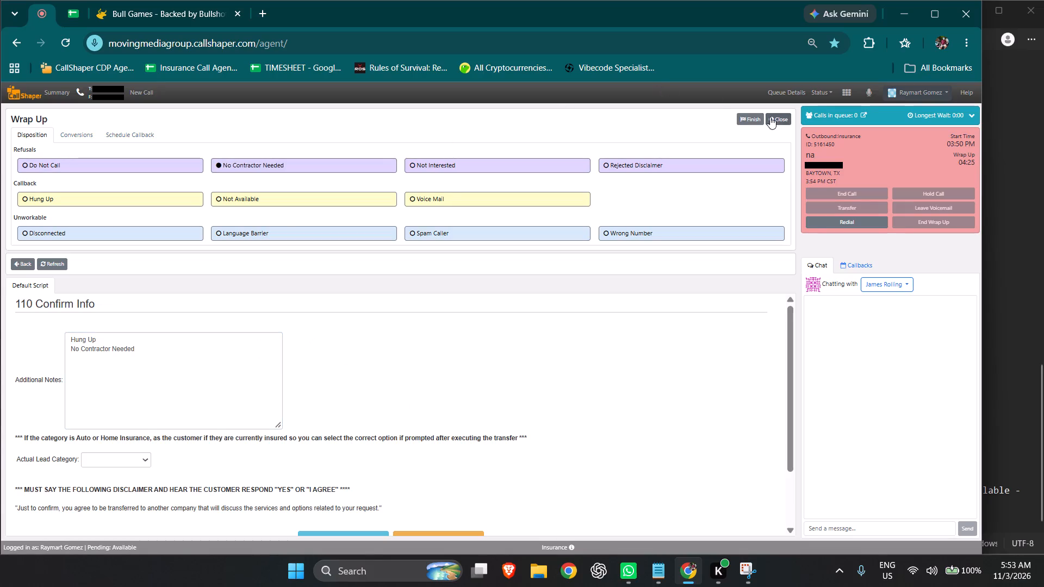
{"action": "left_click", "coordinate": [745, 117]}
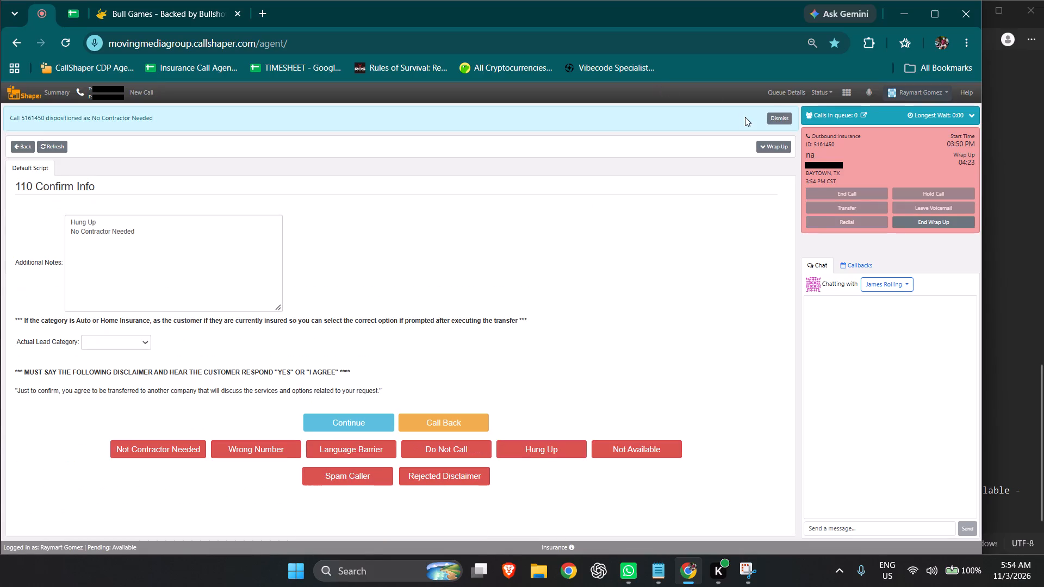
{"action": "left_click", "coordinate": [949, 219]}
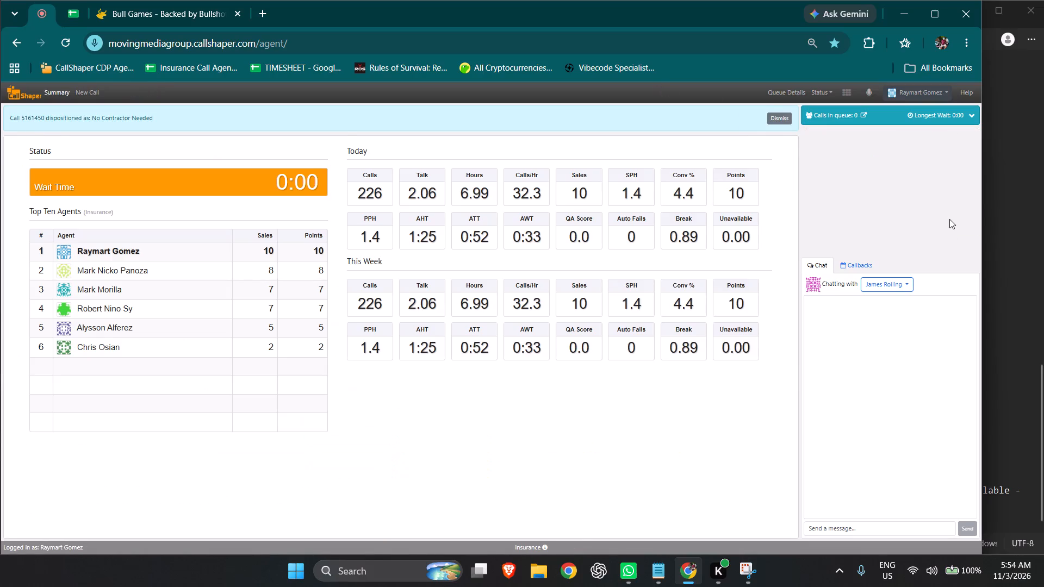